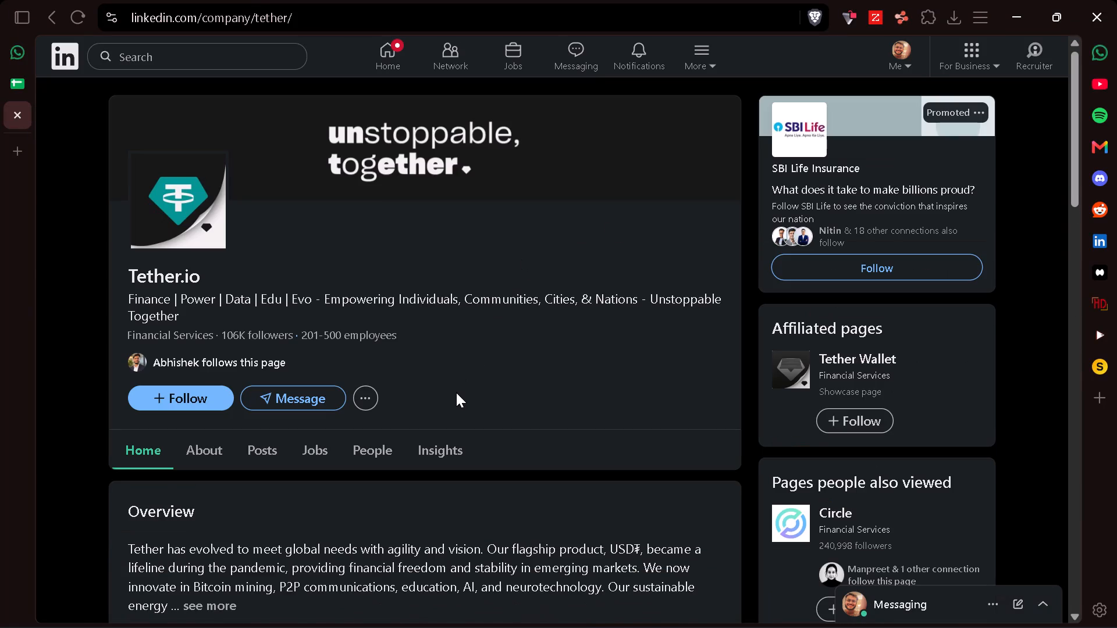
Copy the web address of Tether's LinkedIn company page.
left_click(268, 23)
key("ctrl+c")
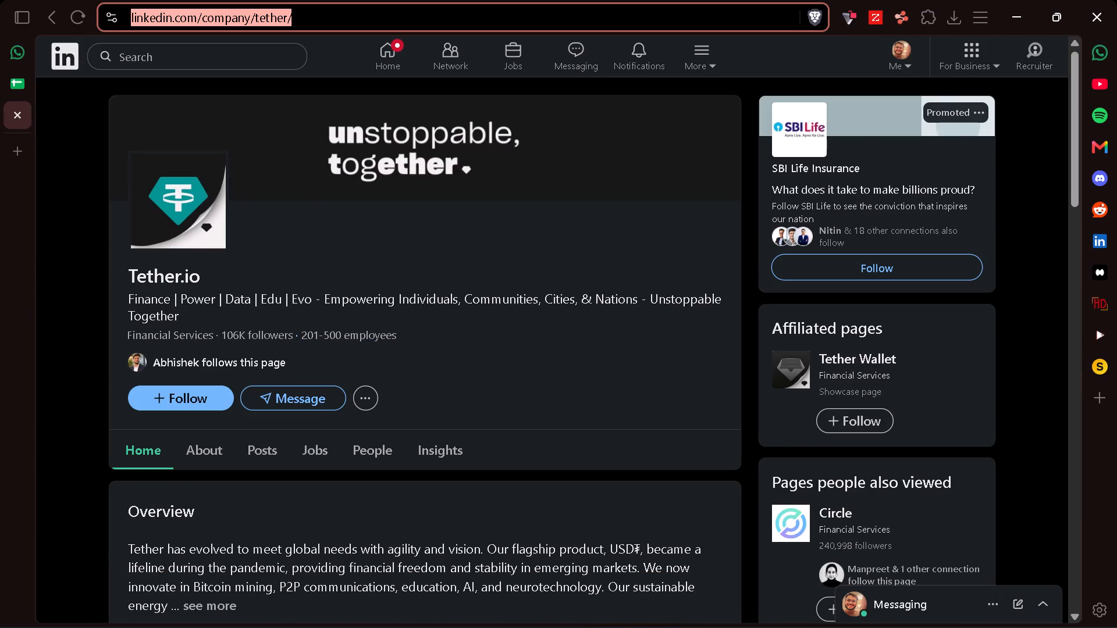
Check the About section of Tether's LinkedIn page for its headquarters location.
scroll(216, 294, "down", 2)
left_click(204, 309)
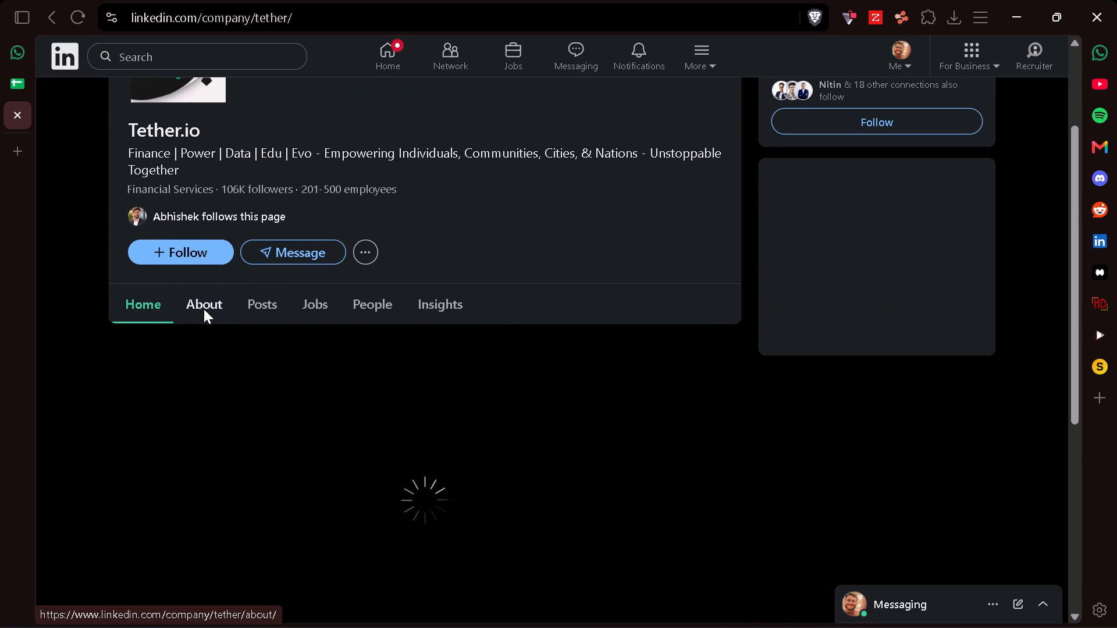
scroll(298, 431, "down", 1)
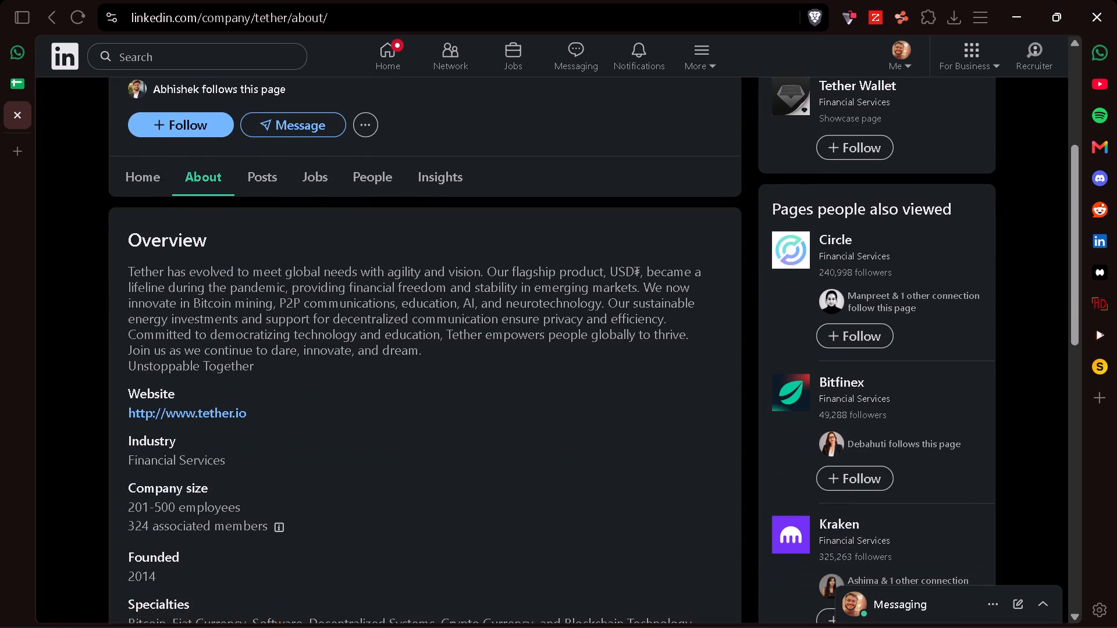
scroll(298, 431, "down", 2)
scroll(298, 431, "up", 1)
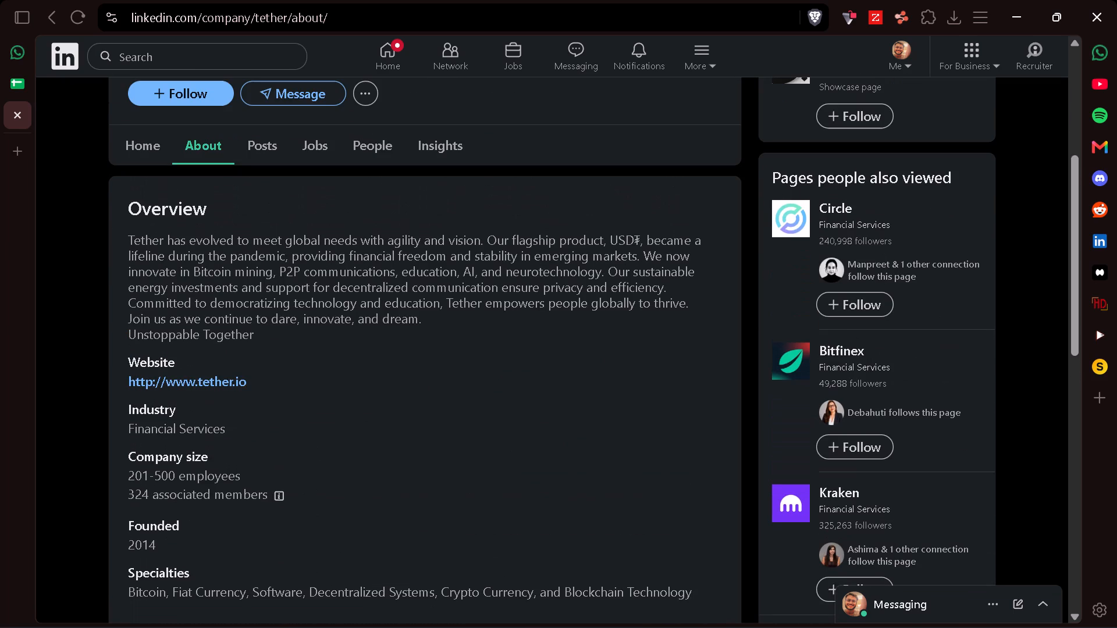
scroll(191, 386, "up", 4)
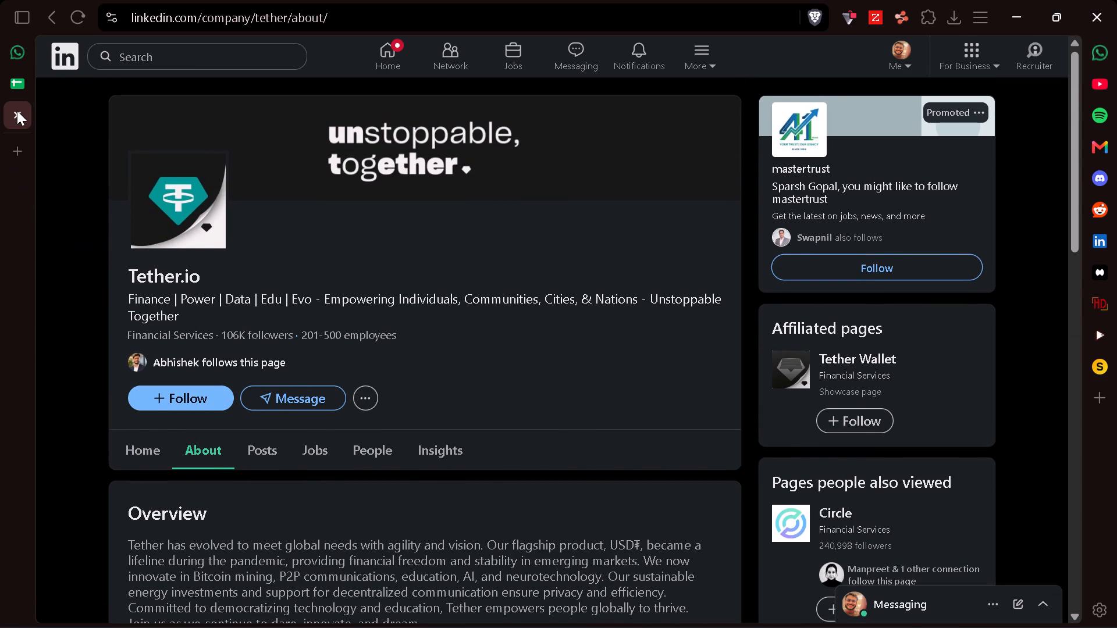
Paste the copied LinkedIn address into Tether's Linkedin Companies cell, D11, on the P1 Companies sheet.
left_click(22, 84)
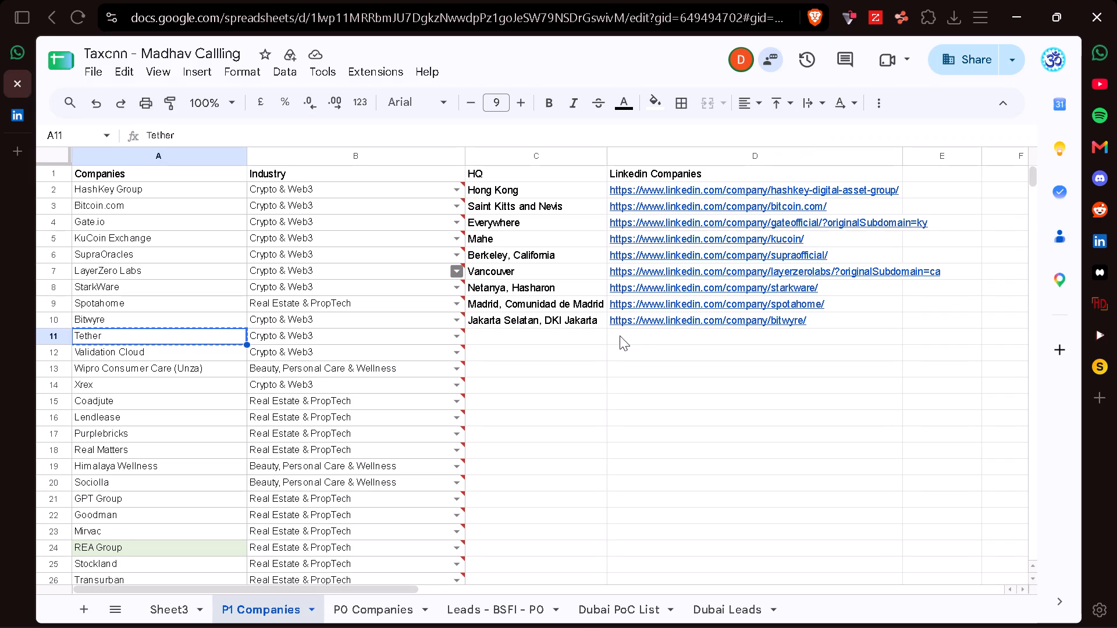
left_click(635, 337)
key("ctrl+v")
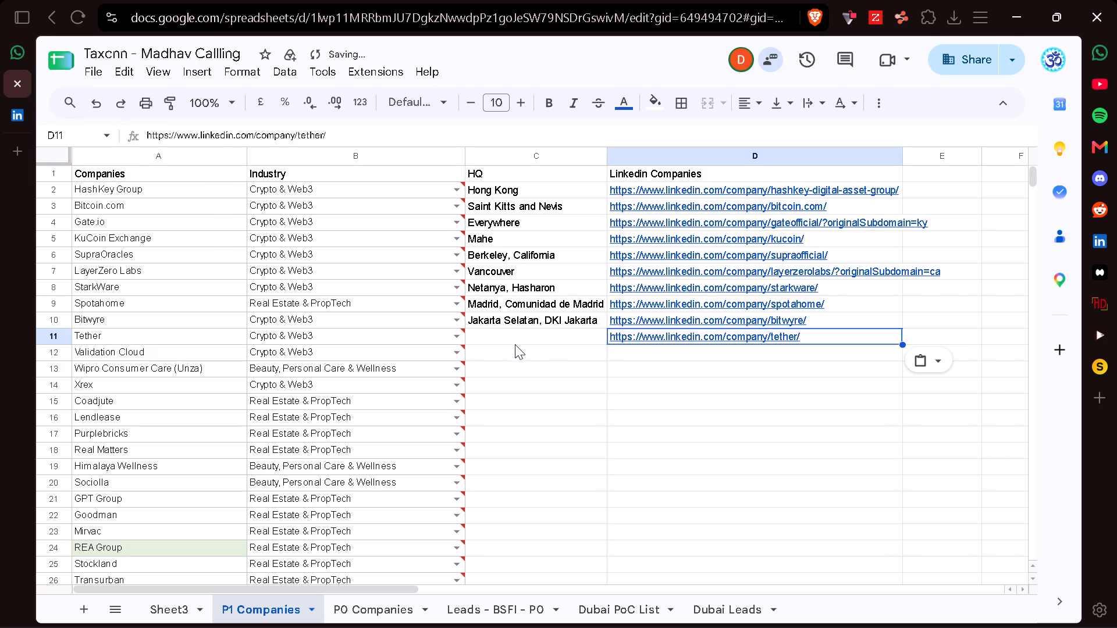
Look through the Dubai PoC List, Dubai Leads and Leads - BSFI - P0 sheets before returning to P1 Companies.
left_click(510, 344)
left_click(506, 359)
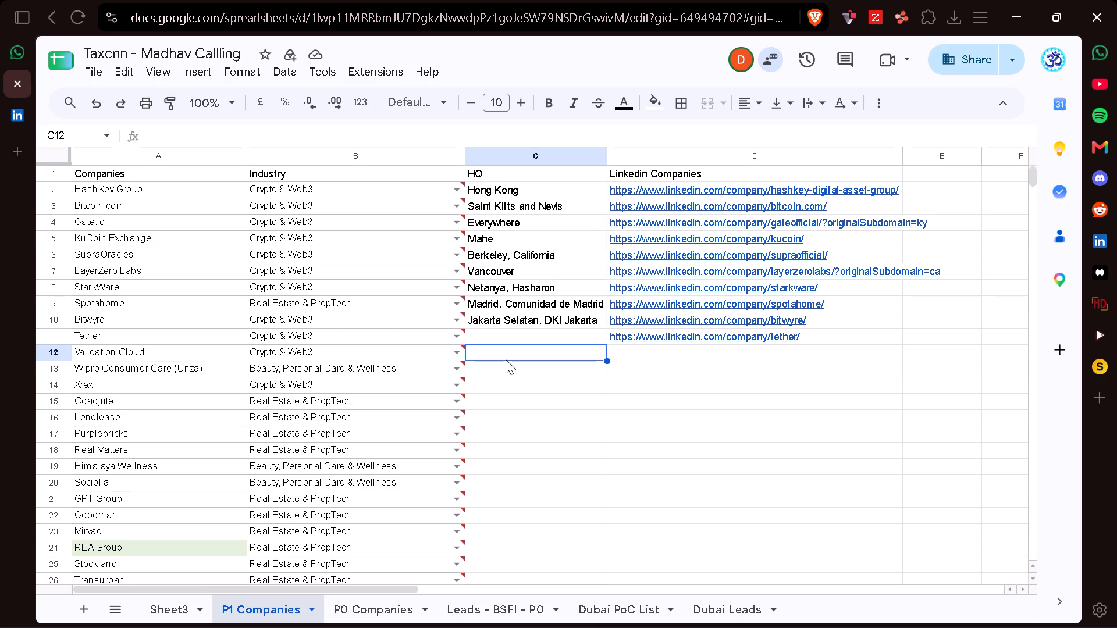
left_click(635, 606)
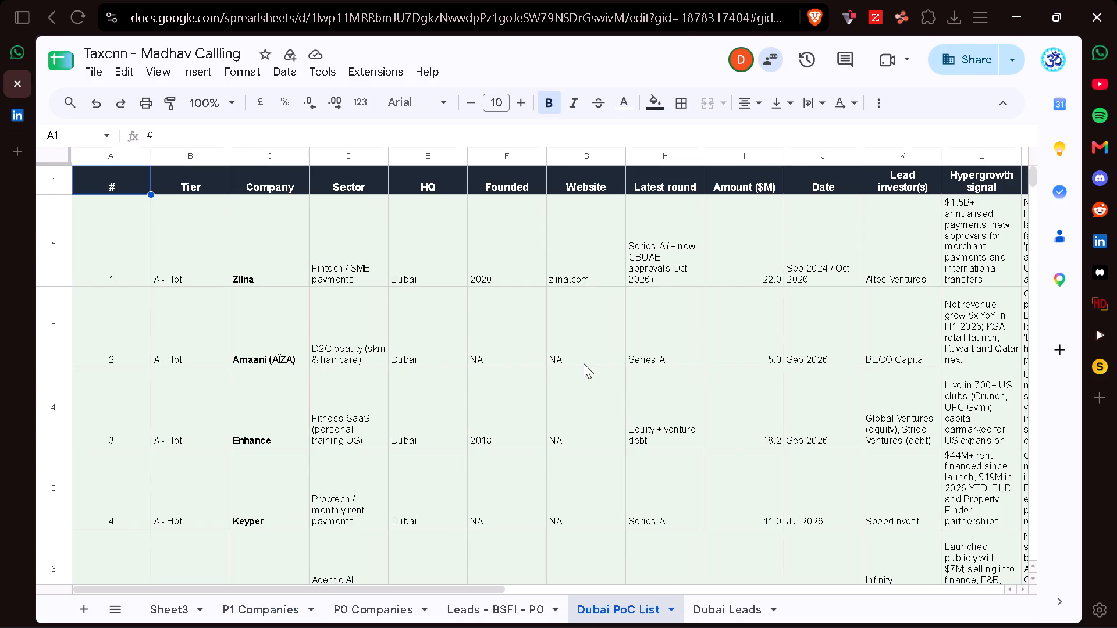
scroll(584, 363, "left", 5)
scroll(584, 363, "right", 8)
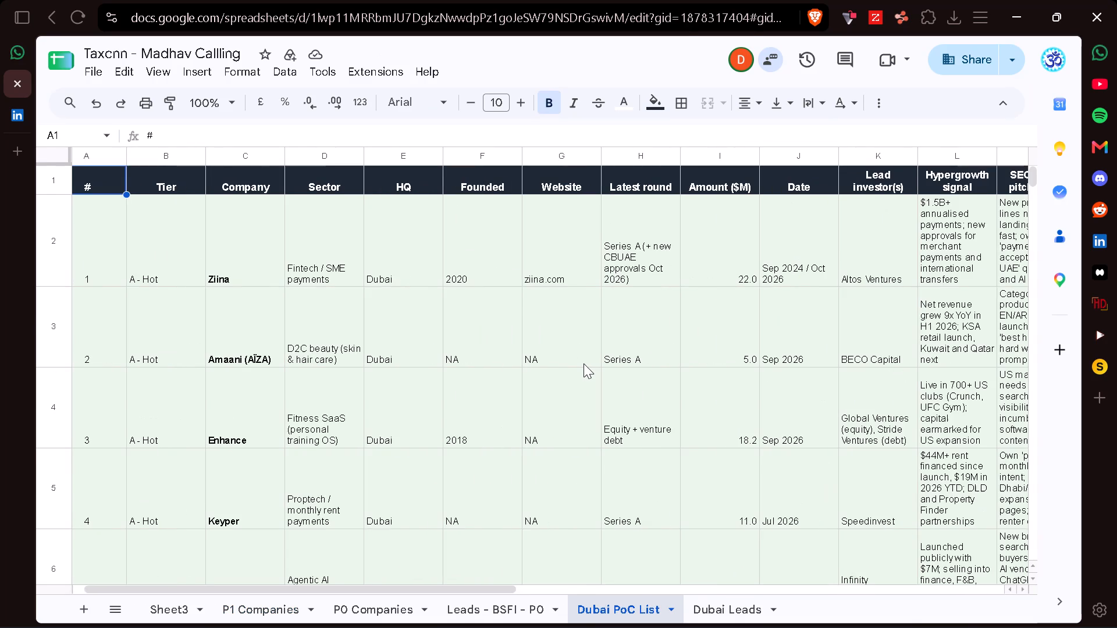
left_click(743, 612)
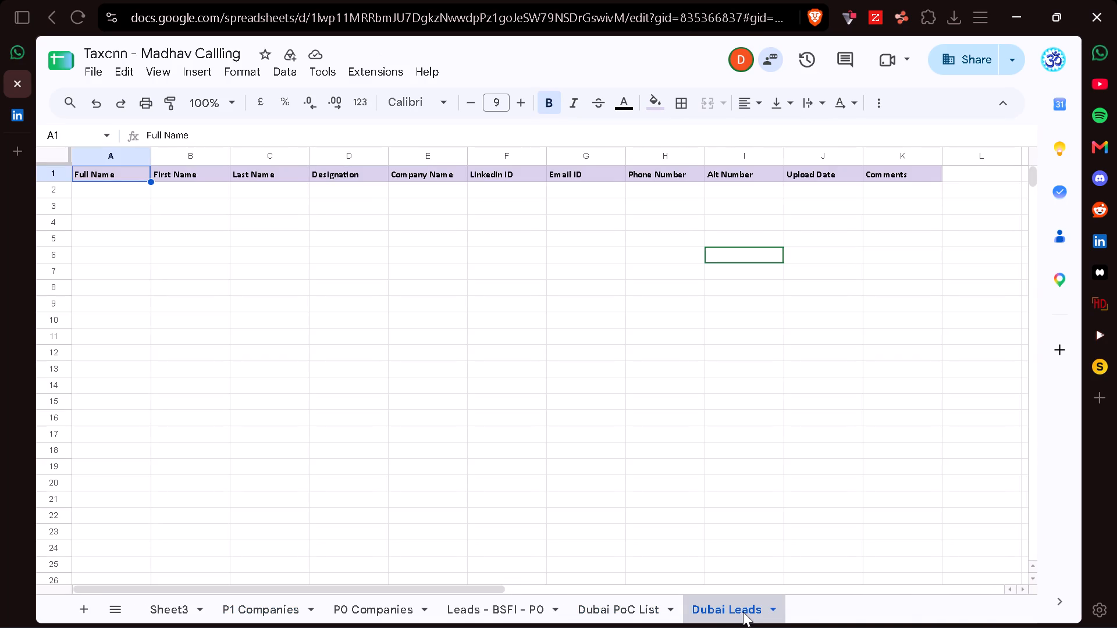
left_click(510, 611)
left_click(267, 613)
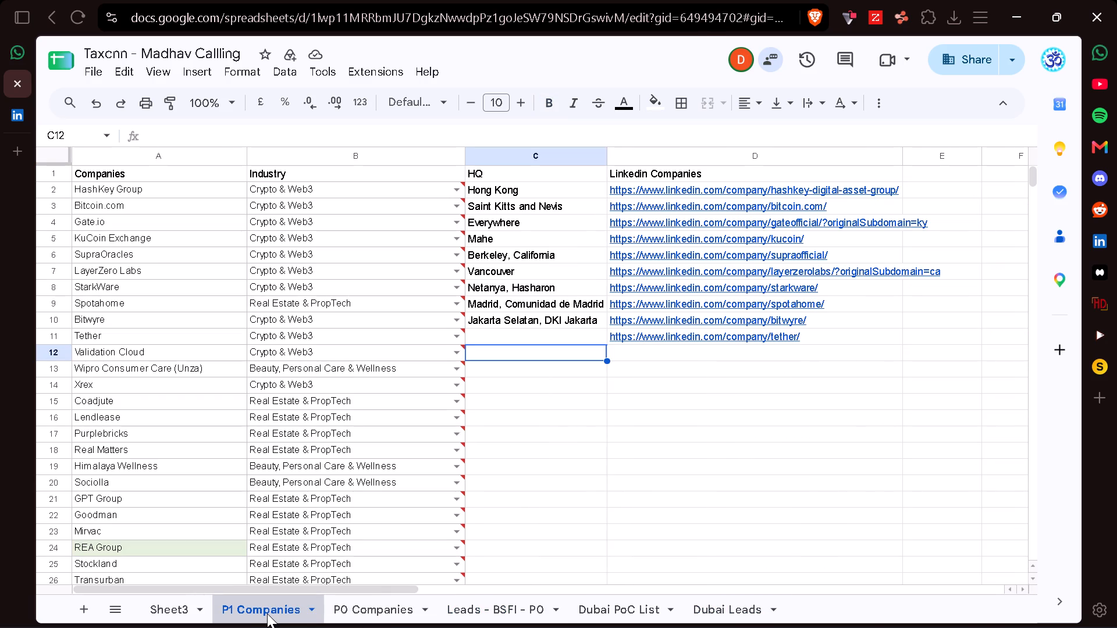
Enter "not mentioned" as Tether's HQ in cell C11 of the P1 Companies sheet.
left_click(506, 336)
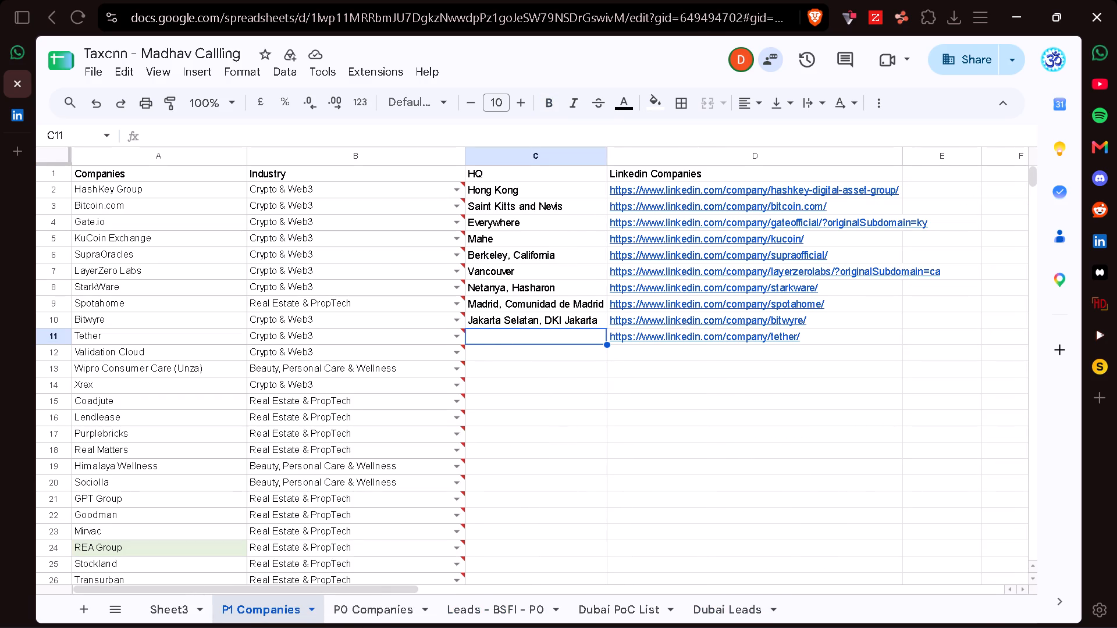
type("not fou")
key("BackSpace")
key("BackSpace")
key("BackSpace")
type("menti")
left_click(563, 315)
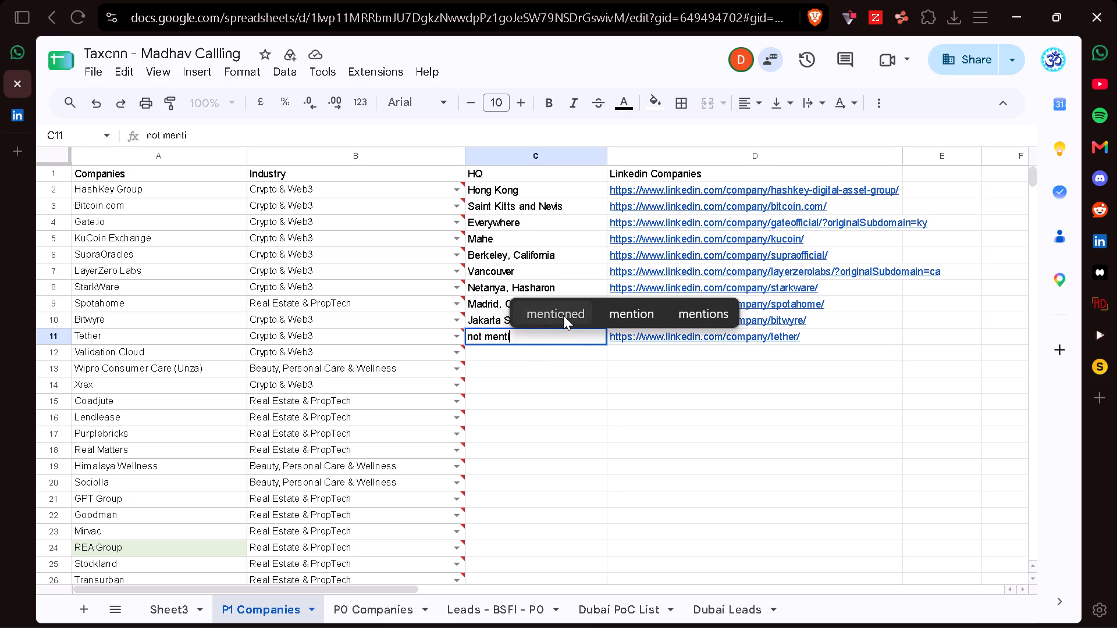
key("Return")
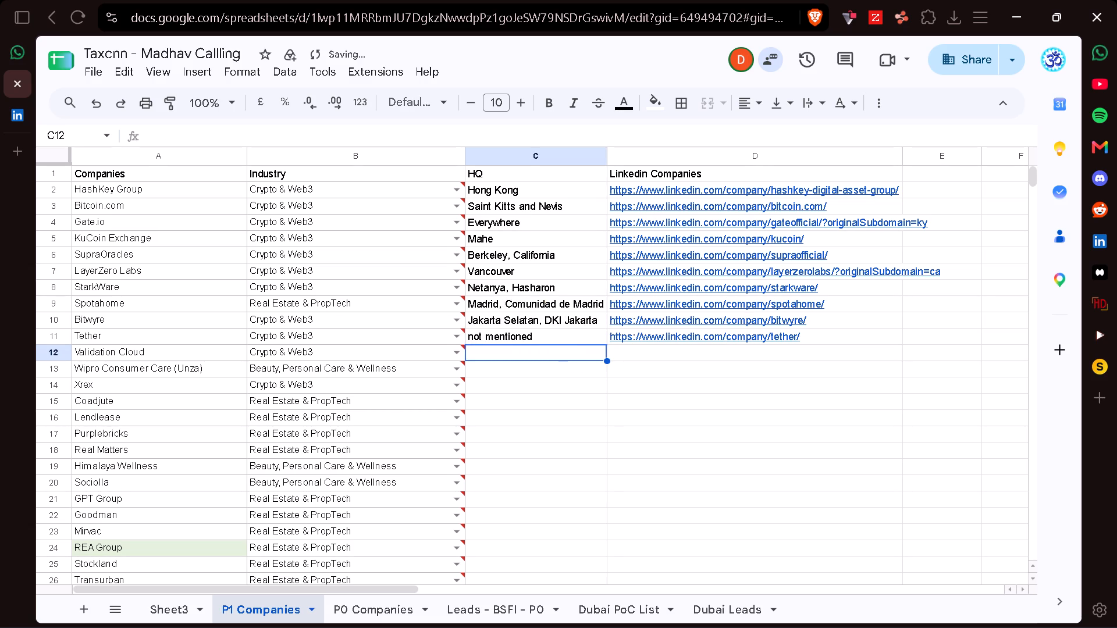
Highlight Tether's HQ cell, C11, with the custom grey fill colour.
left_click(556, 339)
scroll(556, 339, "up", 1)
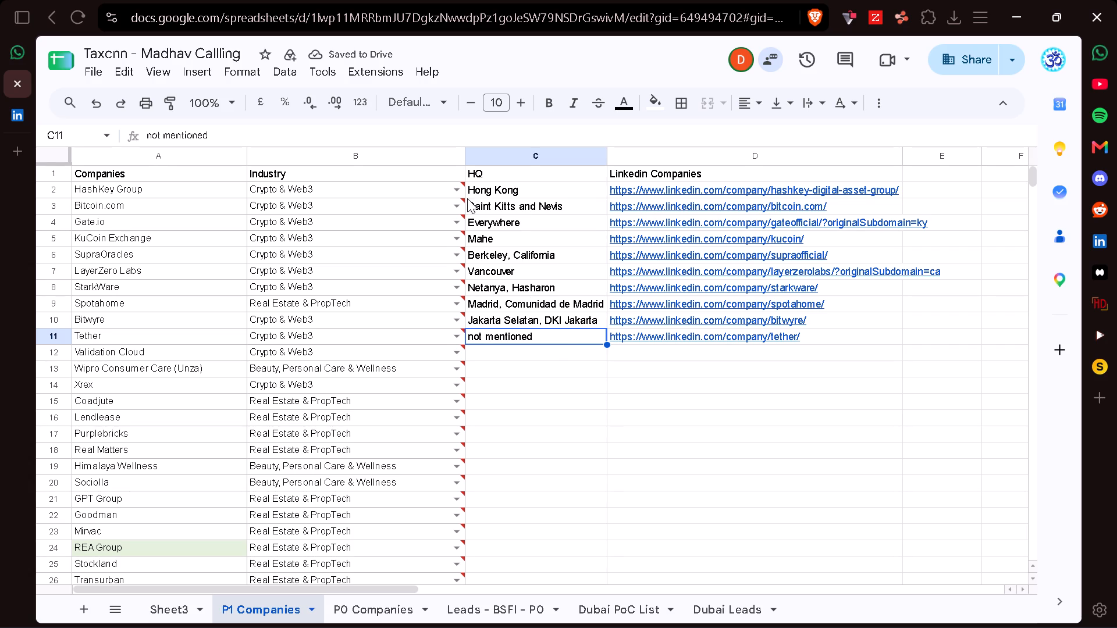
left_click(628, 106)
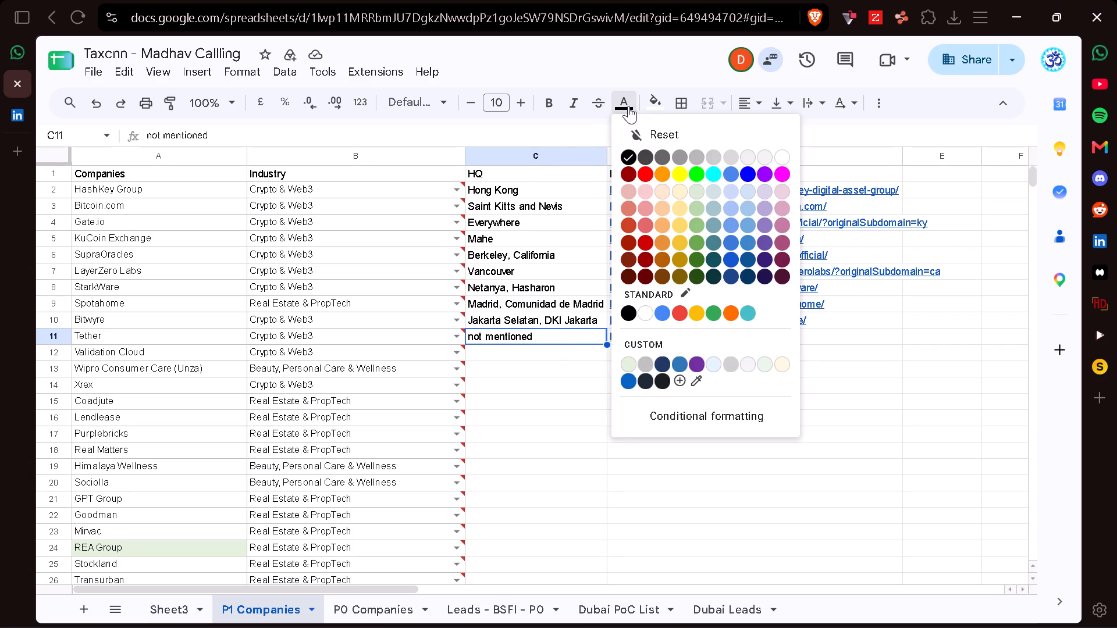
left_click(659, 105)
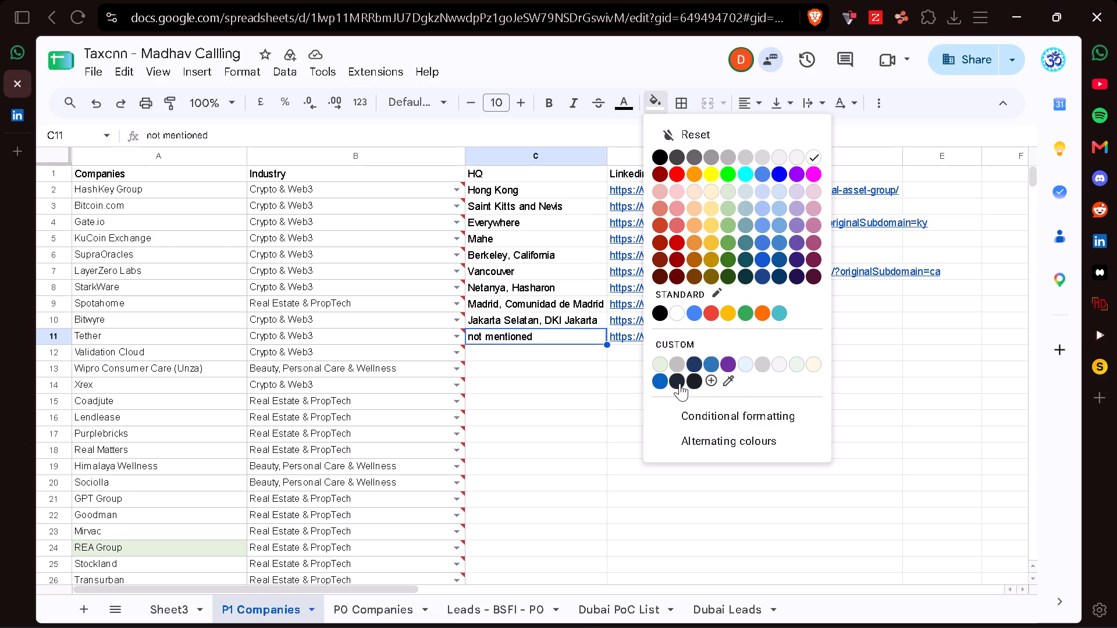
left_click(676, 368)
left_click(540, 349)
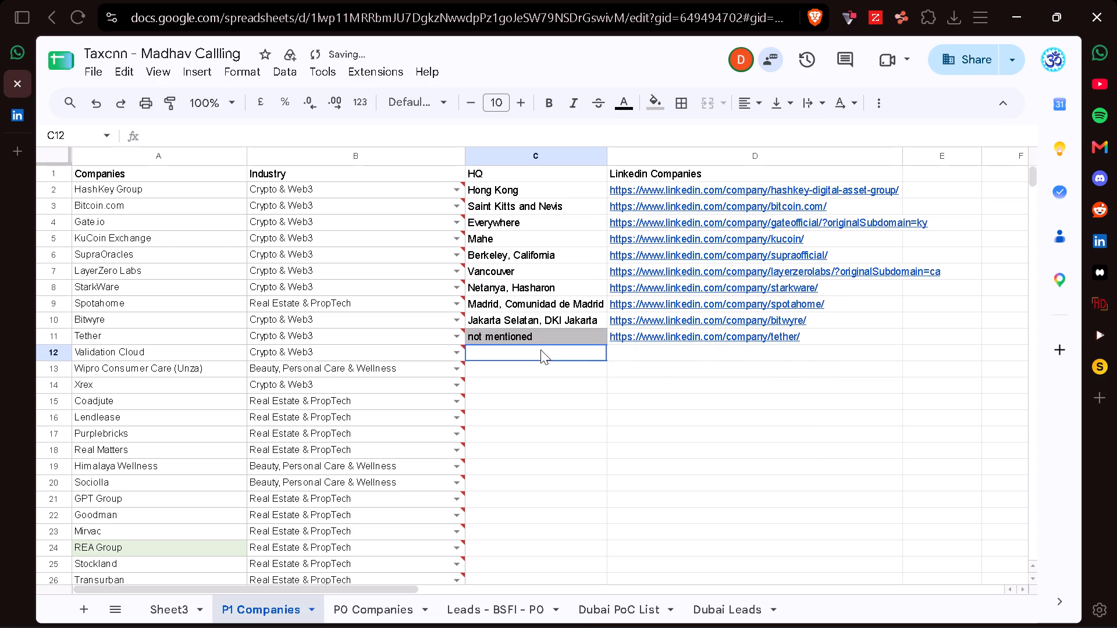
Search LinkedIn for Ziina, the first company in the Dubai PoC List, and open its financial services company page.
left_click(603, 606)
scroll(556, 249, "right", 1)
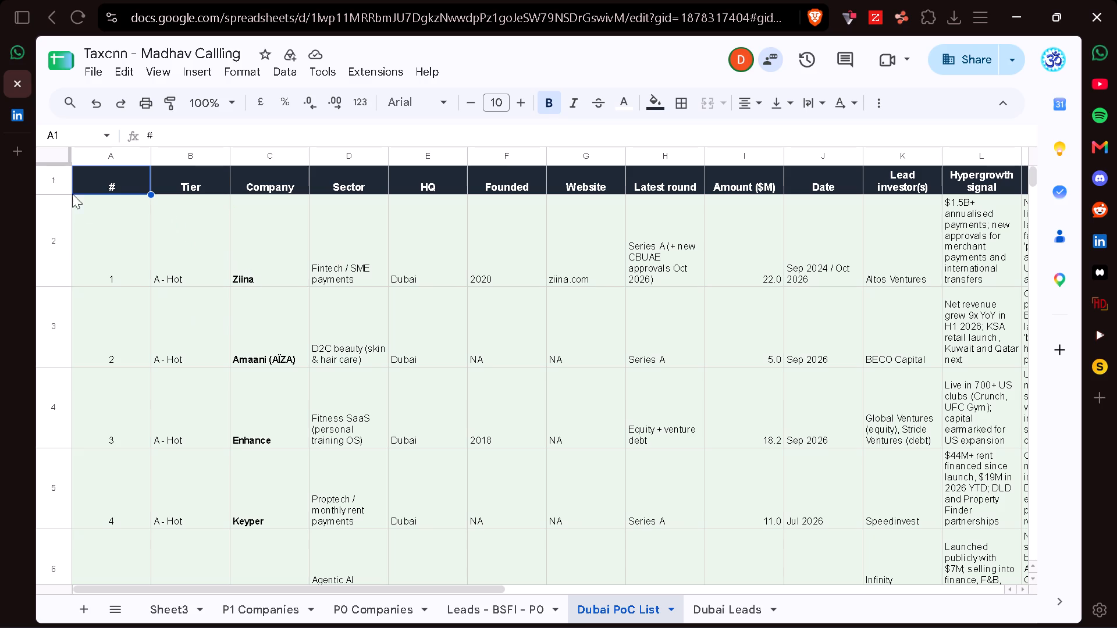
left_click(14, 123)
left_click(174, 62)
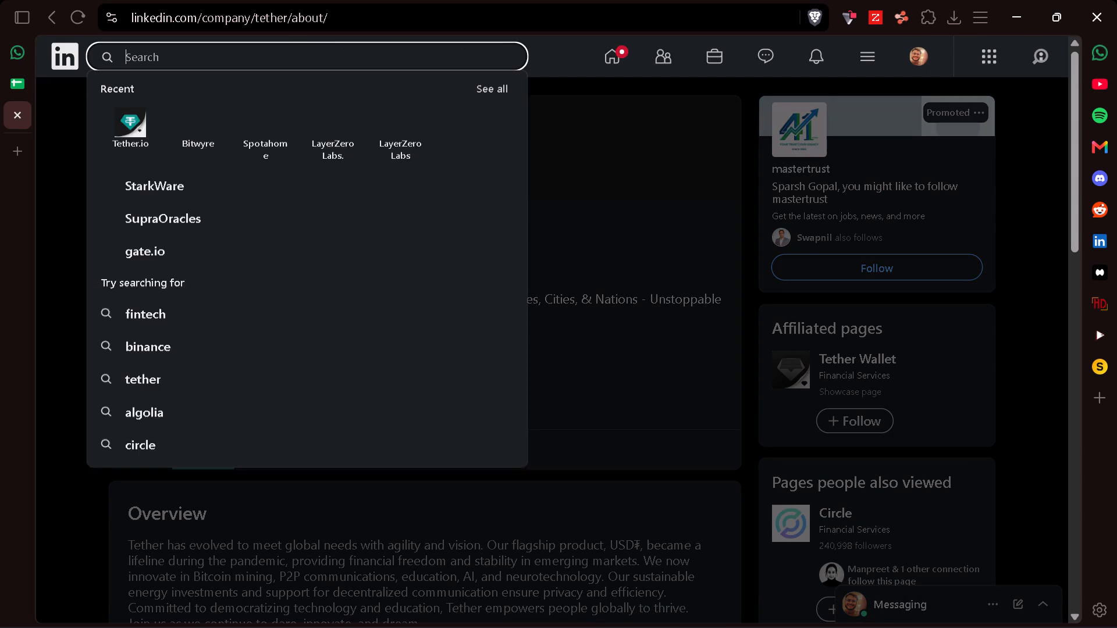
type("Ziina")
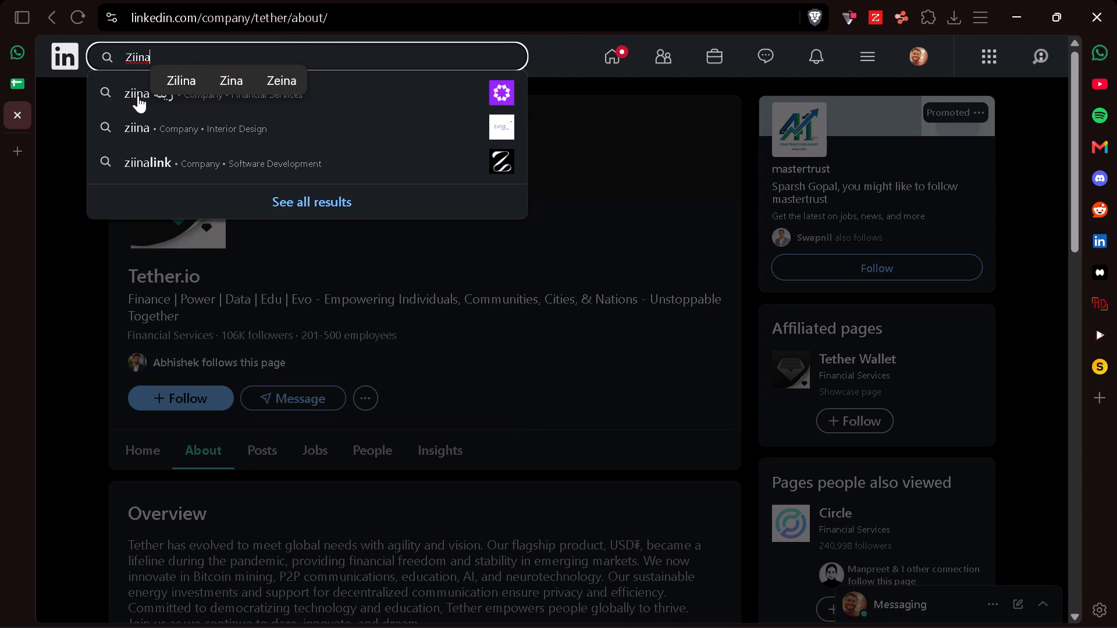
left_click(138, 96)
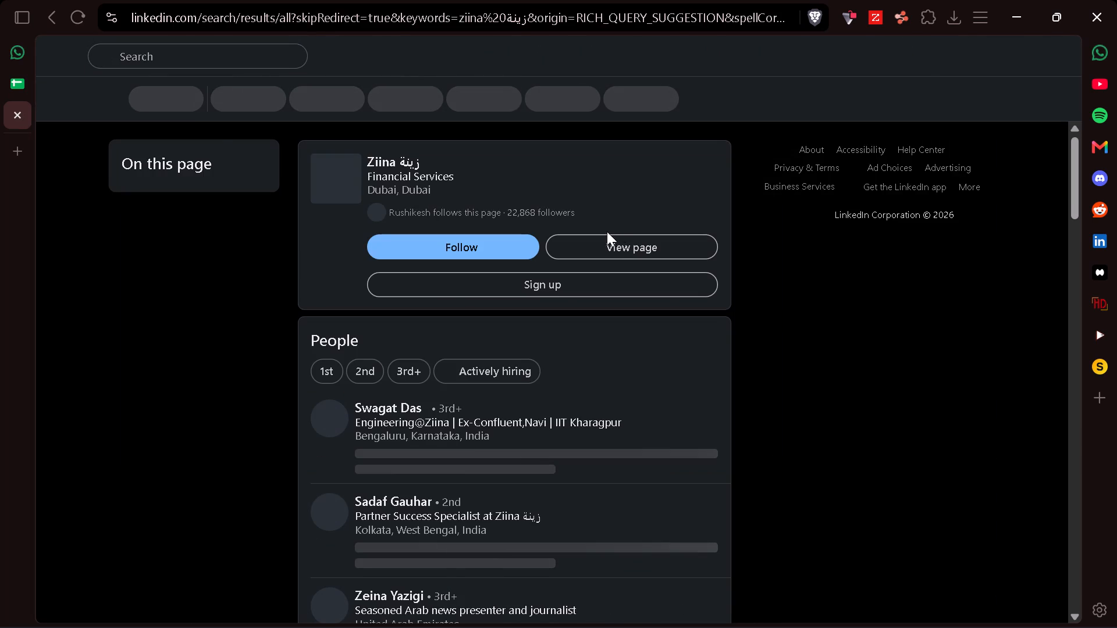
left_click(622, 255)
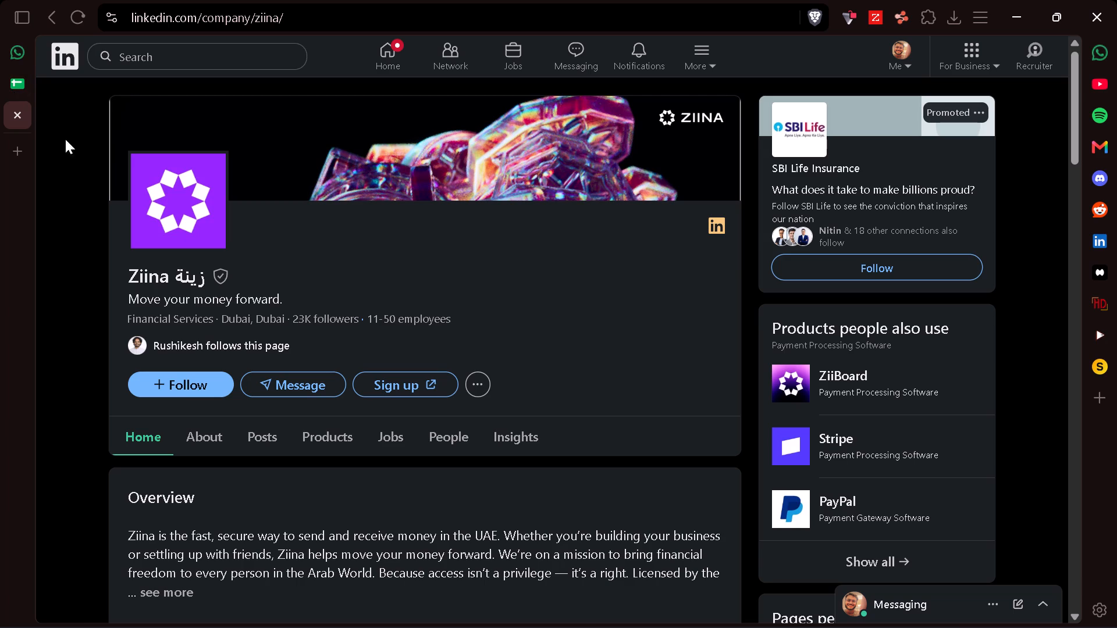
Open the Dubai Leads sheet for the records, and search the associated members on Ziina's LinkedIn People page for "CMO".
left_click(439, 438)
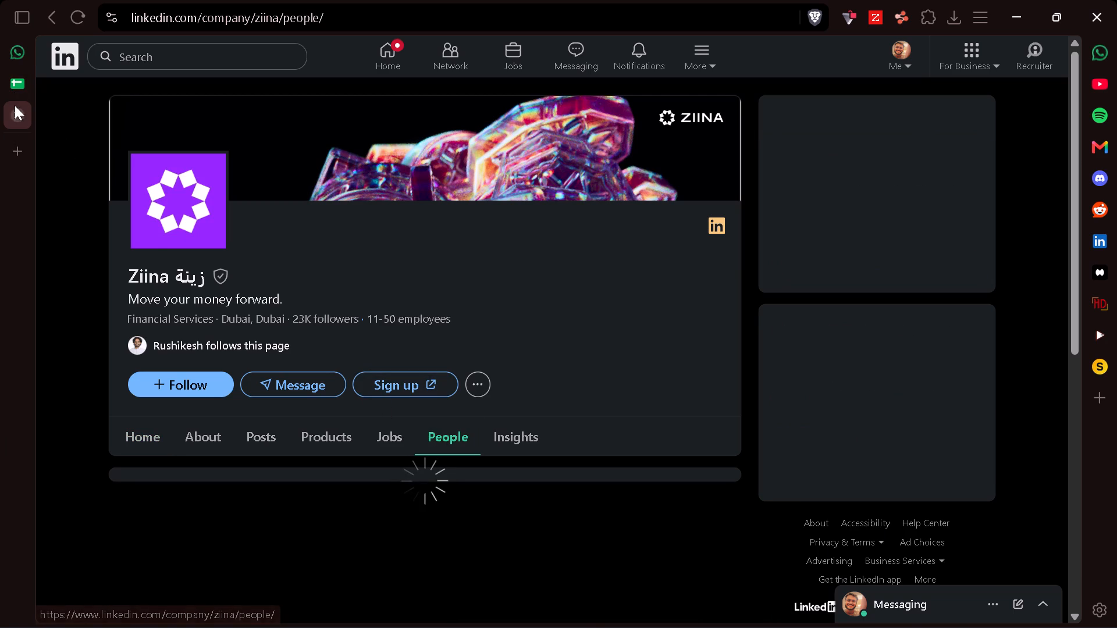
left_click(18, 90)
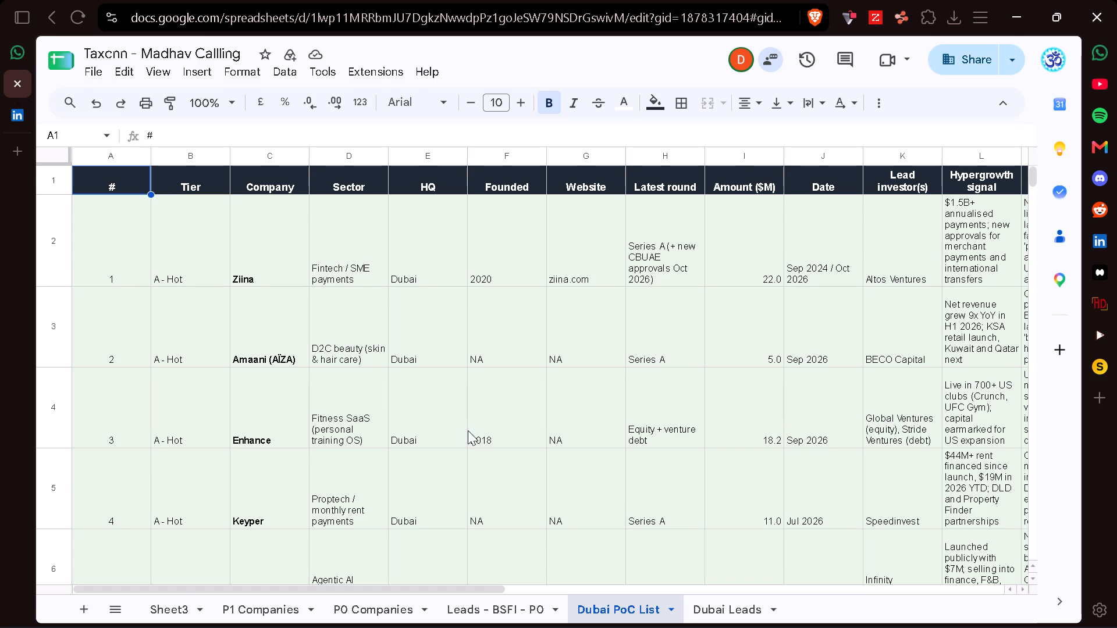
left_click(727, 605)
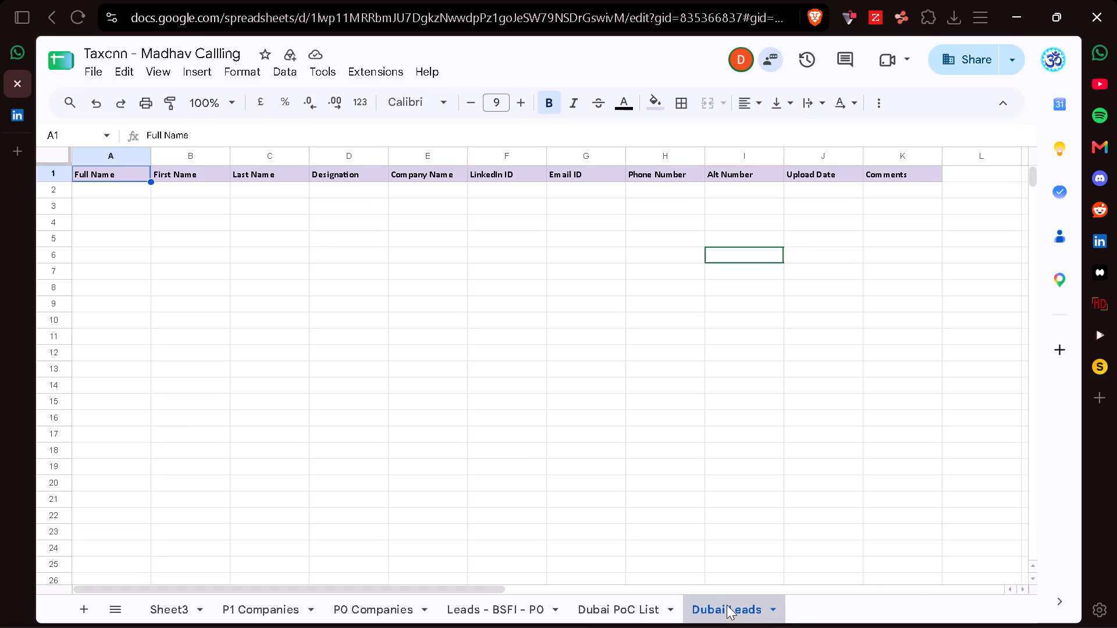
left_click(14, 123)
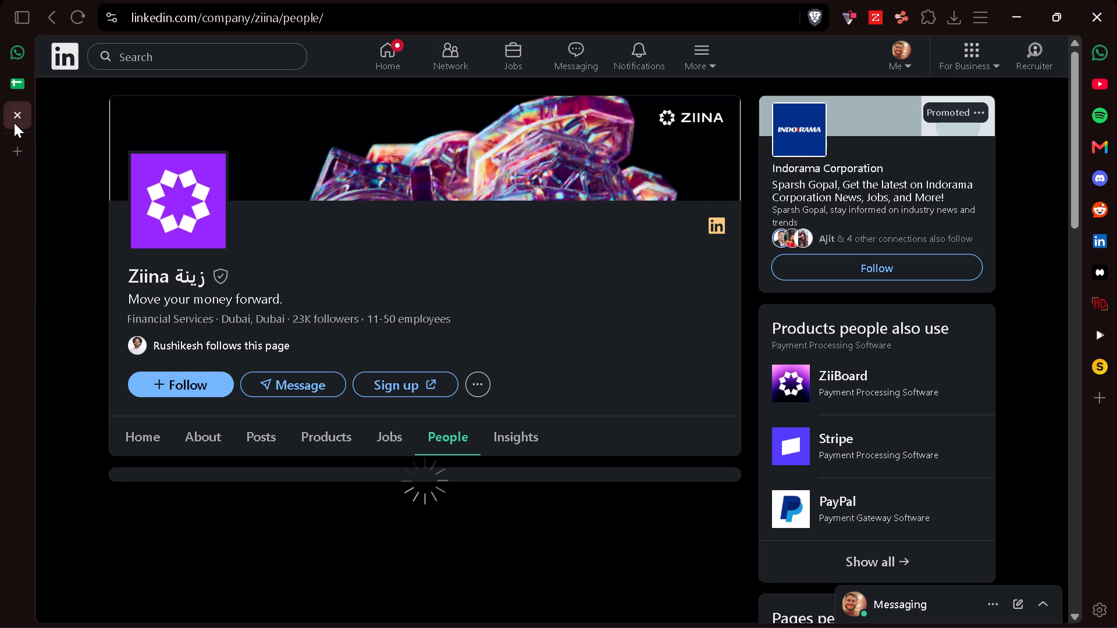
scroll(14, 123, "down", 3)
scroll(341, 425, "down", 3)
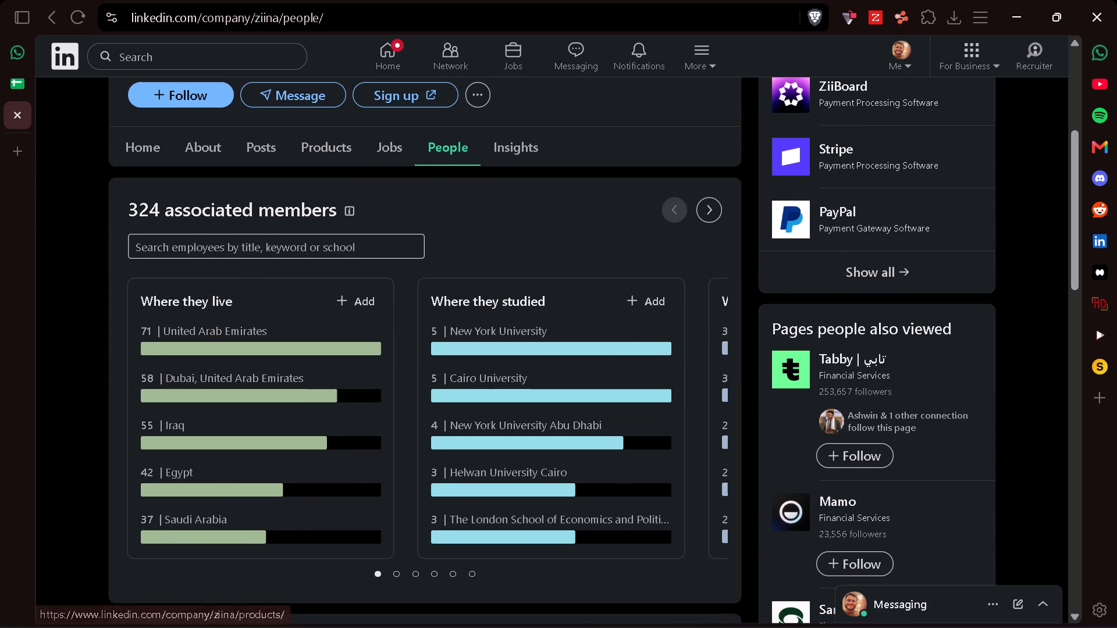
left_click(225, 254)
type("CMO")
key("shift+Return")
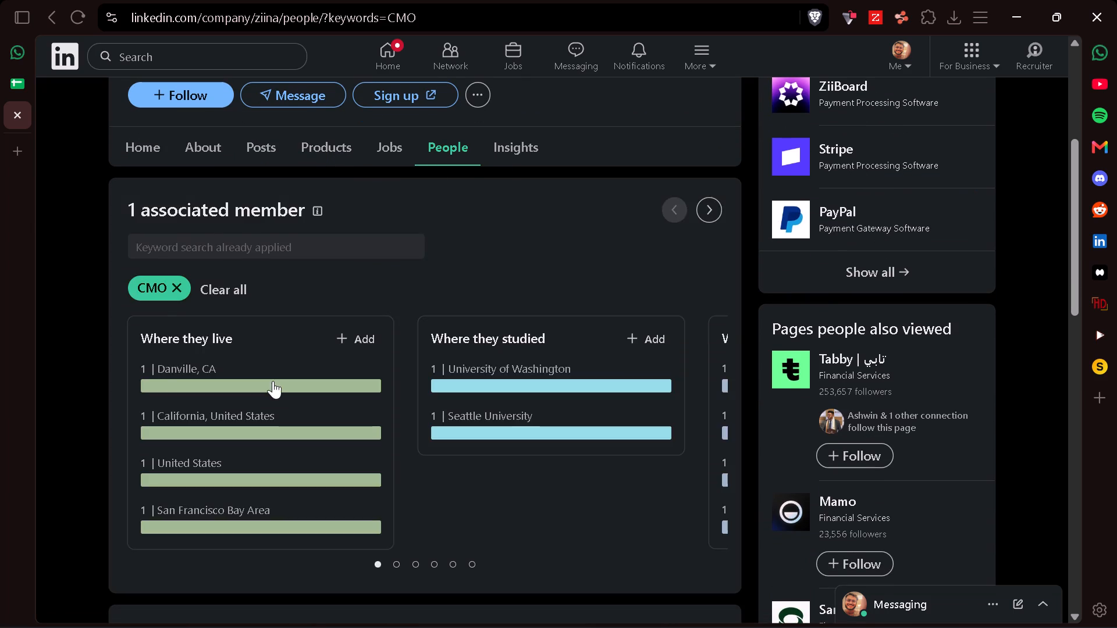
Open the profile of Ziina's matching CMO member and review the Experience section for their role at Ziina.
scroll(273, 381, "down", 3)
left_click(238, 404)
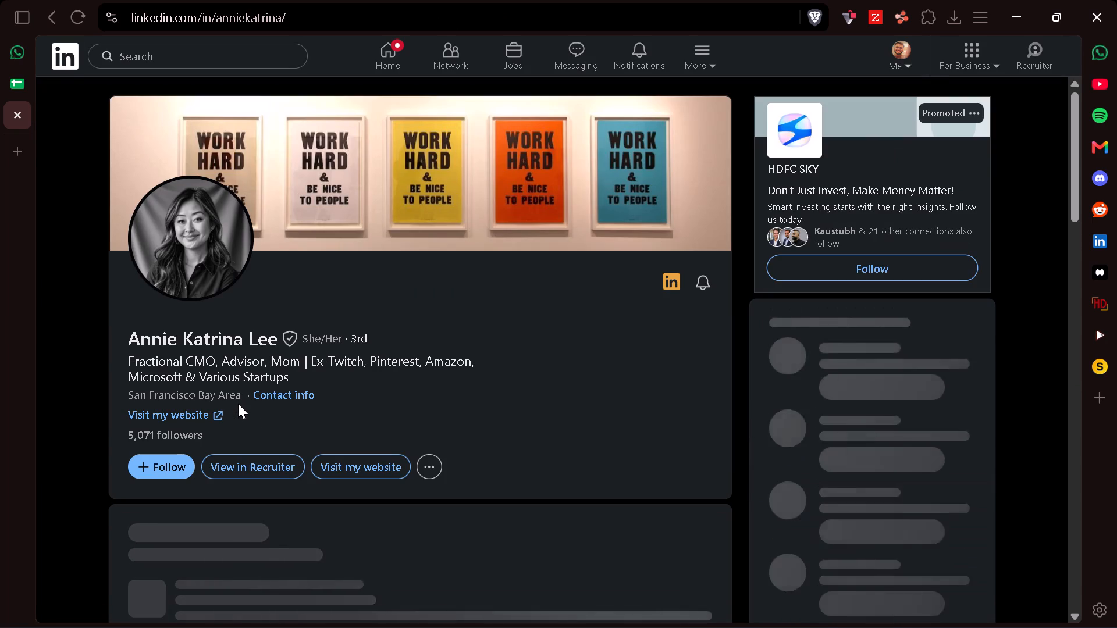
scroll(238, 404, "down", 6)
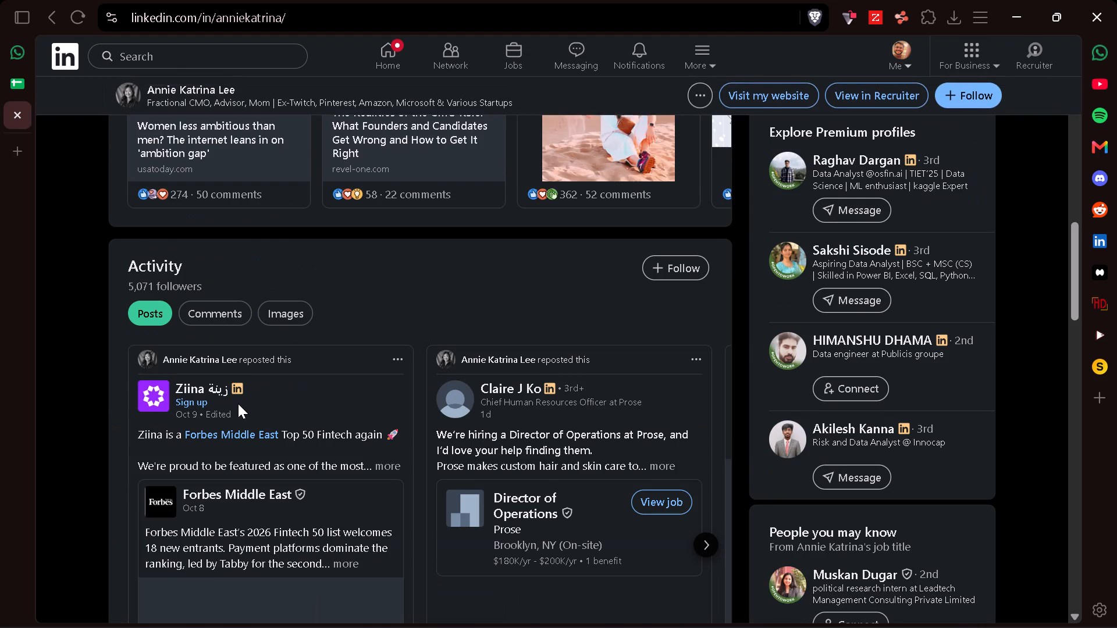
scroll(238, 404, "down", 5)
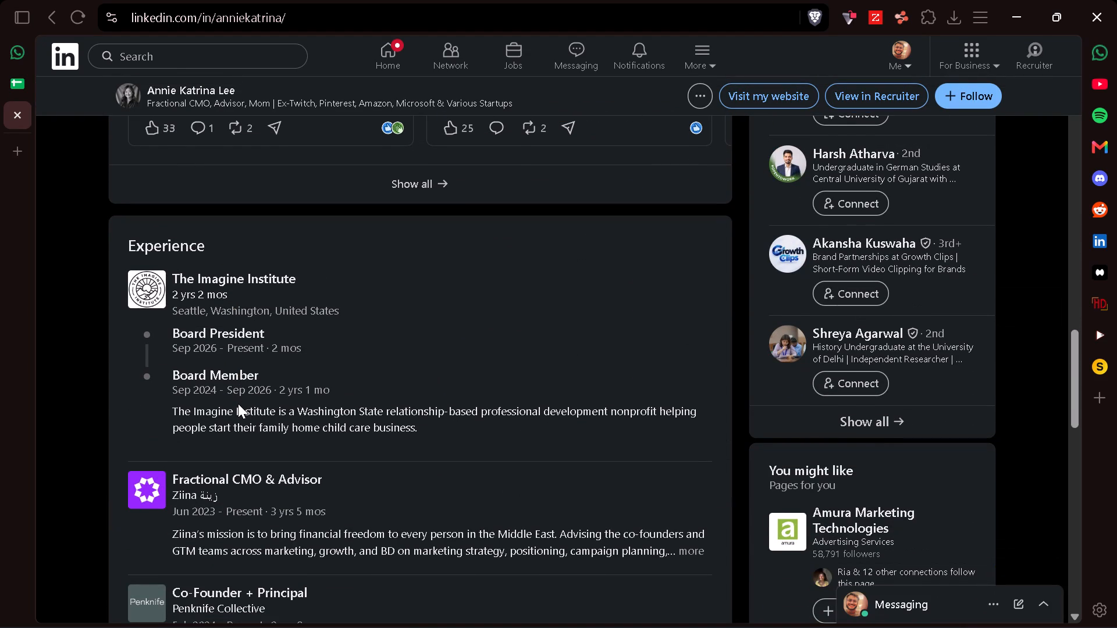
scroll(238, 404, "down", 1)
scroll(238, 404, "up", 10)
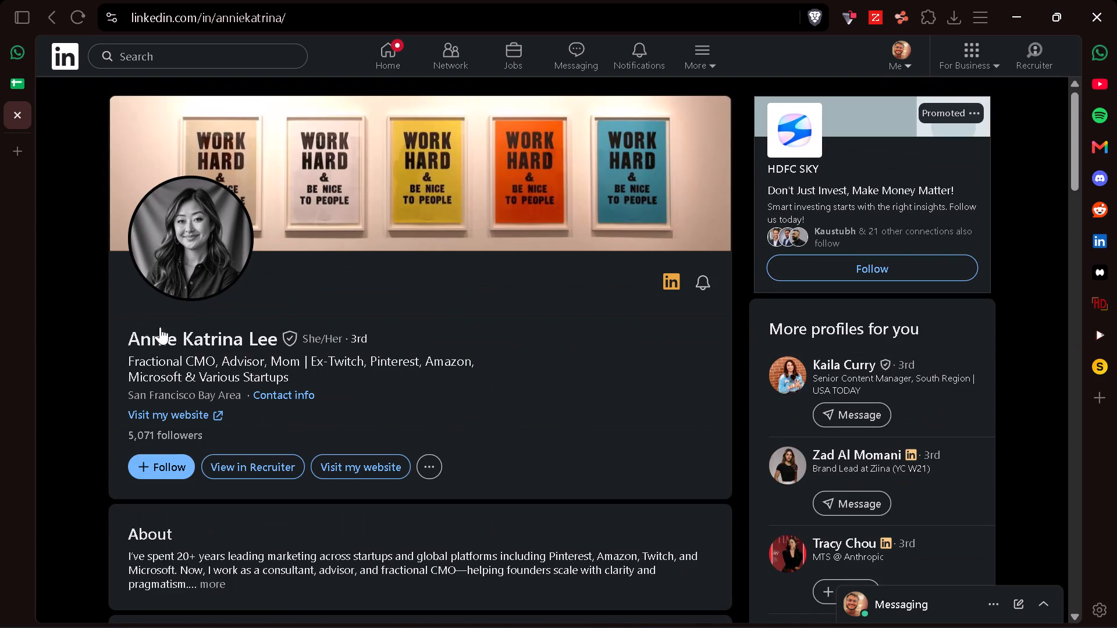
Copy the Ziina CMO's full name from their LinkedIn profile into the Full Name cell, A2, of Dubai Leads.
left_click_drag(113, 344, 276, 338)
key("ctrl+c")
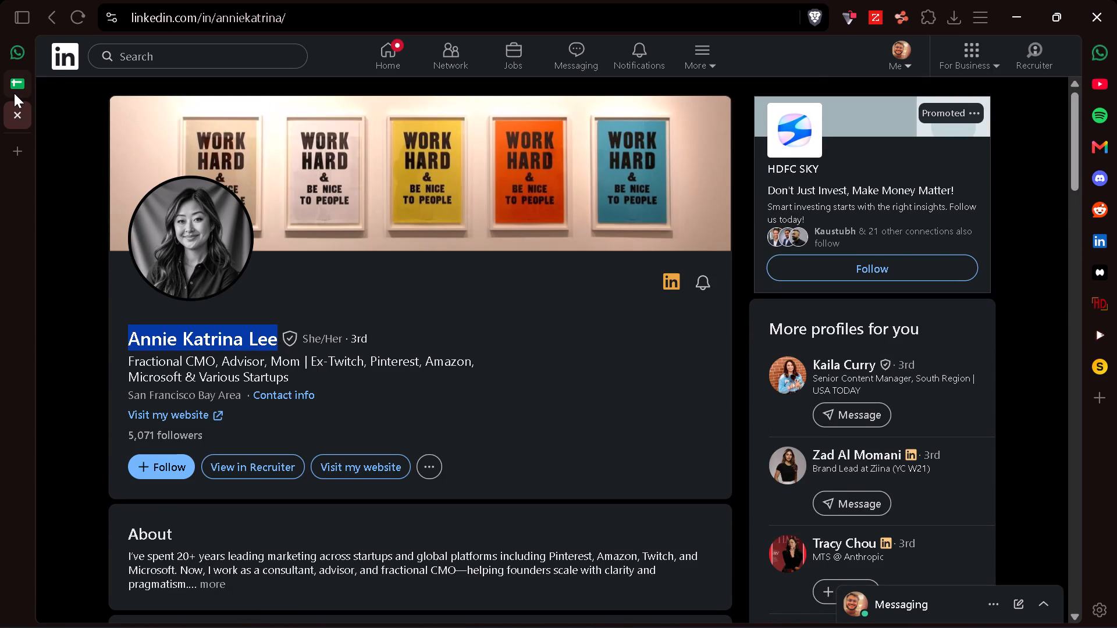
left_click(14, 93)
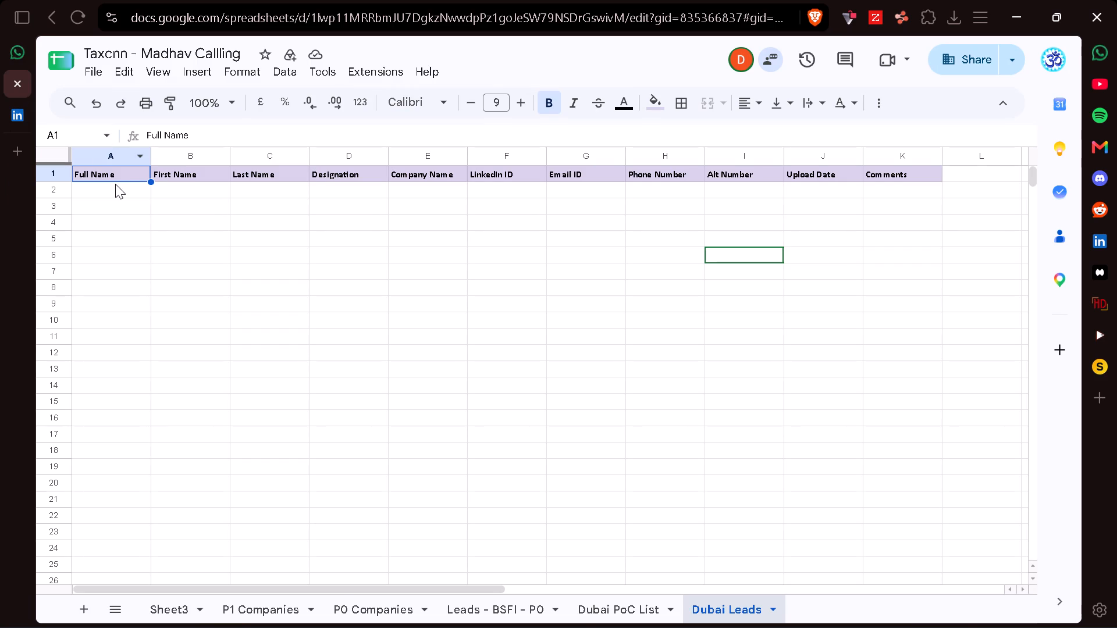
left_click(111, 191)
key("ctrl+v")
Copy the lead's Ziina job title, "Fractional CMO & Advisor", from the profile's Experience section into the Designation cell, D2.
key("Right")
key("Right")
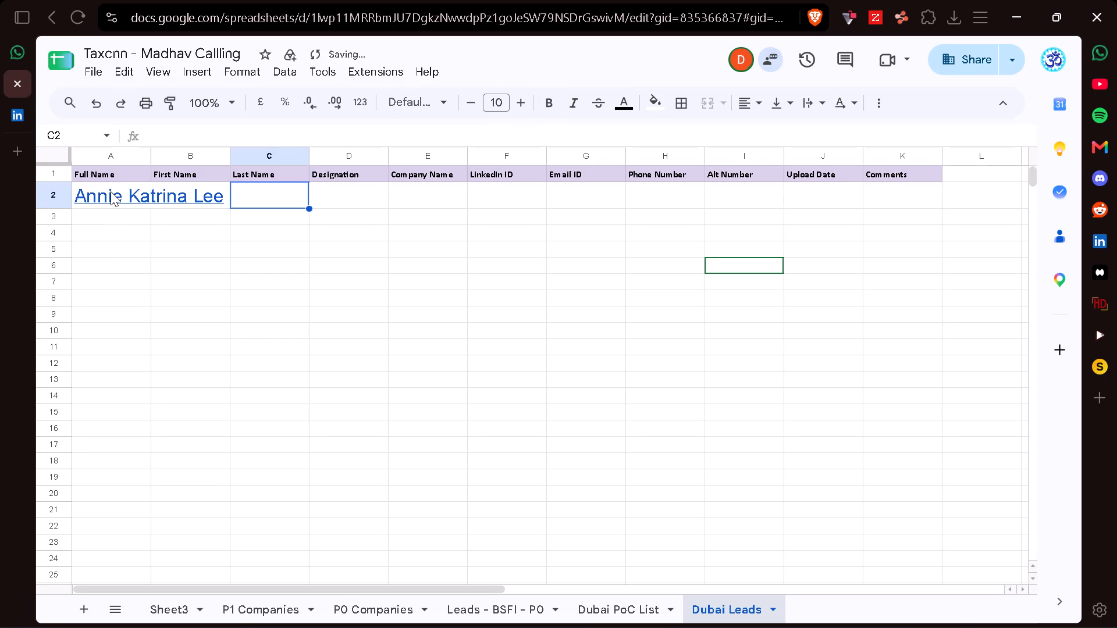
key("Right")
key("Right")
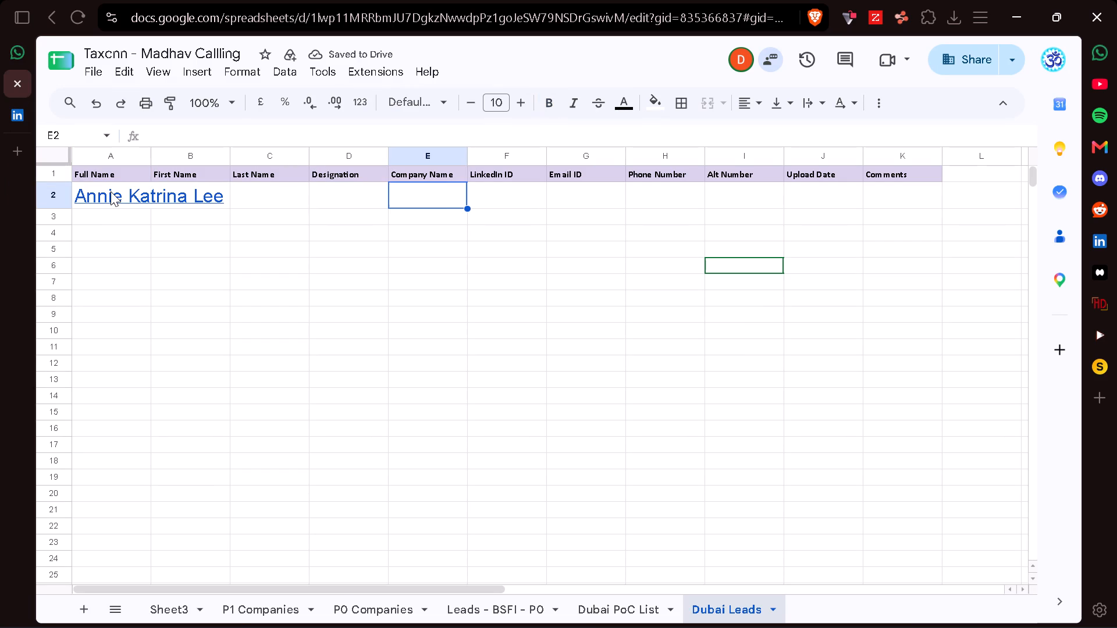
key("Left")
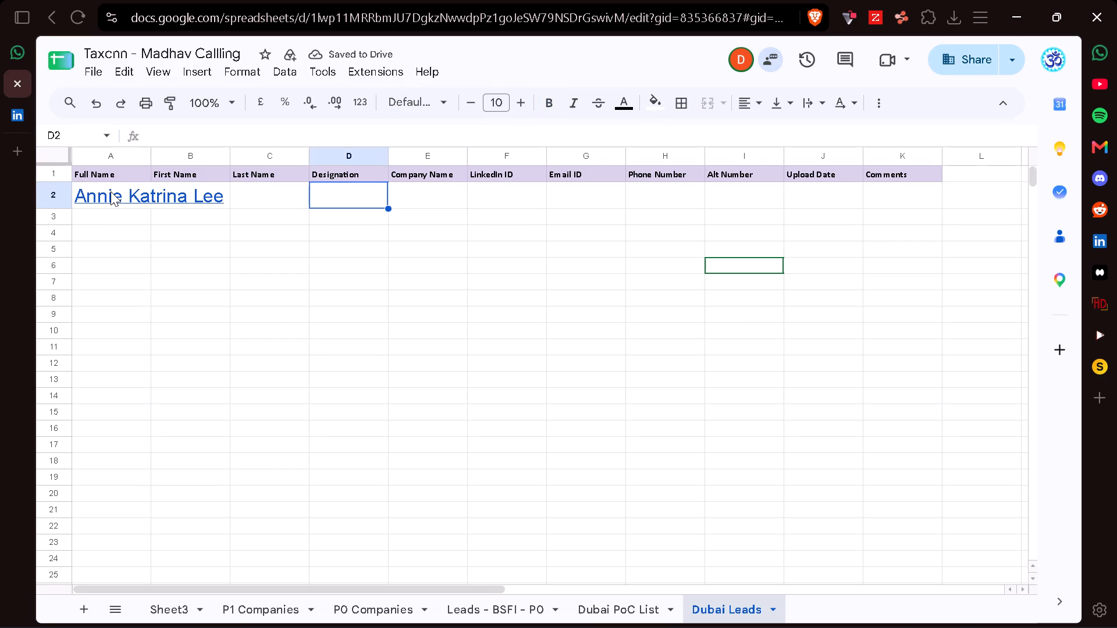
left_click(15, 113)
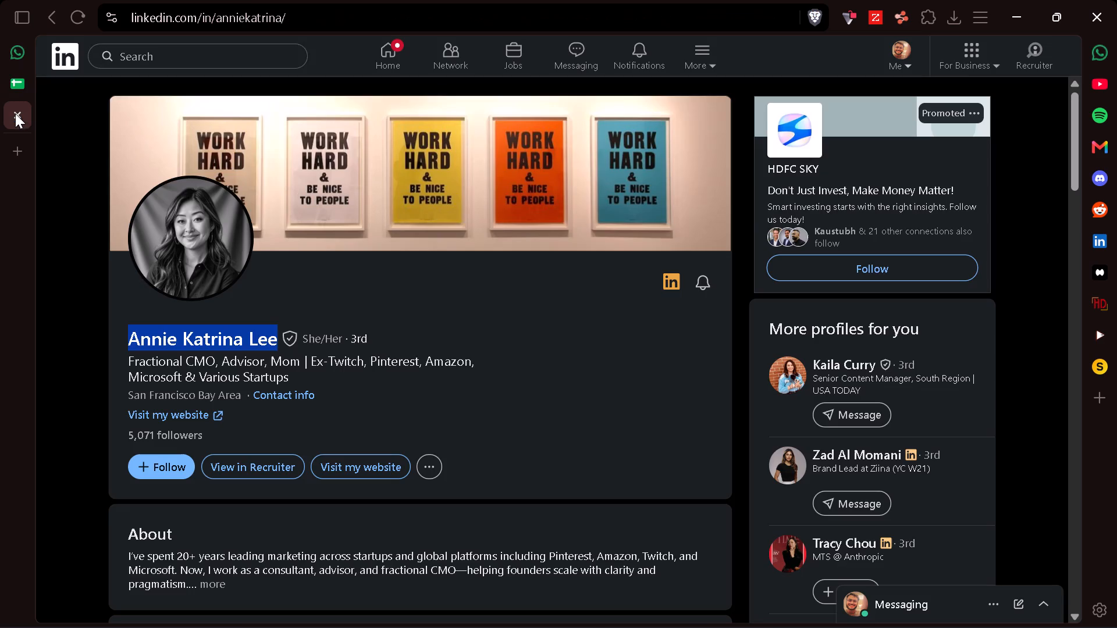
scroll(254, 424, "down", 8)
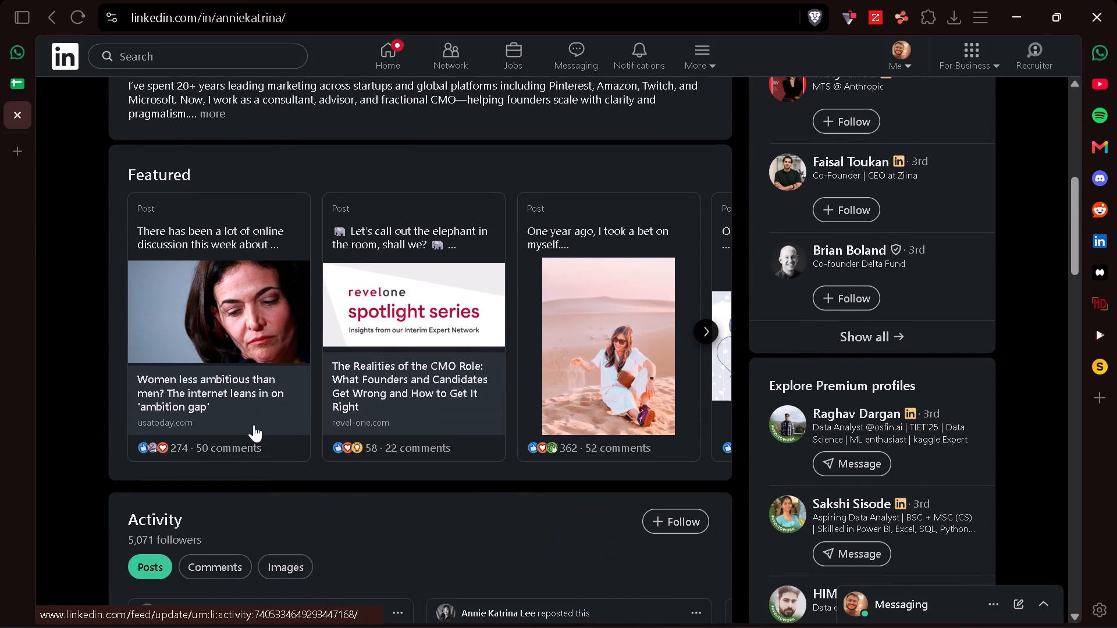
scroll(254, 424, "down", 3)
scroll(176, 487, "down", 2)
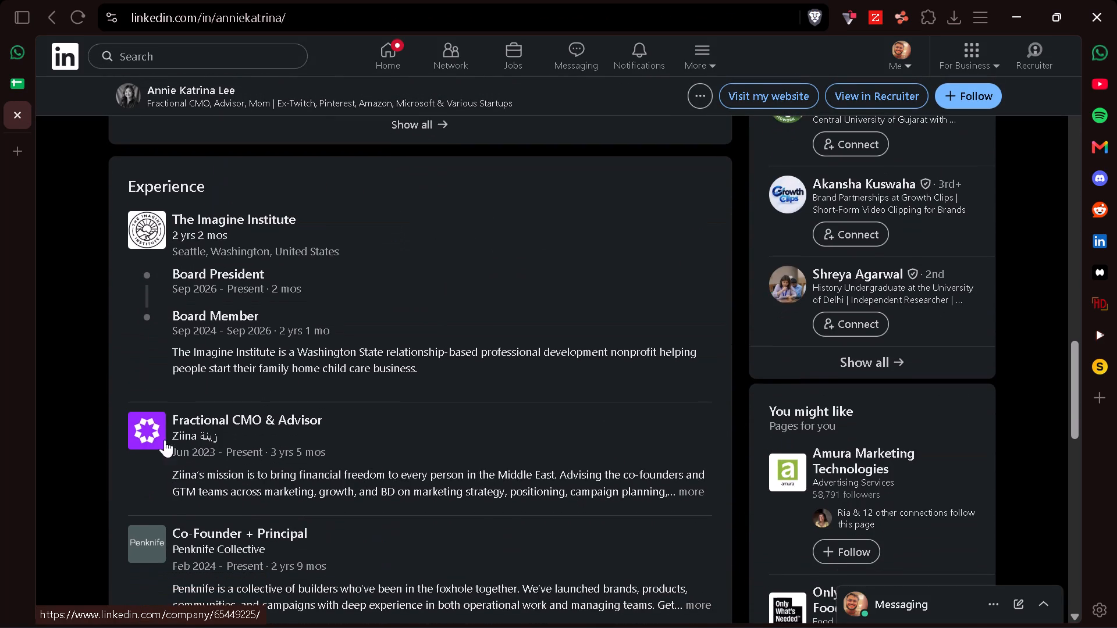
left_click_drag(172, 421, 332, 419)
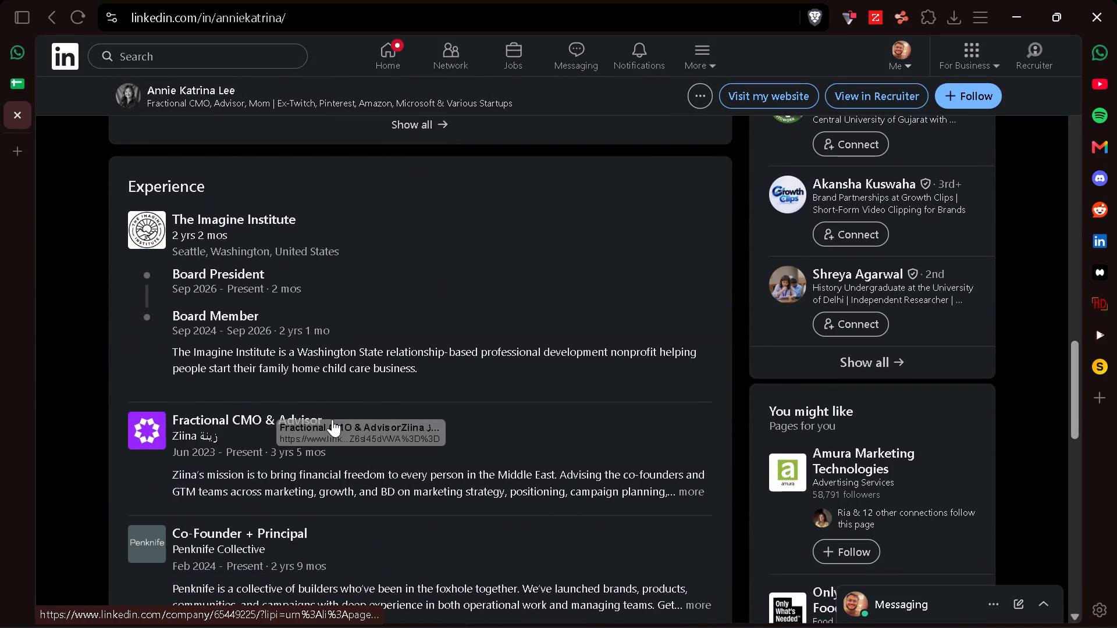
left_click_drag(344, 421, 193, 420)
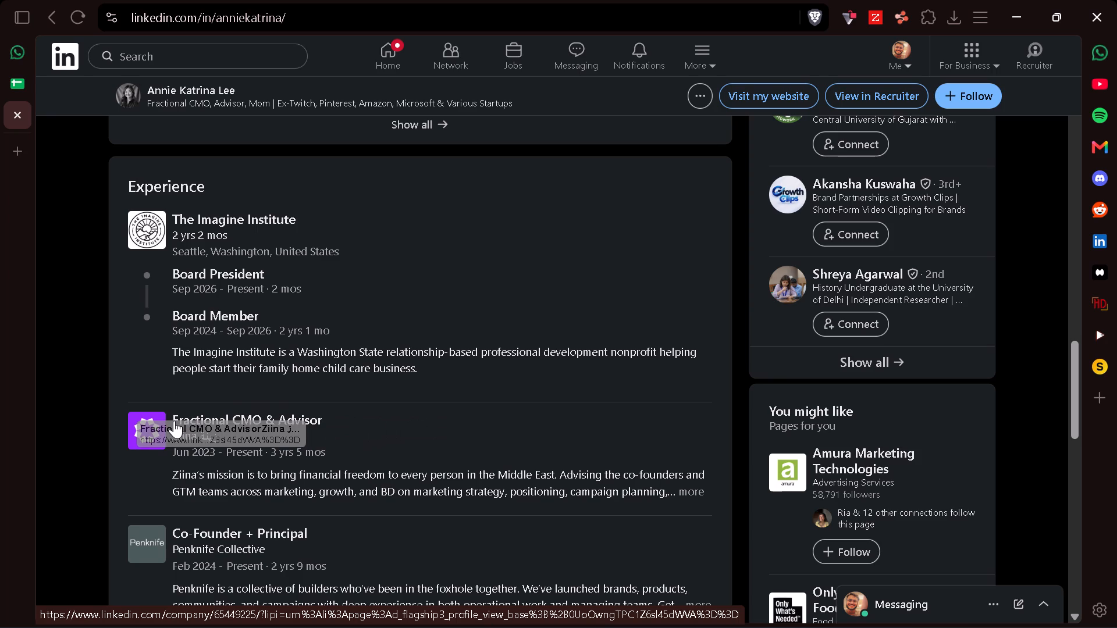
left_click_drag(169, 416, 365, 413)
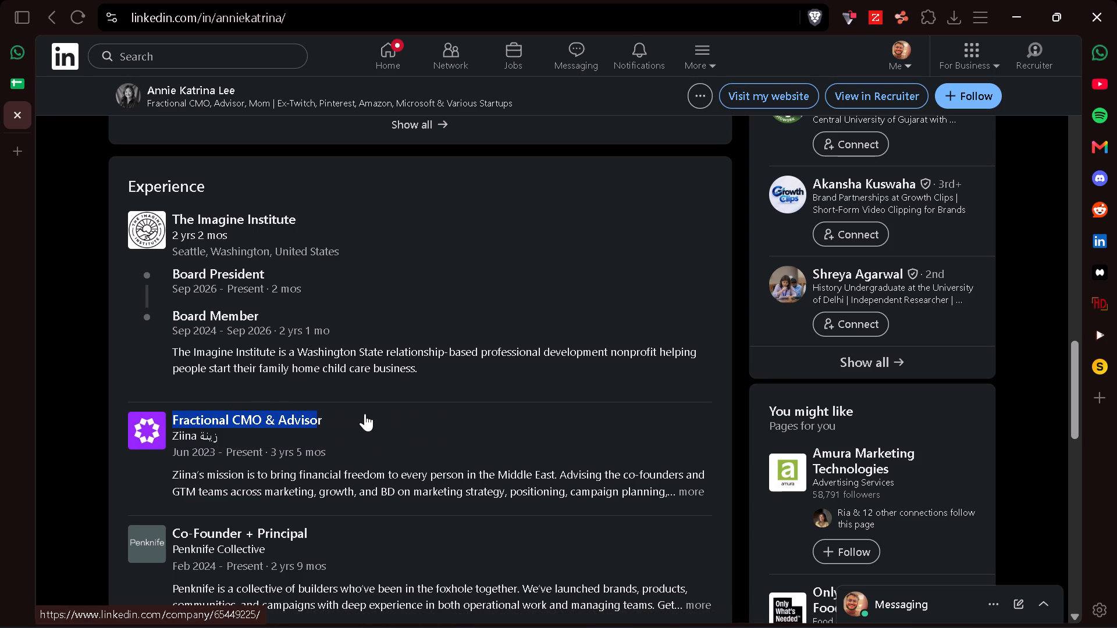
key("ctrl+c")
left_click(22, 94)
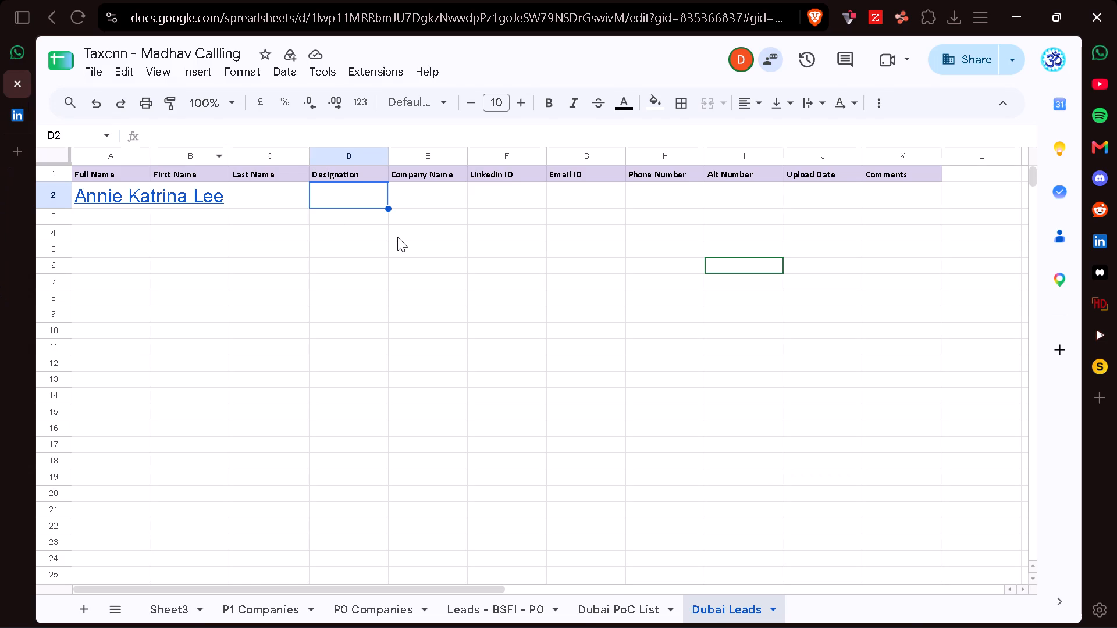
key("ctrl+v")
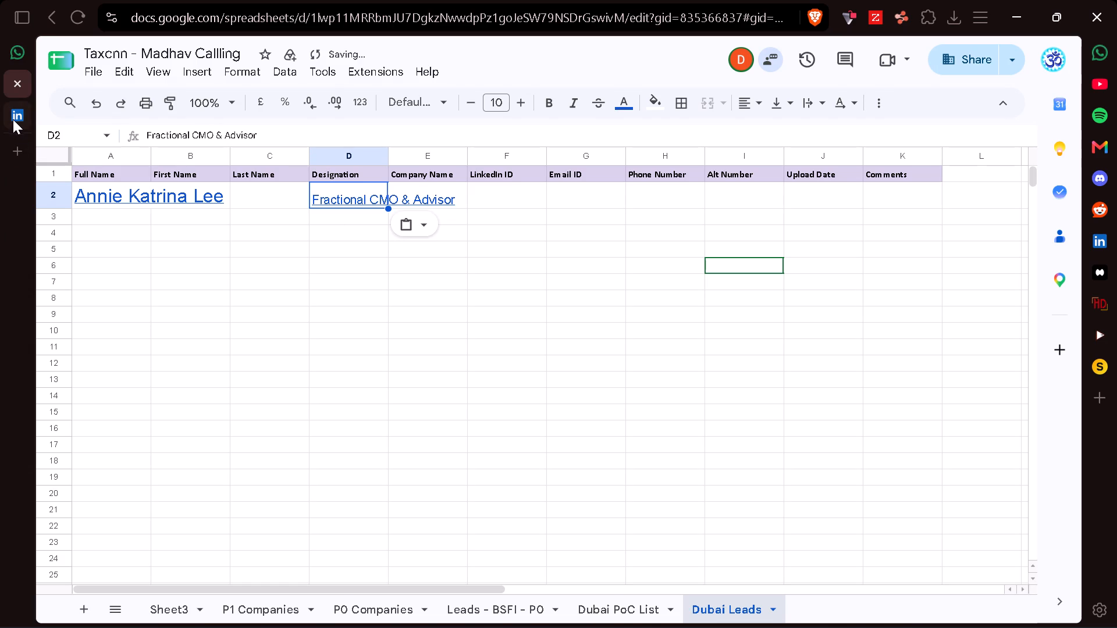
Enter "Ziina" as the lead's company name in cell E2 of the Dubai Leads sheet.
left_click(13, 117)
scroll(239, 387, "up", 7)
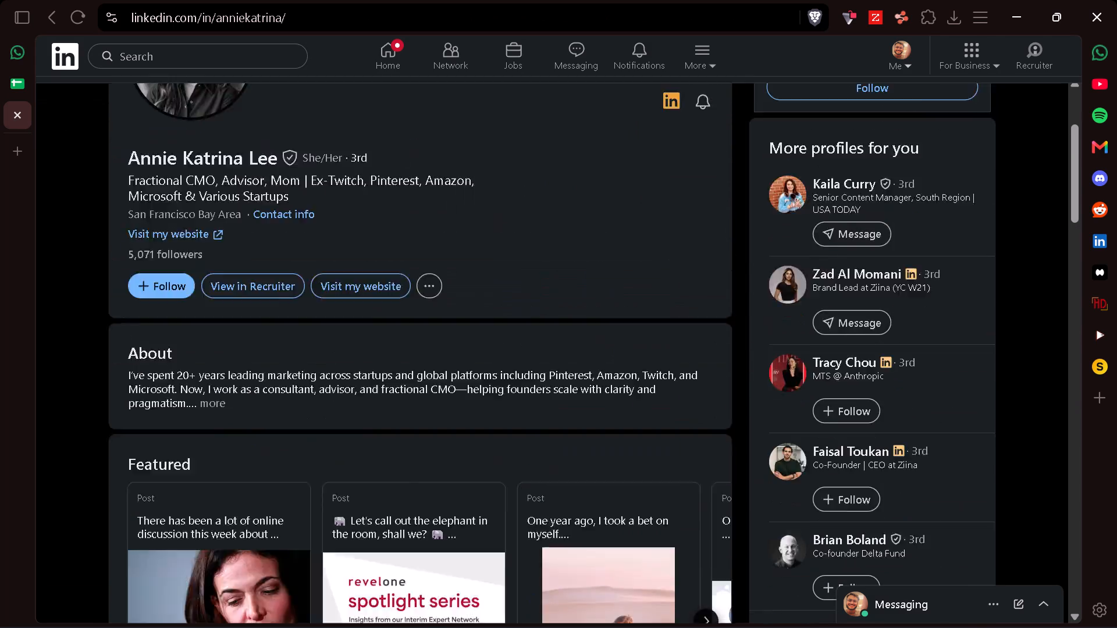
scroll(239, 387, "up", 1)
scroll(239, 387, "down", 7)
scroll(168, 370, "down", 3)
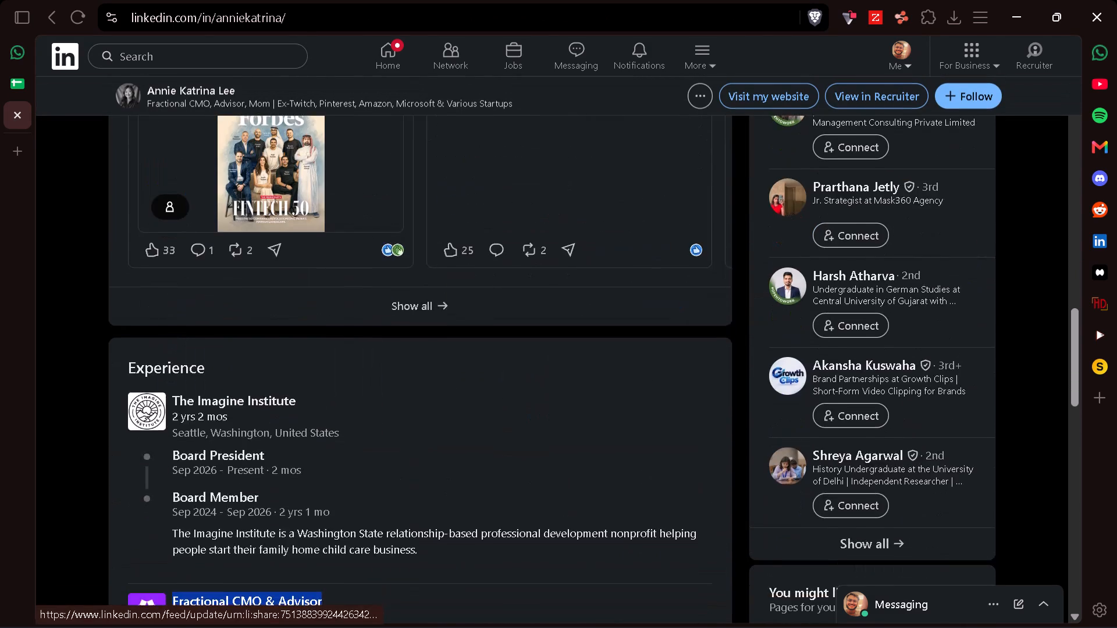
scroll(168, 370, "down", 2)
left_click(16, 88)
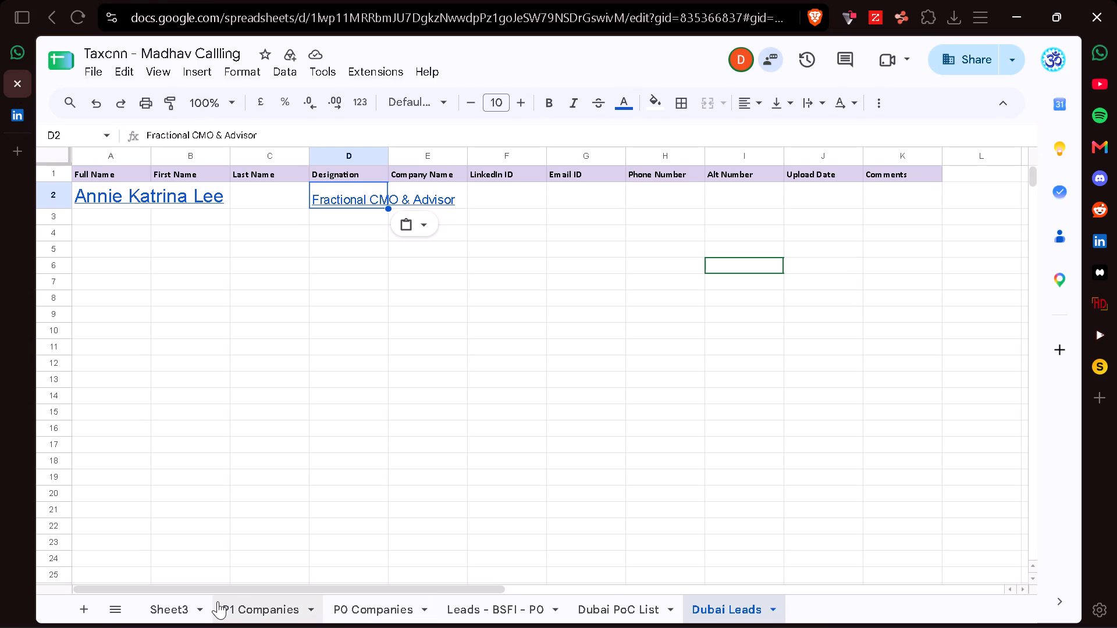
scroll(218, 601, "right", 1)
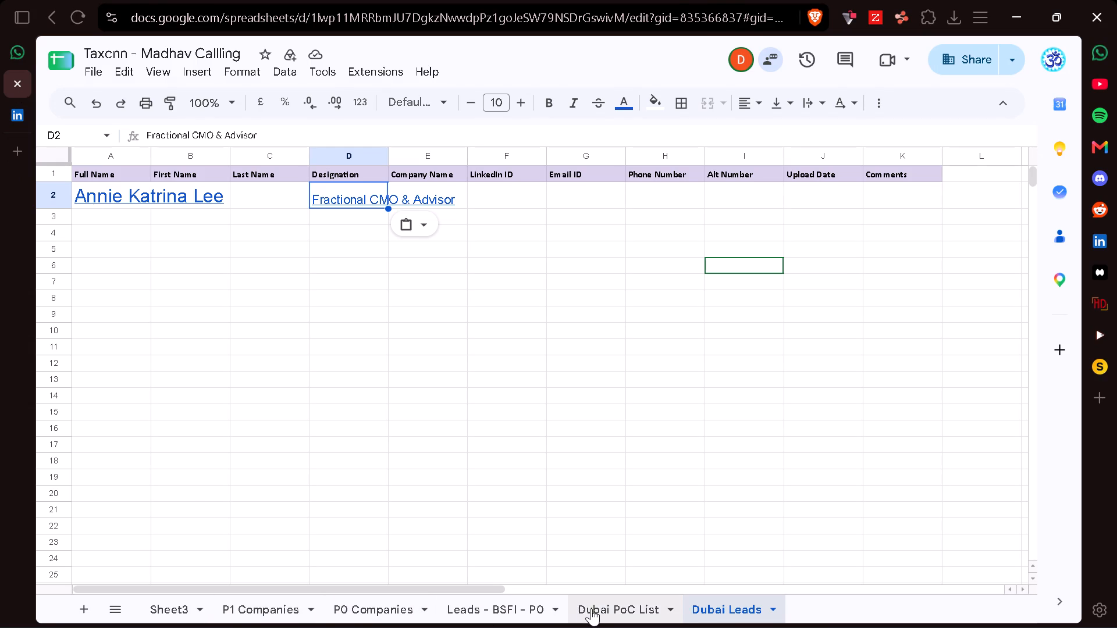
left_click(599, 608)
left_click(739, 602)
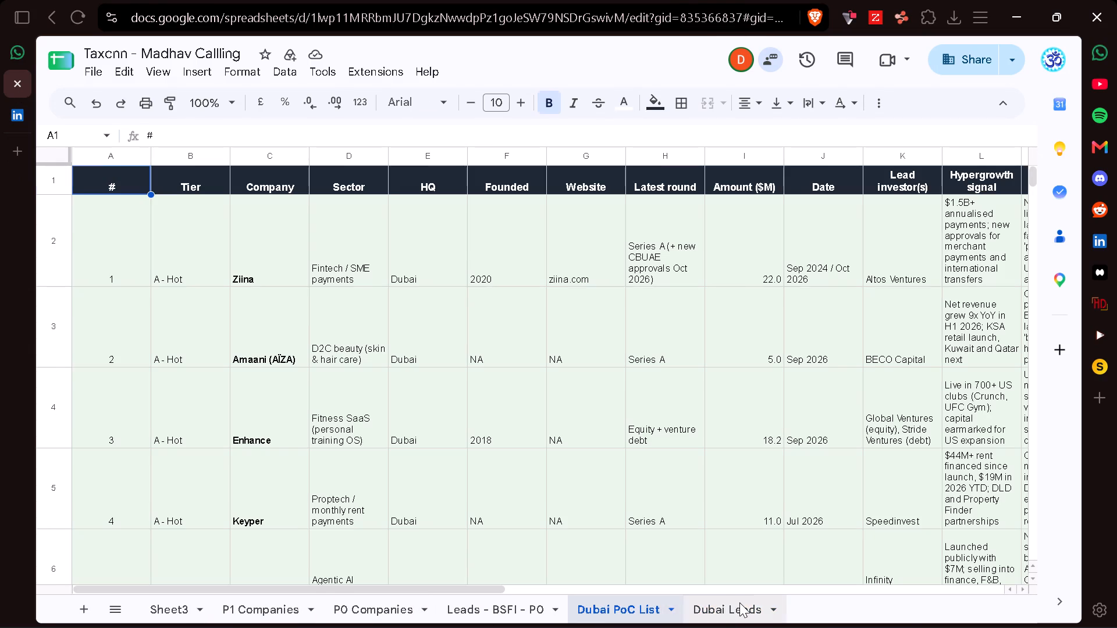
left_click(428, 194)
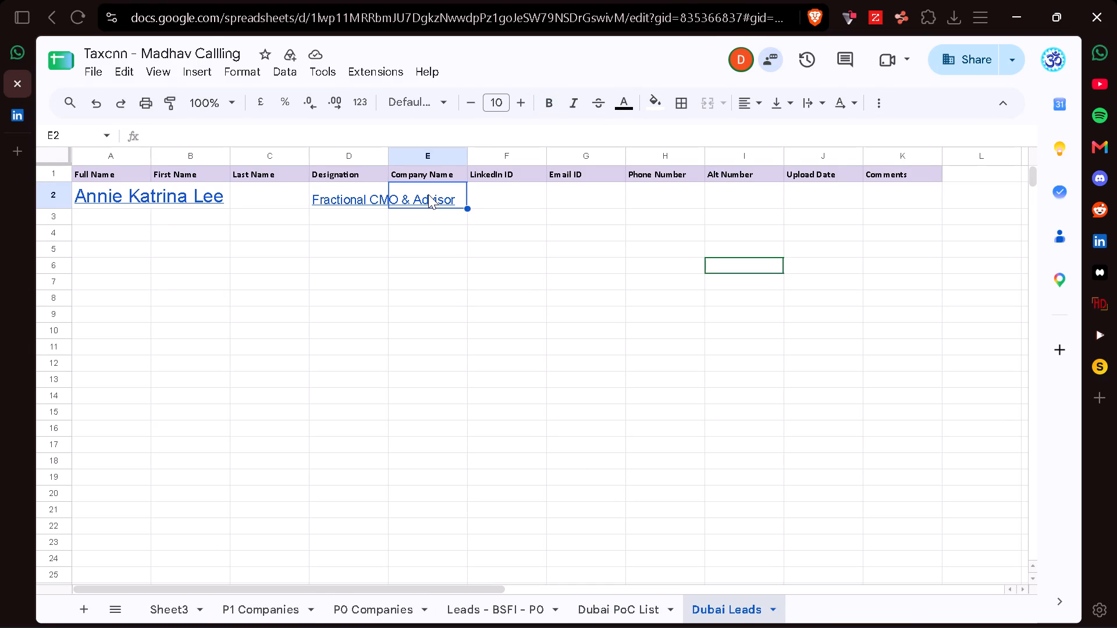
type("Zi")
type("in")
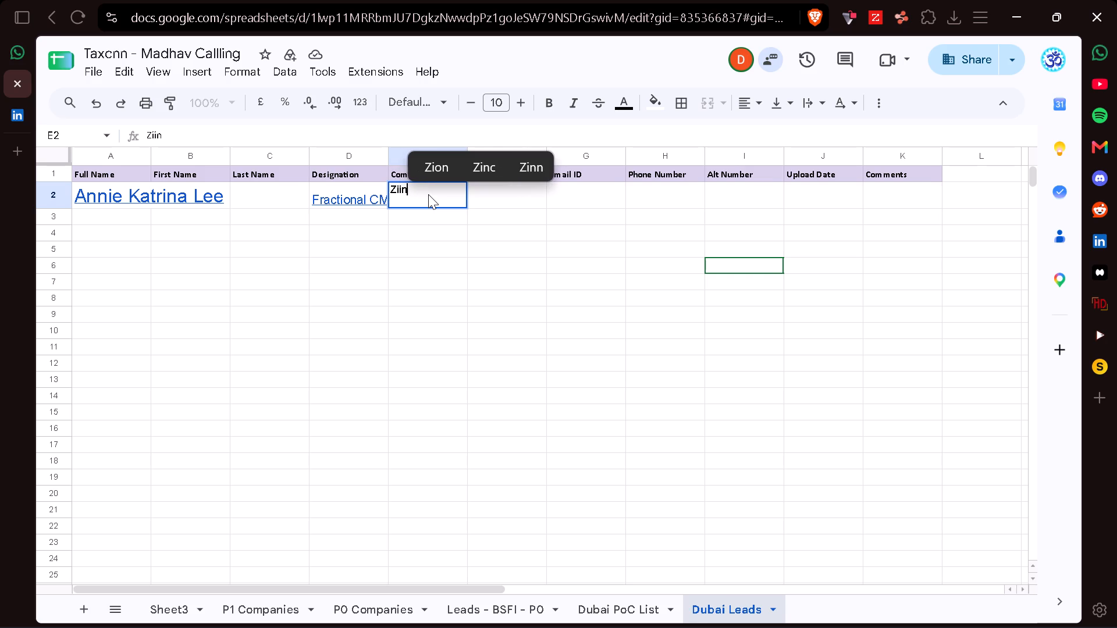
key("BackSpace")
type("na")
key("Return")
Copy the web address of the lead's LinkedIn profile into the LinkedIn ID cell, F2, of Dubai Leads.
key("Up")
key("Right")
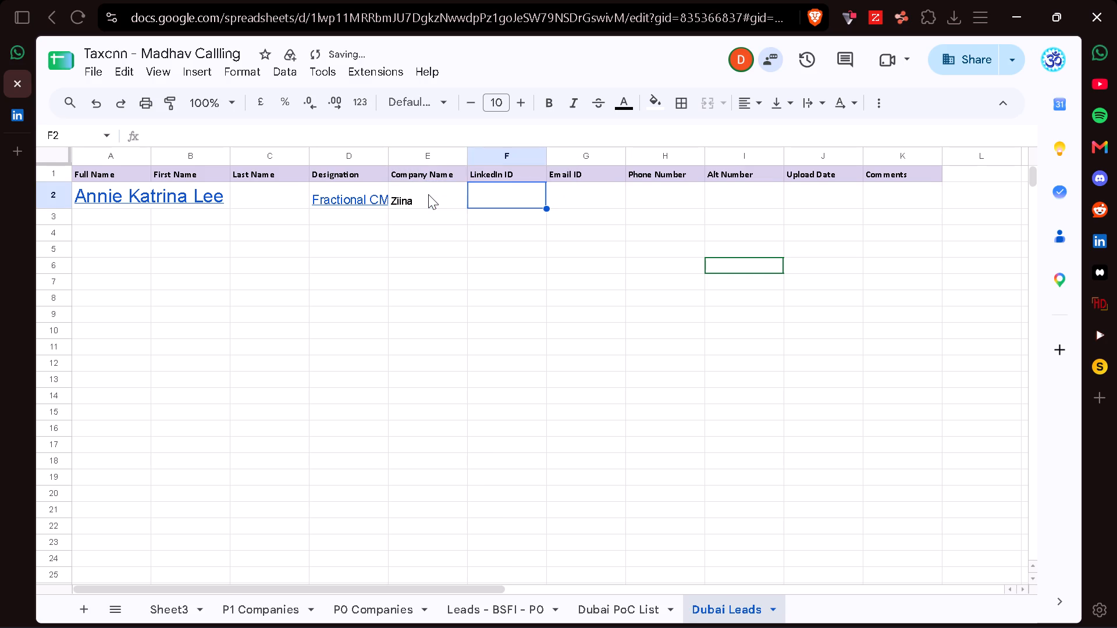
left_click(629, 609)
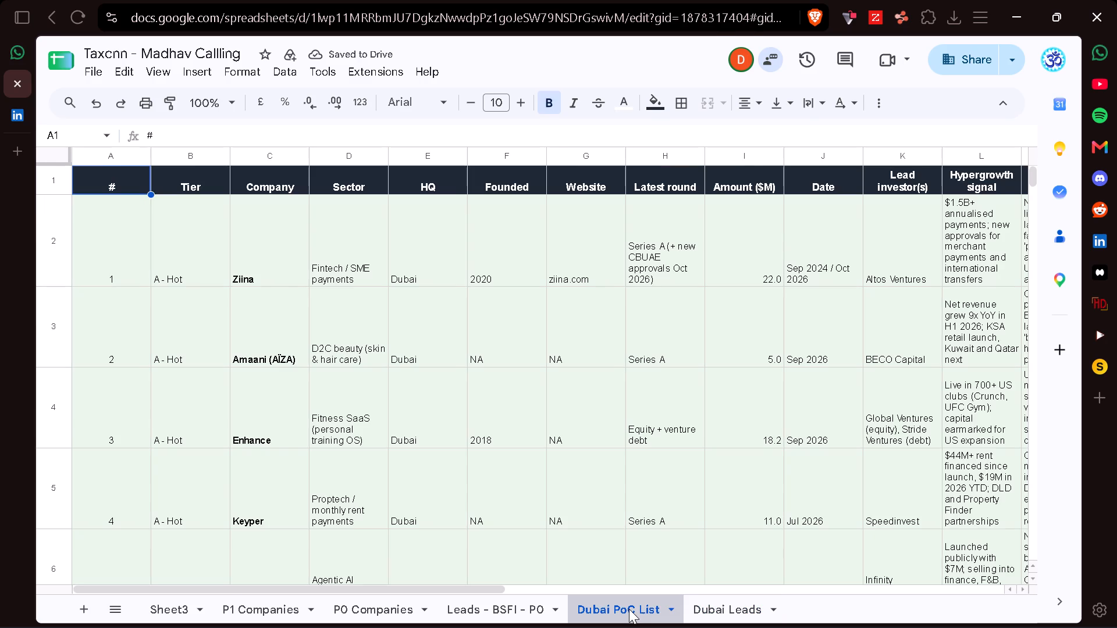
left_click(712, 603)
left_click(16, 108)
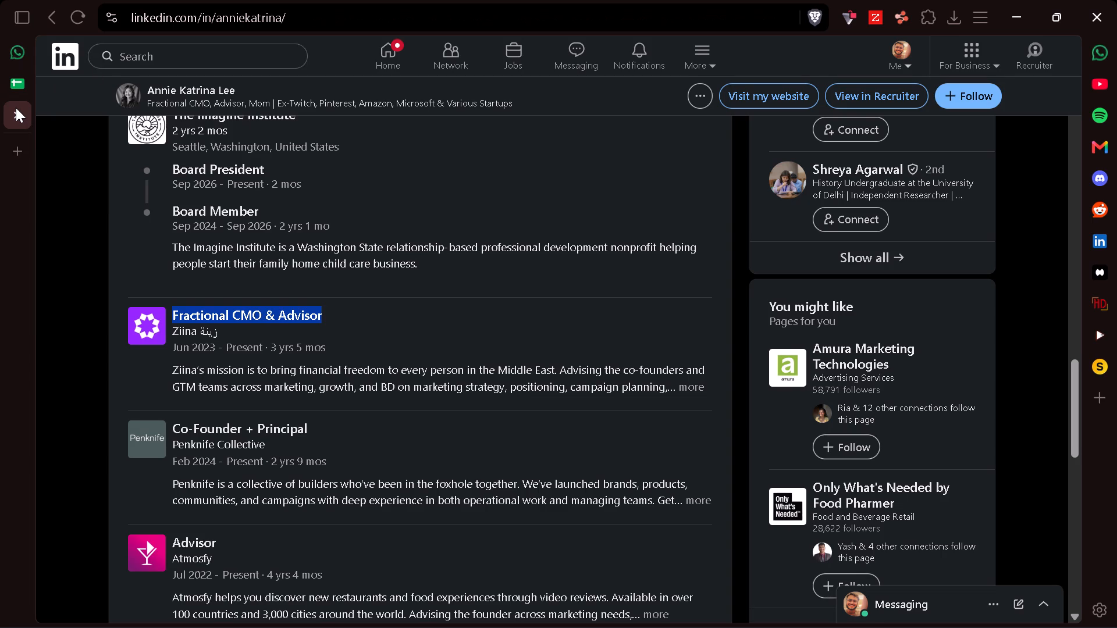
left_click(171, 15)
key("ctrl+c")
scroll(474, 326, "up", 4)
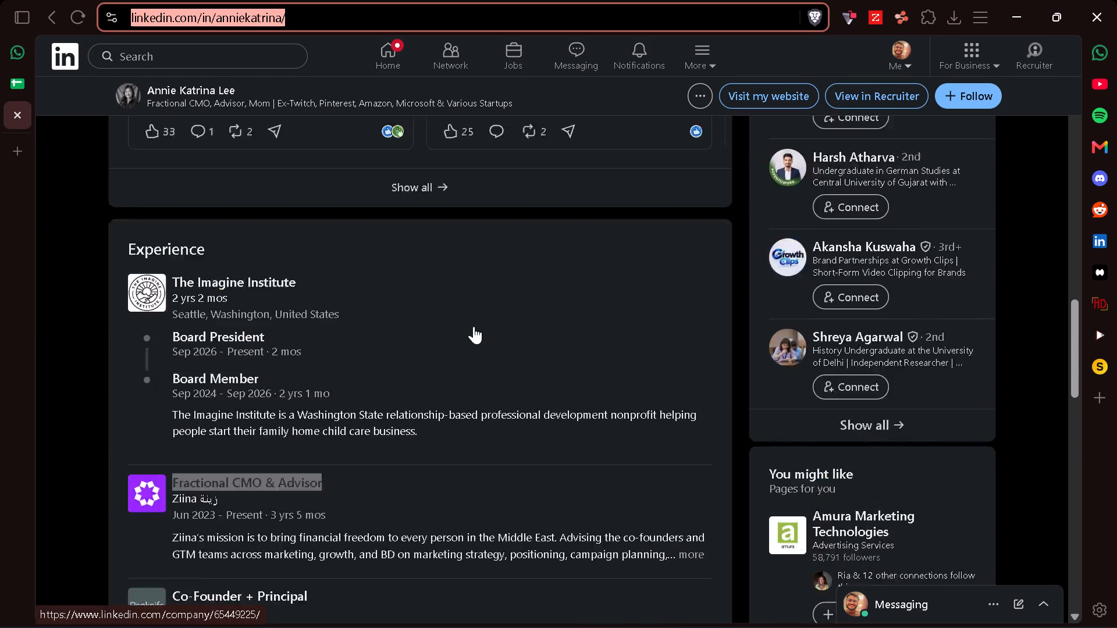
scroll(474, 326, "up", 9)
left_click(881, 24)
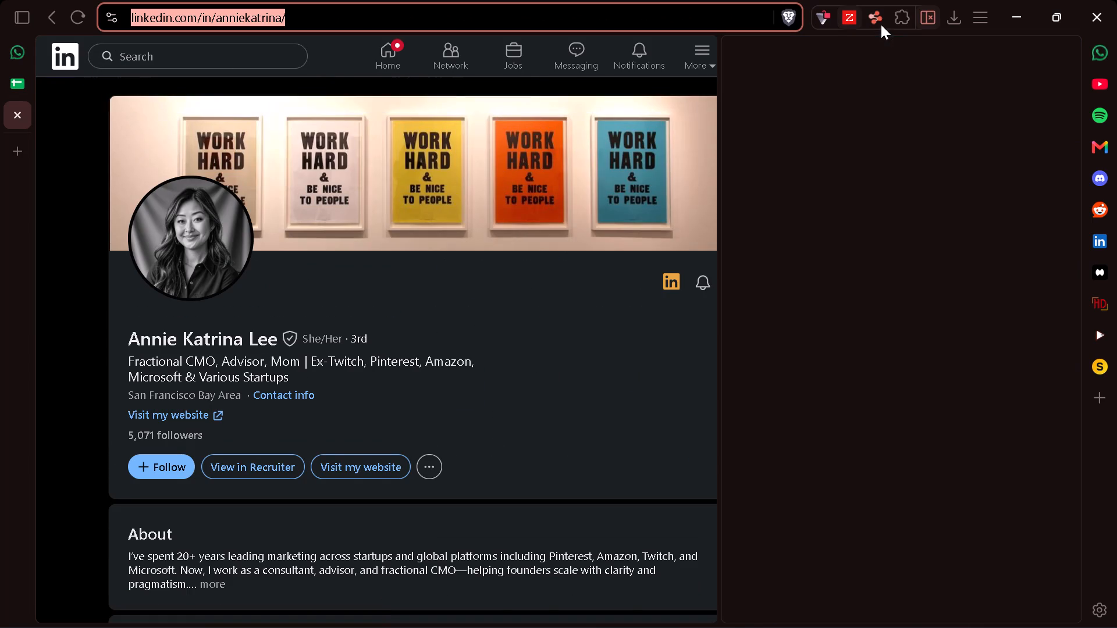
left_click(20, 95)
key("ctrl+v")
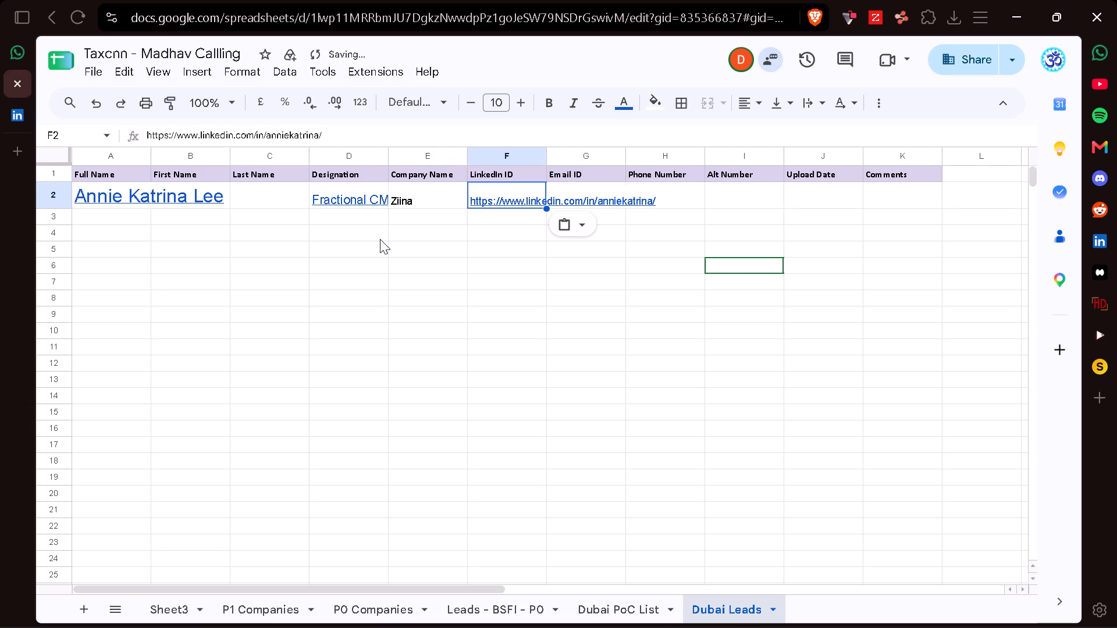
Look up the lead's contact details from their LinkedIn profile using the ZoomInfo and SMARTe extensions.
key("Right")
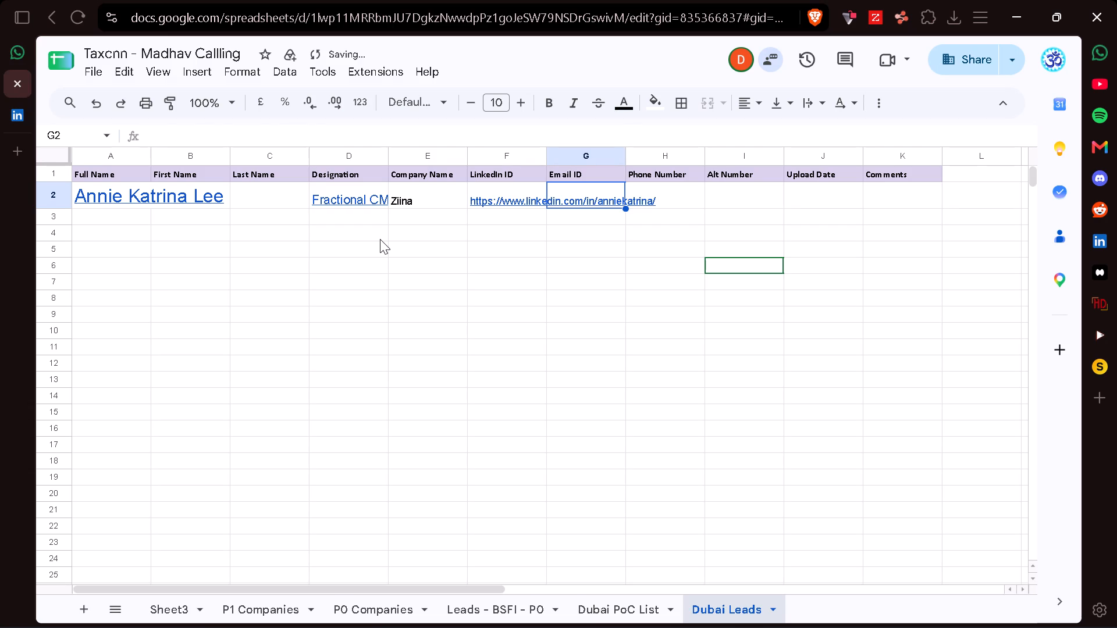
left_click(19, 116)
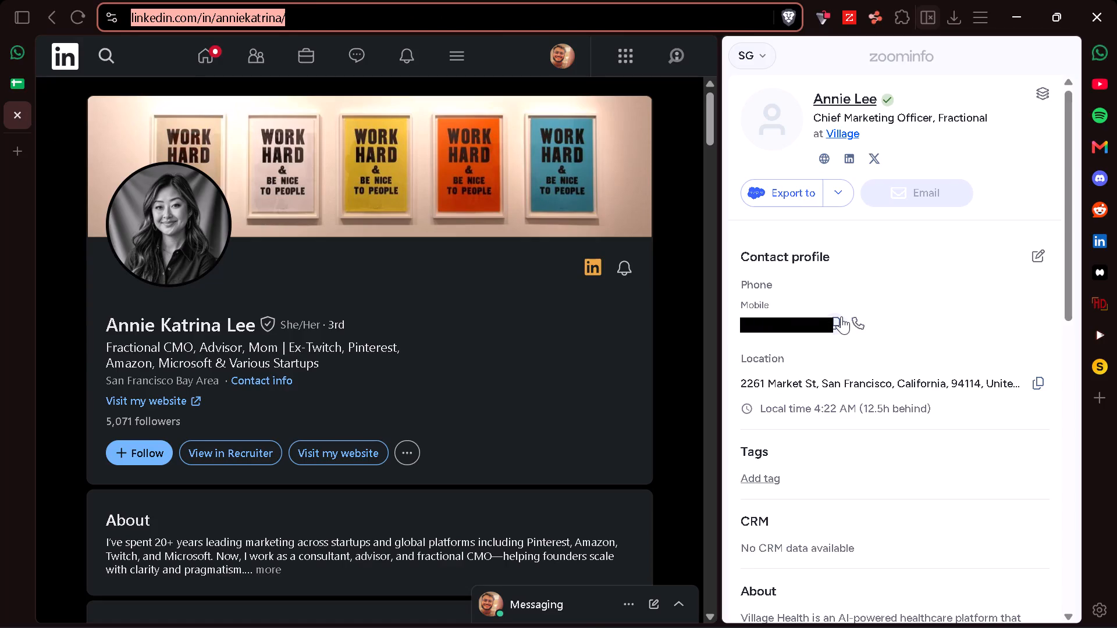
left_click(866, 21)
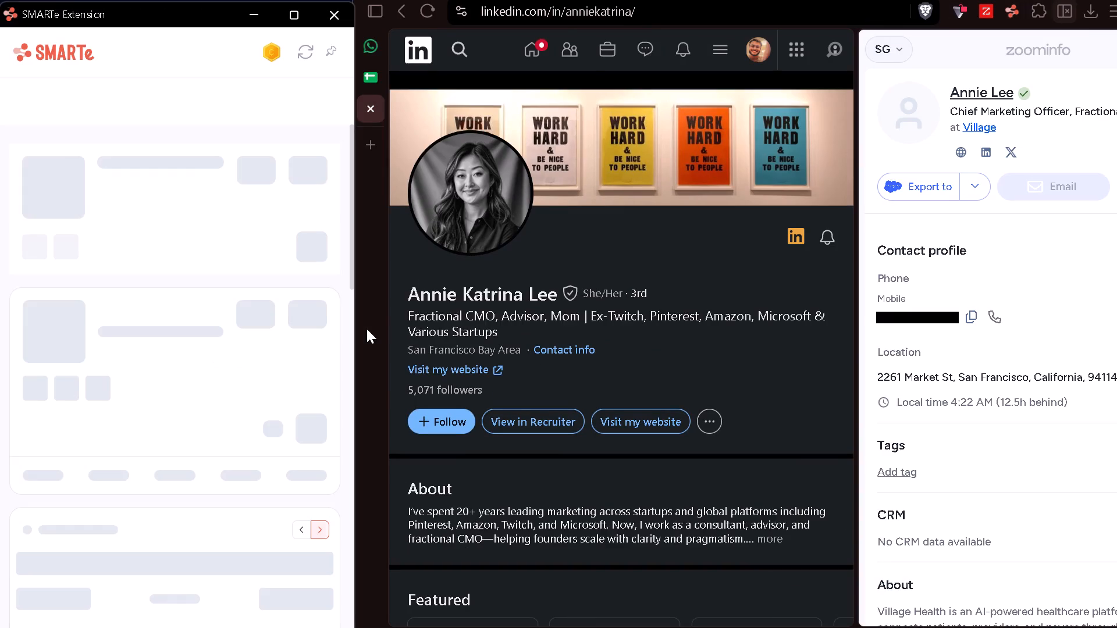
left_click(1058, 10)
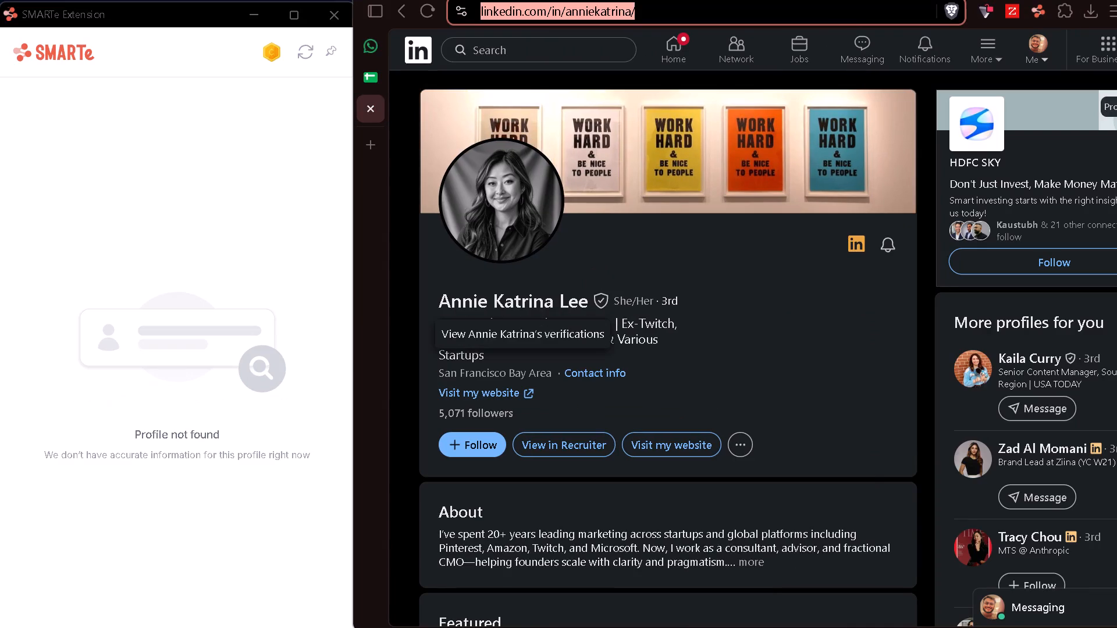
left_click(340, 25)
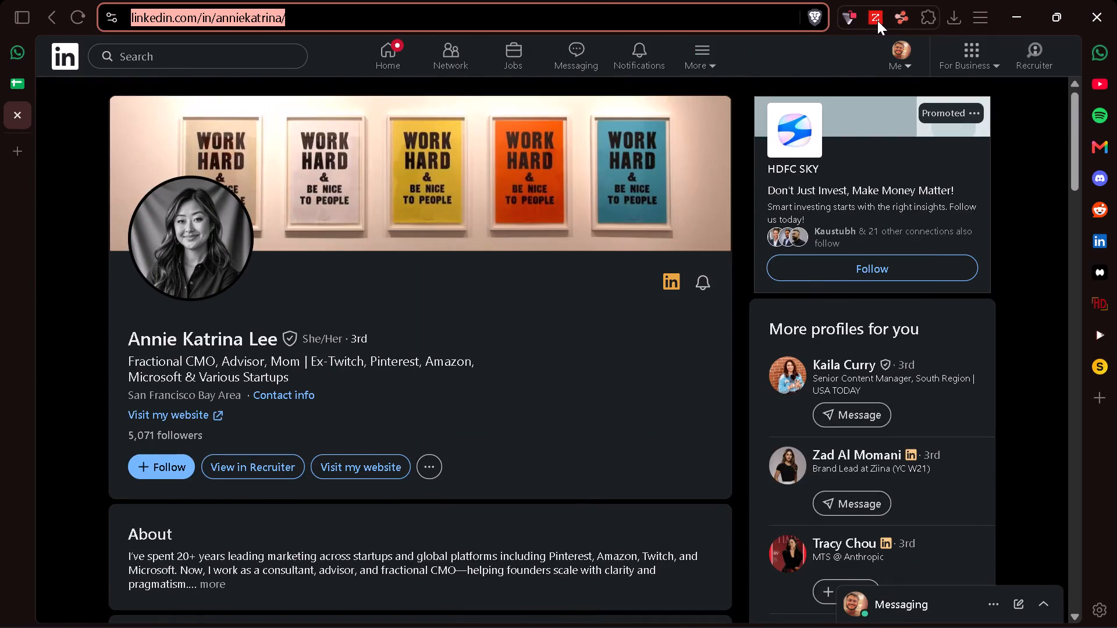
Copy the lead's mobile number from the ZoomInfo extension into the Phone Number cell, H2, of the Dubai Leads sheet.
left_click(877, 20)
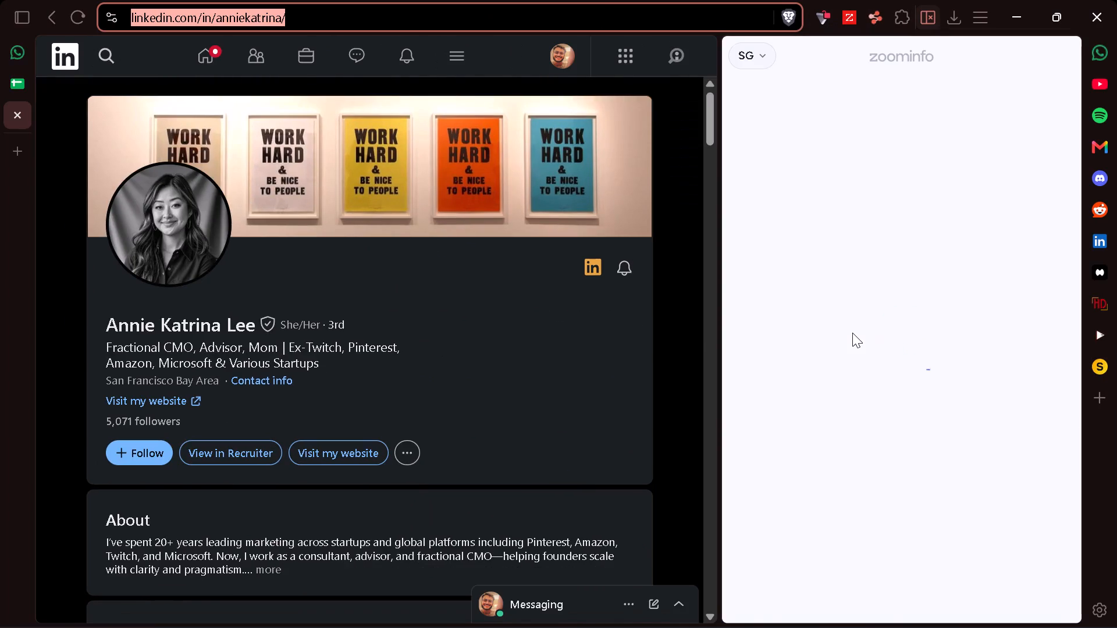
left_click(831, 320)
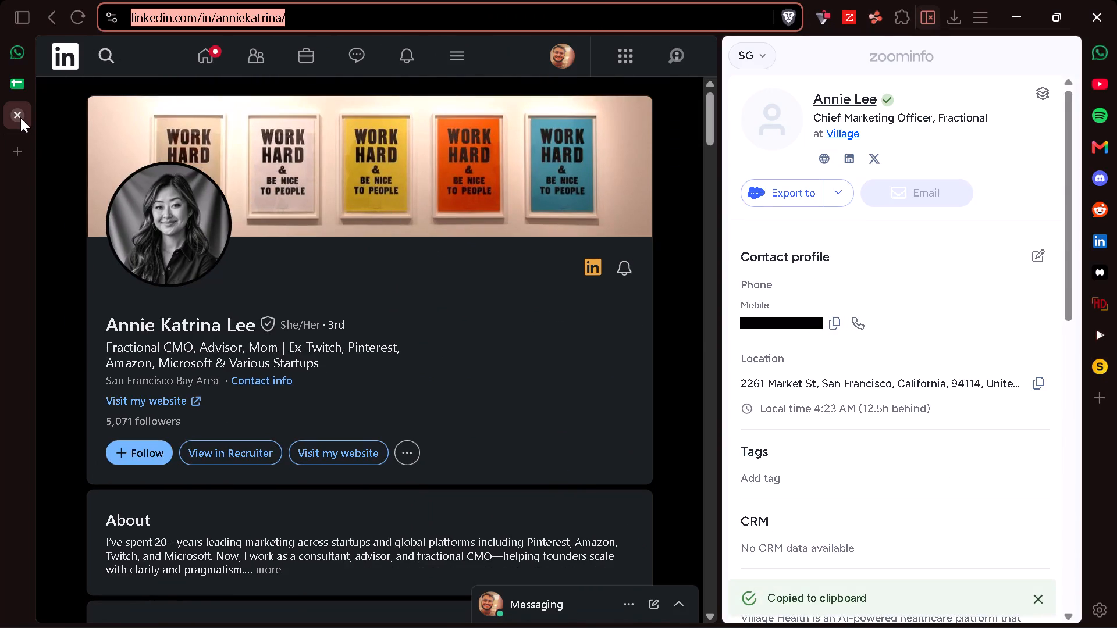
left_click(928, 18)
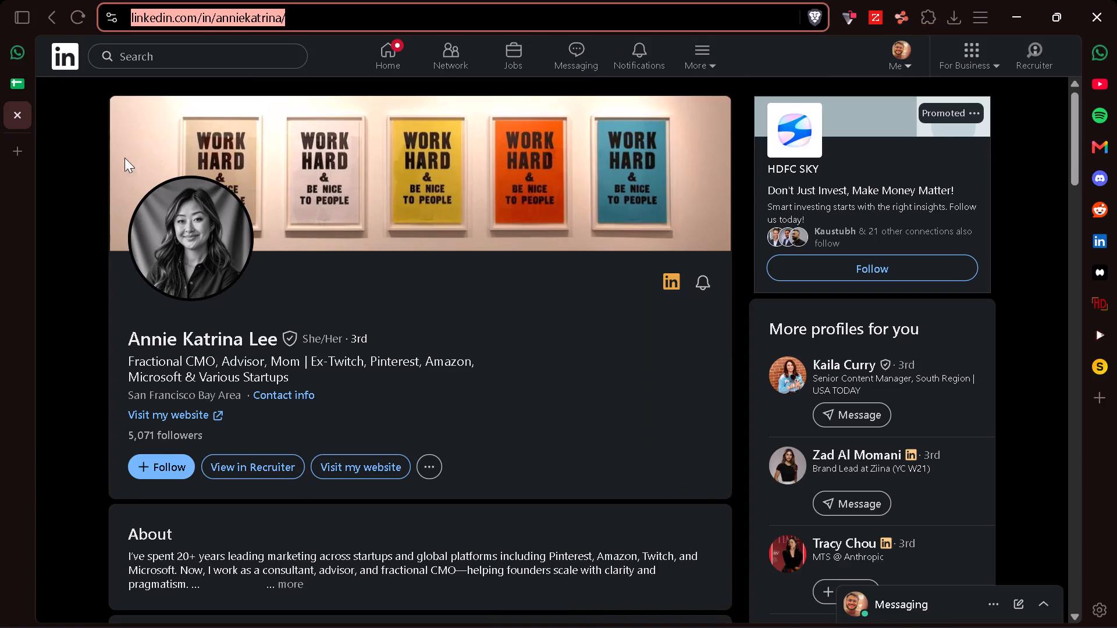
left_click(55, 20)
left_click(26, 77)
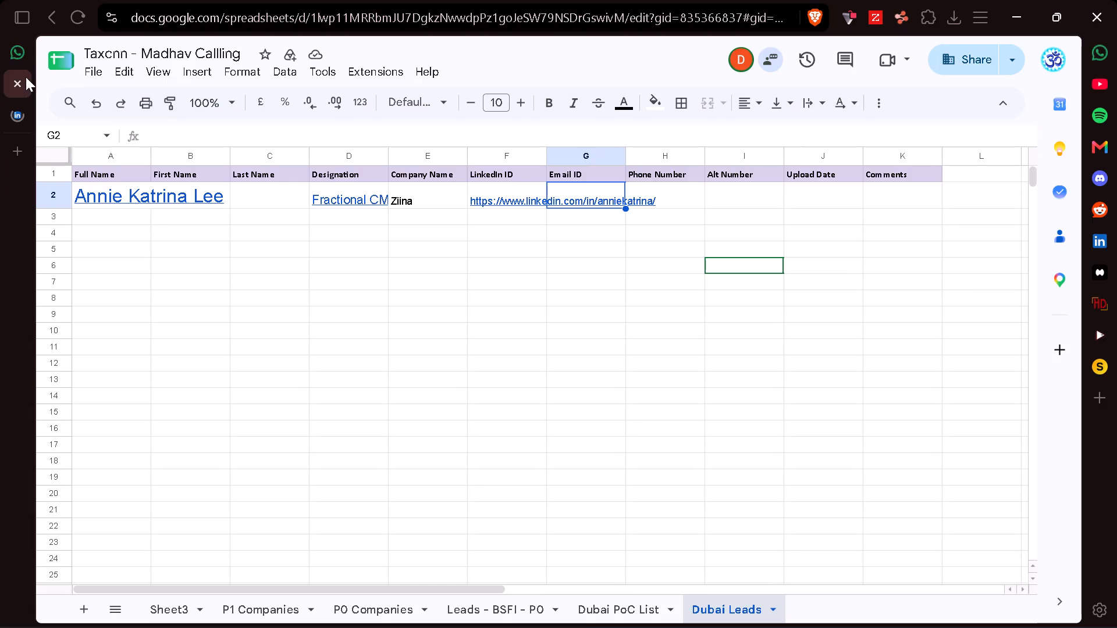
key("Right")
key("ctrl+v")
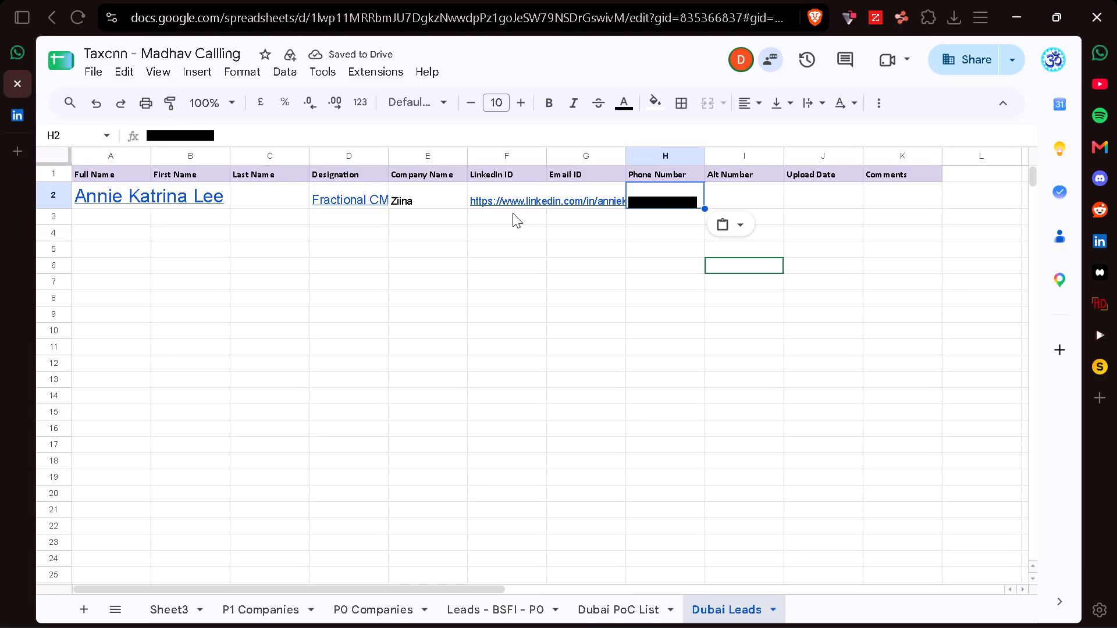
scroll(514, 213, "right", 2)
Search Ziina's people on LinkedIn for "Head of Marketing" in place of the CMO keyword, with cell A3 selected for the next lead.
left_click(117, 212)
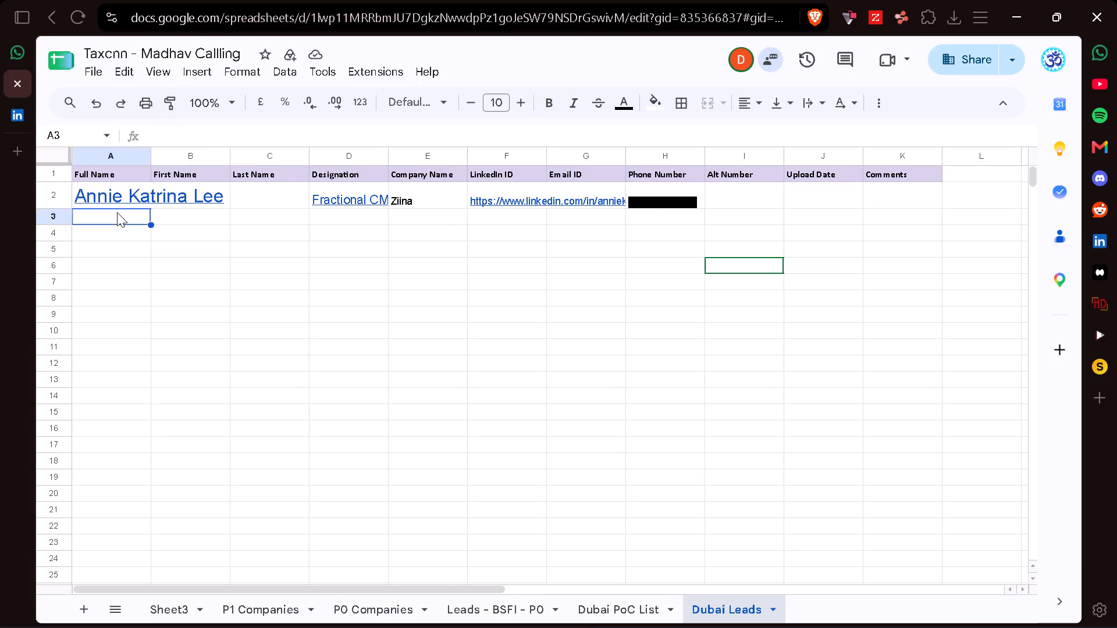
scroll(117, 212, "right", 1)
left_click(17, 112)
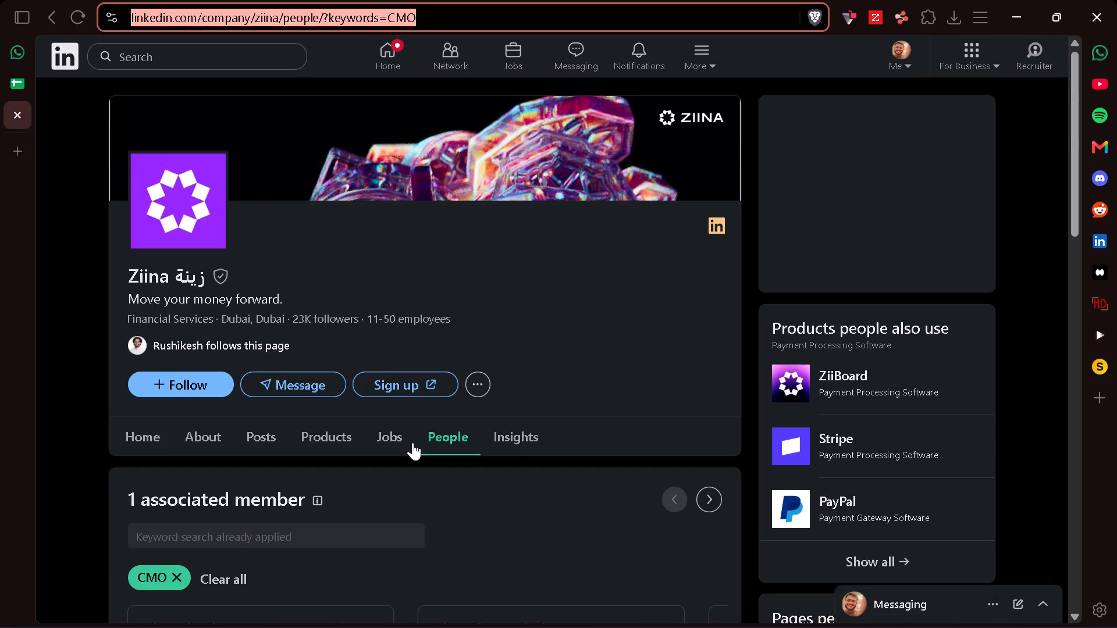
scroll(412, 443, "down", 3)
left_click(179, 269)
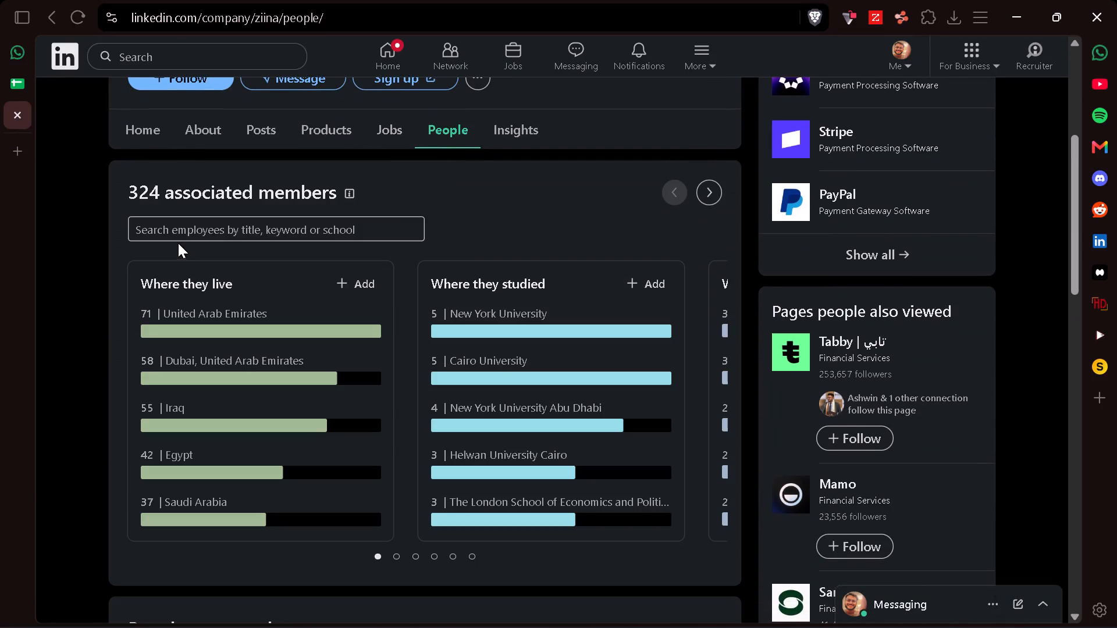
left_click(169, 226)
type("Head")
key("space")
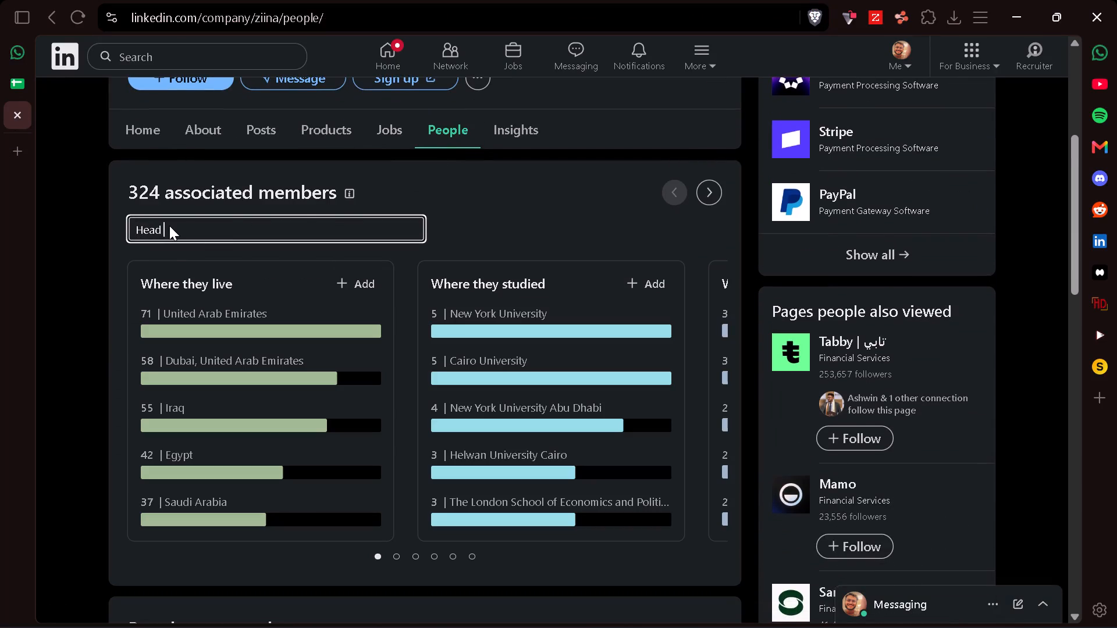
type("od")
key("BackSpace")
type("f Marketing")
key("Return")
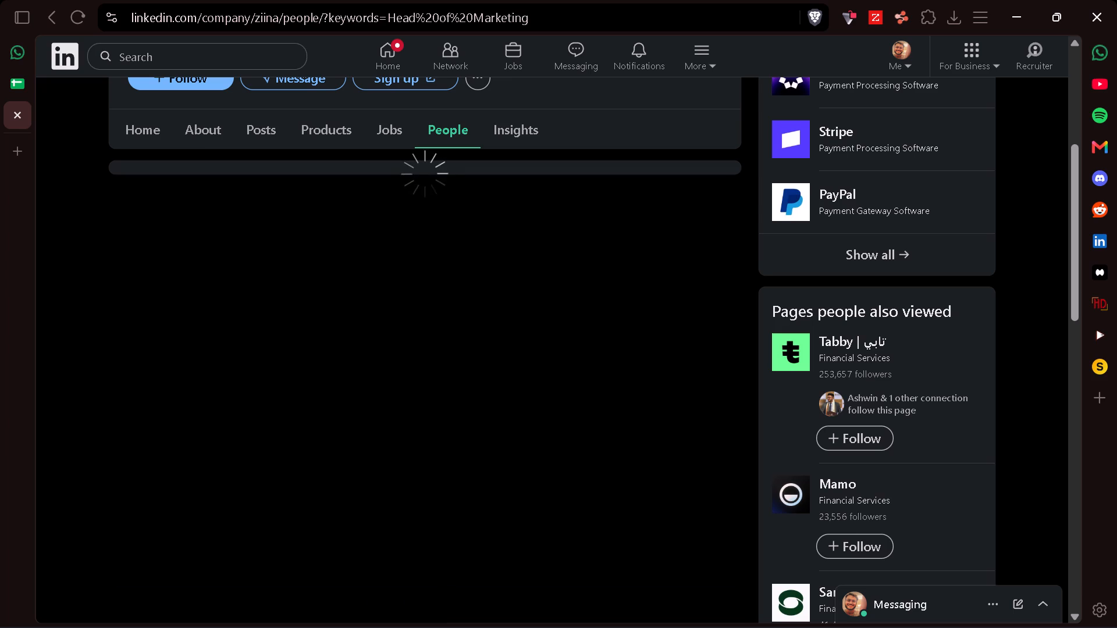
Examine the people listed under the "Head of Marketing" search for suitable marketing leads at Ziina.
scroll(221, 254, "down", 3)
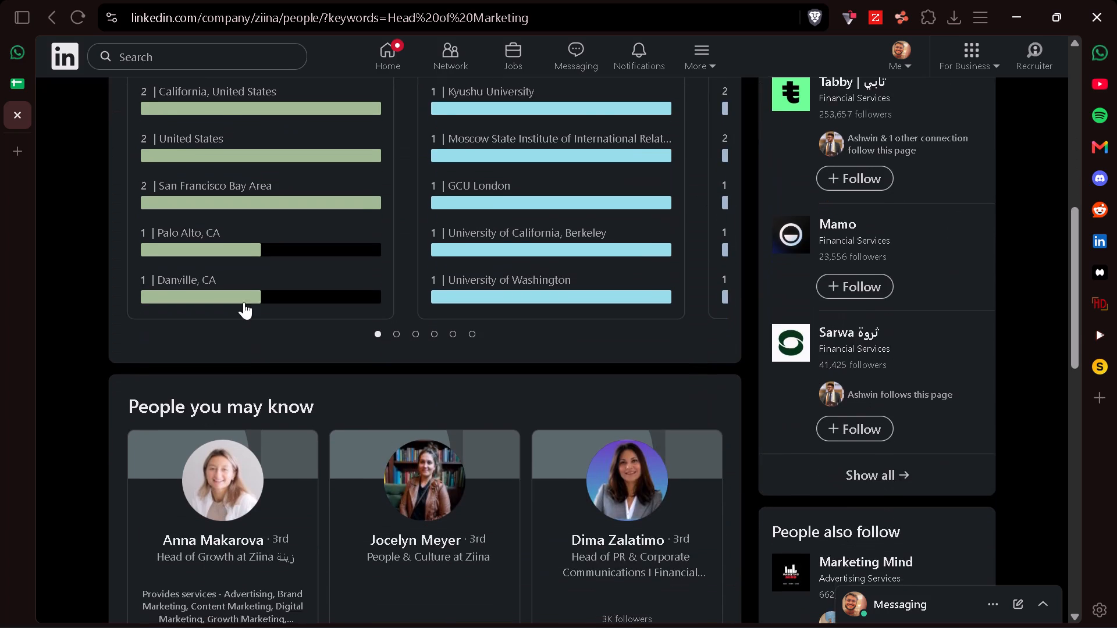
scroll(271, 374, "down", 3)
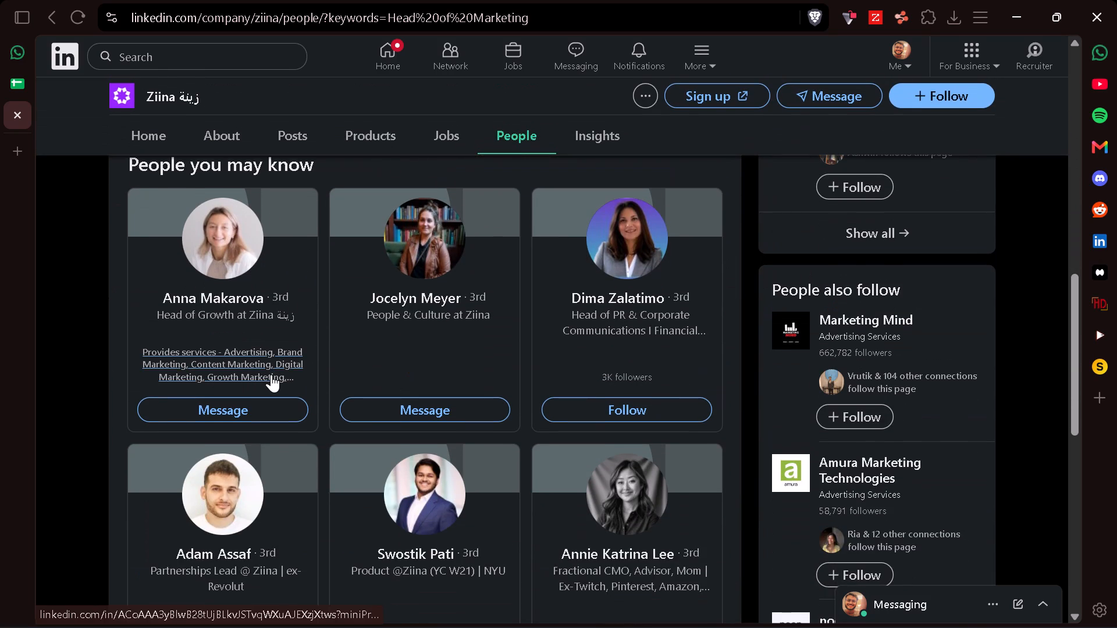
scroll(271, 374, "down", 3)
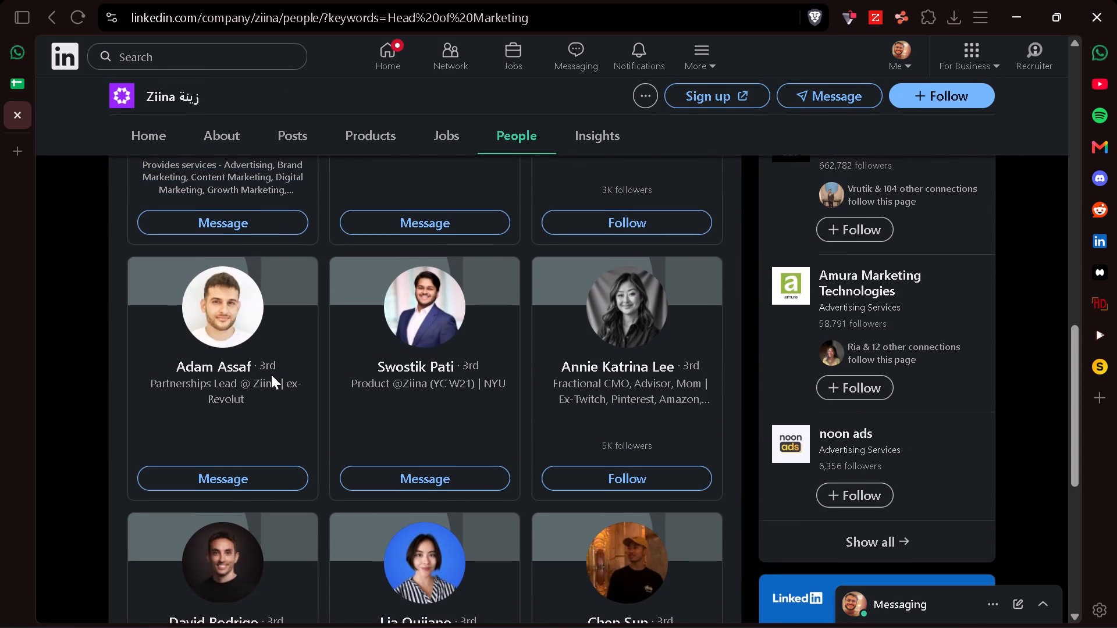
scroll(271, 374, "down", 2)
scroll(314, 444, "down", 1)
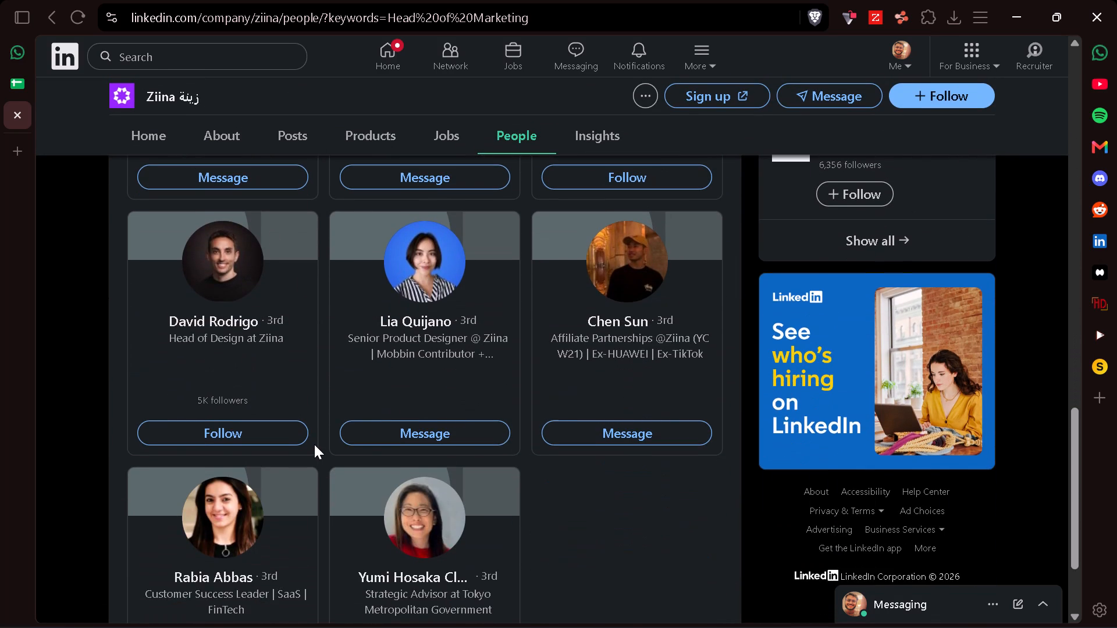
scroll(314, 444, "down", 3)
scroll(314, 444, "up", 5)
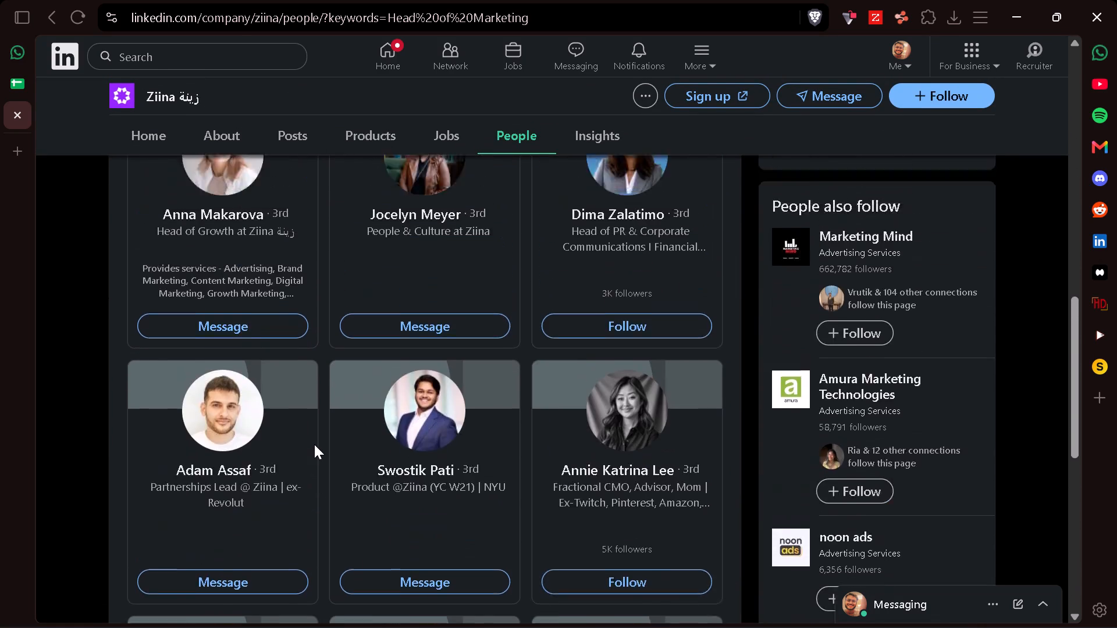
scroll(314, 444, "up", 4)
Replace the Ziina people search keyword with "VP Marketing" and look through the people listed.
left_click(260, 578)
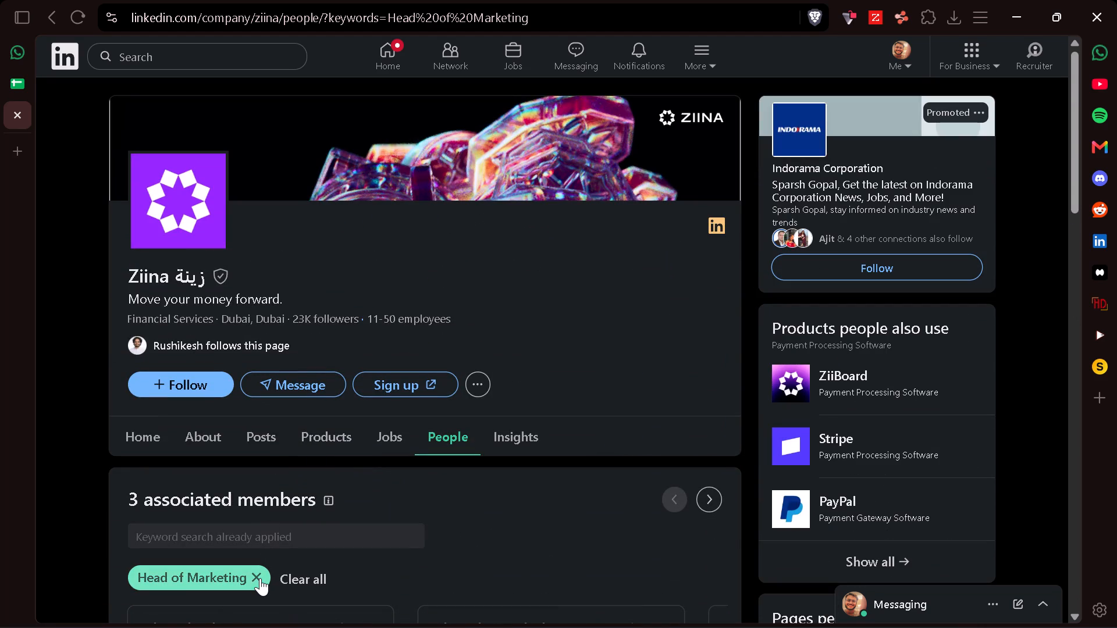
left_click(229, 530)
type("Head")
key("BackSpace")
key("BackSpace")
key("BackSpace")
key("BackSpace")
key("BackSpace")
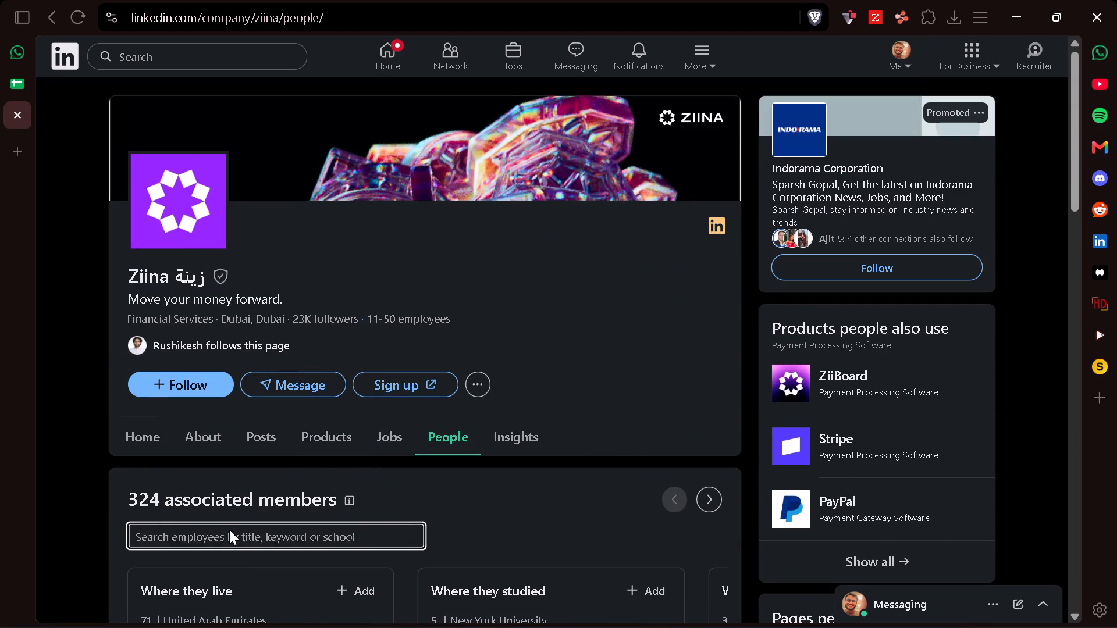
type("VP Marketing")
key("Return")
scroll(229, 530, "down", 4)
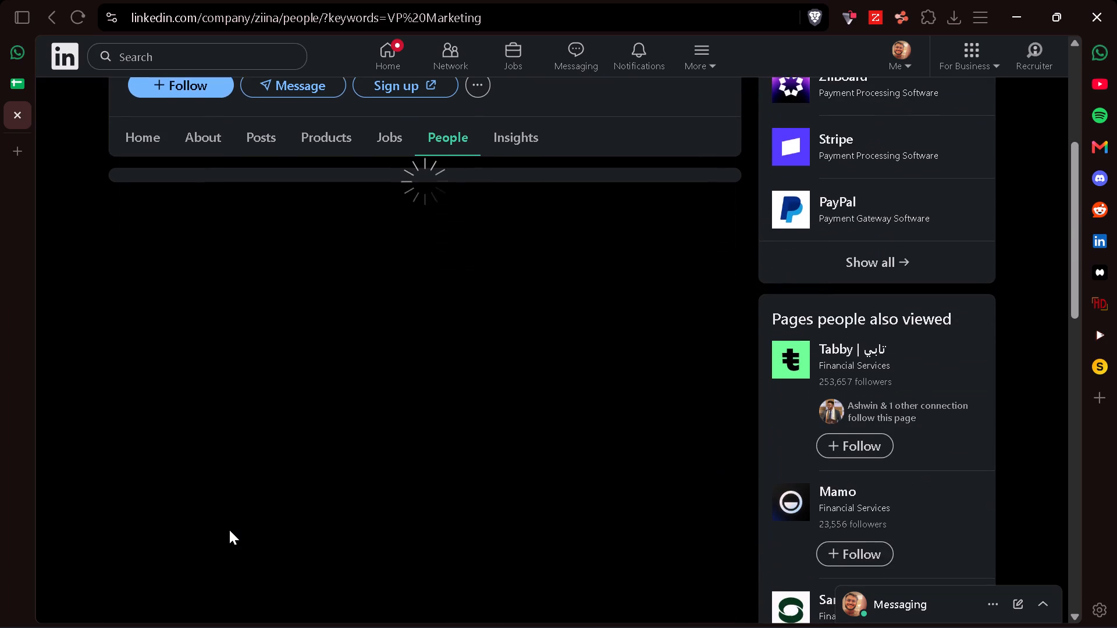
scroll(312, 394, "down", 3)
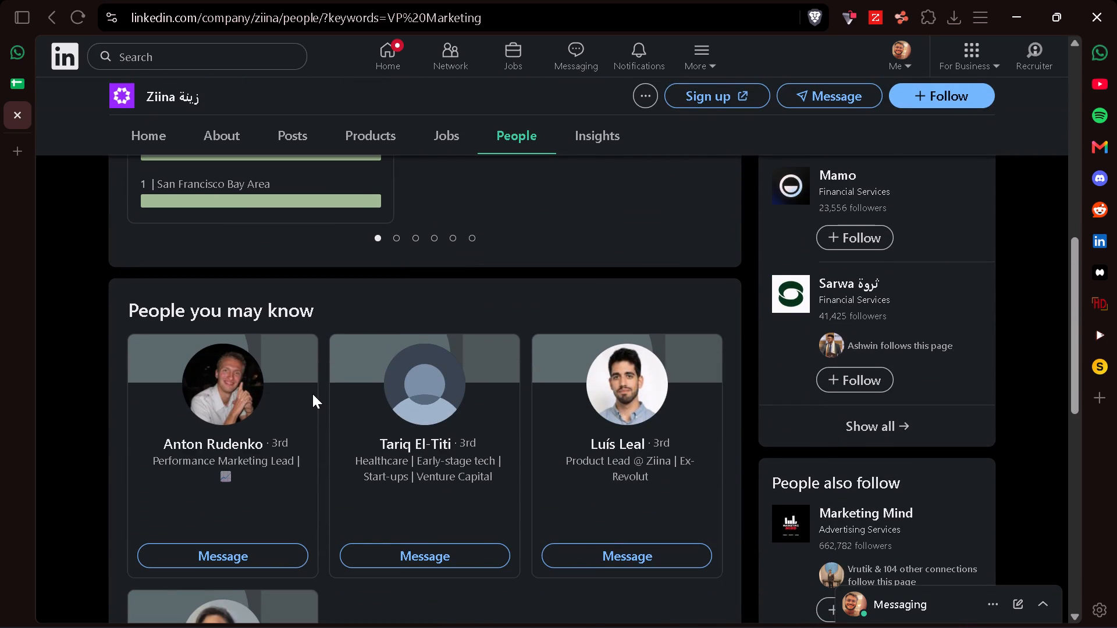
scroll(312, 394, "down", 2)
scroll(312, 394, "up", 5)
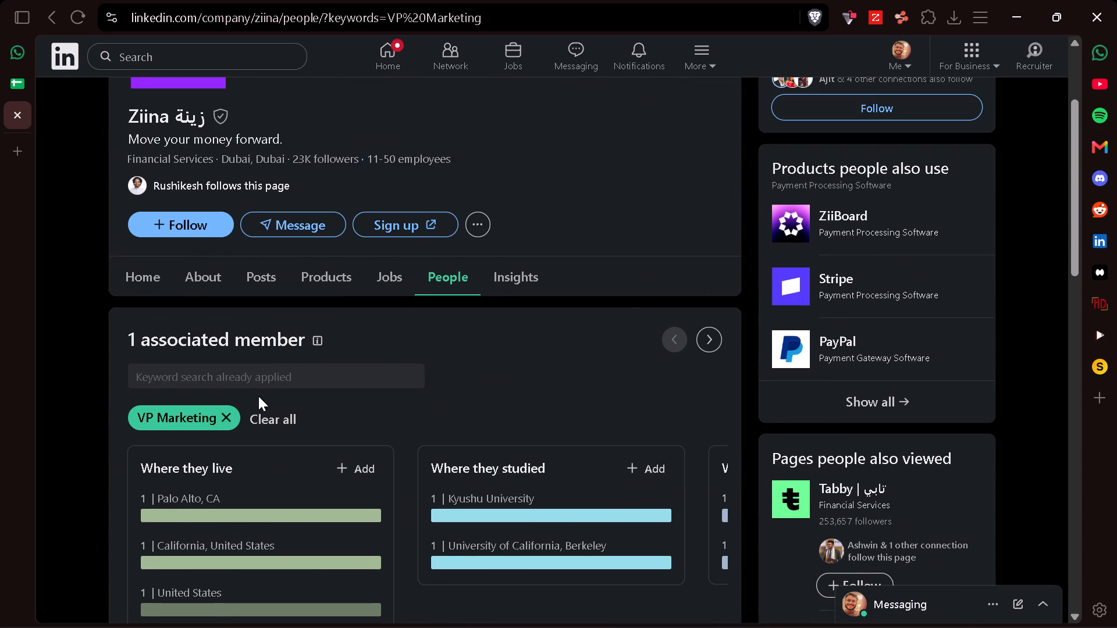
Replace the Ziina people search keyword with "Brand Manager".
left_click(239, 408)
left_click(230, 414)
left_click(209, 380)
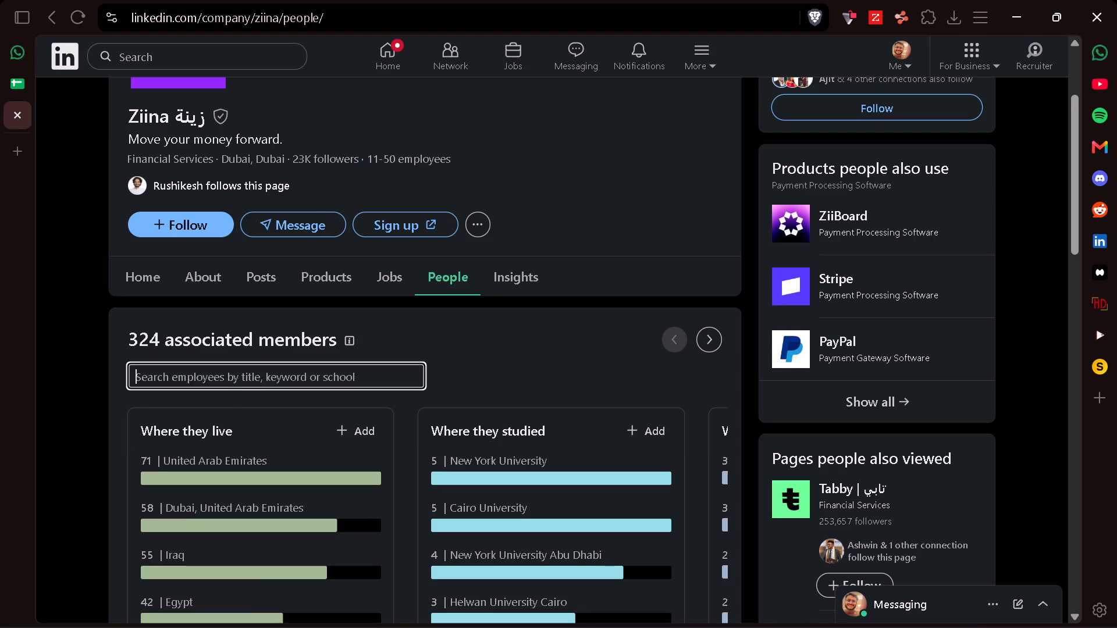
type("Brand")
key("space")
type("Mana")
type("ger")
key("Return")
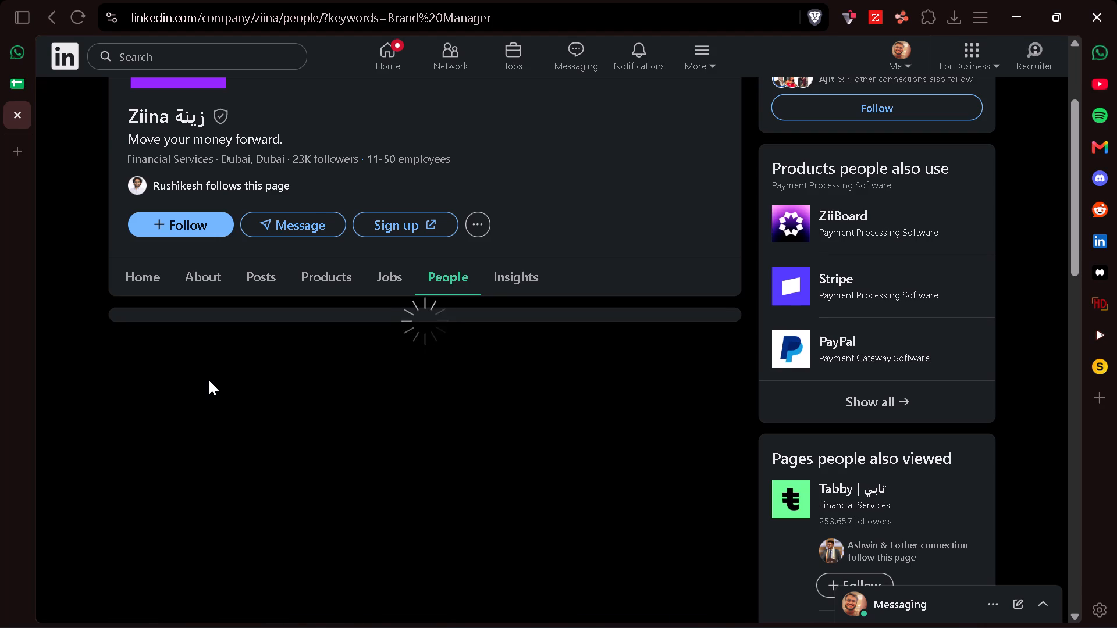
Examine the people listed under the "Brand Manager" search for a suitable brand or marketing lead at Ziina.
scroll(209, 380, "down", 3)
scroll(234, 468, "down", 1)
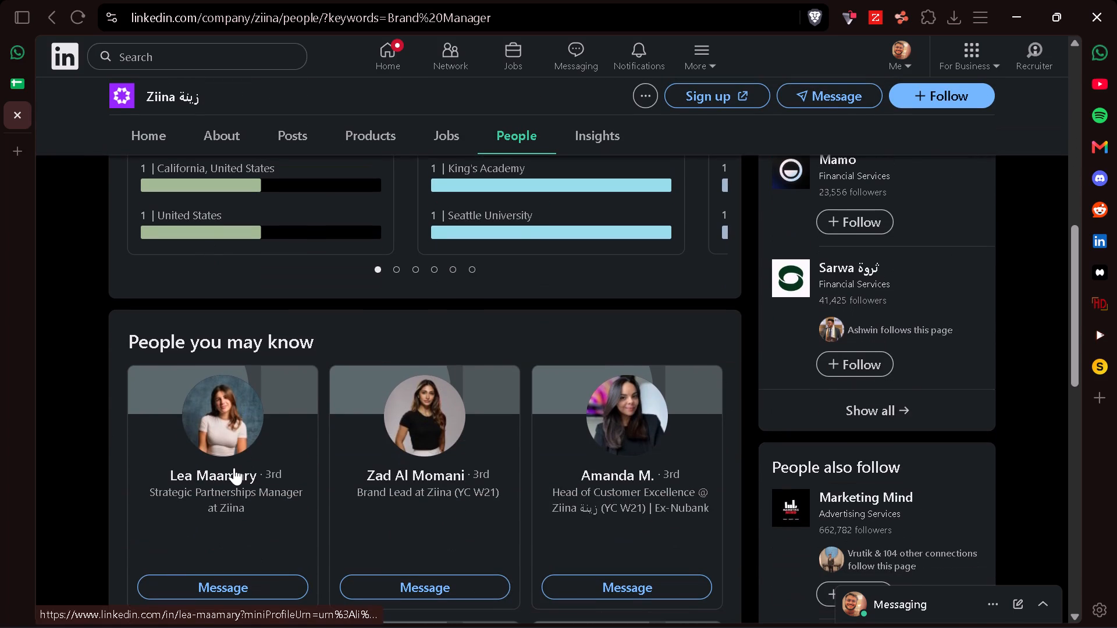
scroll(298, 546, "down", 2)
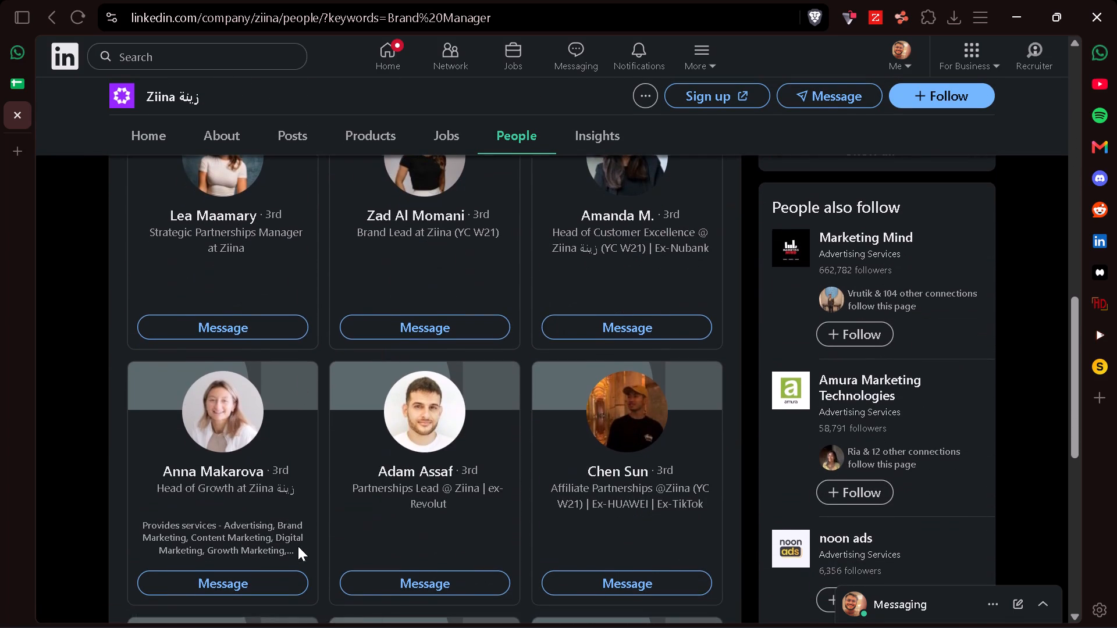
scroll(298, 546, "down", 6)
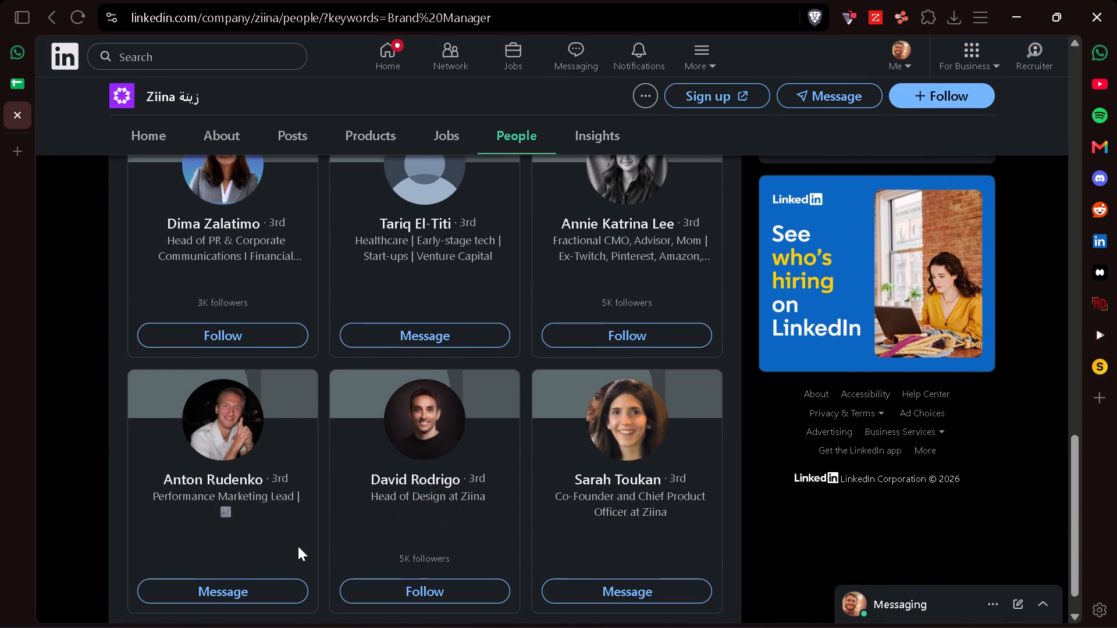
scroll(298, 546, "down", 2)
scroll(298, 546, "up", 5)
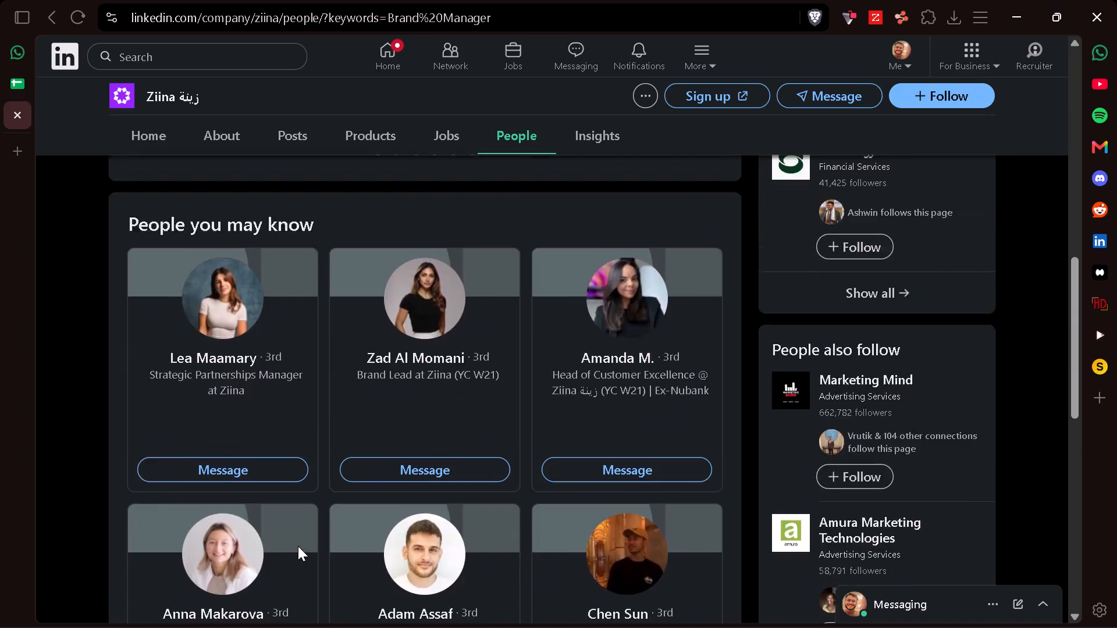
scroll(298, 546, "up", 1)
Copy the full name of Ziina's Brand Lead from their LinkedIn profile into the Full Name cell, A3, of Dubai Leads.
left_click(418, 334)
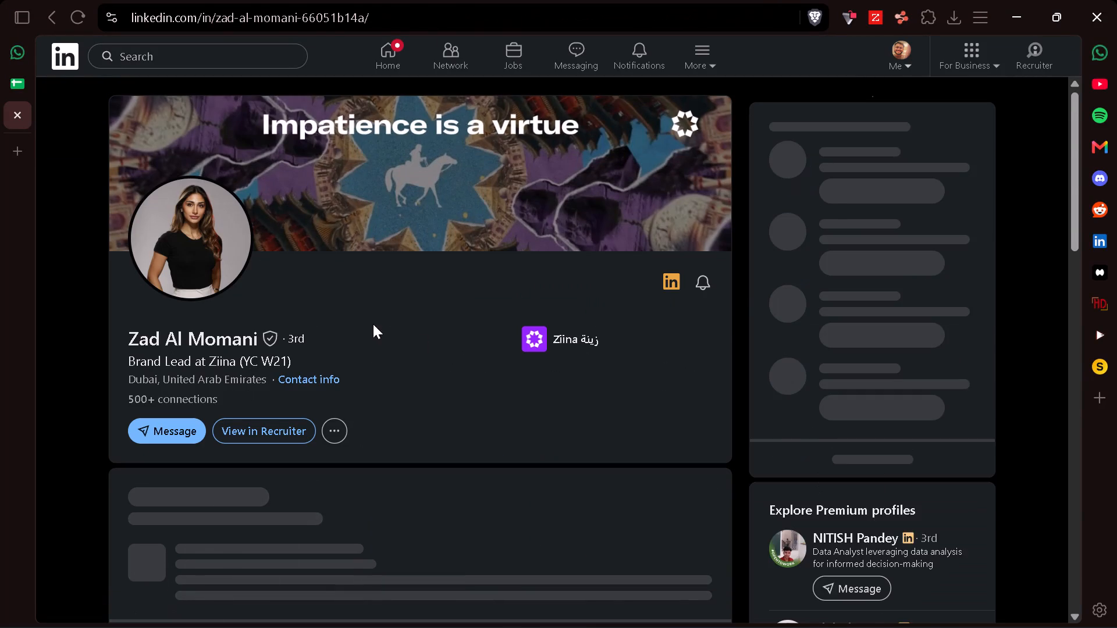
left_click_drag(117, 329, 258, 334)
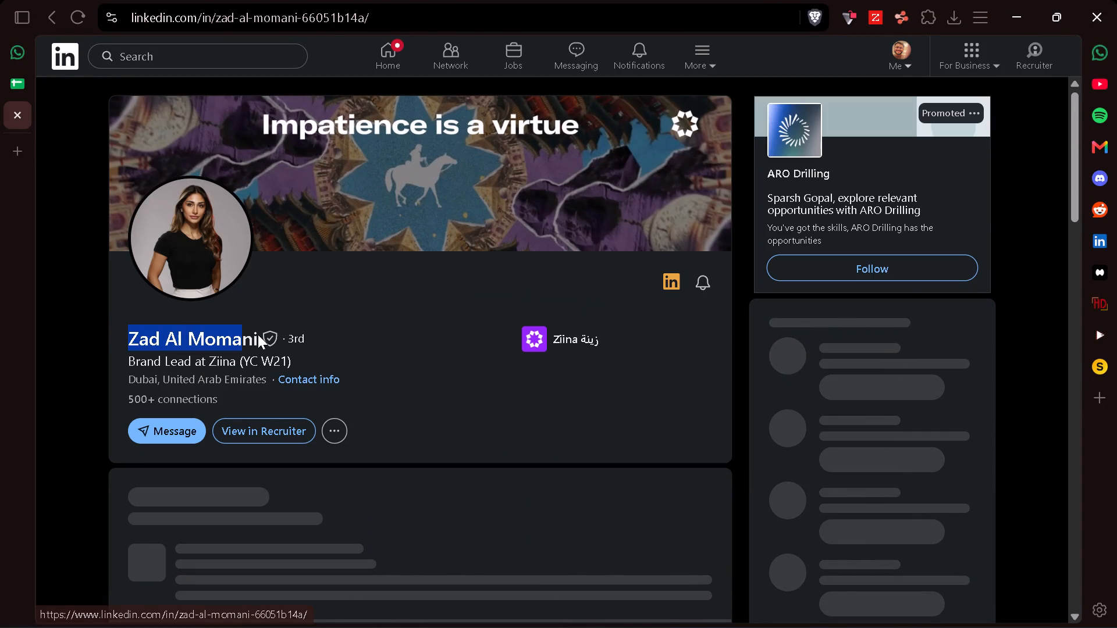
left_click_drag(258, 334, 259, 335)
key("ctrl+c")
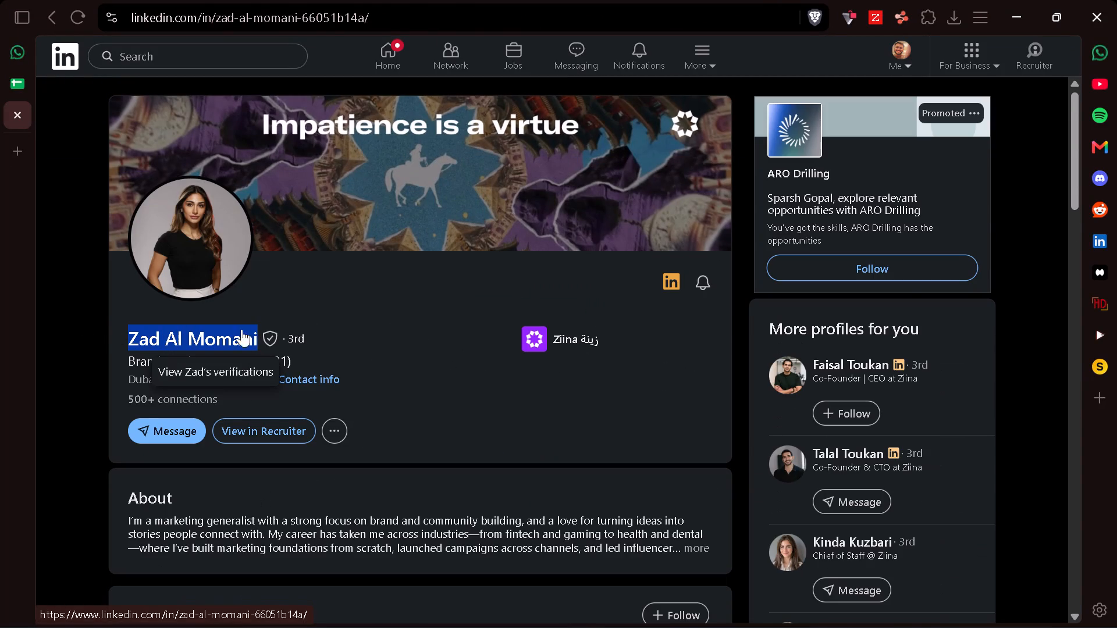
left_click(15, 96)
key("ctrl+v")
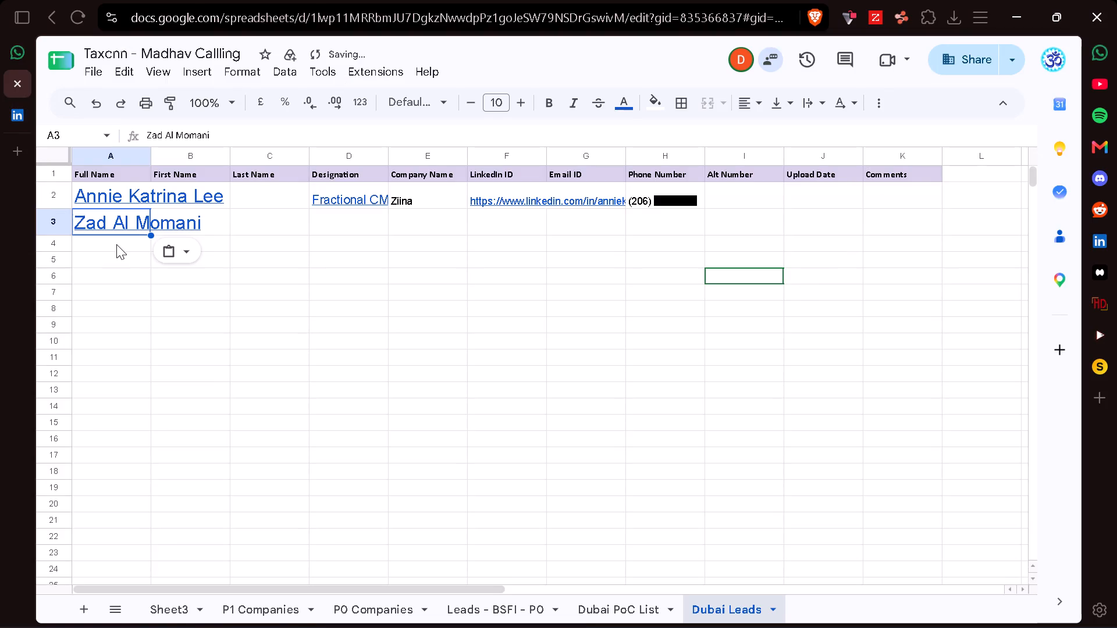
Copy the current title "Brand & Content Lead" from the Brand Lead's LinkedIn experience into the Designation cell, D3, of Dubai Leads.
key("Right")
key("Right")
key("Right")
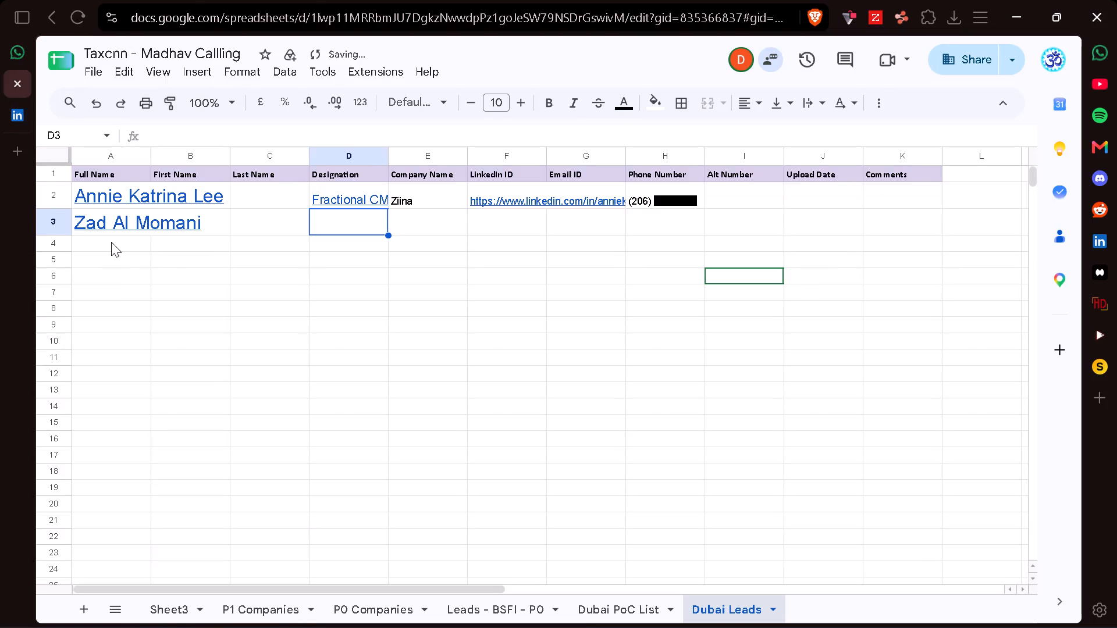
left_click(14, 119)
scroll(257, 463, "down", 5)
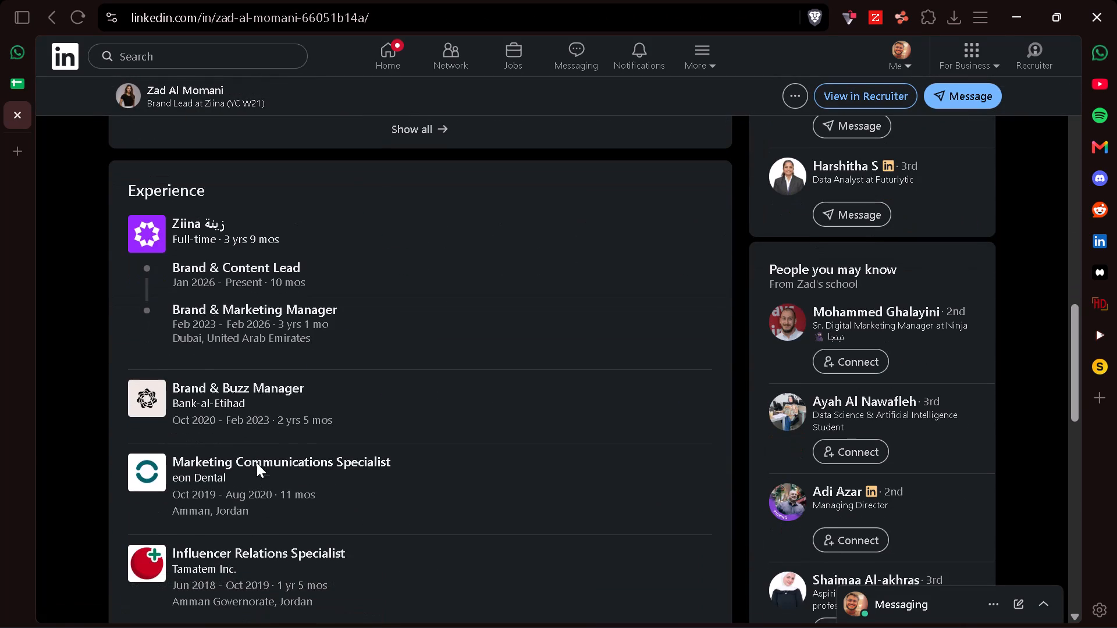
scroll(257, 463, "down", 2)
left_click_drag(164, 266, 310, 267)
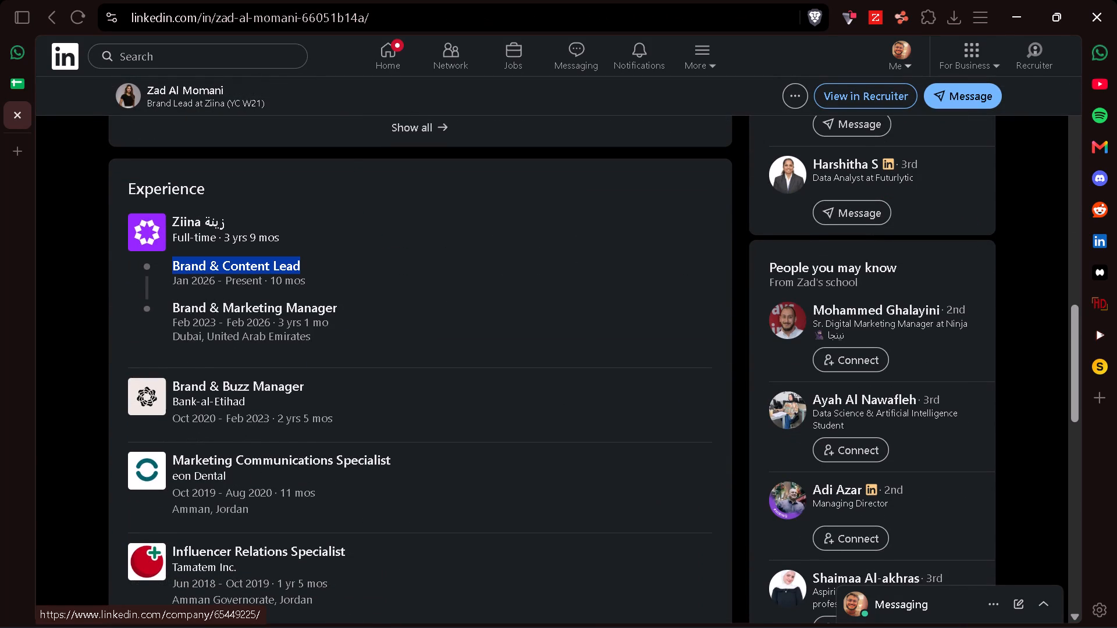
left_click_drag(310, 267, 311, 267)
key("ctrl+c")
left_click(10, 73)
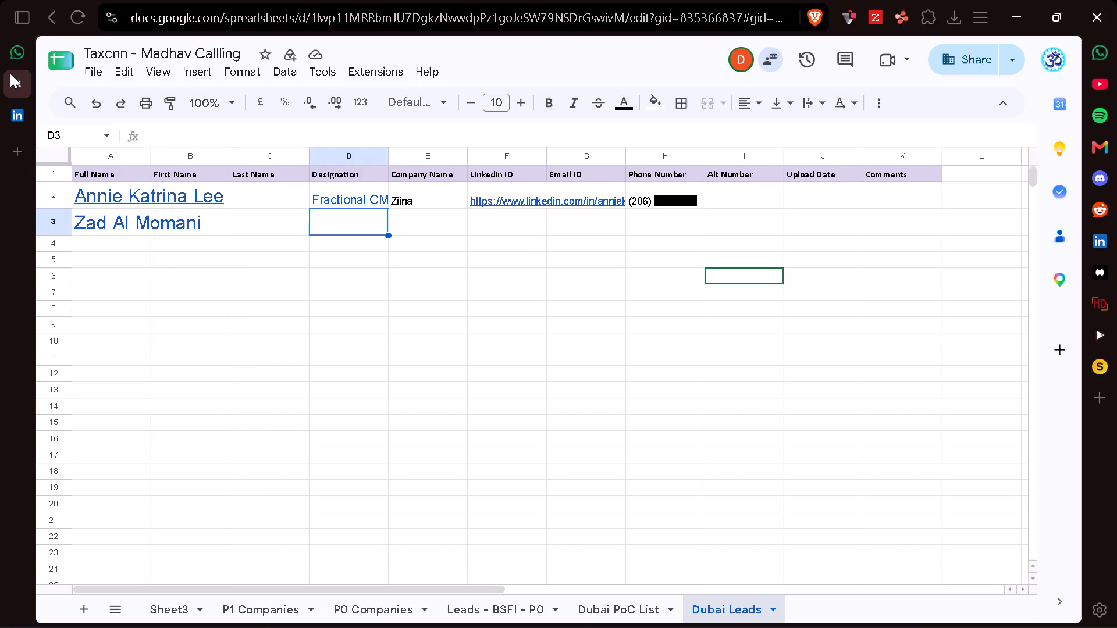
key("ctrl+v")
Copy the web address of the Brand Lead's LinkedIn profile into the LinkedIn ID cell, F3, and open ZoomInfo for that profile.
key("Right")
key("Right")
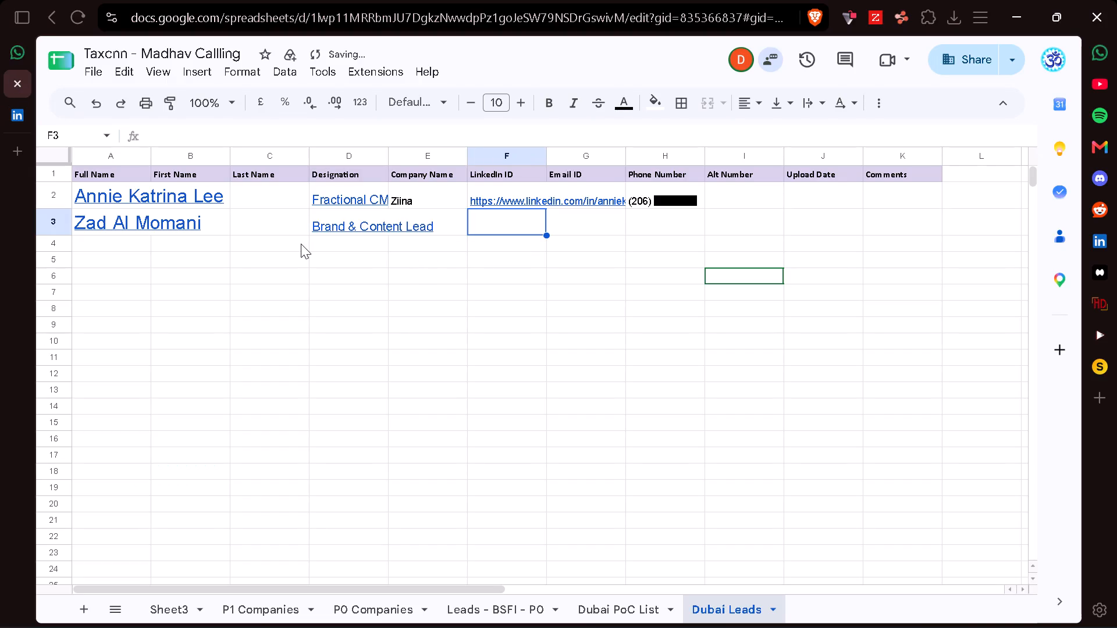
left_click(17, 108)
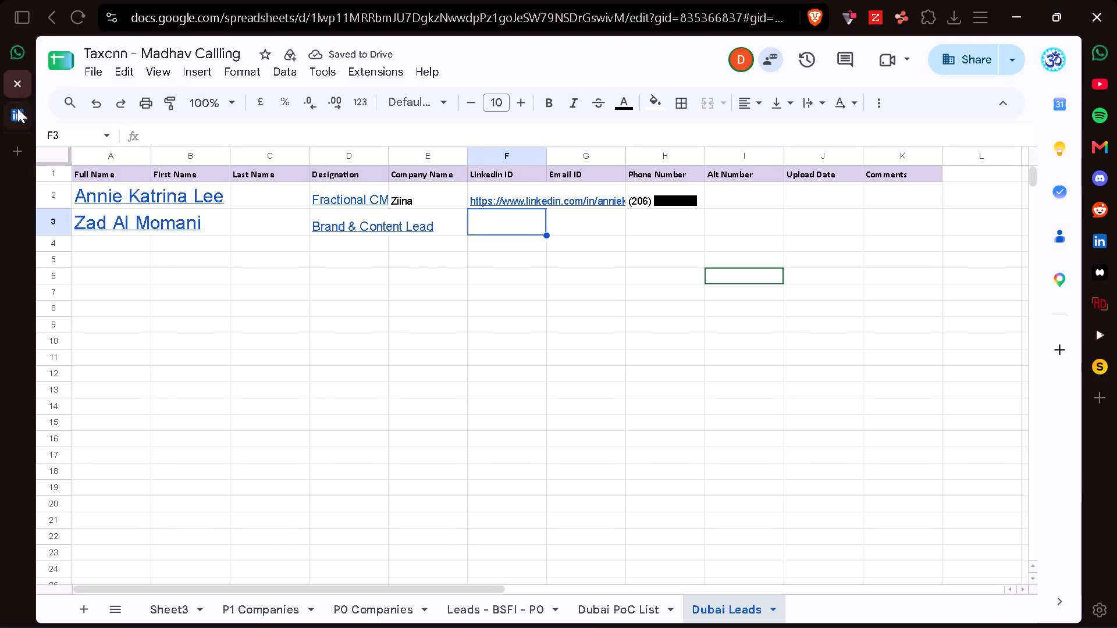
scroll(266, 224, "up", 13)
left_click(237, 23)
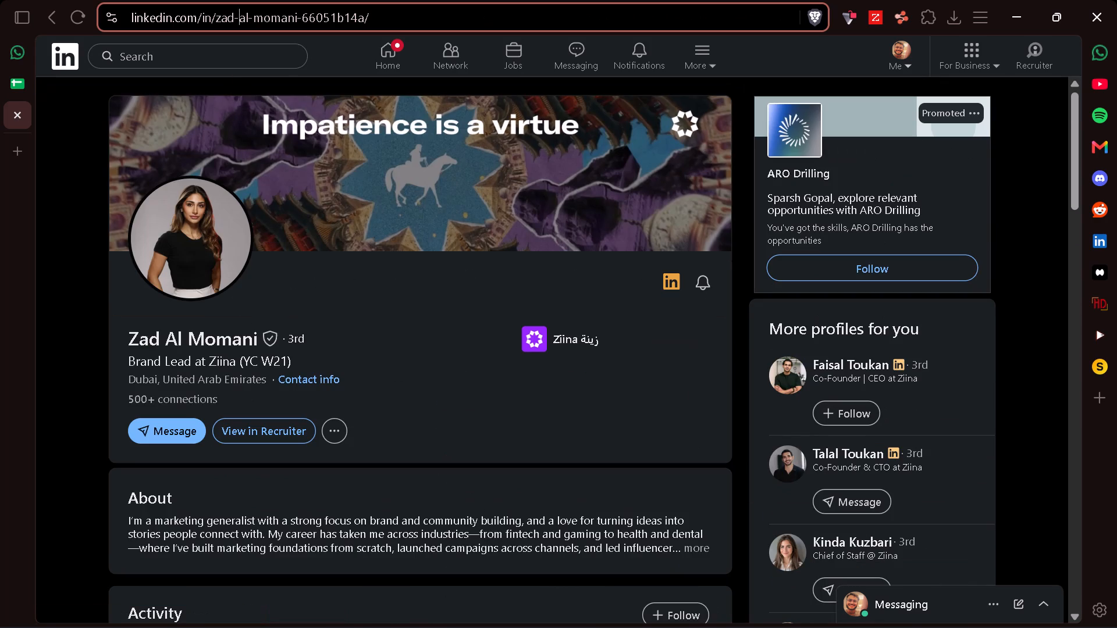
key("ctrl+c")
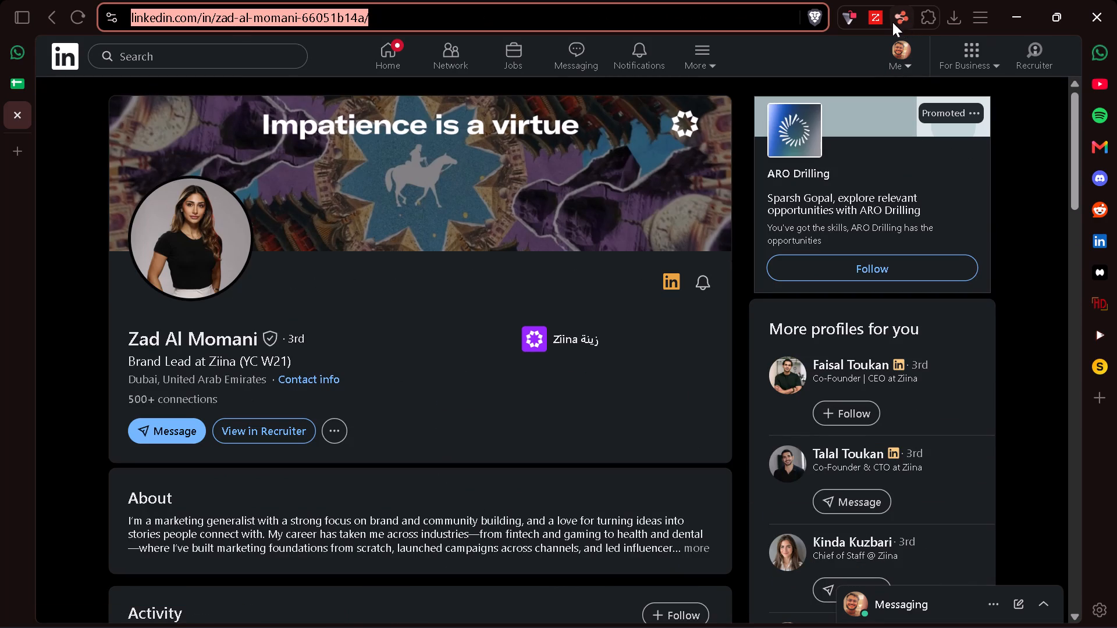
left_click(874, 22)
left_click(16, 80)
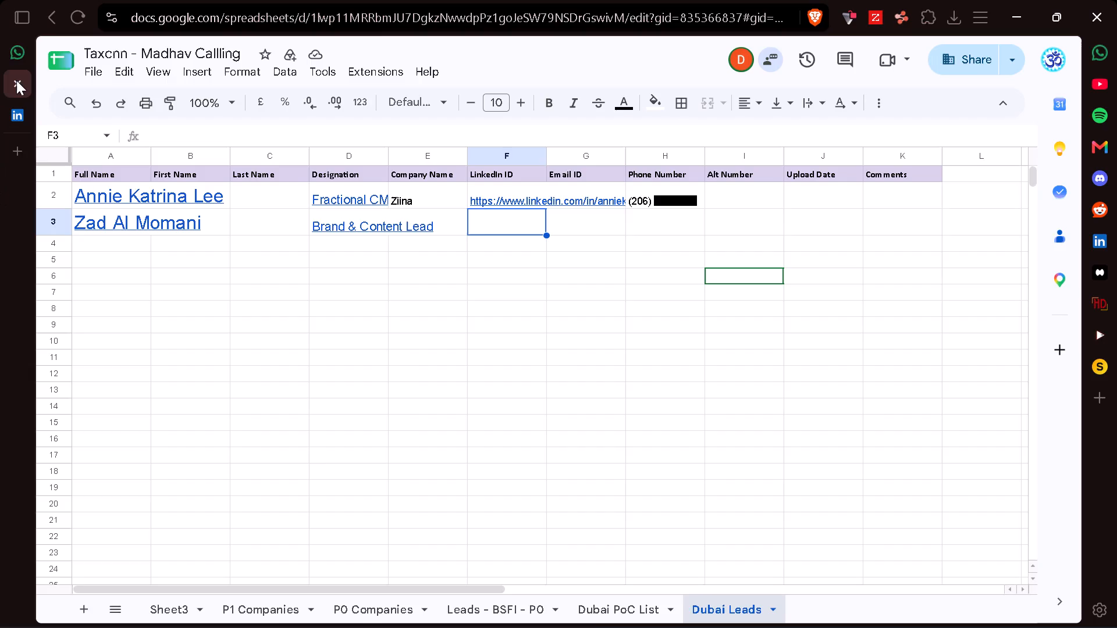
key("ctrl+v")
Copy the business email from the Brand Lead's ZoomInfo contact profile into the Email ID cell, G3.
key("Right")
key("Right")
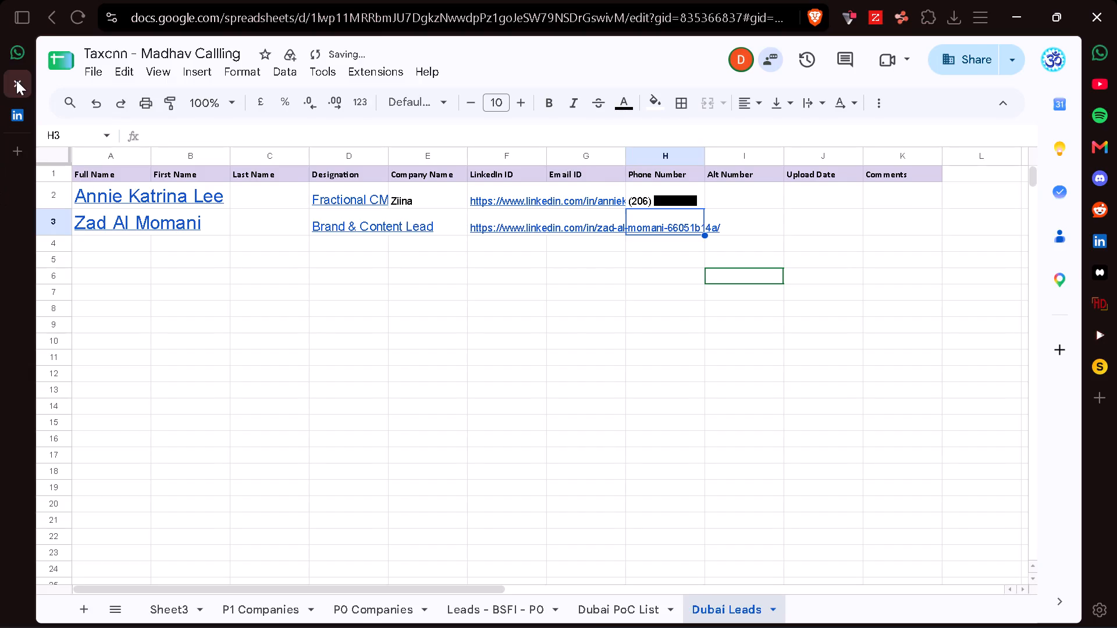
left_click(13, 117)
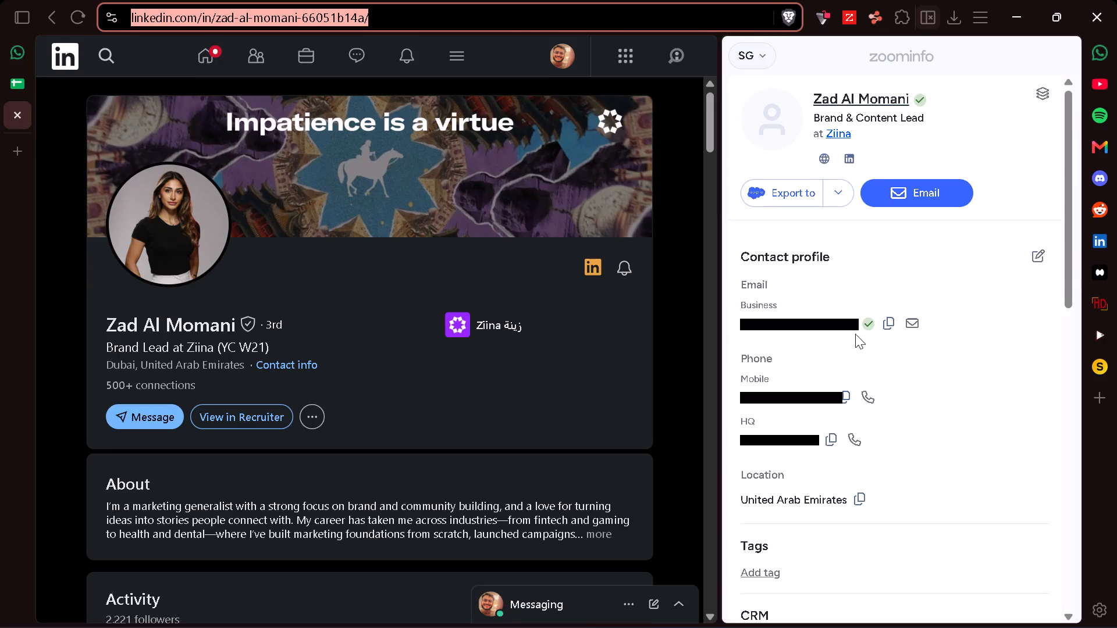
left_click(884, 328)
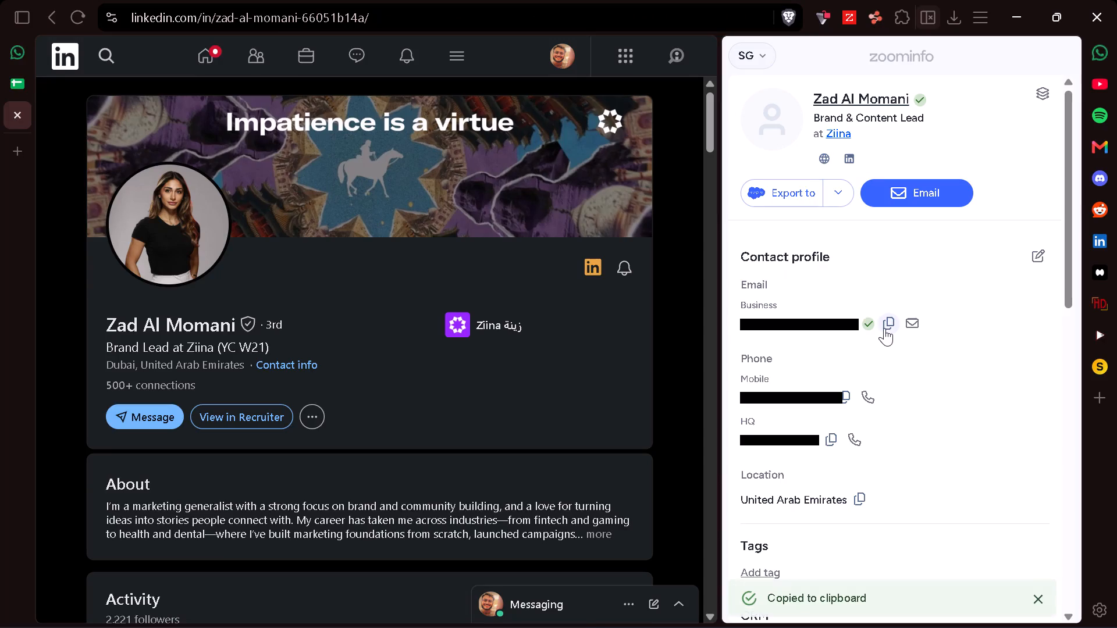
left_click(10, 77)
key("Left")
key("ctrl+v")
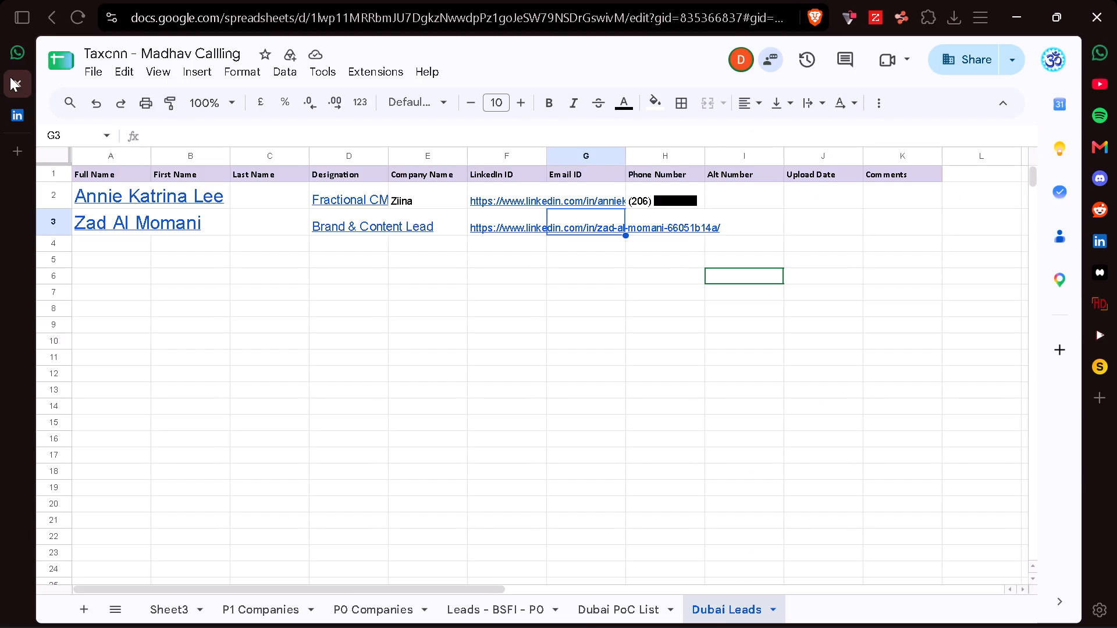
Copy the Brand Lead's mobile number from ZoomInfo into the Phone Number cell, H3, as plain text without the leading equals sign.
key("Right")
left_click(16, 115)
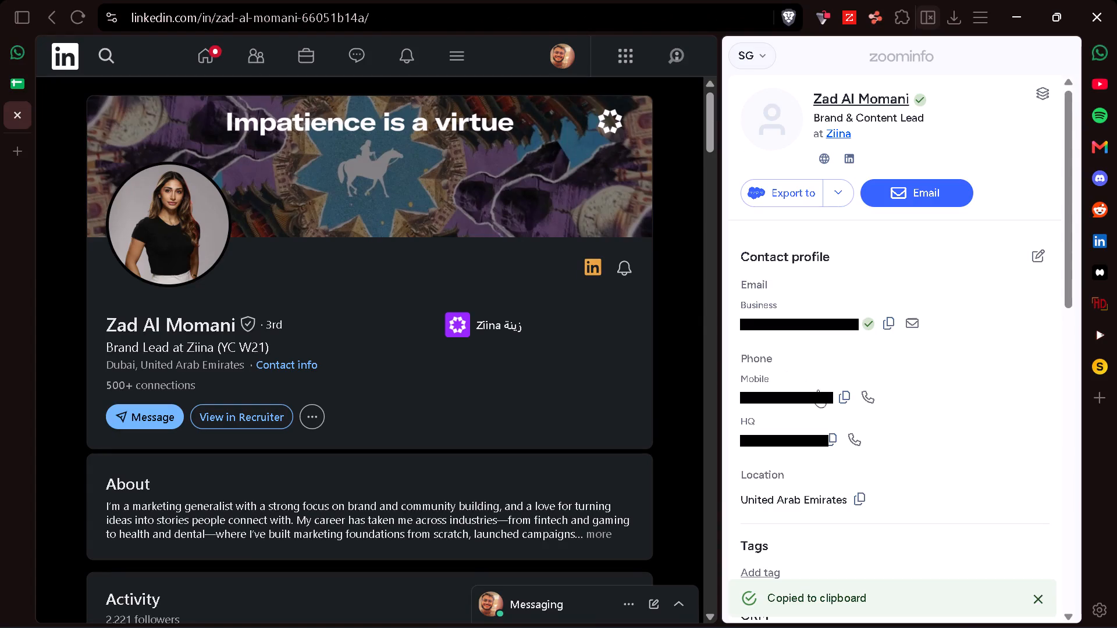
left_click(843, 399)
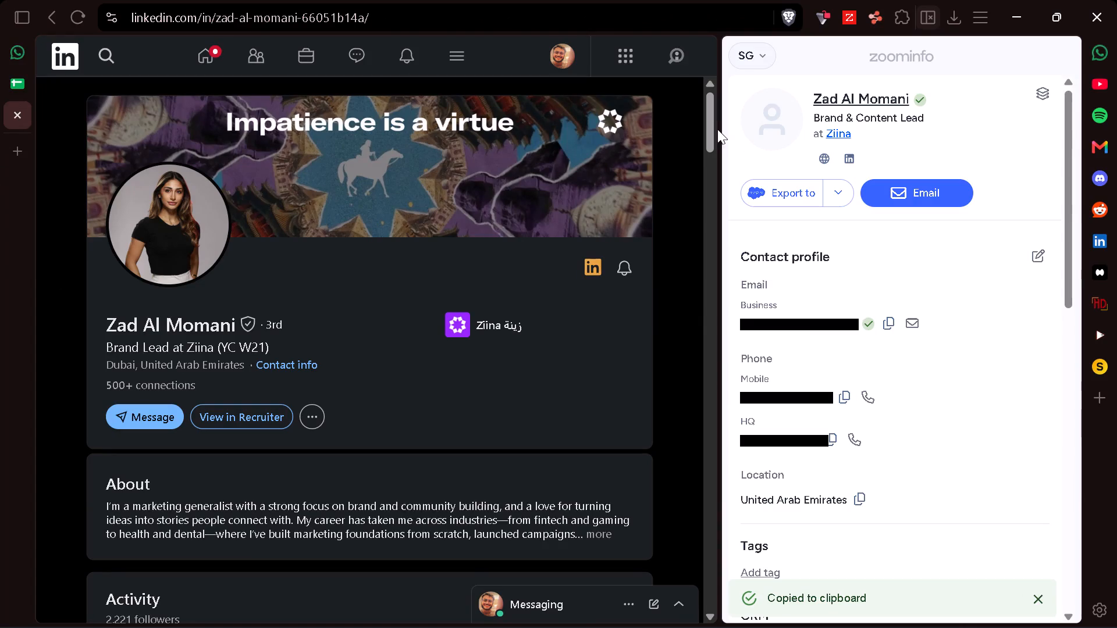
left_click(927, 12)
left_click(59, 16)
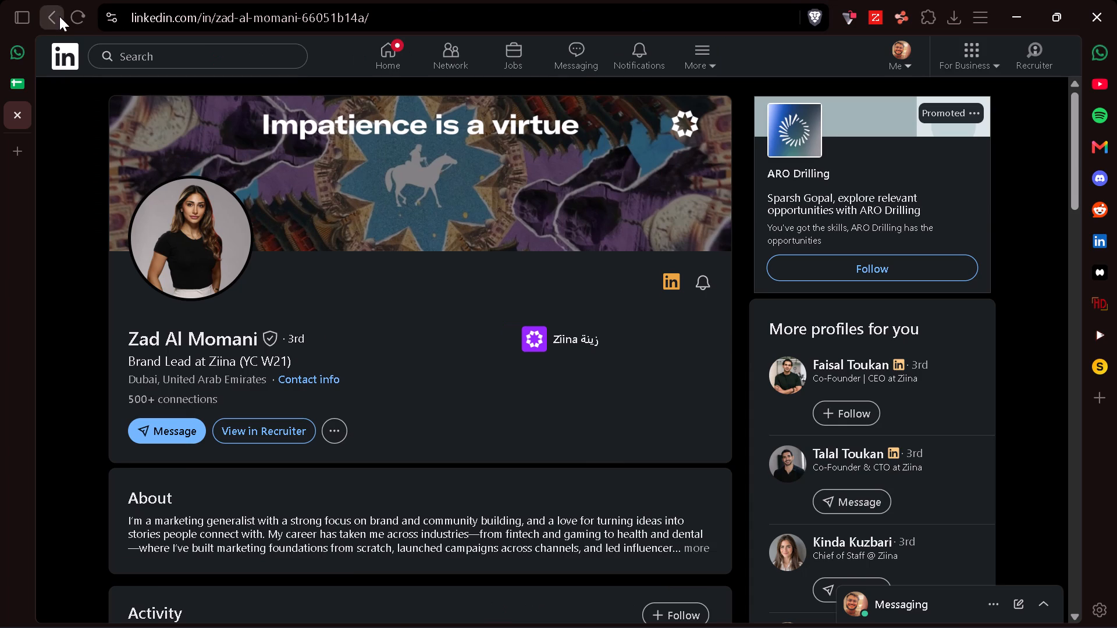
left_click(17, 85)
key("ctrl+v")
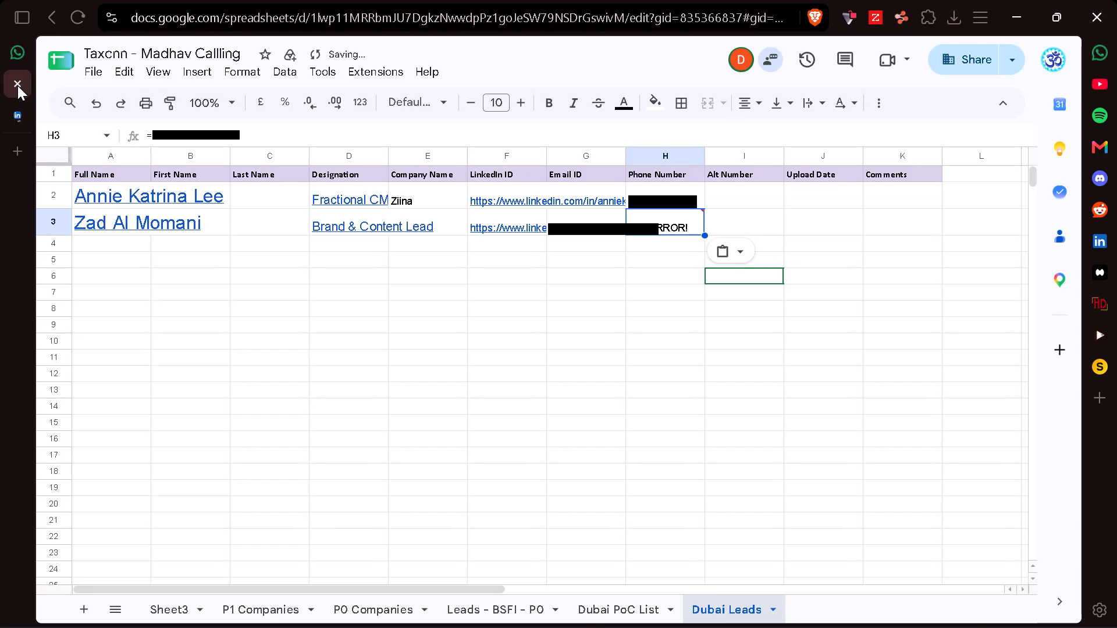
left_click(154, 132)
key("BackSpace")
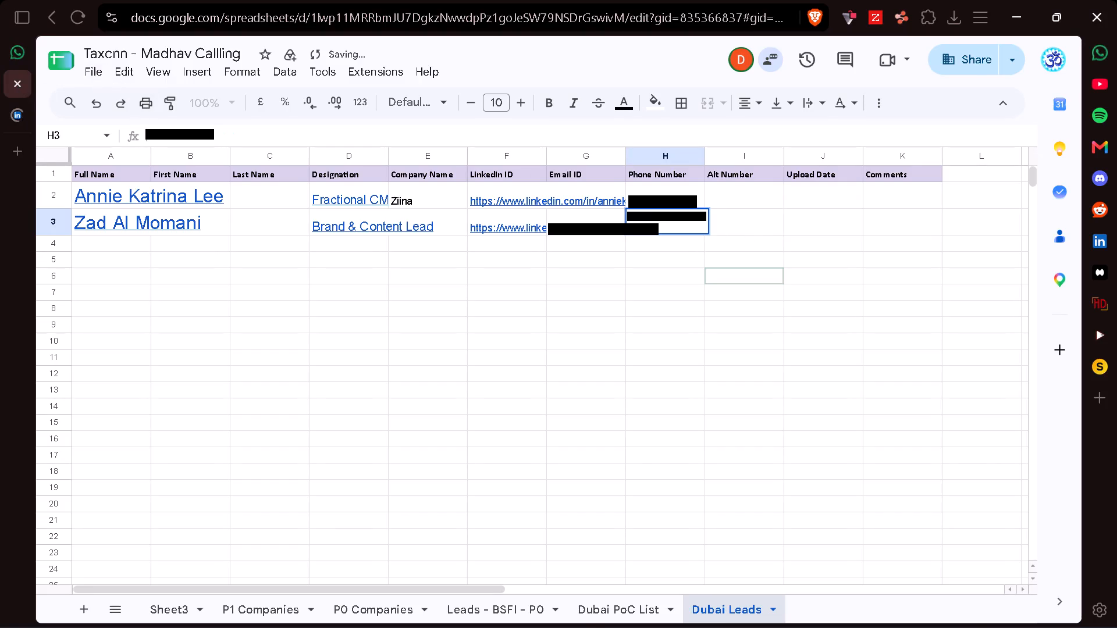
left_click(131, 250)
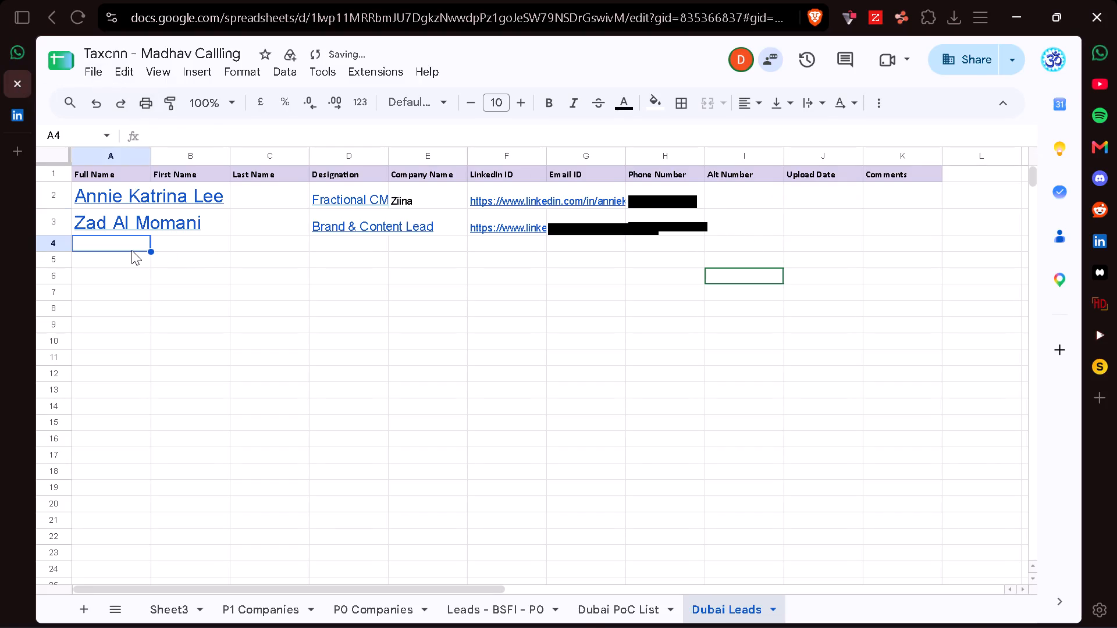
Replace the Ziina people search keyword with "Digital Head" and look through the people listed.
left_click(16, 116)
scroll(451, 547, "down", 2)
left_click(237, 395)
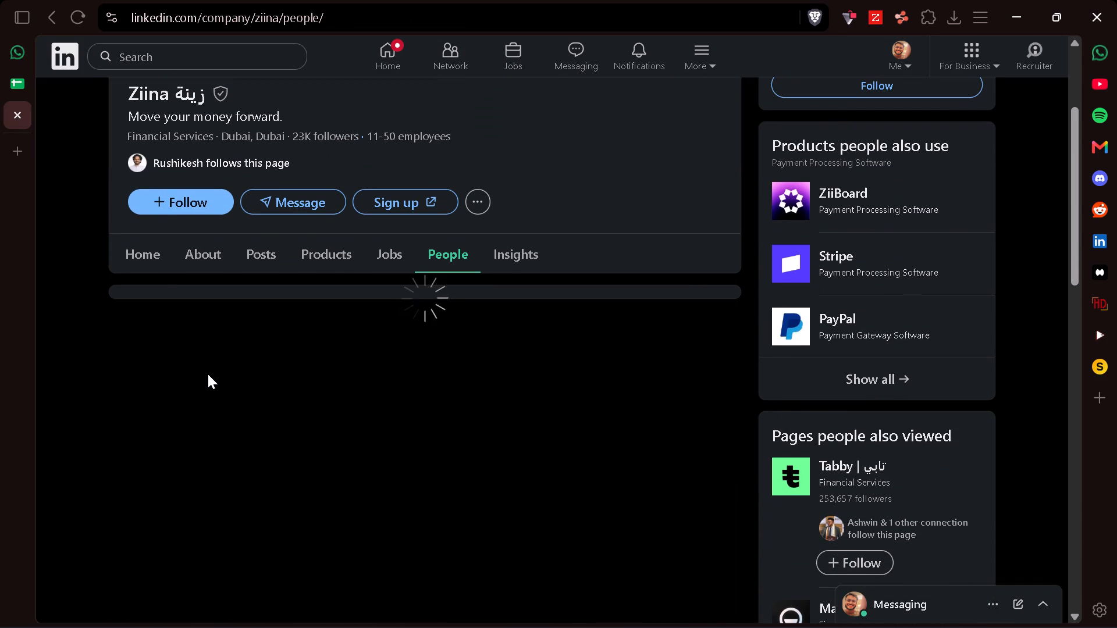
left_click(179, 356)
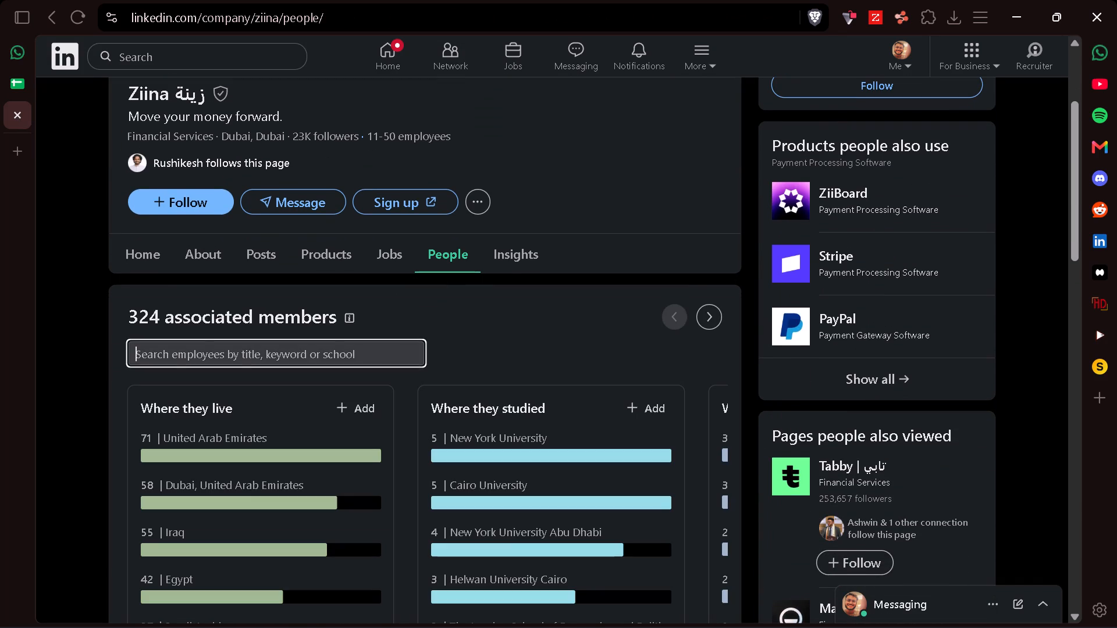
type("Digital H")
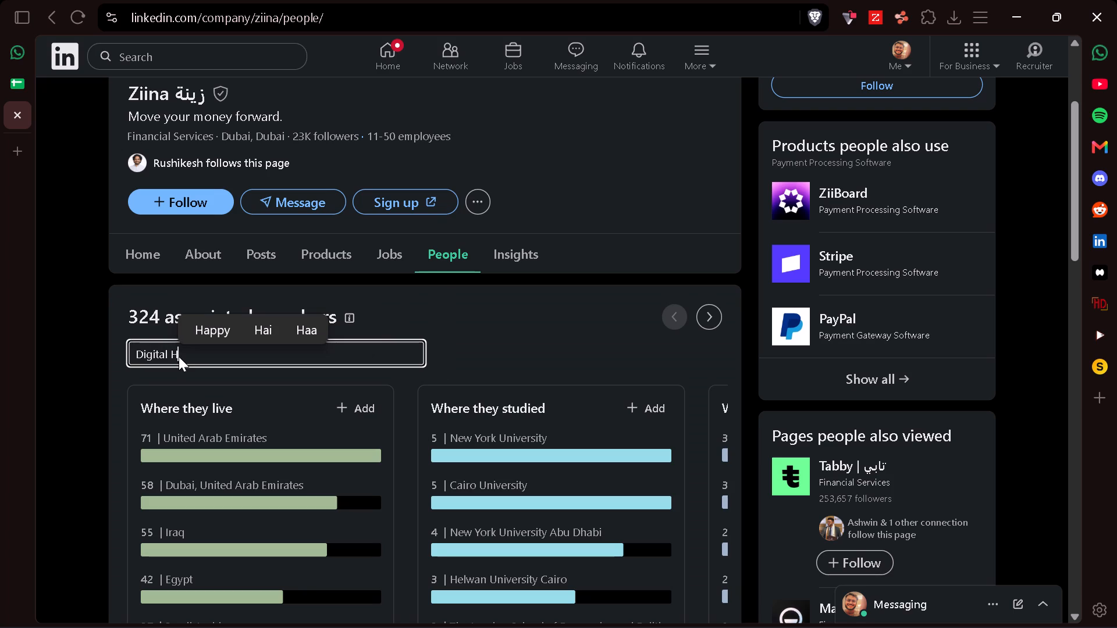
type("ead")
key("Return")
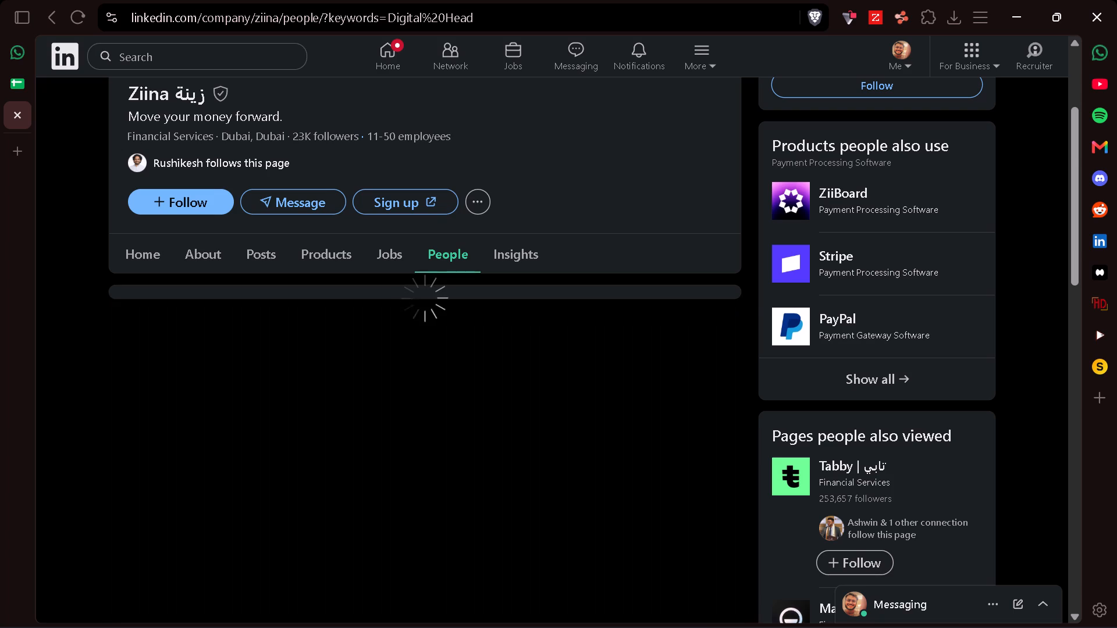
scroll(179, 356, "down", 2)
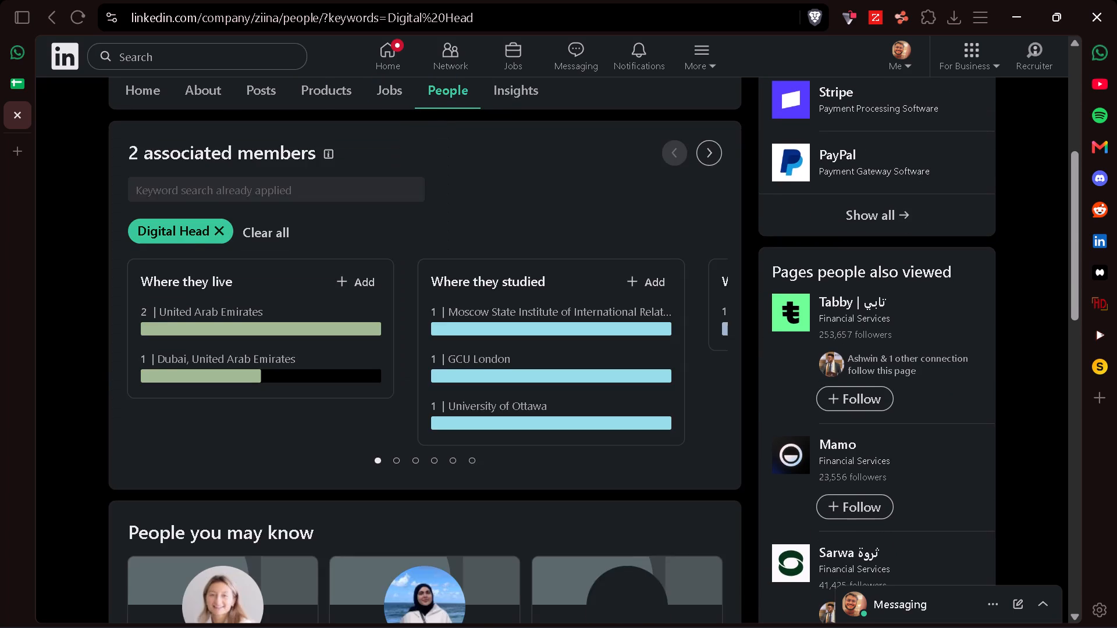
scroll(179, 356, "down", 3)
scroll(282, 437, "down", 1)
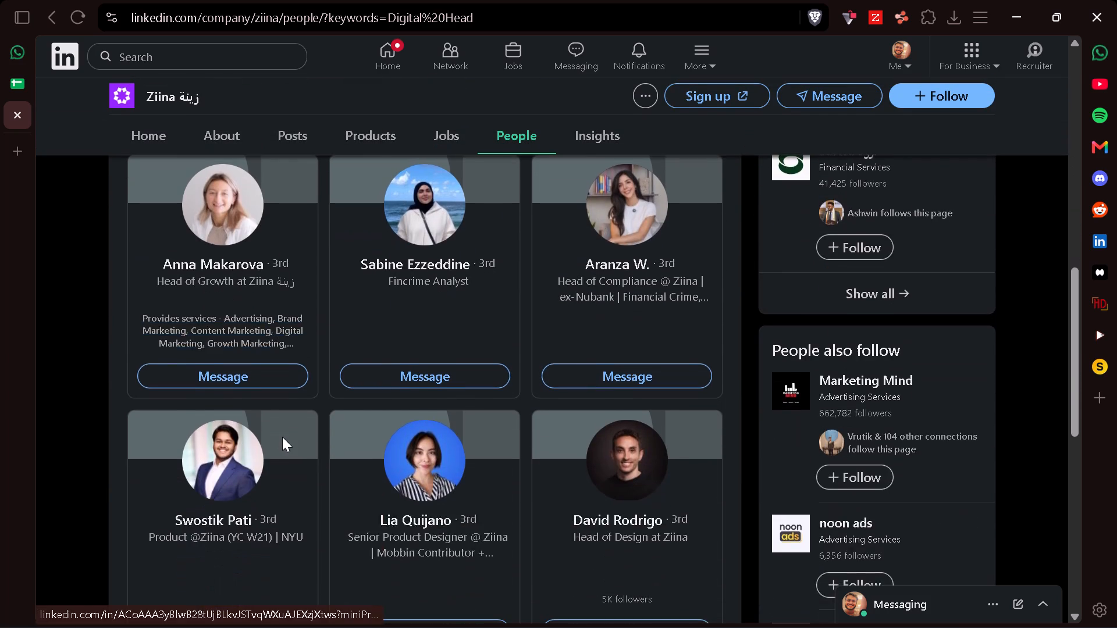
scroll(282, 437, "down", 4)
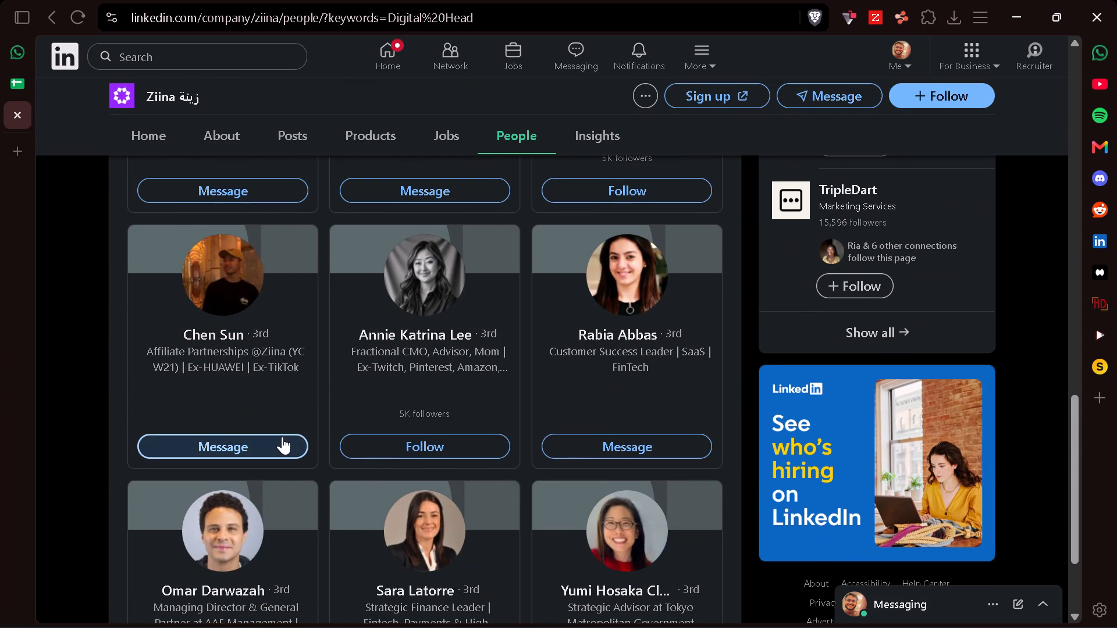
scroll(282, 437, "down", 4)
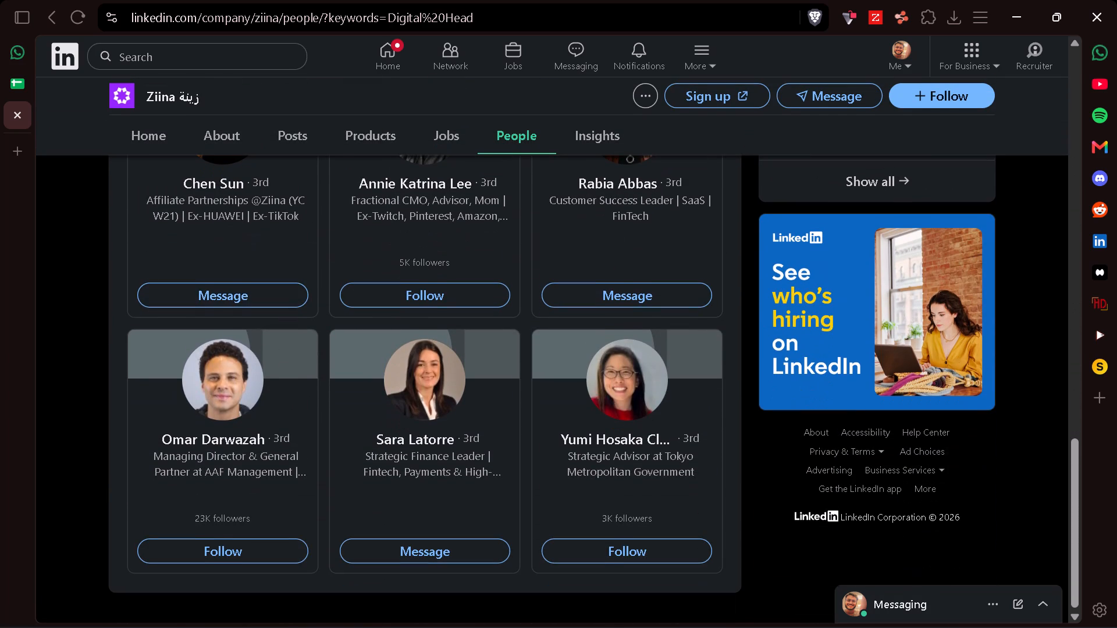
Replace the Ziina people search keyword with "Content Head" and look through the people listed.
scroll(282, 437, "up", 6)
scroll(218, 351, "up", 2)
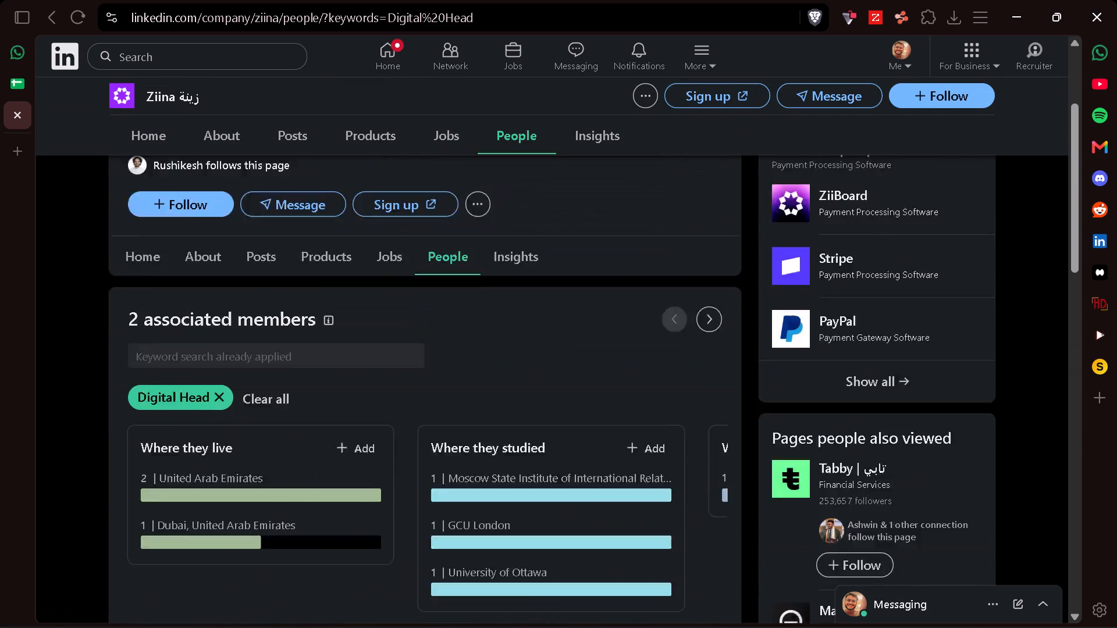
scroll(218, 351, "up", 1)
left_click(211, 568)
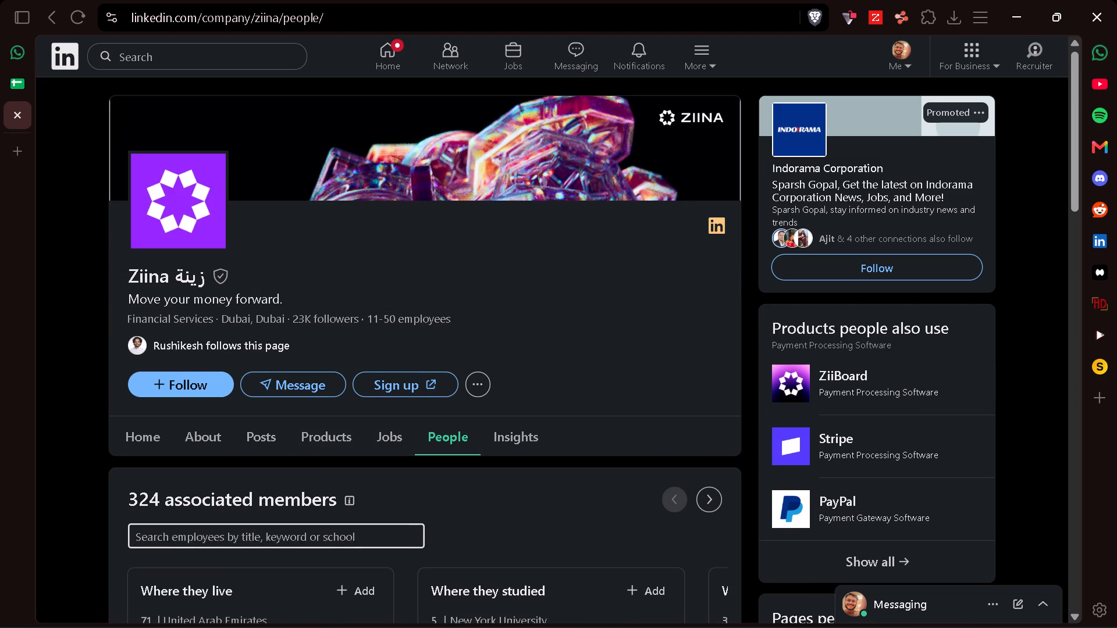
left_click(183, 538)
type("Content Head")
key("Return")
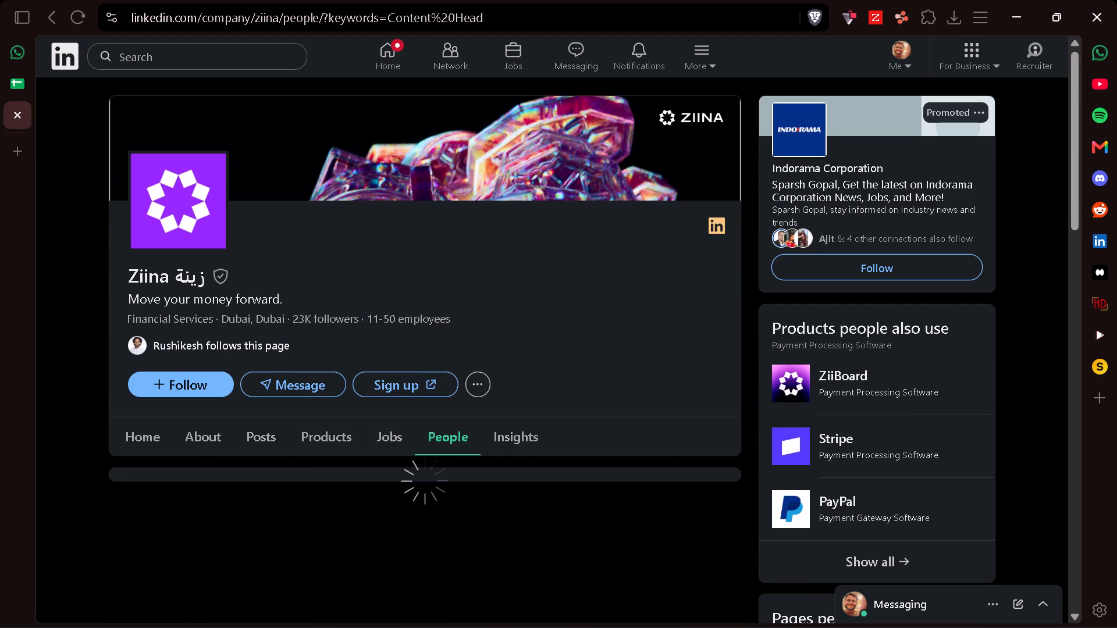
scroll(183, 538, "down", 2)
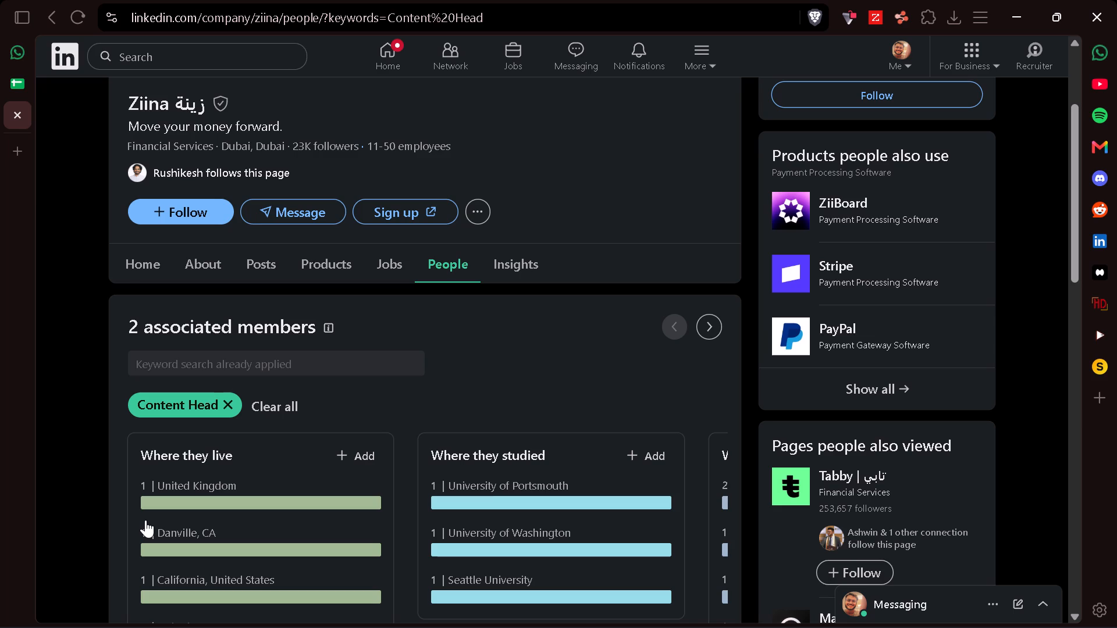
scroll(303, 472, "down", 5)
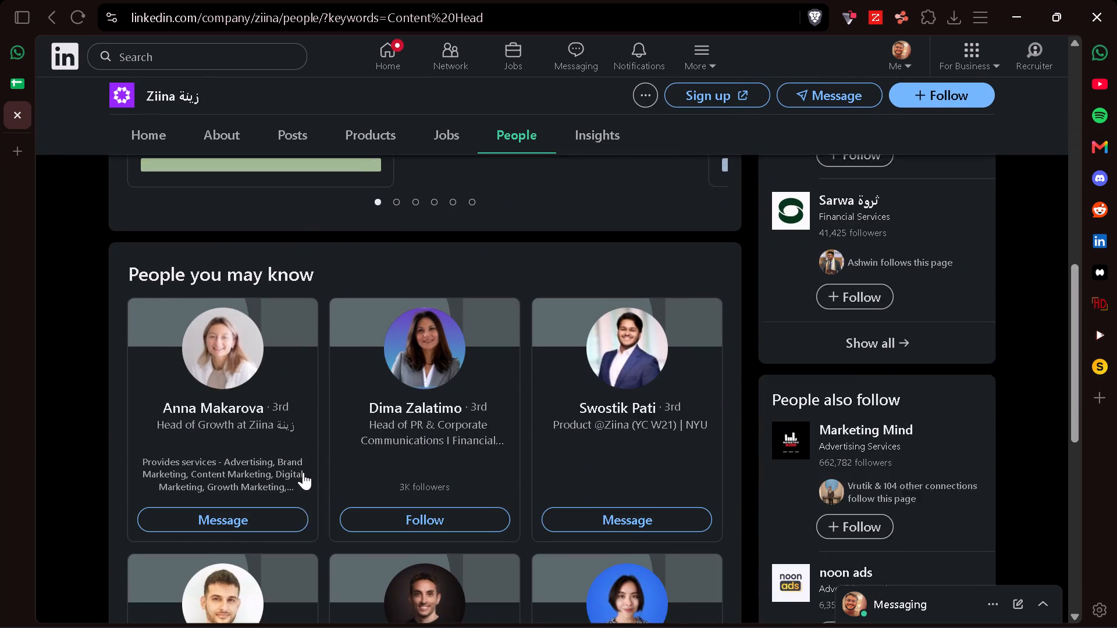
scroll(303, 472, "down", 2)
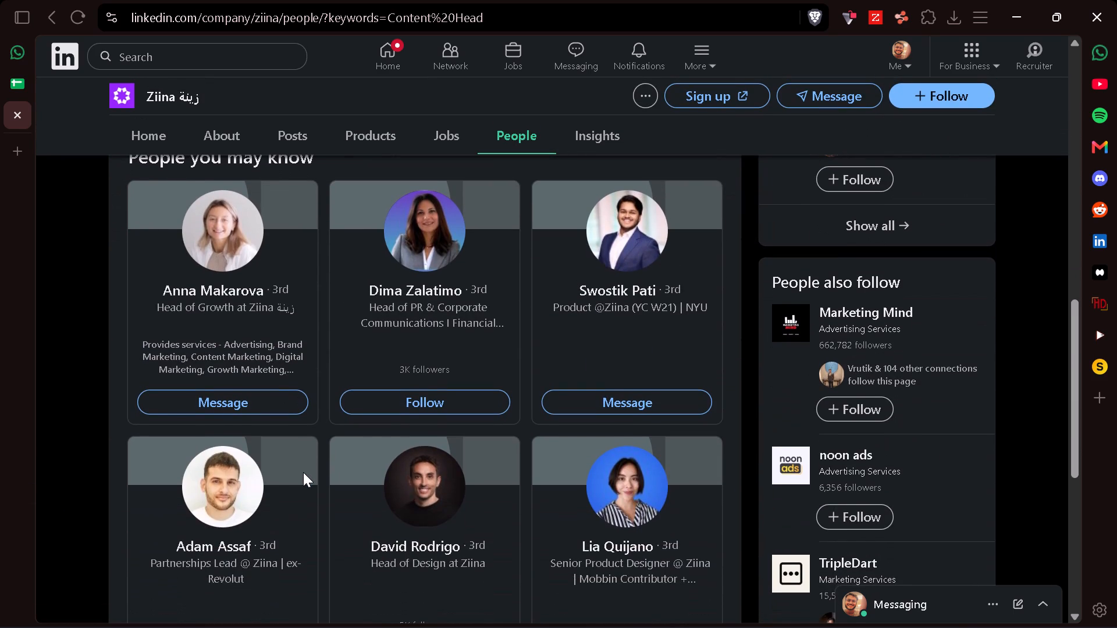
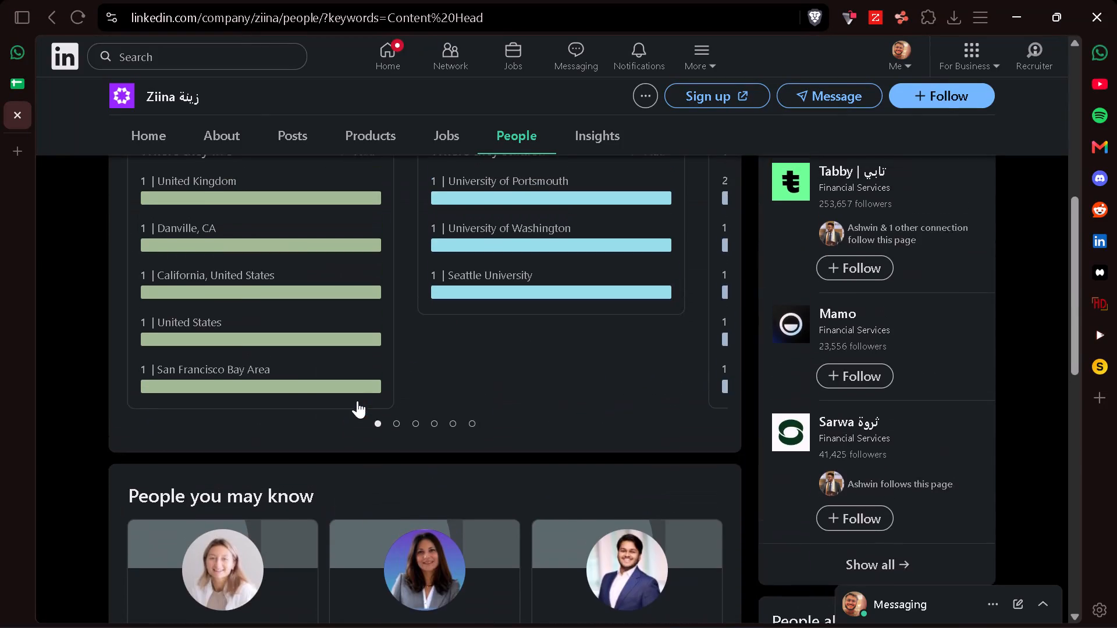
Look through the remaining people listed for the "Content Head" search on Ziina's LinkedIn people page.
scroll(357, 401, "up", 2)
scroll(357, 401, "down", 1)
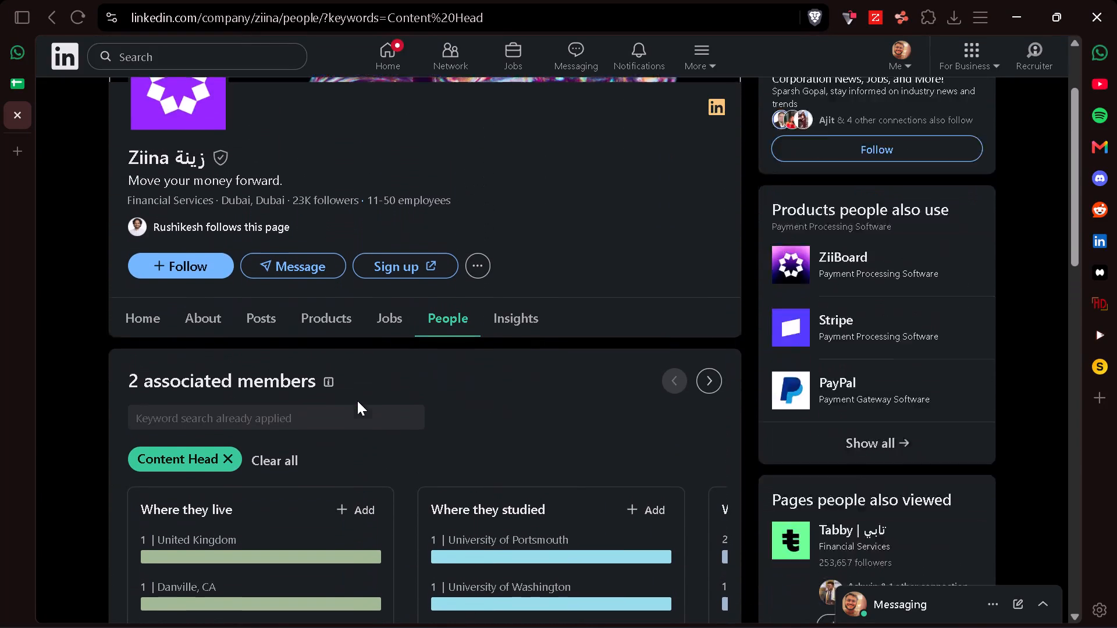
scroll(357, 401, "down", 3)
scroll(390, 505, "down", 2)
scroll(328, 494, "down", 2)
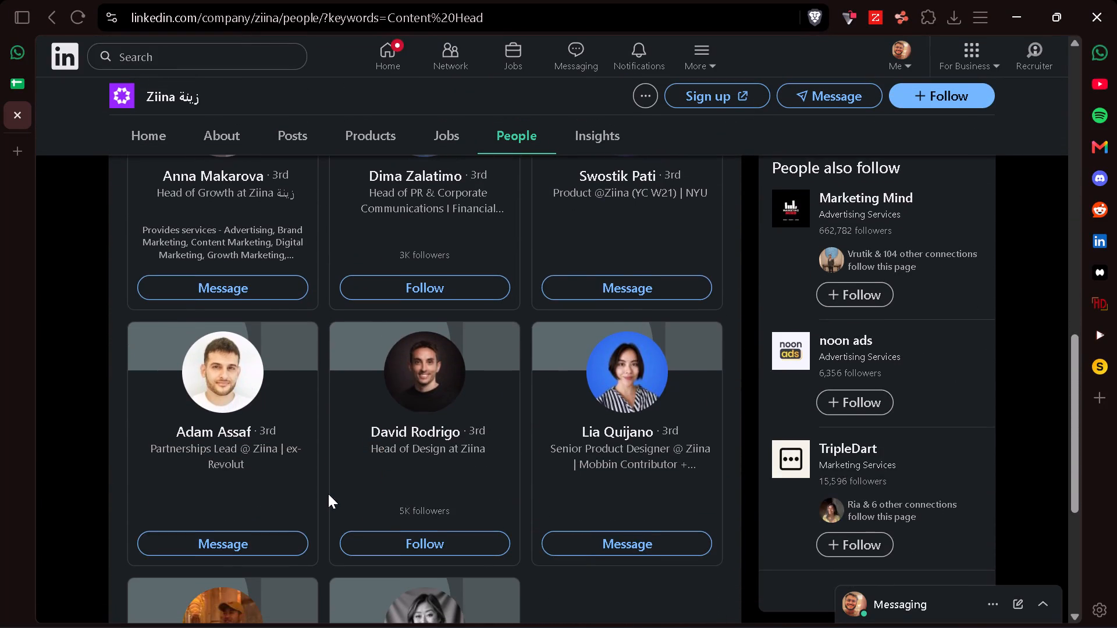
scroll(328, 494, "down", 2)
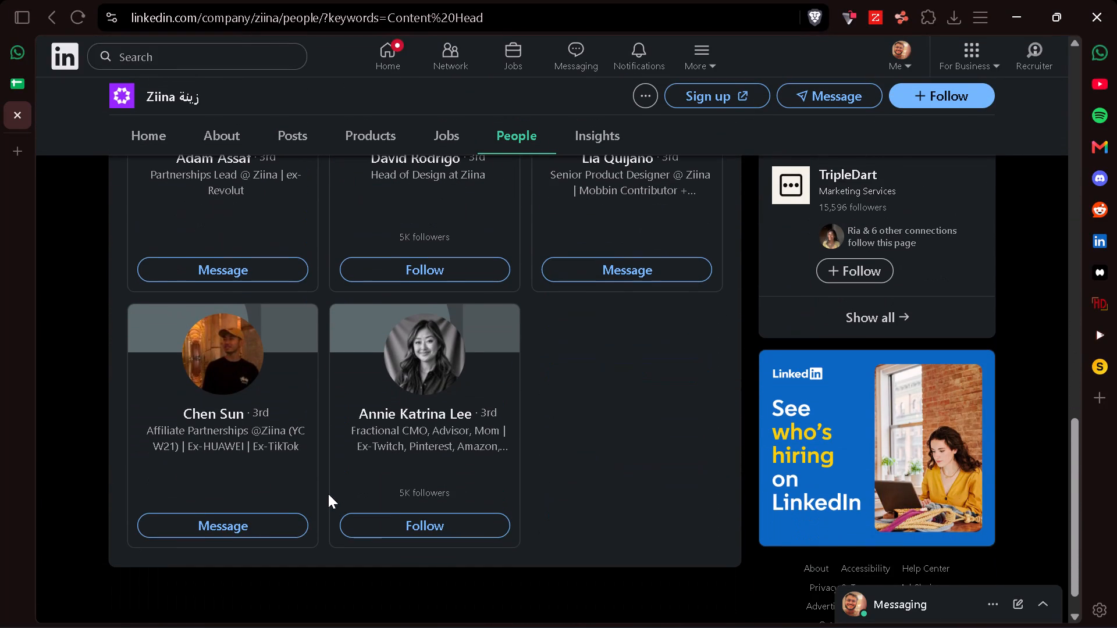
scroll(328, 494, "up", 8)
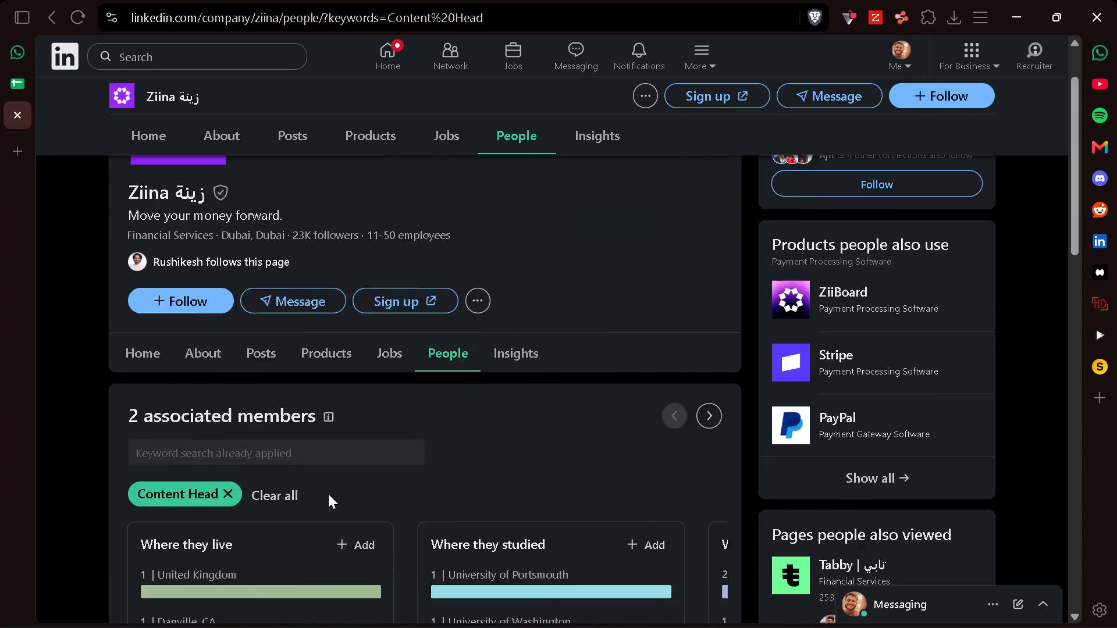
scroll(328, 494, "up", 1)
Check the companies and their target roles in the Dubai PoC List sheet, and return to the Dubai Leads sheet.
left_click(12, 87)
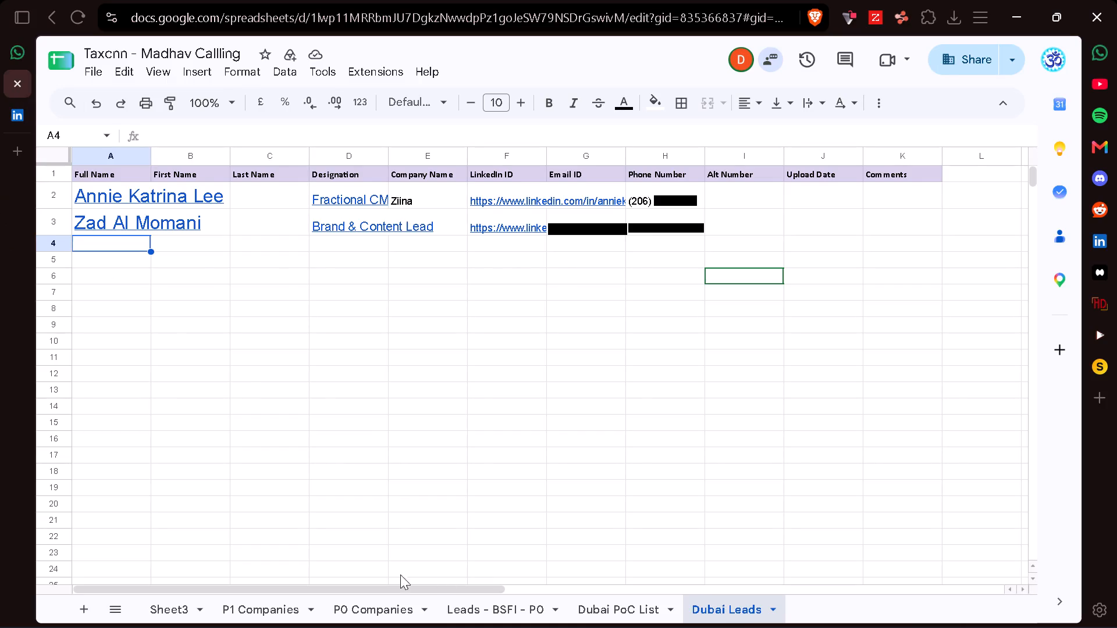
left_click(632, 611)
scroll(637, 414, "left", 3)
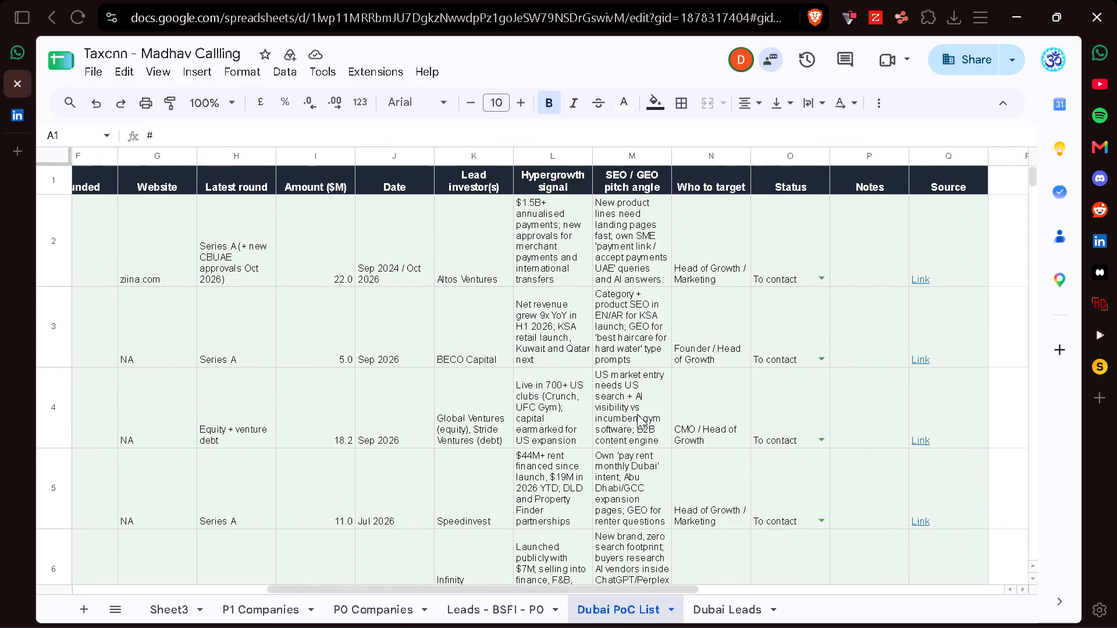
scroll(637, 414, "left", 2)
scroll(637, 414, "right", 5)
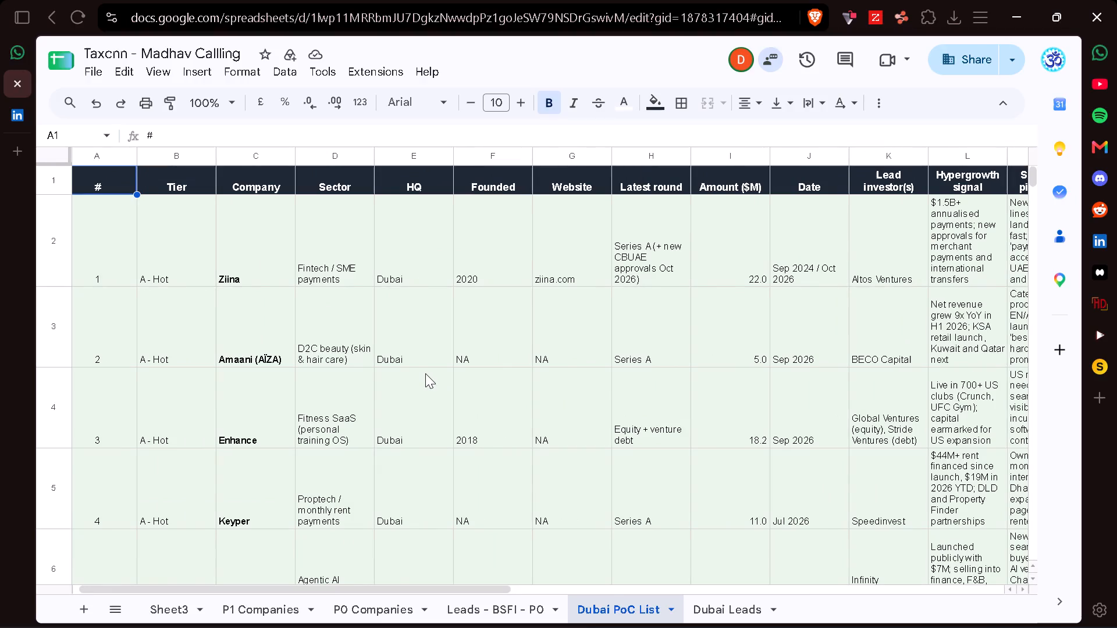
left_click(722, 608)
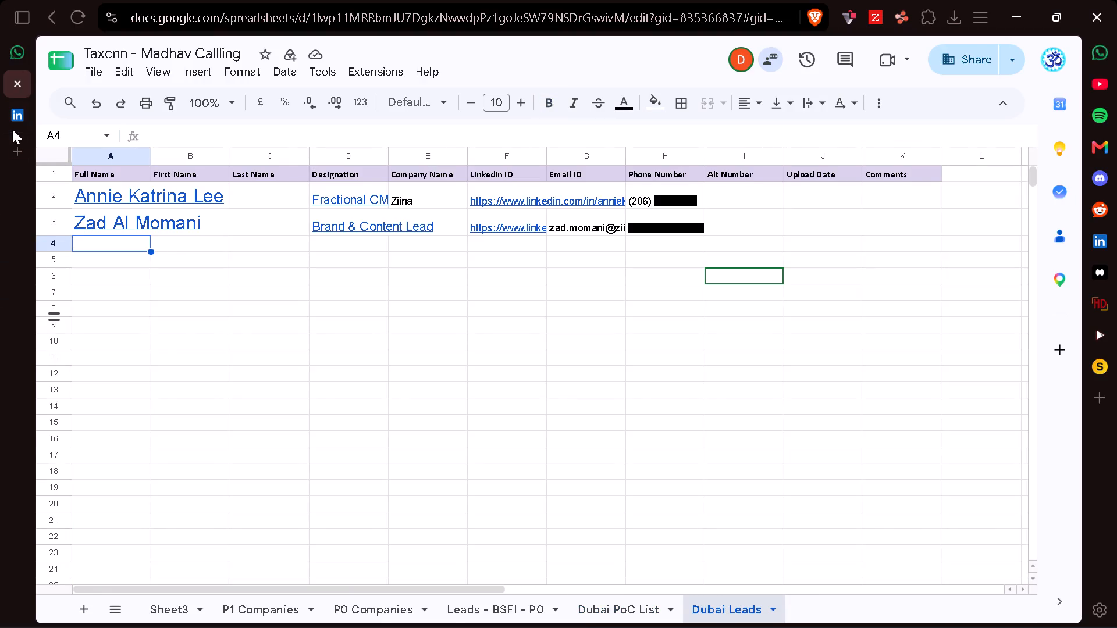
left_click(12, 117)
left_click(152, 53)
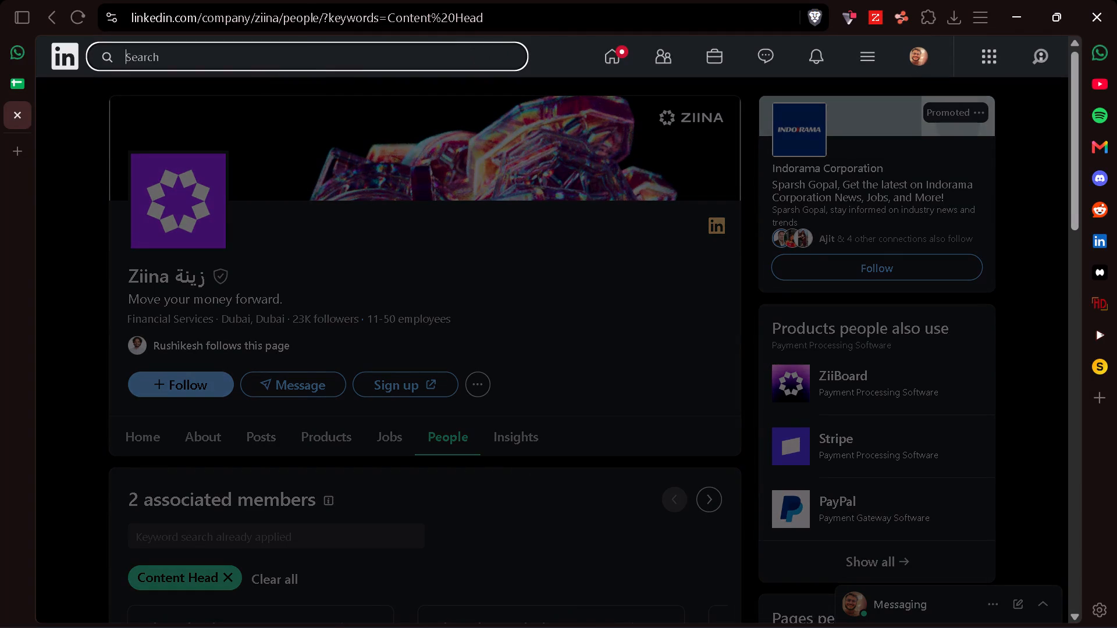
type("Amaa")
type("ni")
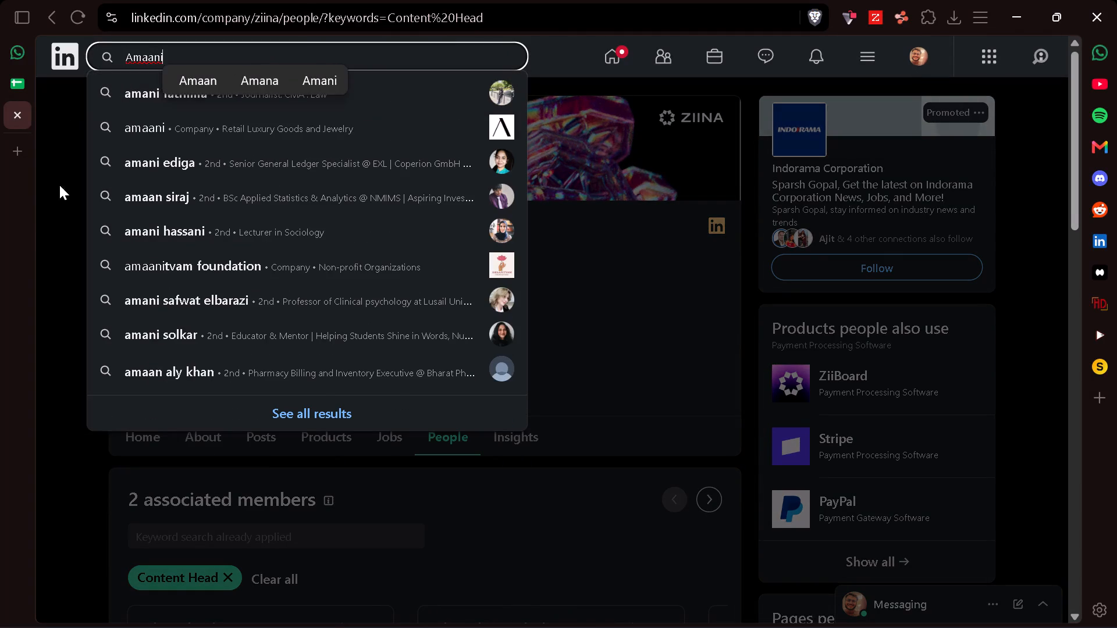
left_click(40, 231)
Replace the Ziina people search keyword on LinkedIn with "Founder" and look through the people listed.
left_click(236, 584)
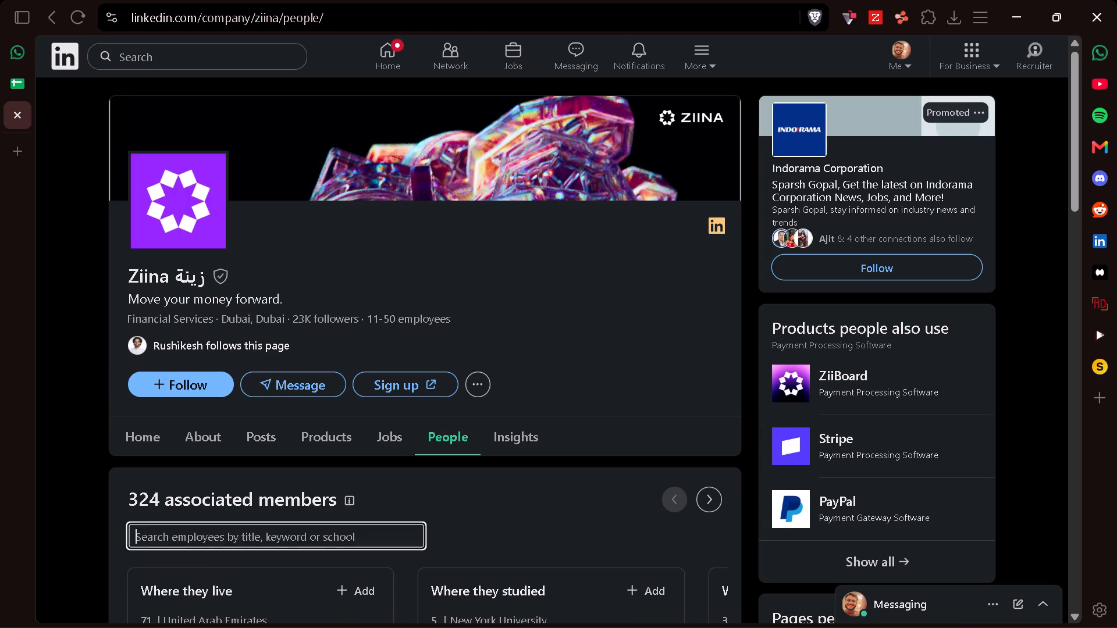
left_click(194, 526)
type("Founder")
key("Return")
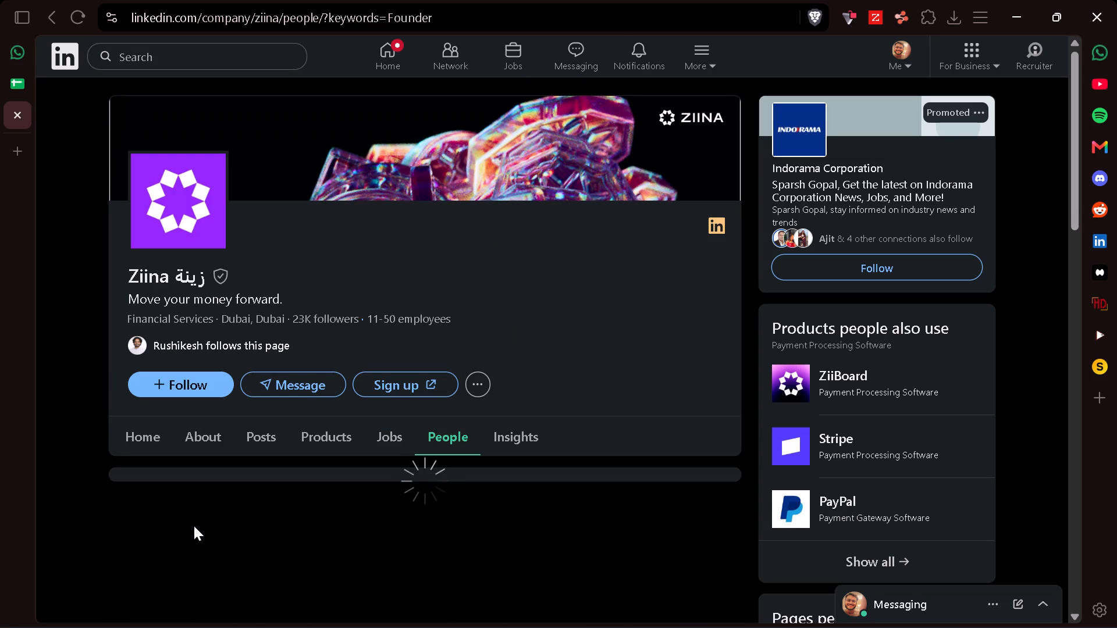
scroll(194, 526, "down", 4)
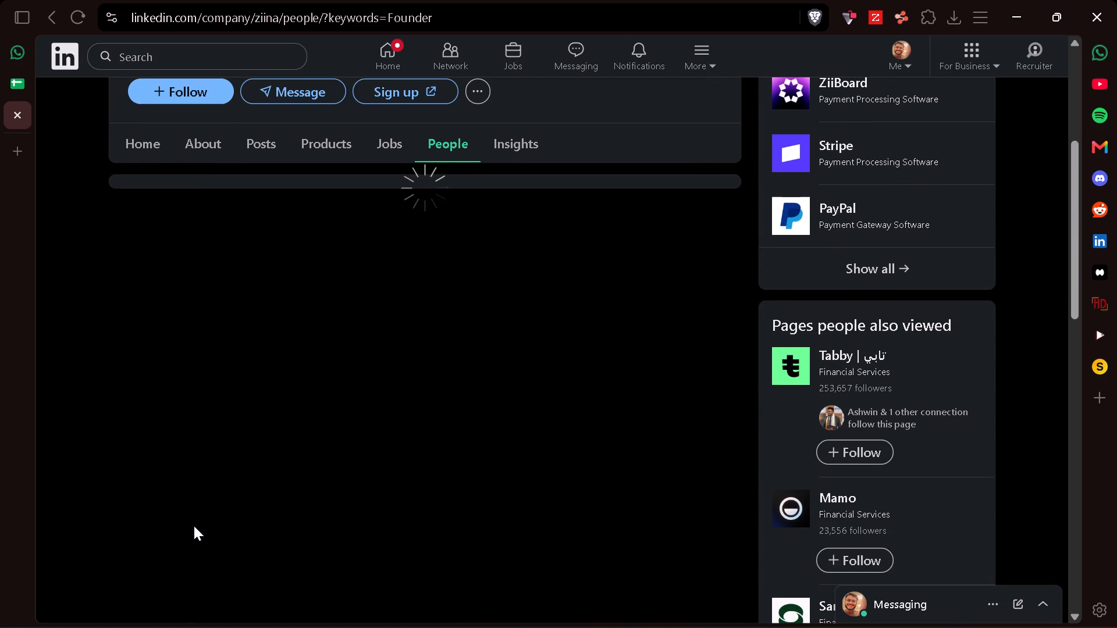
scroll(194, 526, "down", 3)
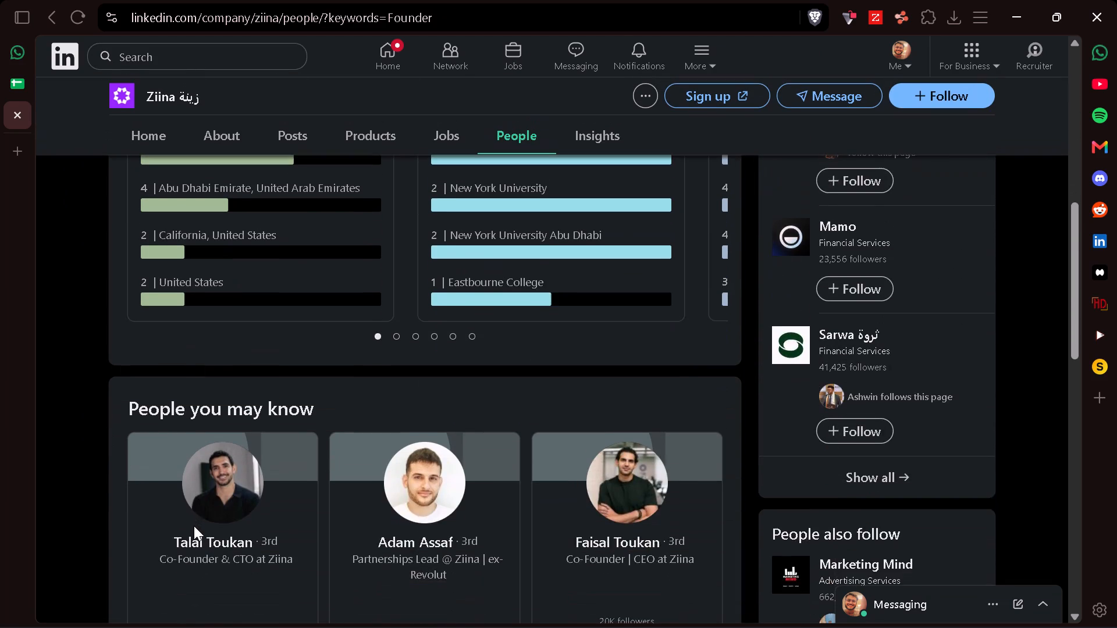
scroll(194, 526, "down", 1)
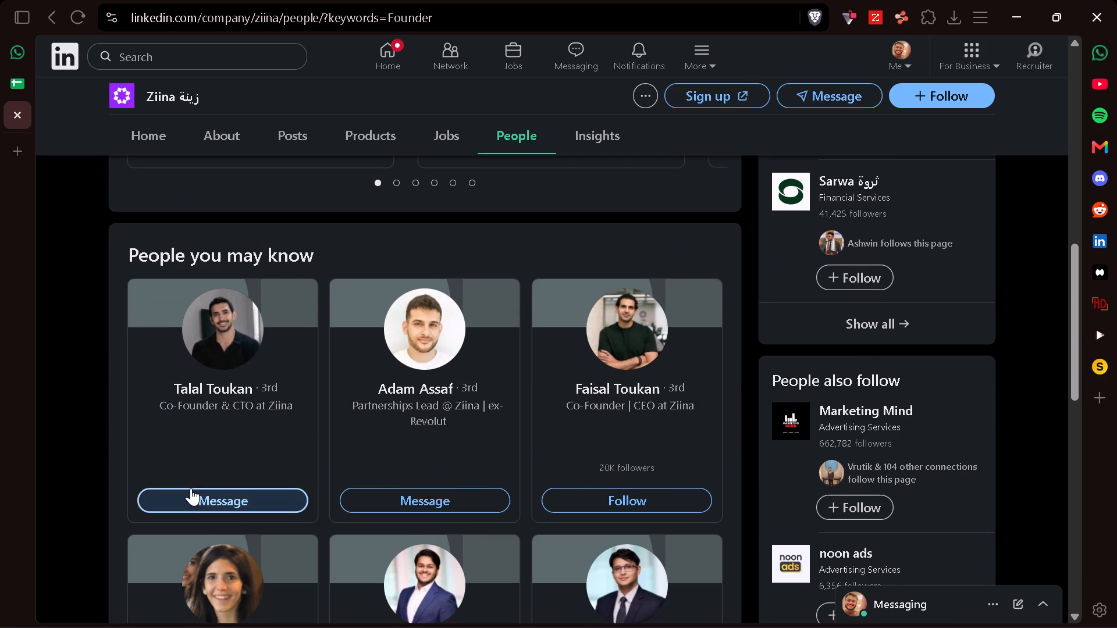
scroll(191, 488, "down", 3)
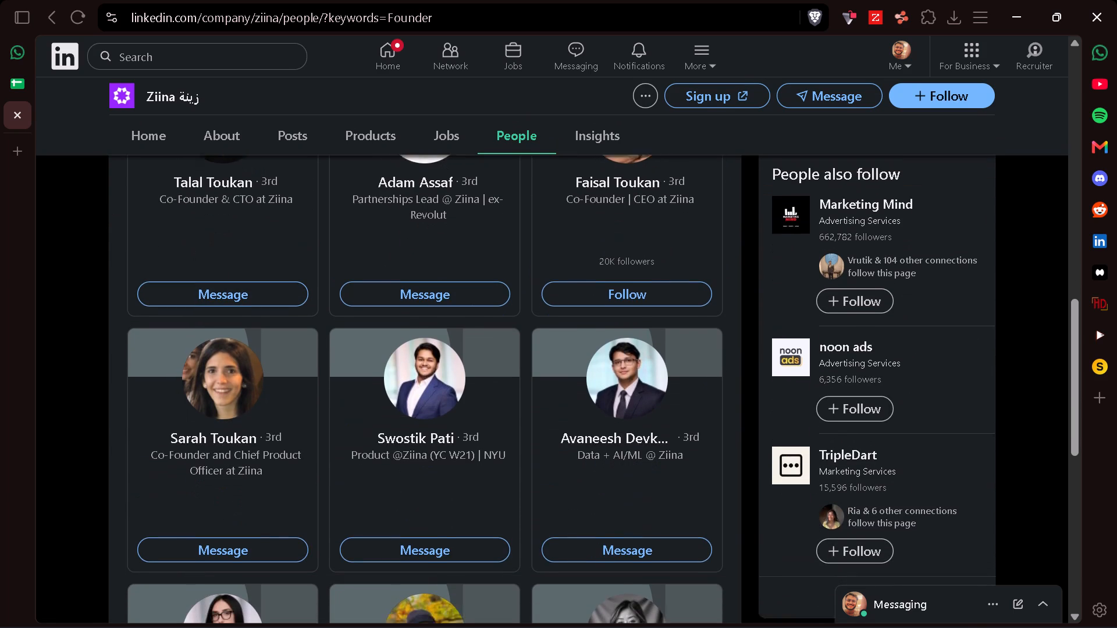
scroll(191, 488, "down", 1)
scroll(191, 488, "up", 3)
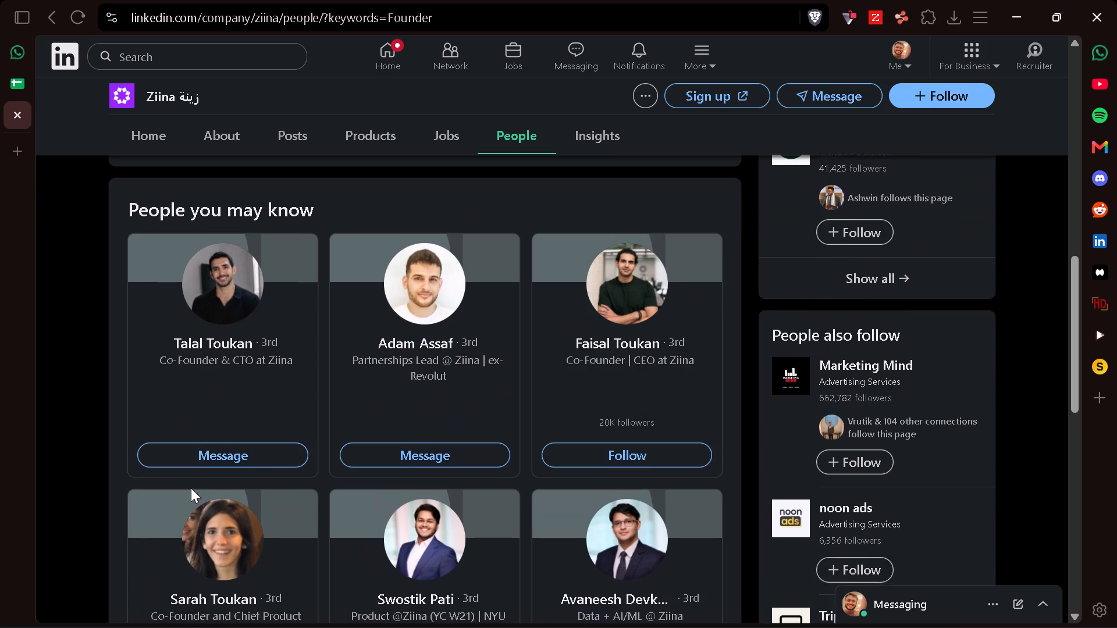
Copy the full name from the Ziina Co-Founder & CTO's LinkedIn profile into the Full Name cell, A4, of Dubai Leads.
left_click(215, 313)
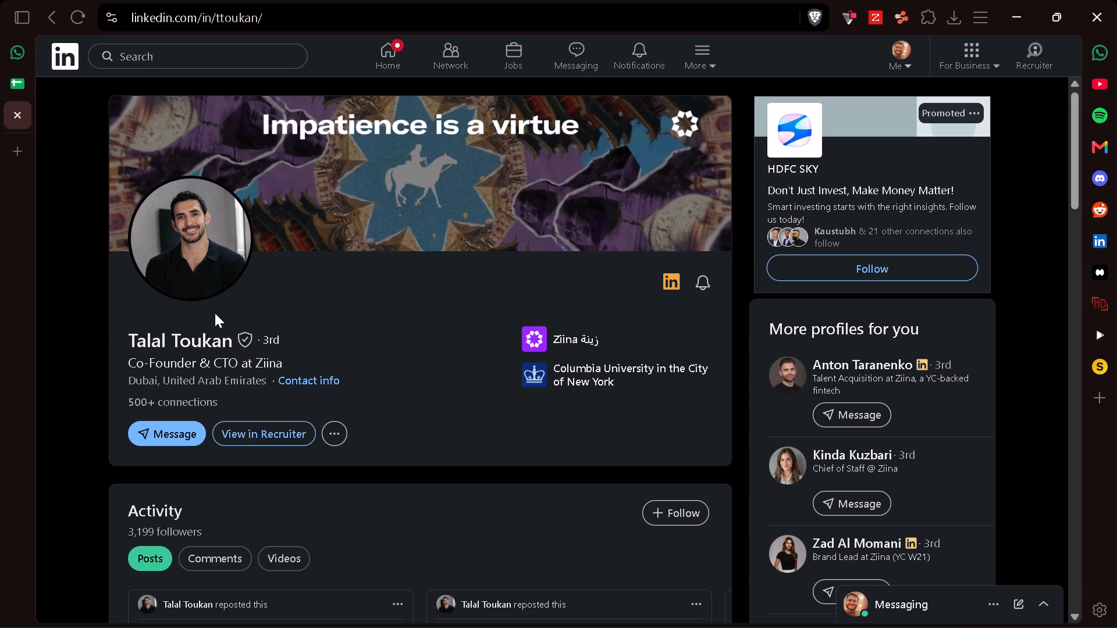
left_click_drag(113, 342, 161, 338)
left_click_drag(161, 338, 238, 336)
key("ctrl+c")
scroll(238, 336, "down", 5)
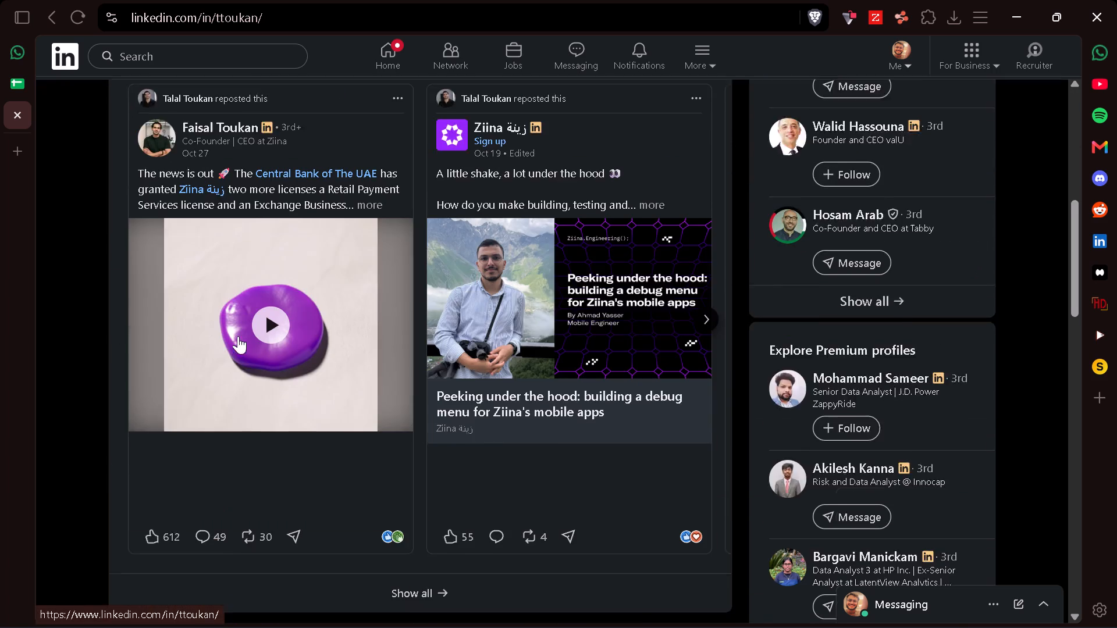
scroll(337, 428, "down", 3)
scroll(337, 428, "up", 2)
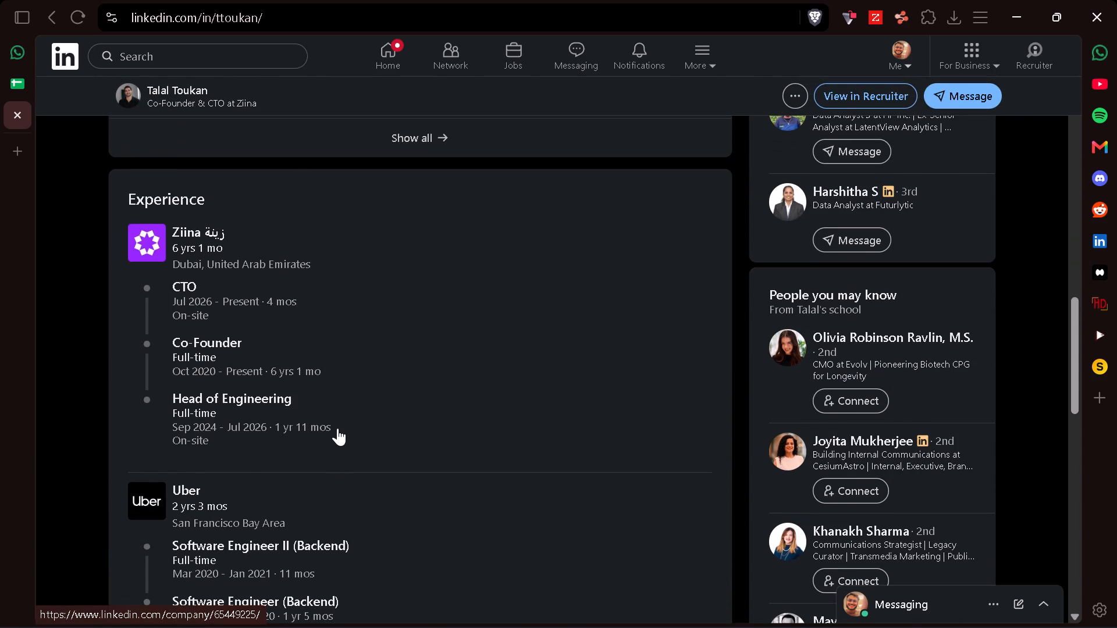
left_click(11, 86)
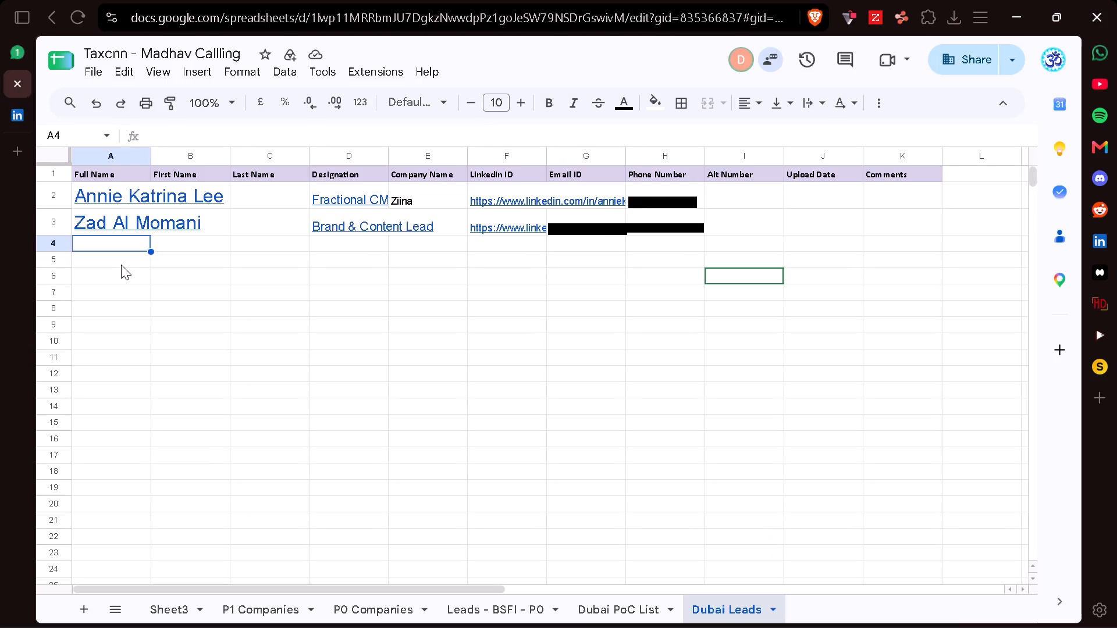
key("ctrl+v")
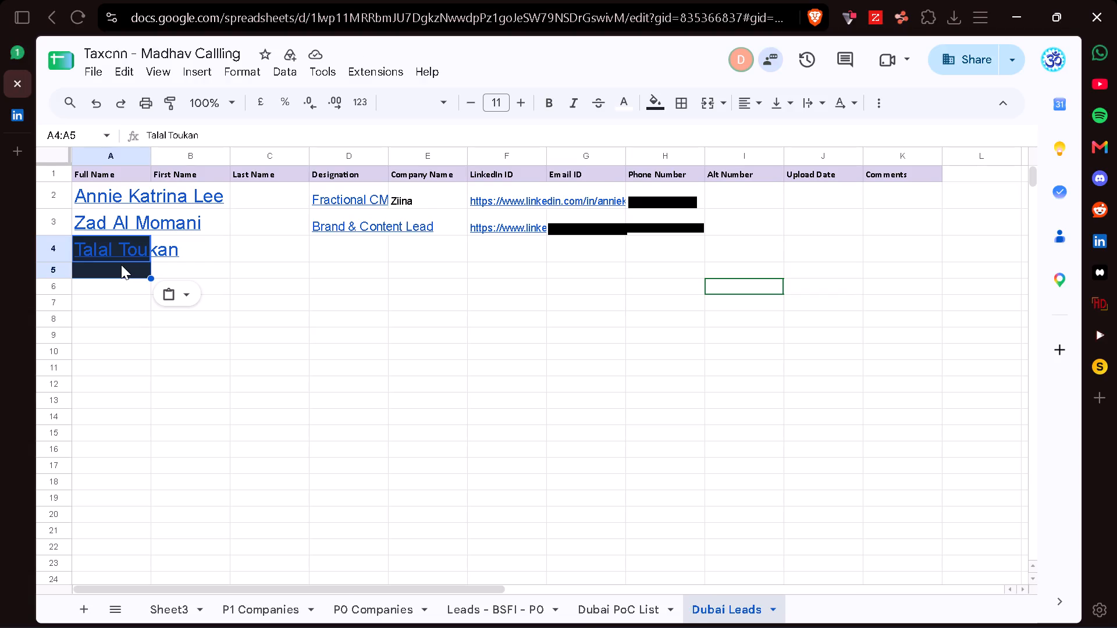
Remove the dark fill colour from the pasted cells A4:A5.
left_click(442, 102)
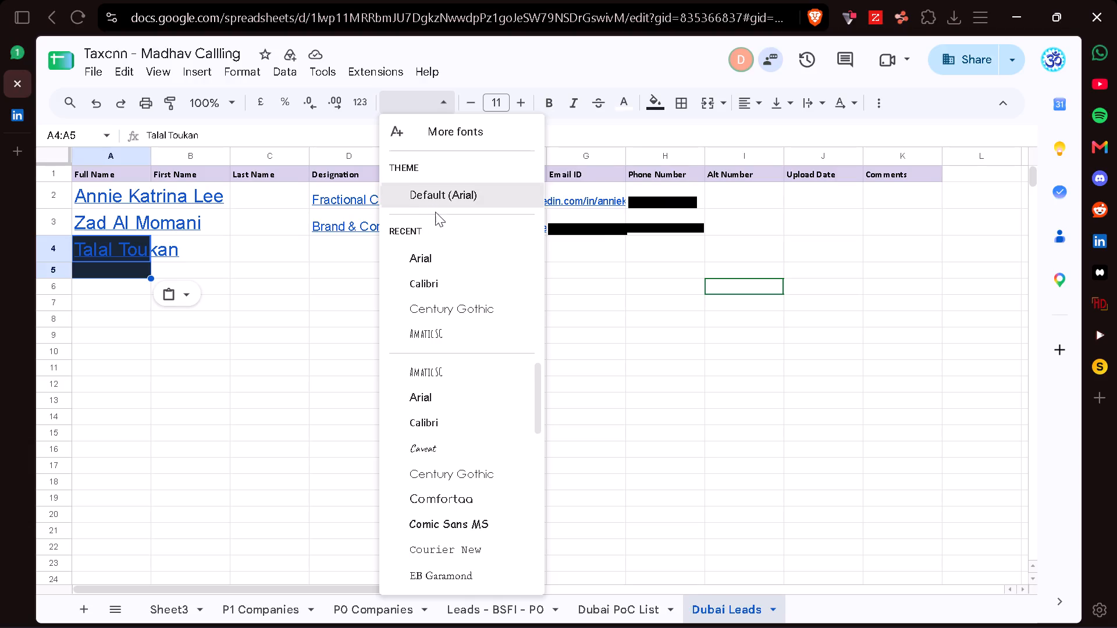
left_click_drag(652, 101, 670, 130)
left_click(670, 130)
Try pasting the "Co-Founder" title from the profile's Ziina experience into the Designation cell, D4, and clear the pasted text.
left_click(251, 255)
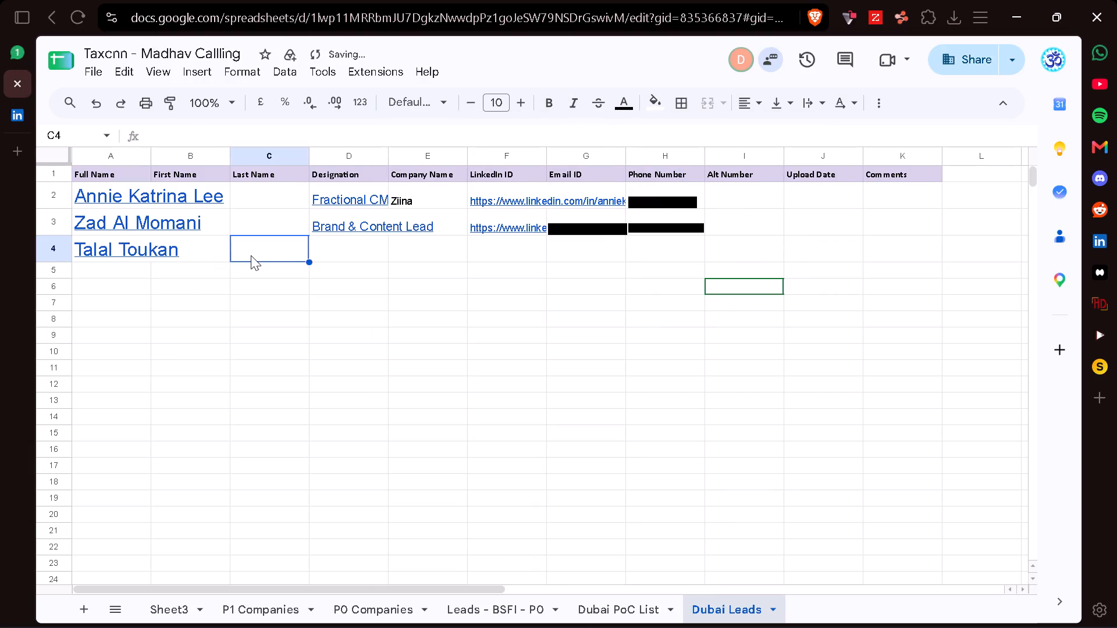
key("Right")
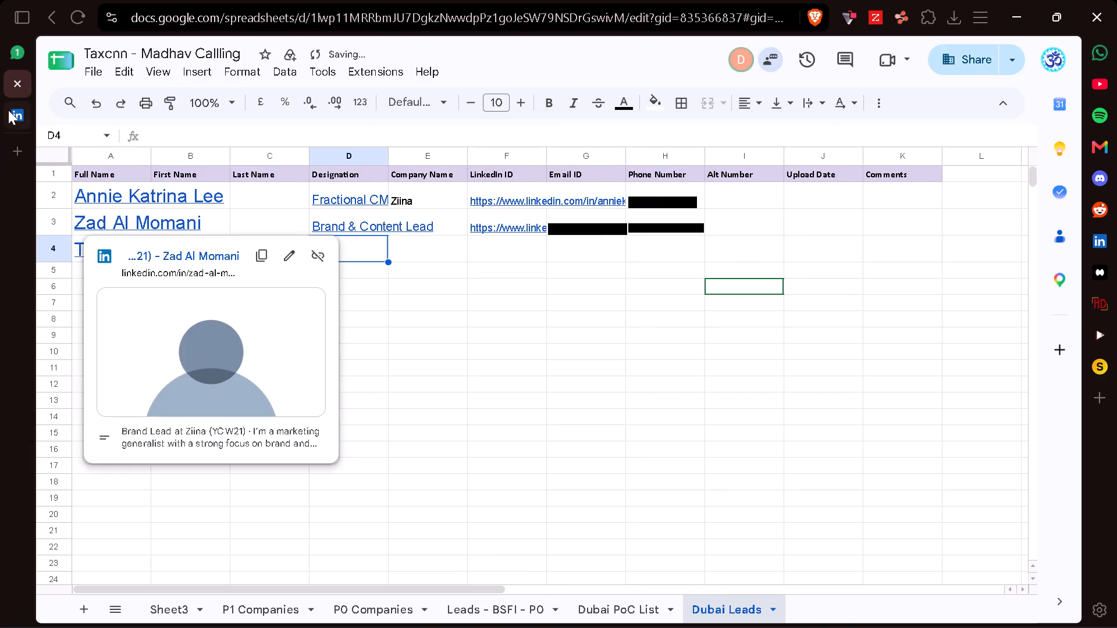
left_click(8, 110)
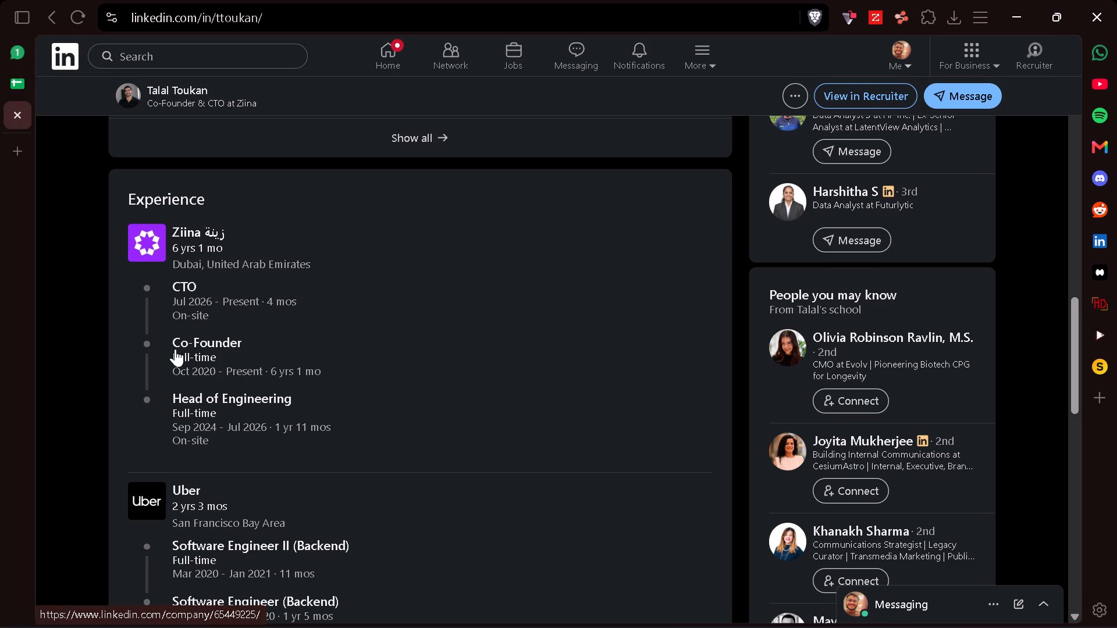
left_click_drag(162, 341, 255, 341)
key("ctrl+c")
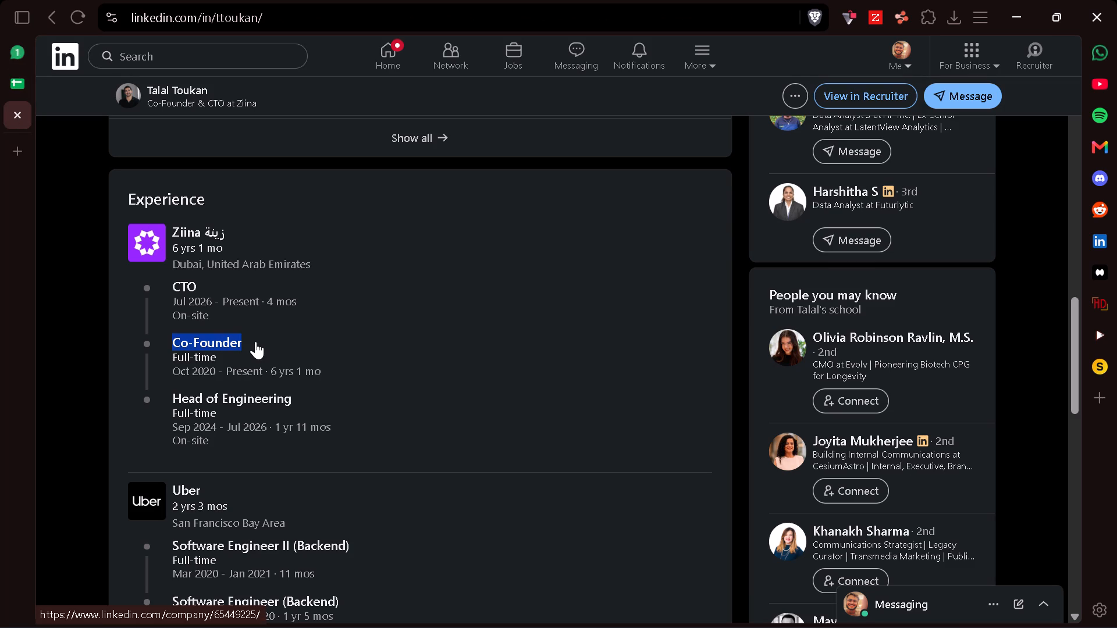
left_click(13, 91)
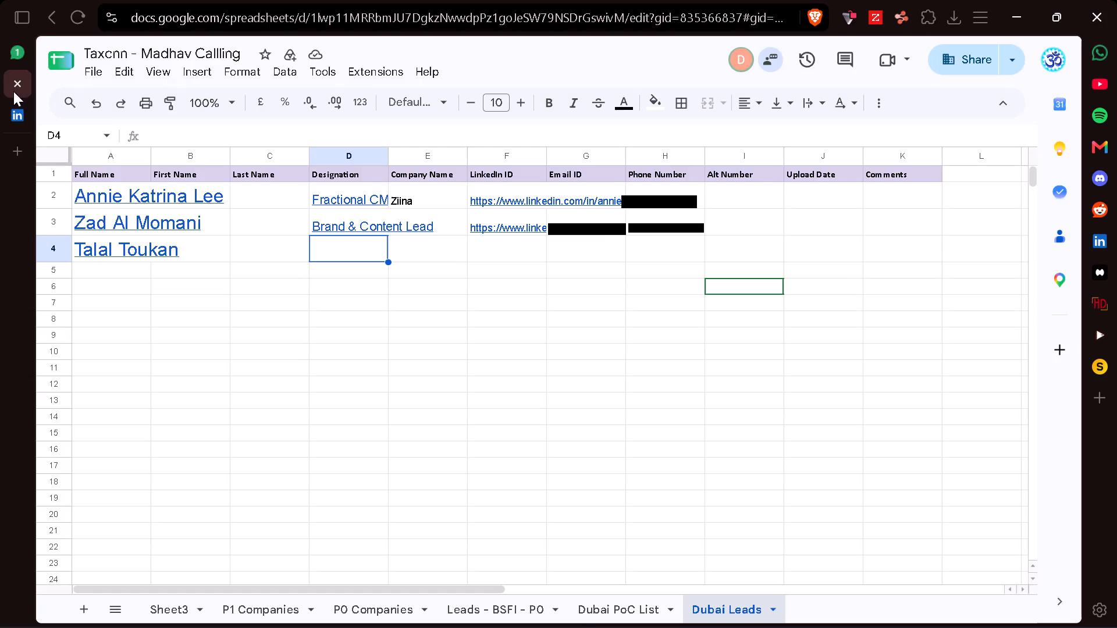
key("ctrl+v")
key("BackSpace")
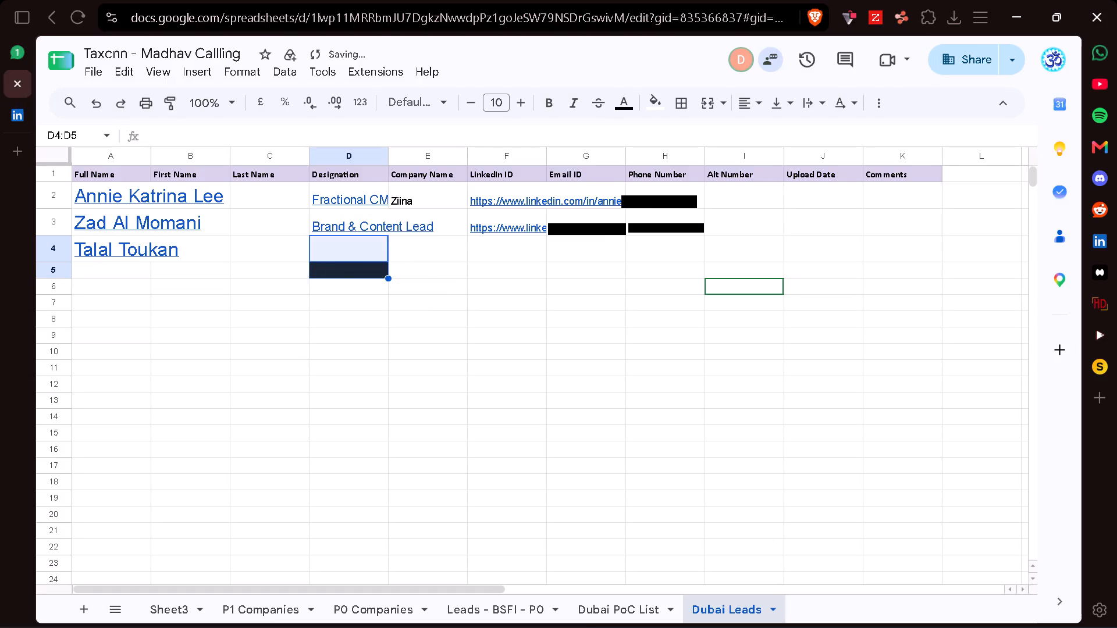
Enter "Co-Founder" as the designation in cell D4 of Dubai Leads.
left_click(336, 252)
type("Co")
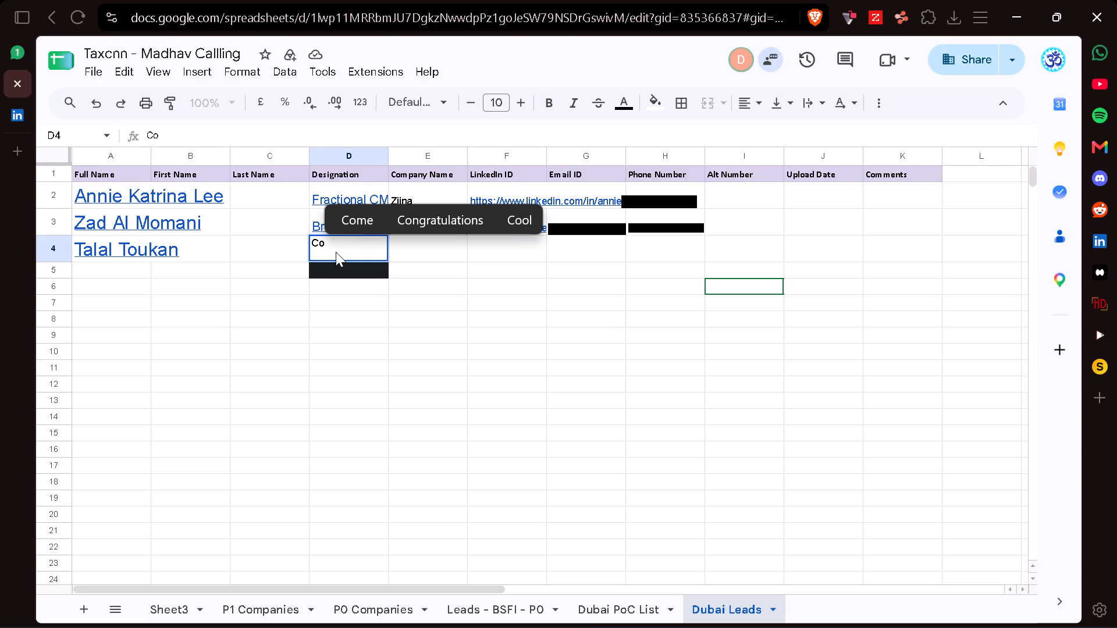
key("minus")
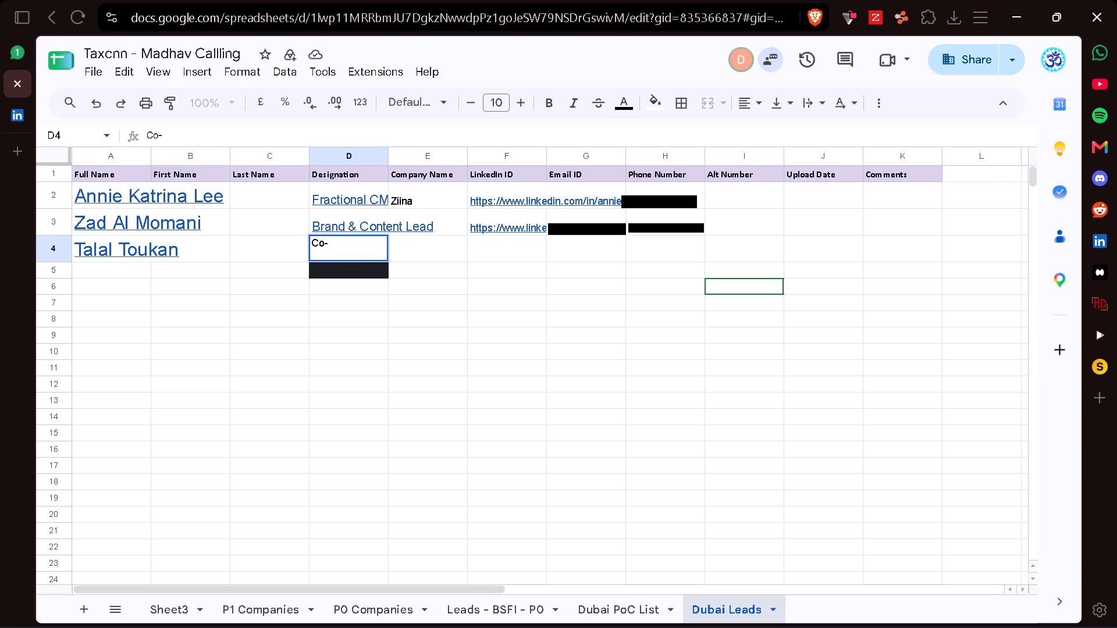
key("ctrl+f")
type("ounder")
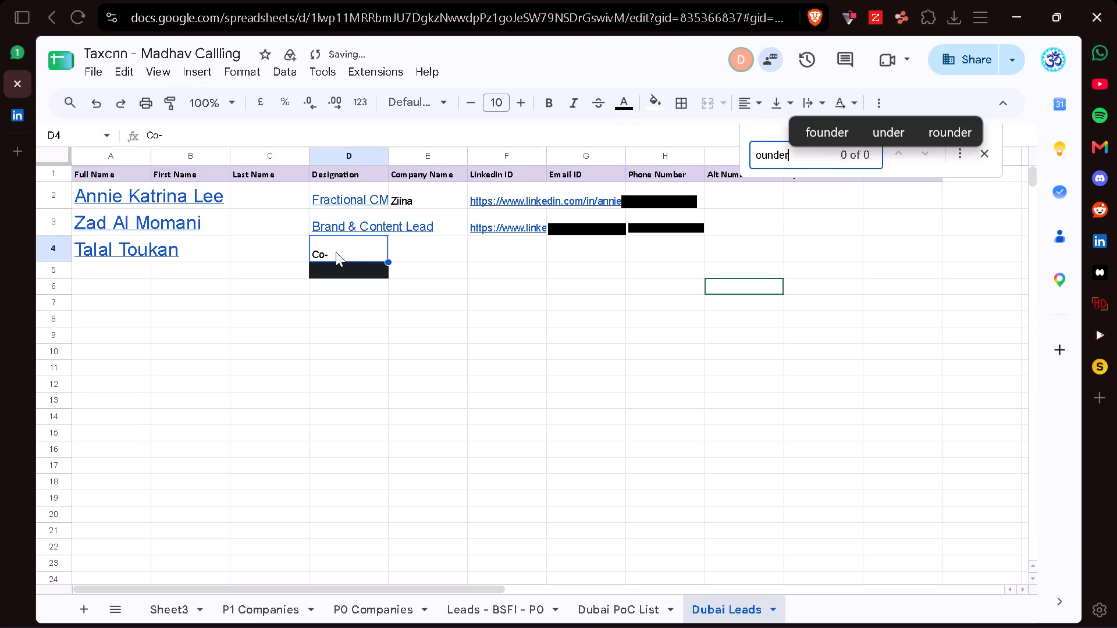
left_click(340, 251)
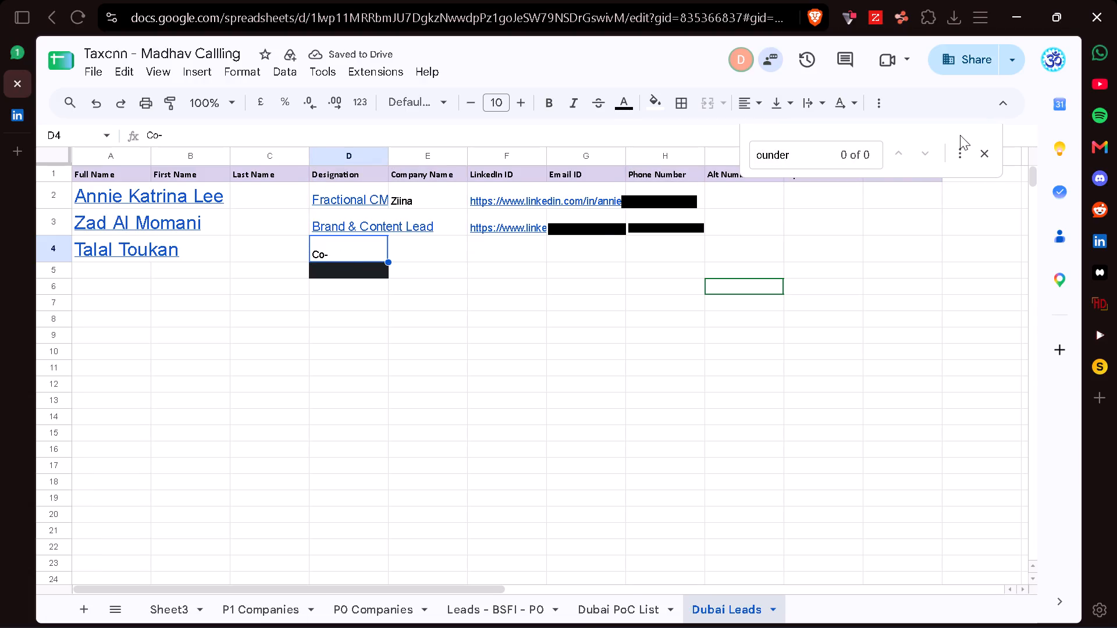
left_click(980, 158)
left_click(362, 251)
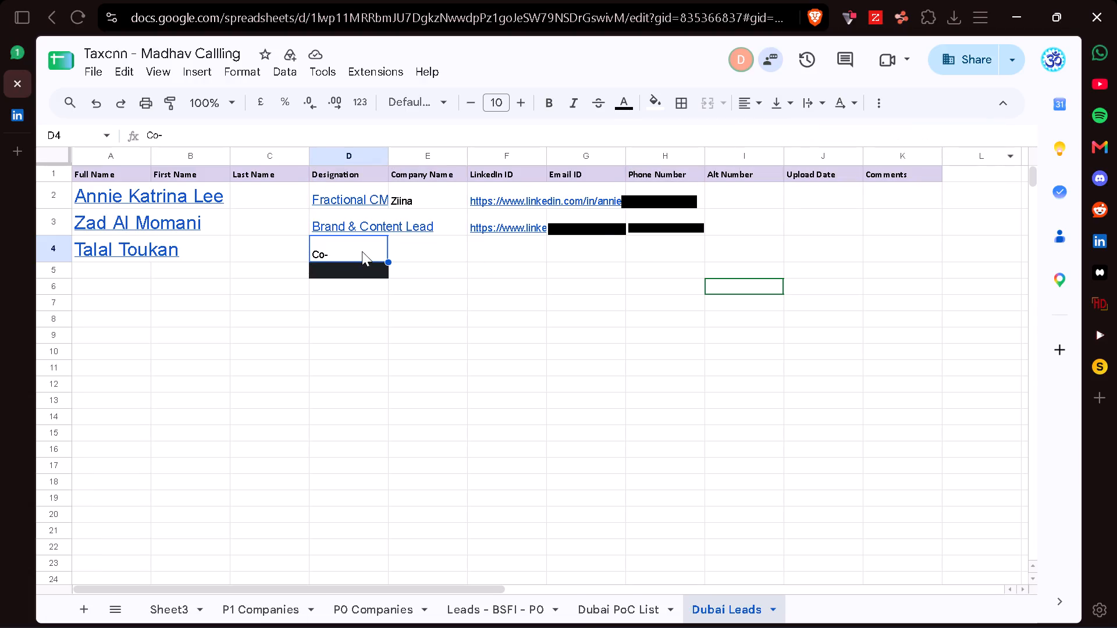
left_click(191, 138)
type("Founde")
key("r")
key("Return")
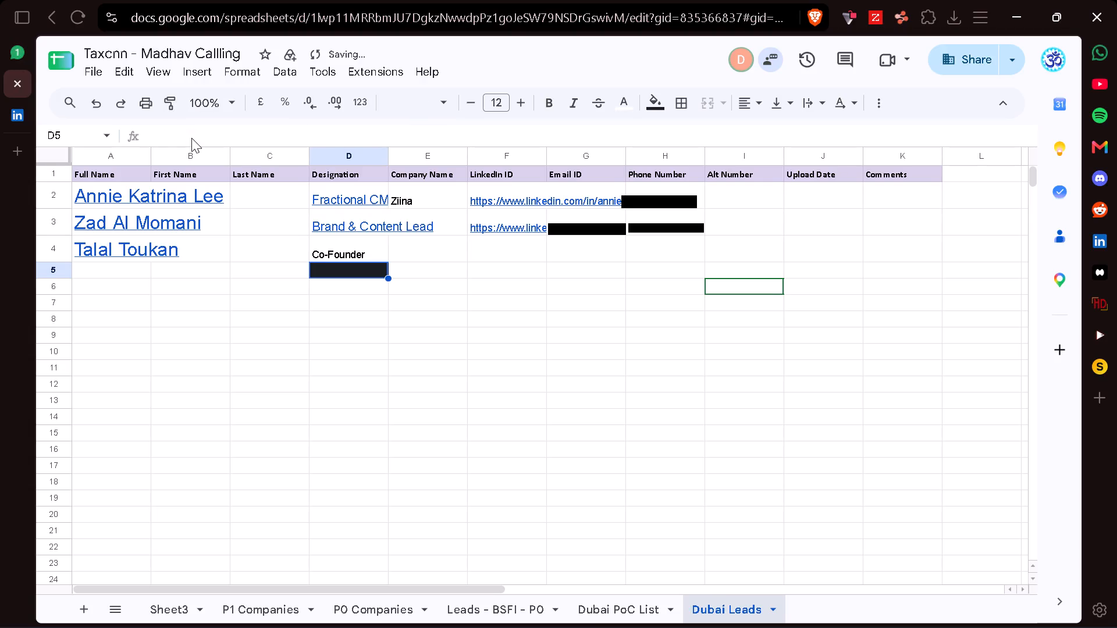
Copy the Ziina Co-Founder & CTO's LinkedIn profile URL into the LinkedIn ID cell, F4, and open ZoomInfo for that profile.
left_click(489, 255)
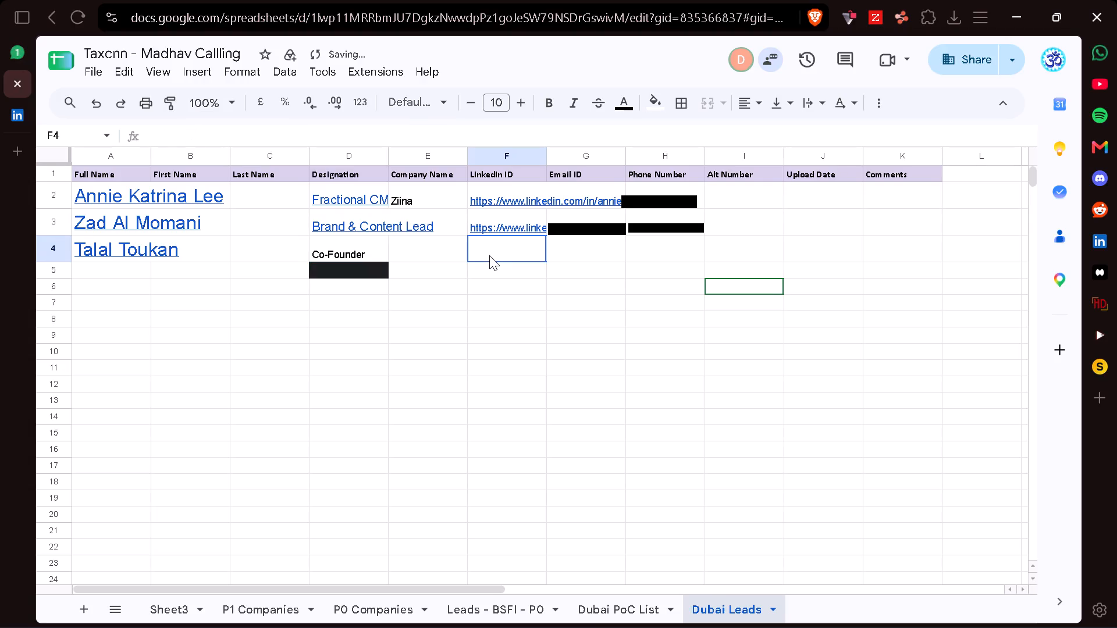
left_click(9, 122)
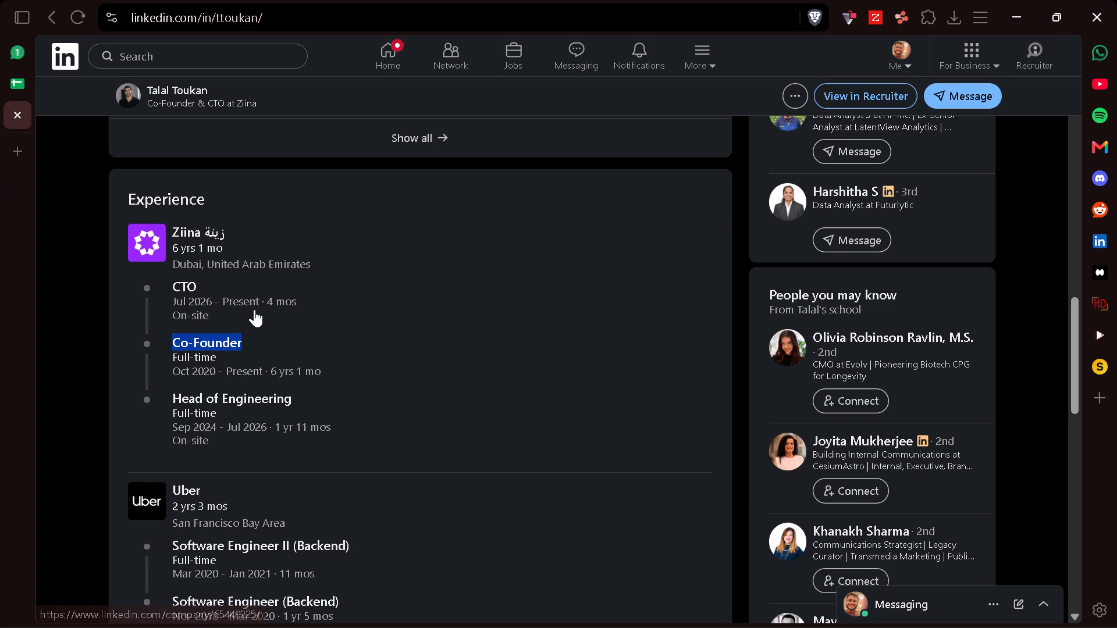
scroll(254, 309, "up", 12)
left_click(200, 20)
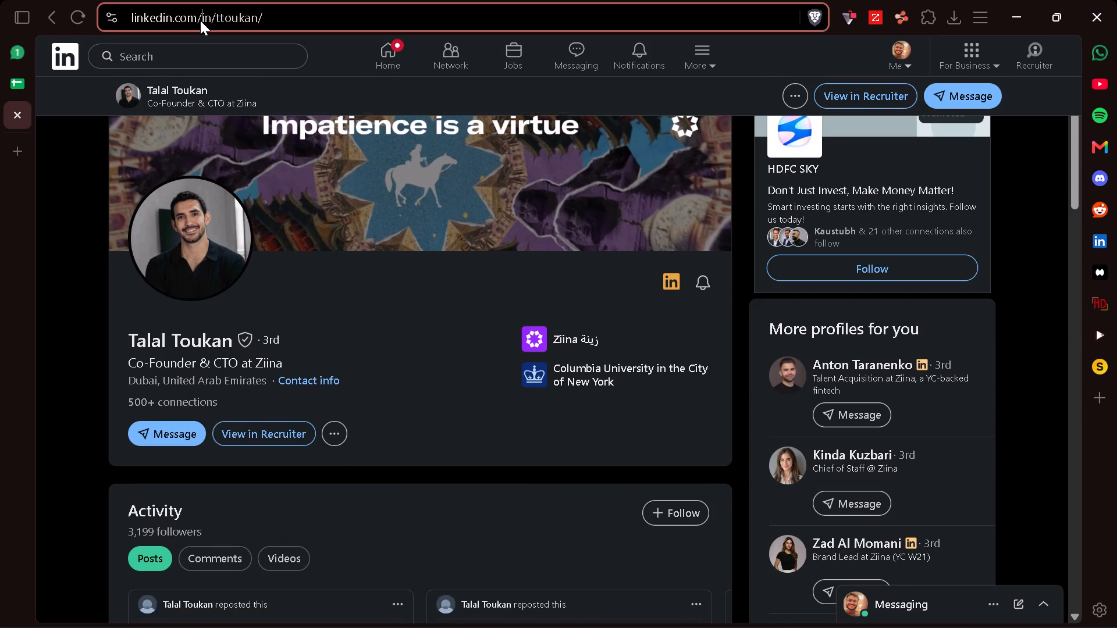
key("ctrl+c")
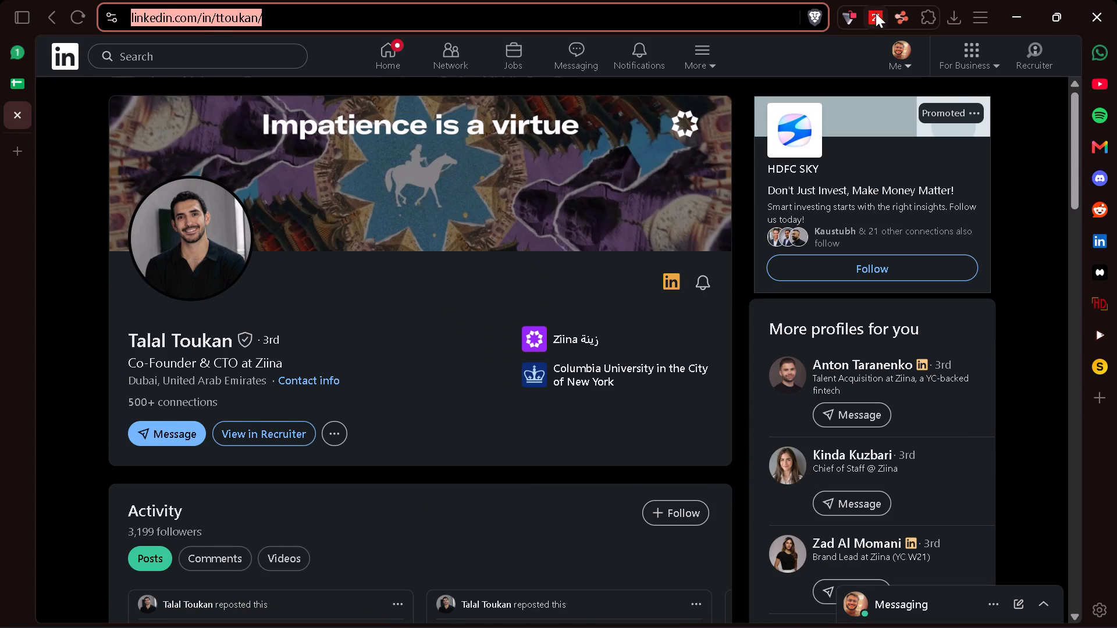
left_click(876, 13)
left_click(13, 82)
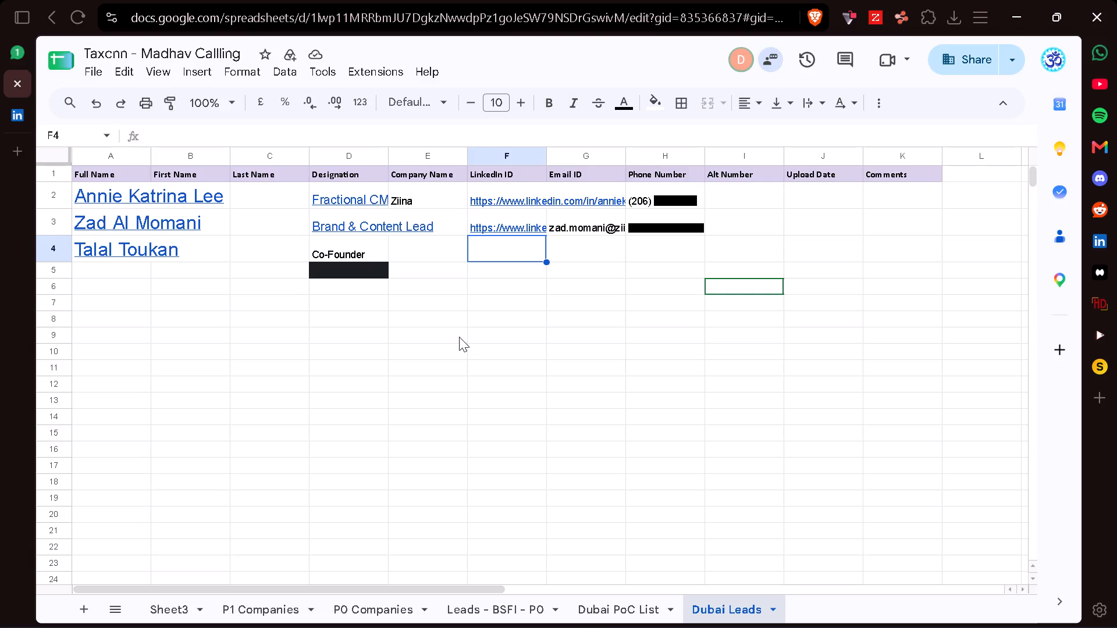
key("ctrl+v")
Copy the Co-Founder & CTO's business email from ZoomInfo into the Email ID cell, G4, of Dubai Leads.
key("Right")
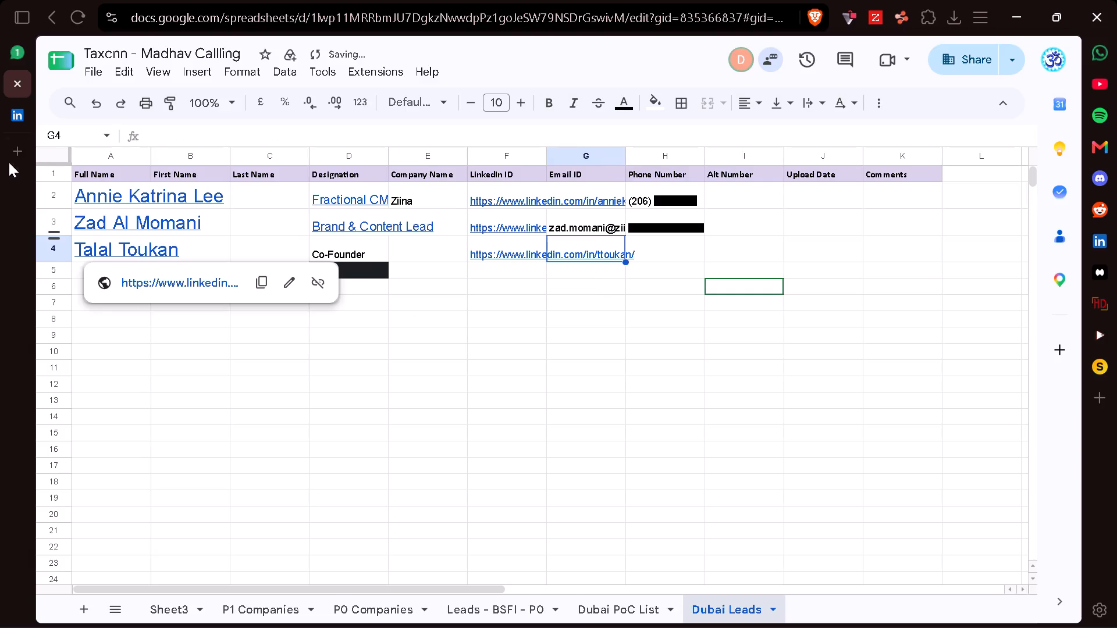
left_click(9, 115)
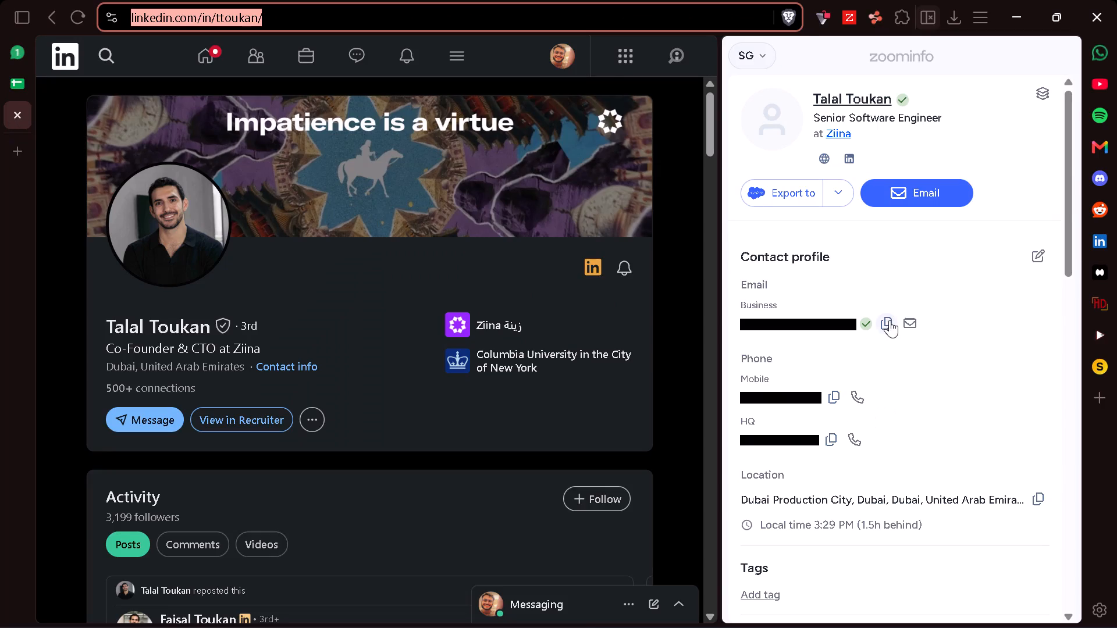
left_click(890, 320)
left_click(23, 78)
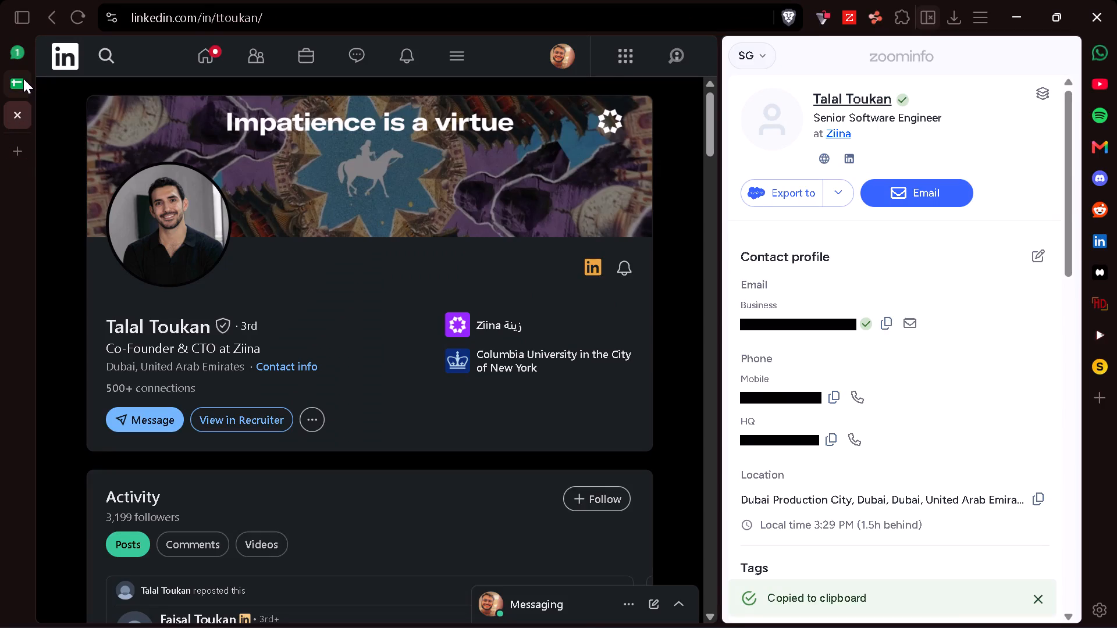
key("ctrl+v")
Copy the Co-Founder & CTO's mobile number from ZoomInfo into the Phone Number cell, H4, and return LinkedIn to Ziina's people results.
key("Right")
left_click(0, 120)
left_click(17, 112)
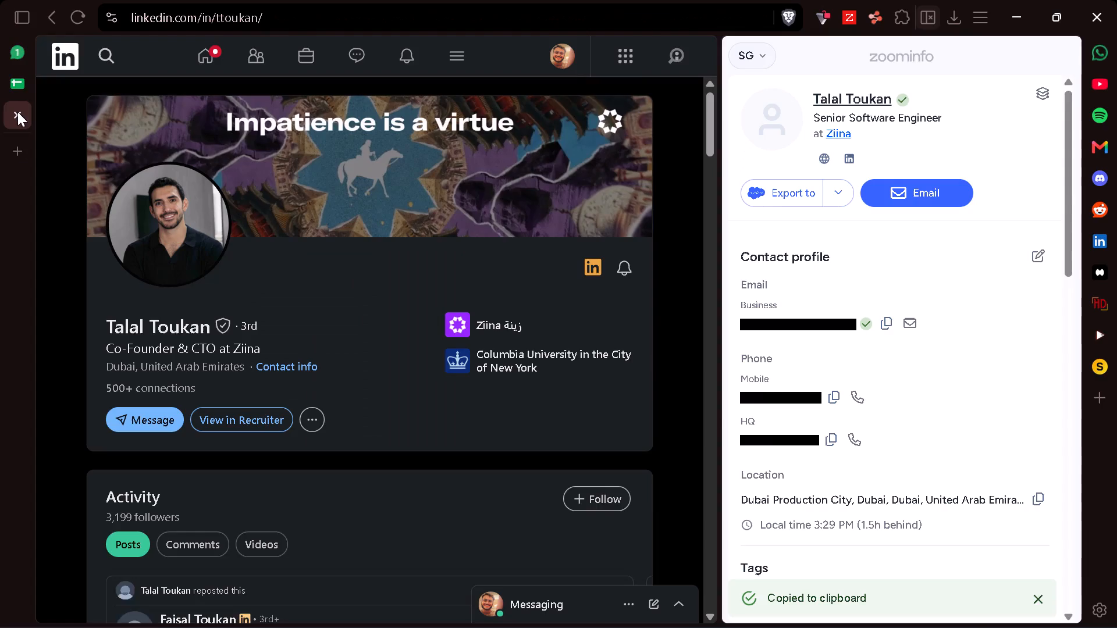
left_click(837, 394)
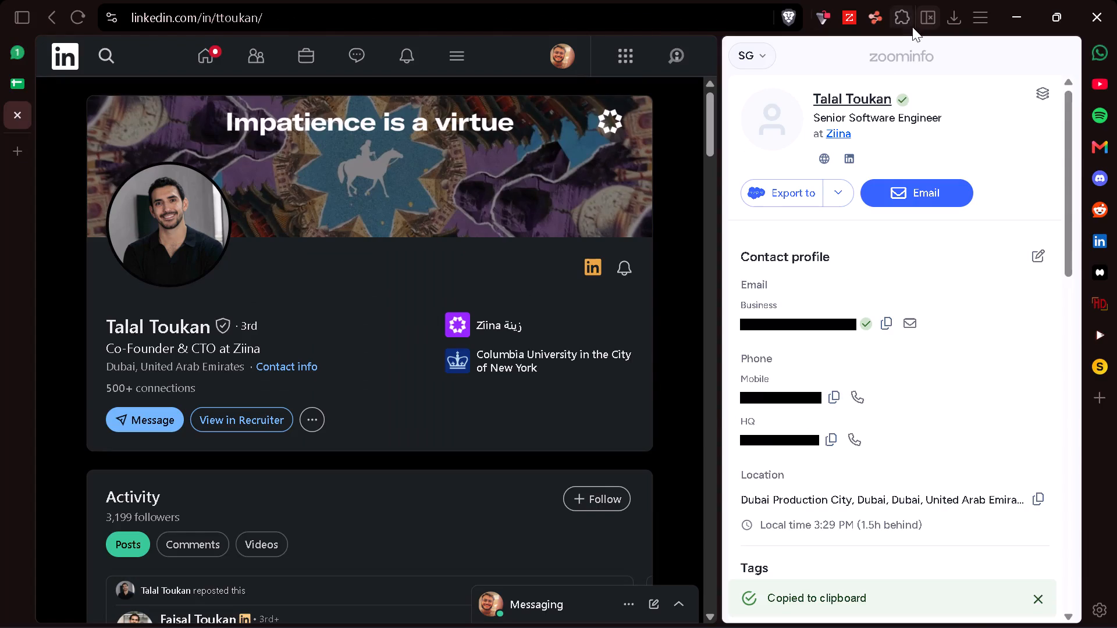
left_click(929, 19)
left_click(46, 17)
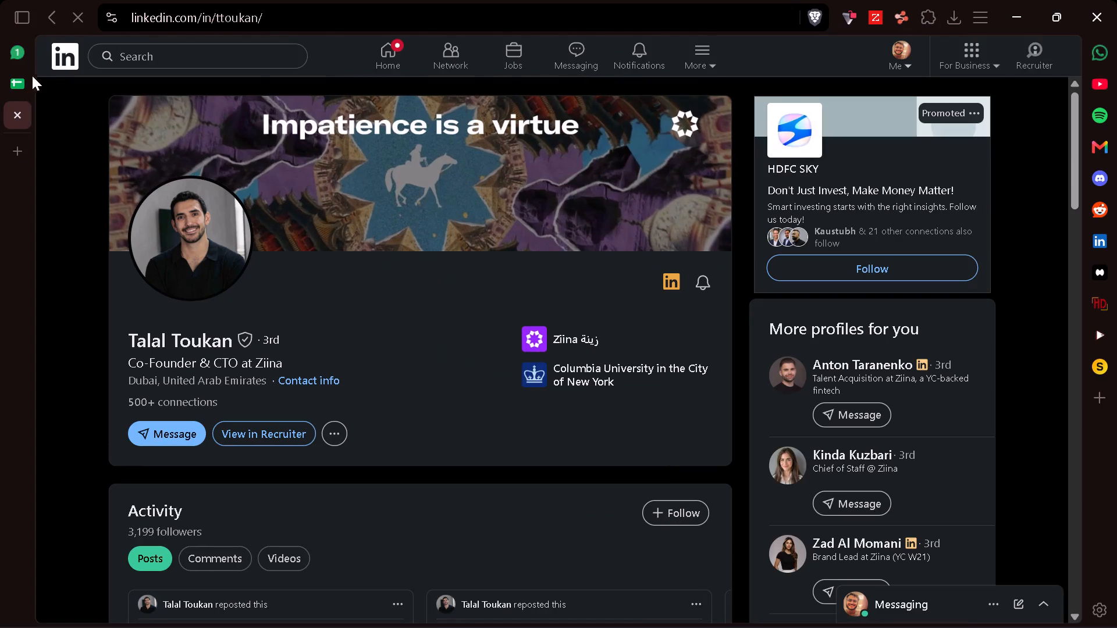
left_click(24, 77)
key("ctrl+v")
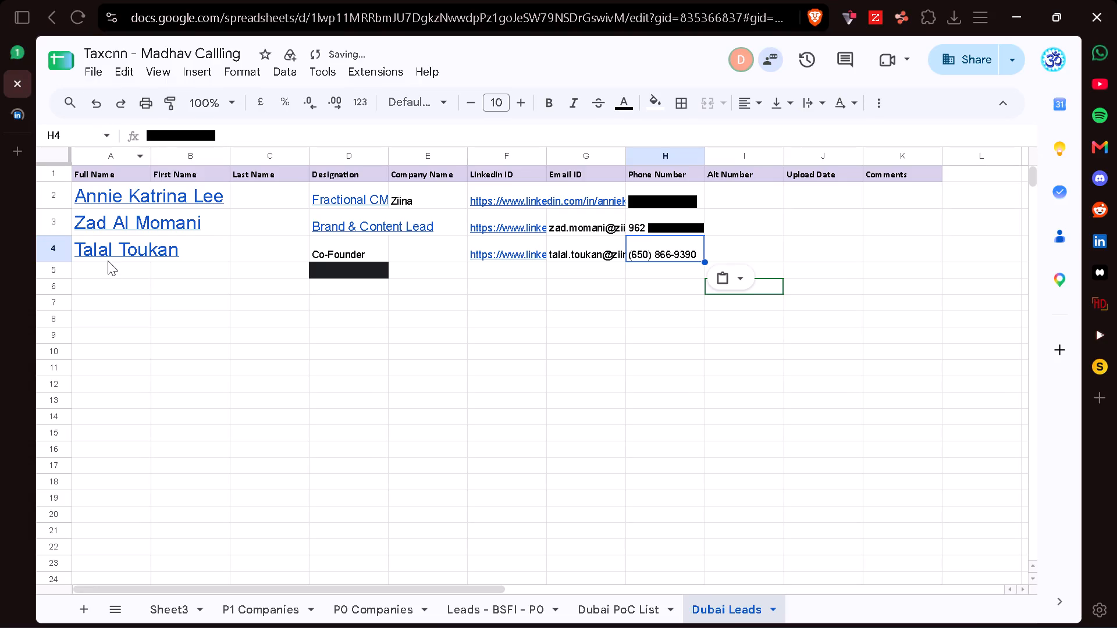
Open the Co-Founder | CEO's profile from Ziina's "Founder" people results and copy the full name into cell A5 of Dubai Leads.
left_click(104, 278)
scroll(290, 360, "down", 1)
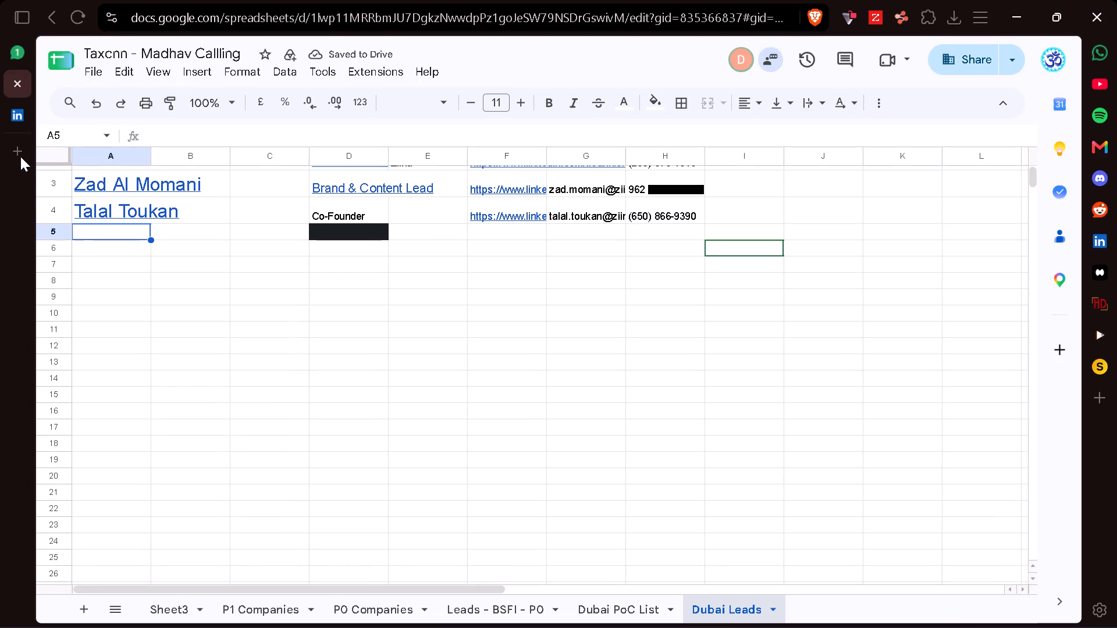
left_click(16, 122)
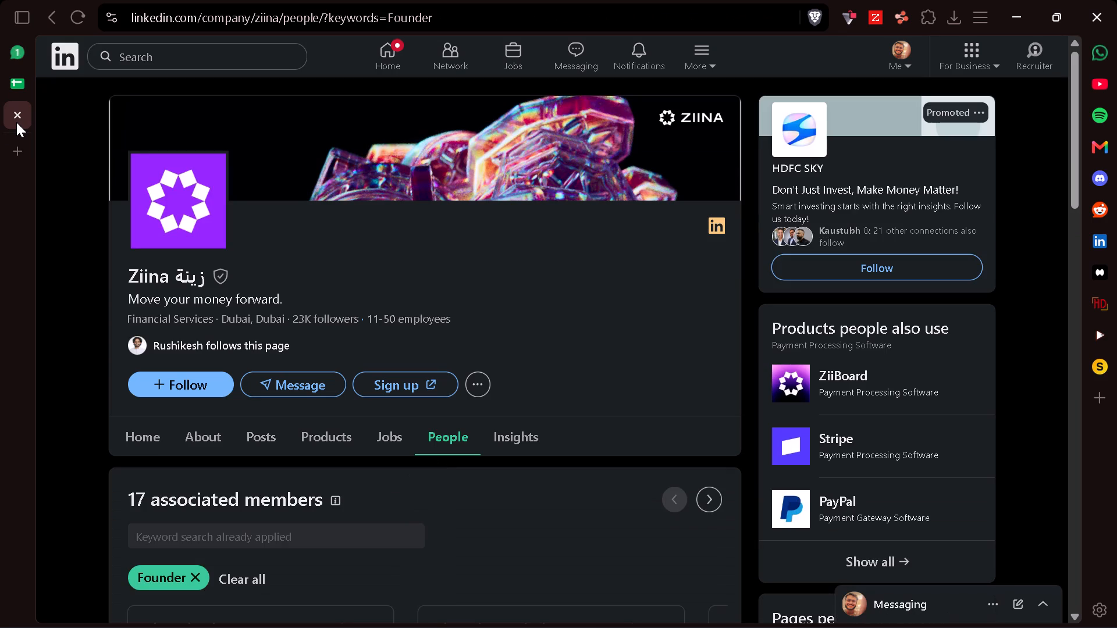
scroll(369, 461, "down", 5)
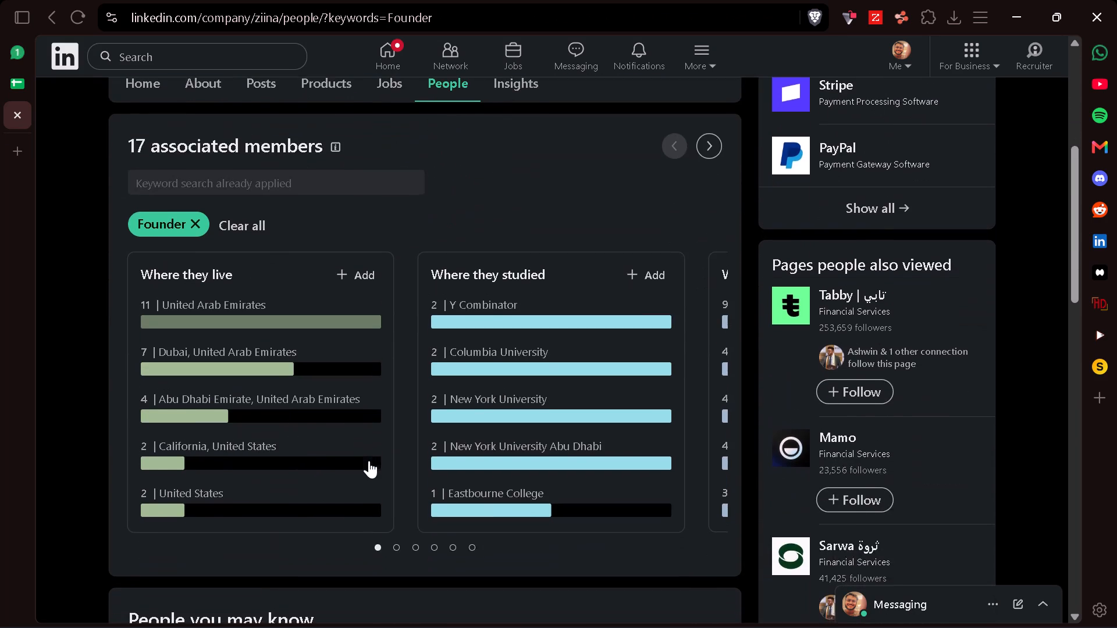
scroll(369, 461, "down", 3)
scroll(369, 461, "up", 1)
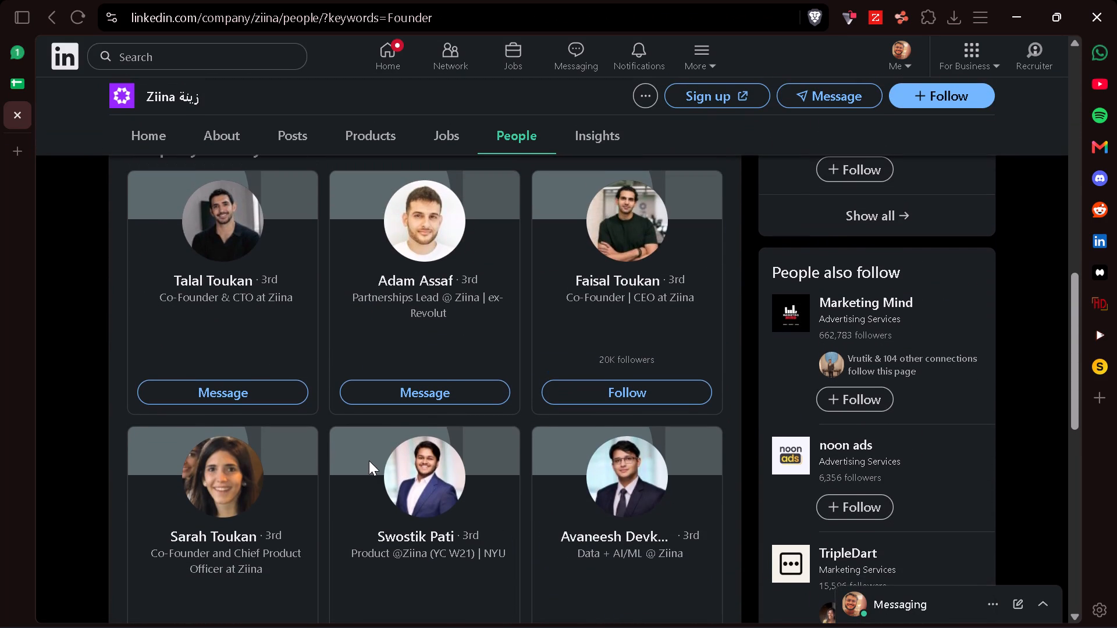
left_click(620, 238)
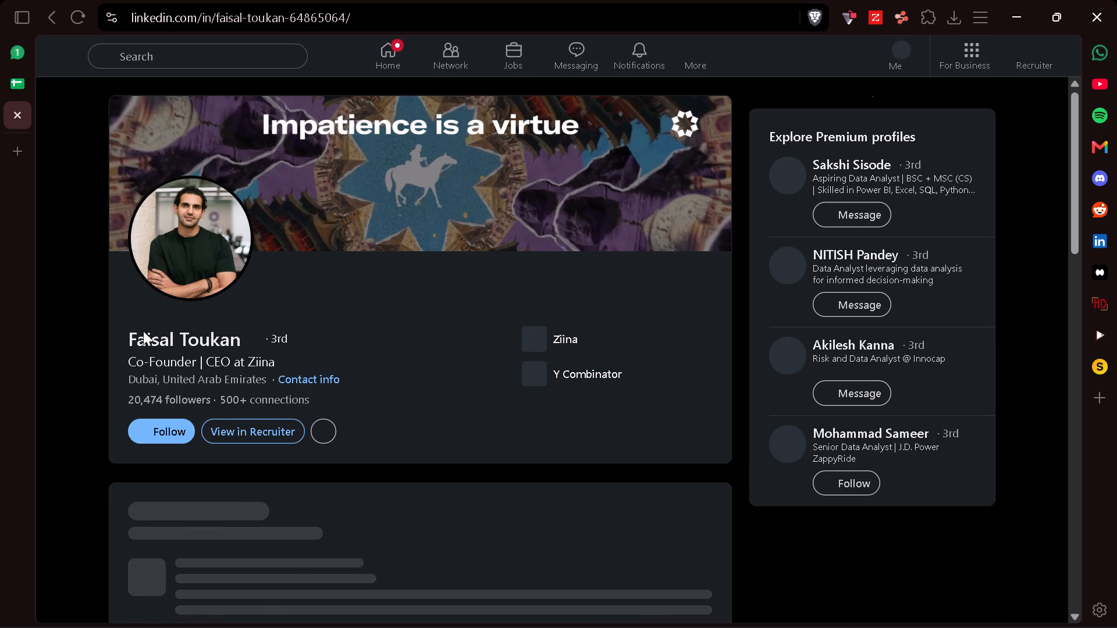
left_click_drag(113, 340, 241, 336)
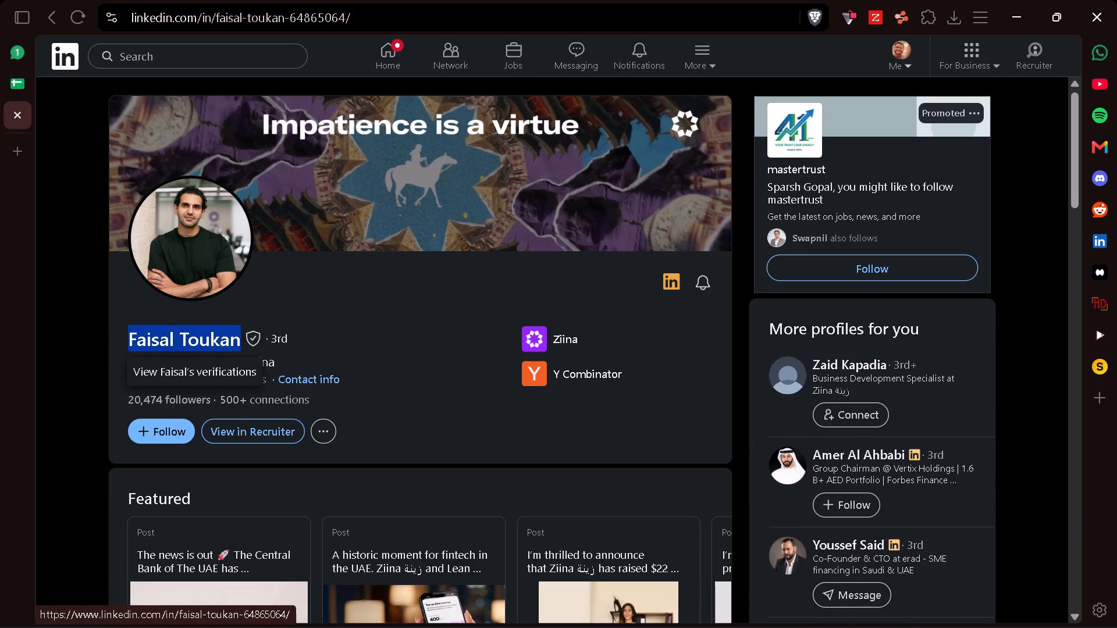
key("ctrl+c")
left_click(15, 92)
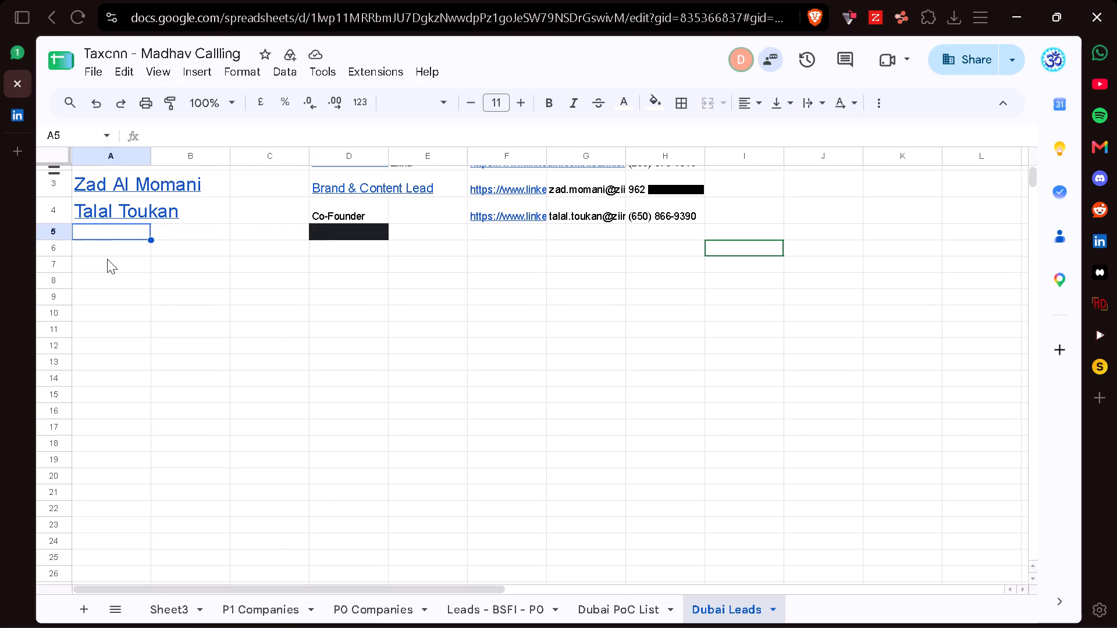
key("ctrl+v")
Copy the "Co-Founder | CEO" title from the profile's Ziina experience into the Designation cell, D5.
key("Right")
key("Right")
key("Right")
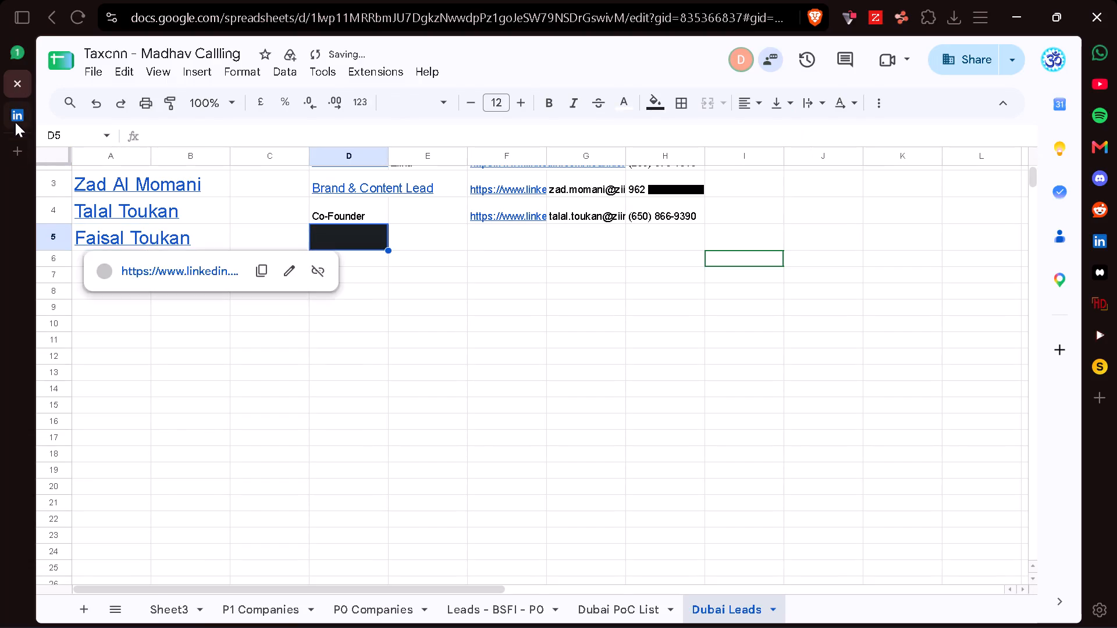
left_click(16, 120)
scroll(189, 438, "down", 11)
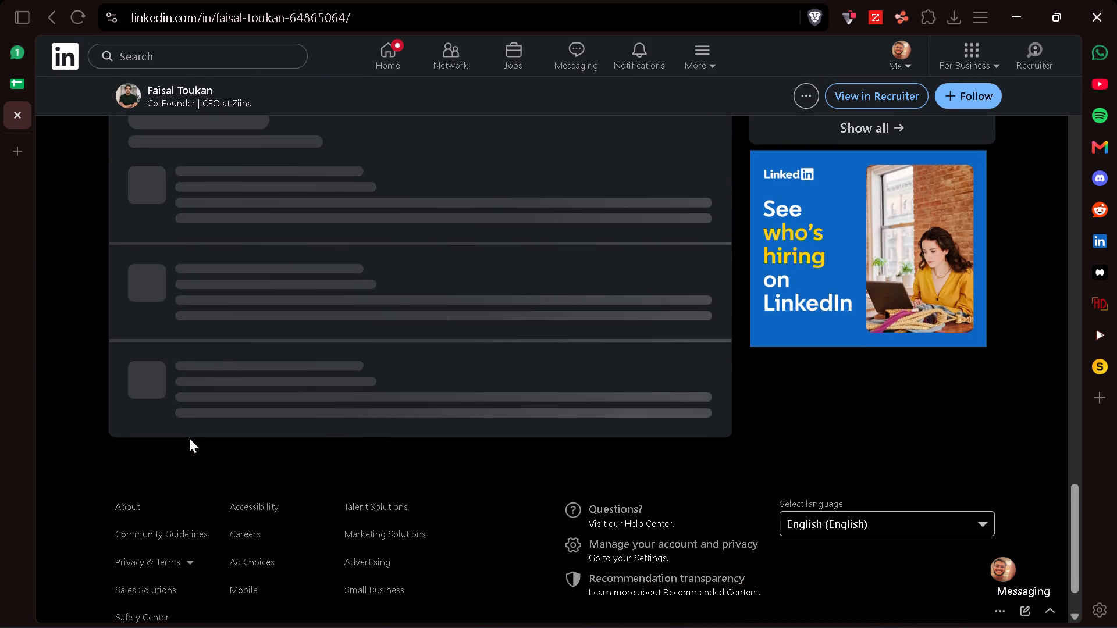
scroll(189, 438, "up", 5)
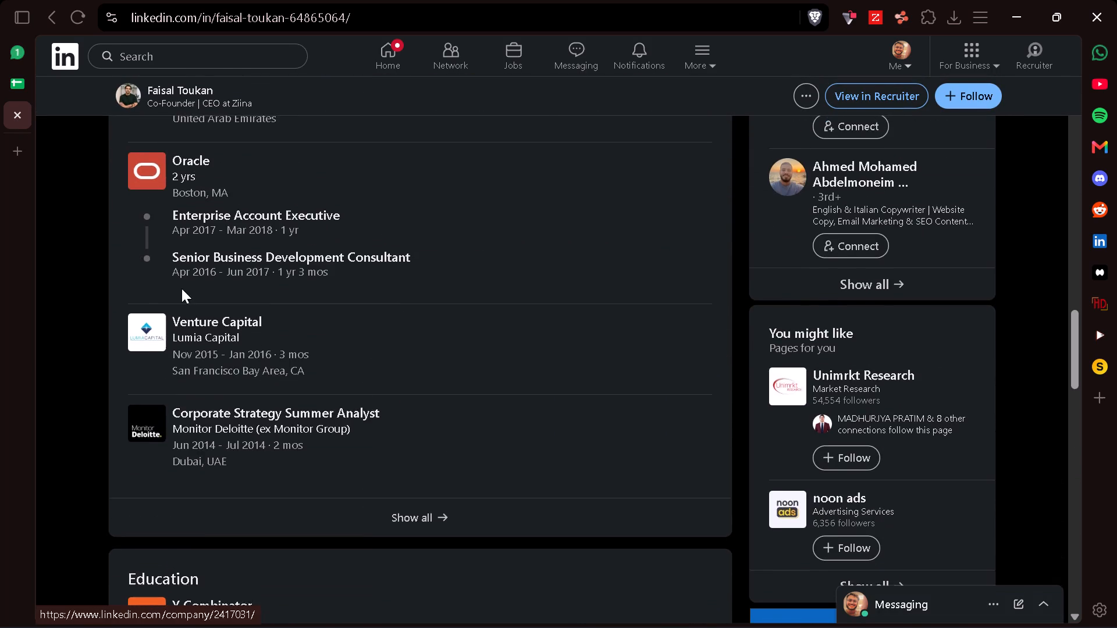
scroll(182, 288, "up", 3)
left_click_drag(169, 263, 293, 265)
key("ctrl+c")
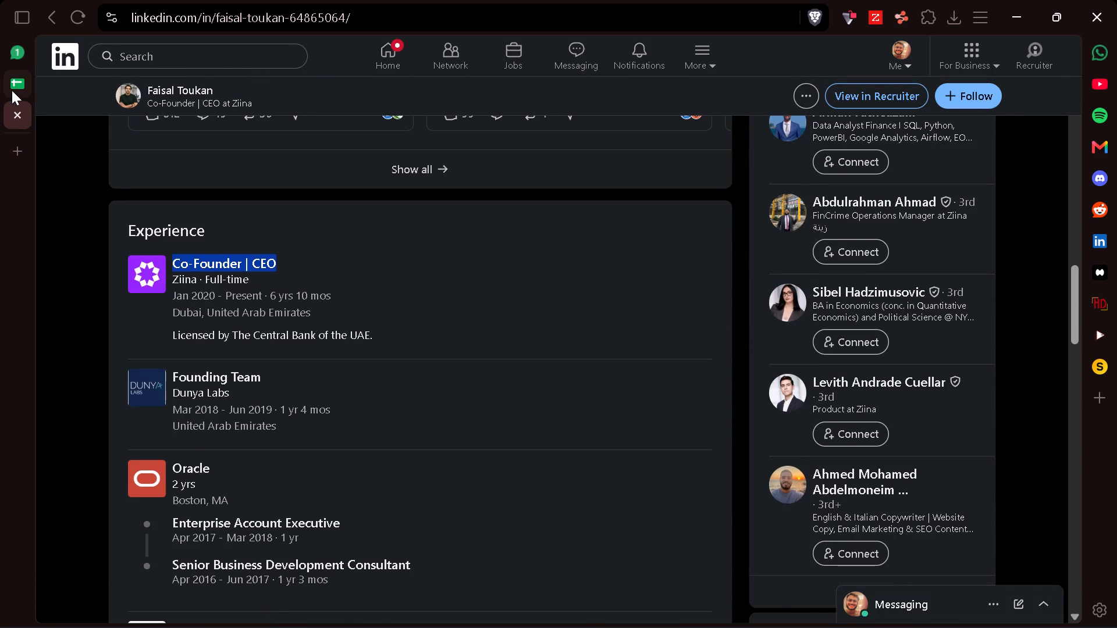
left_click(15, 90)
key("ctrl+v")
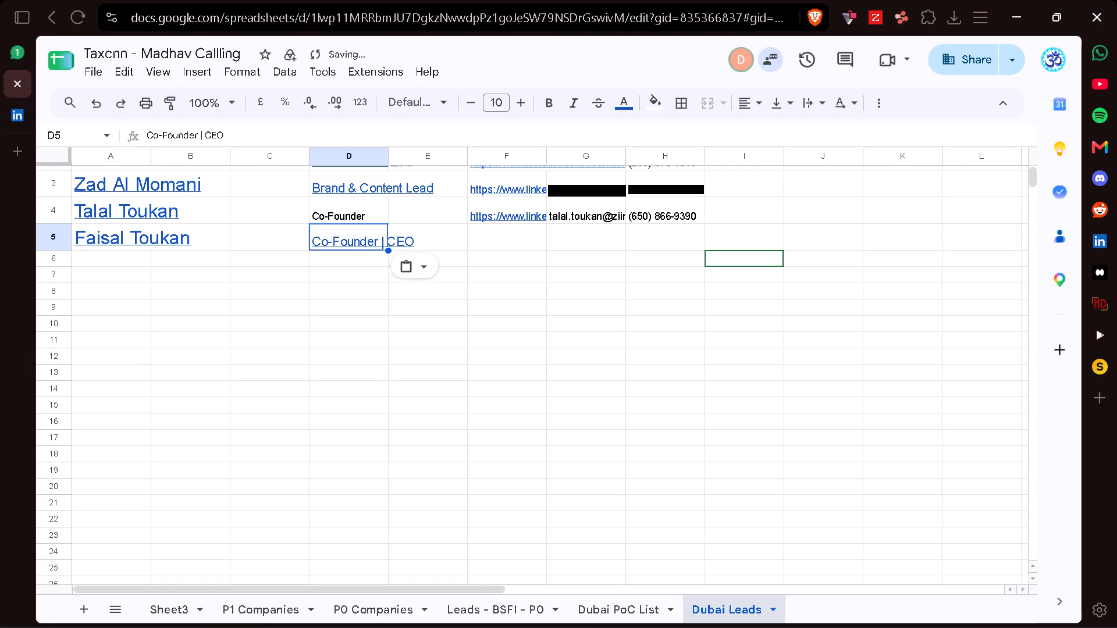
Copy the Co-Founder | CEO's LinkedIn profile URL into the LinkedIn ID cell, F5, and open ZoomInfo for that profile.
key("Right")
key("Right")
left_click(15, 114)
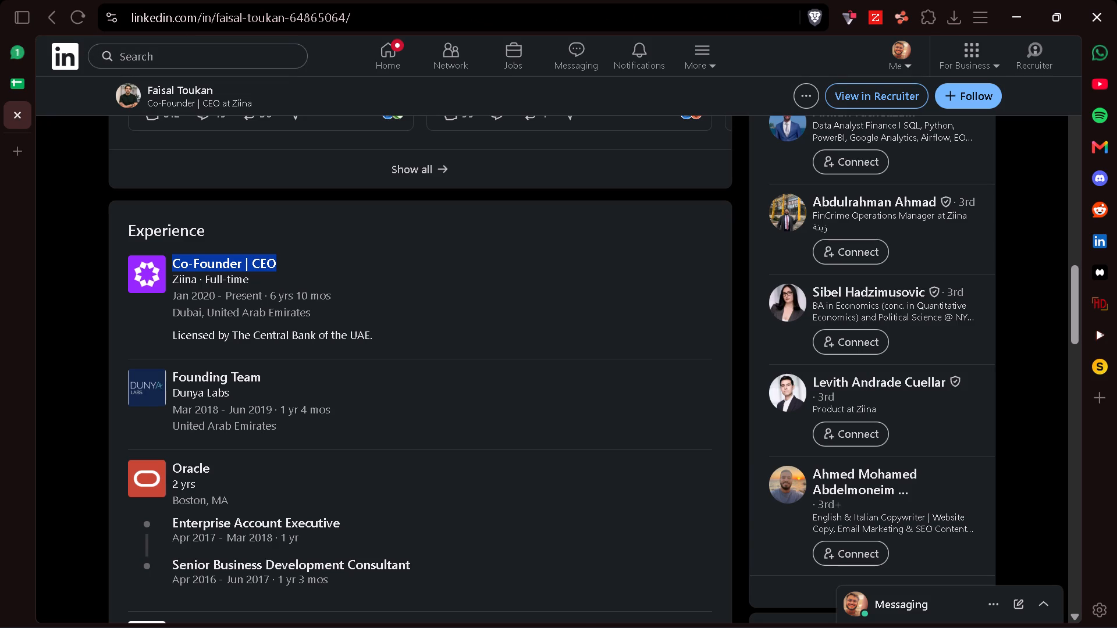
left_click(202, 20)
key("ctrl+c")
left_click(878, 16)
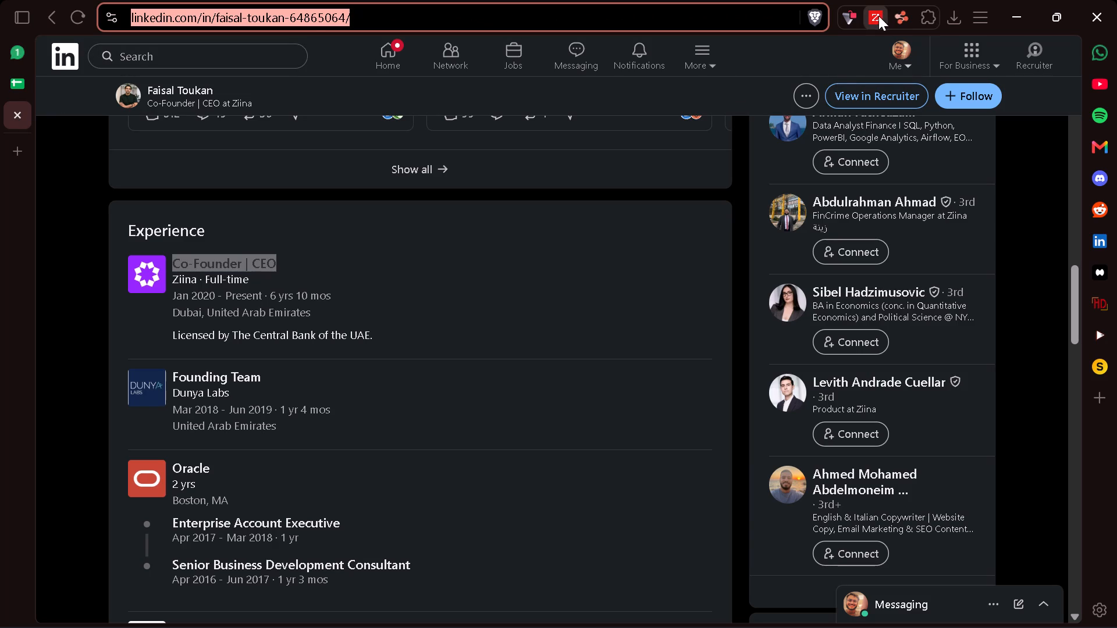
left_click(13, 88)
key("ctrl+v")
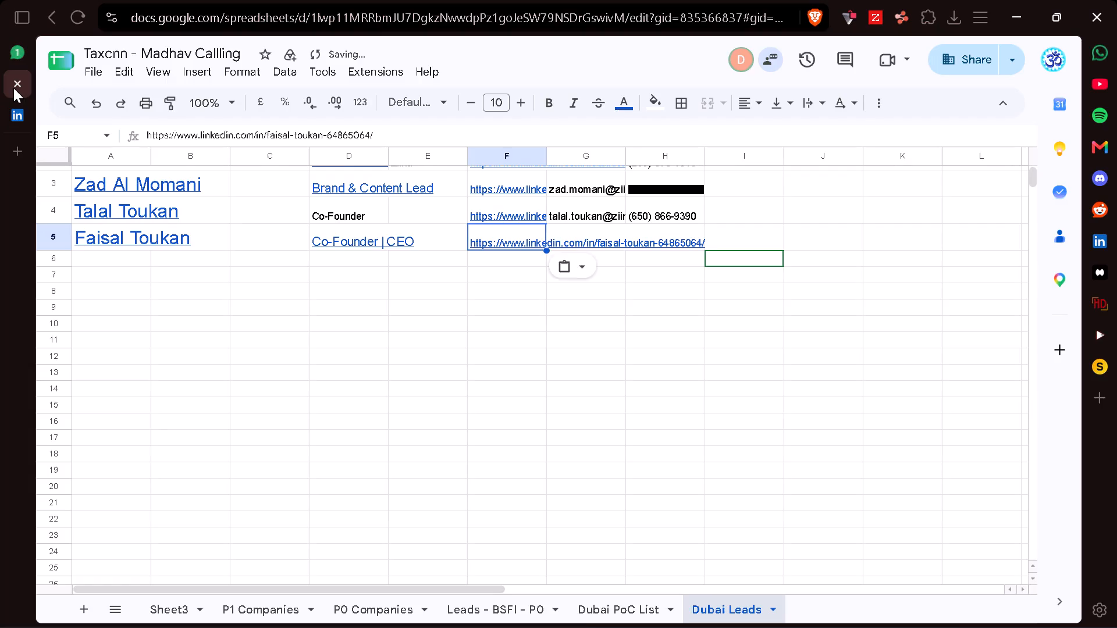
Copy the Co-Founder | CEO's business email from ZoomInfo into the Email ID cell, G5, opening SMARTe and closing the ZoomInfo lookup.
key("Right")
left_click(13, 124)
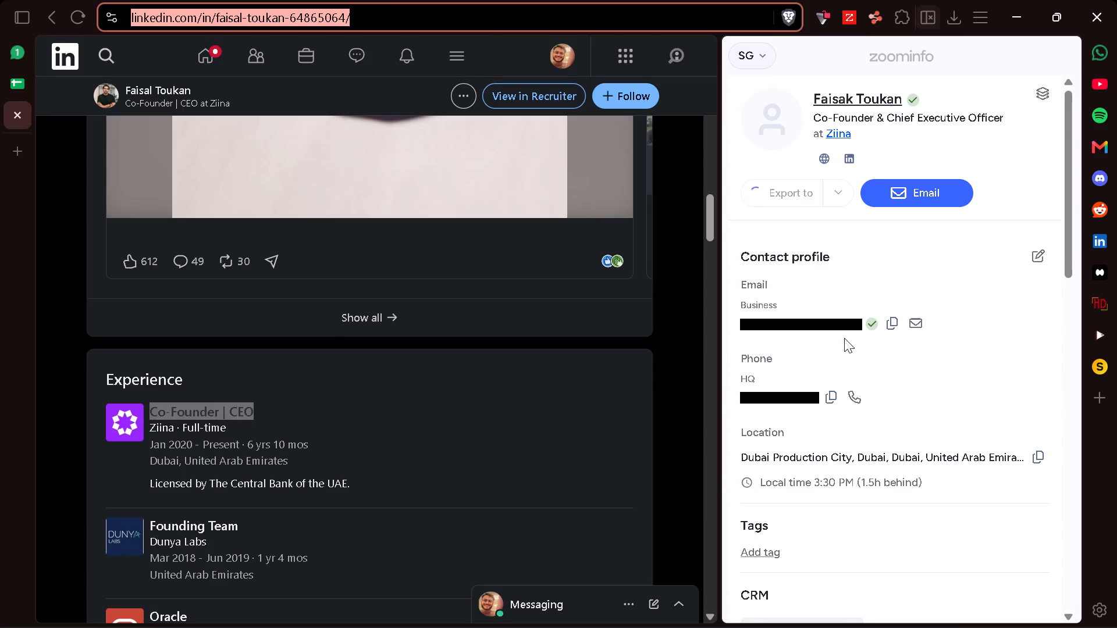
left_click(894, 323)
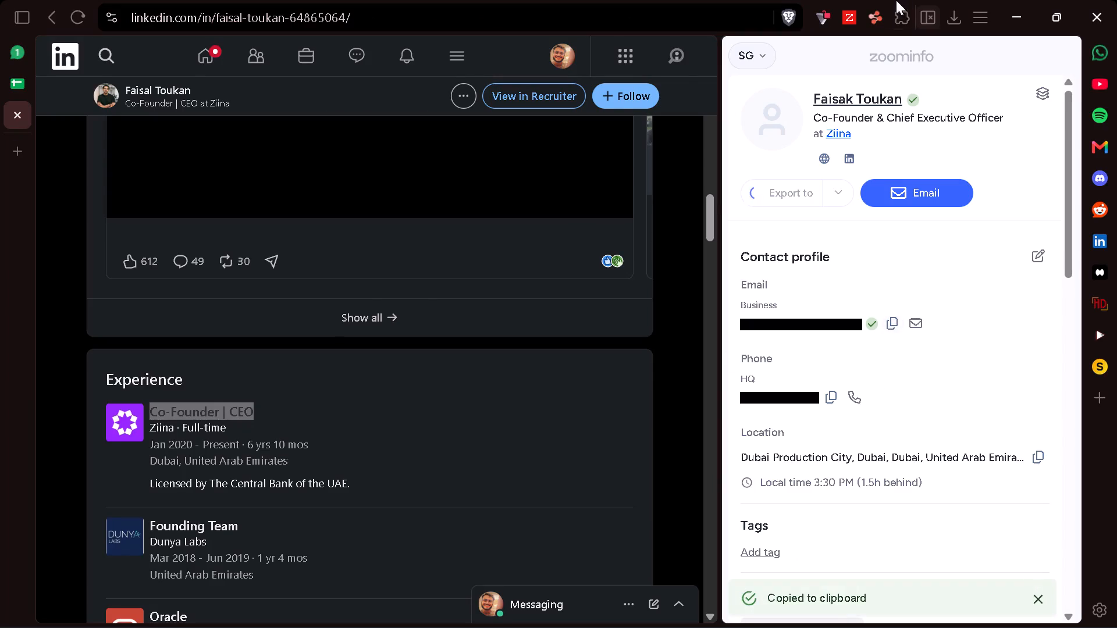
left_click(873, 16)
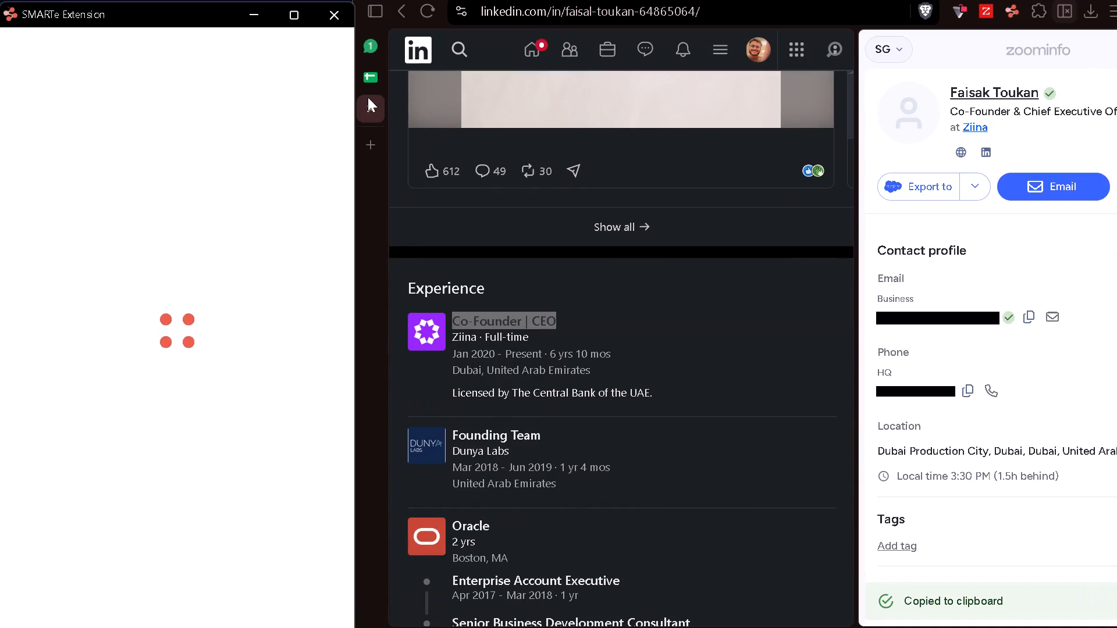
left_click(1064, 11)
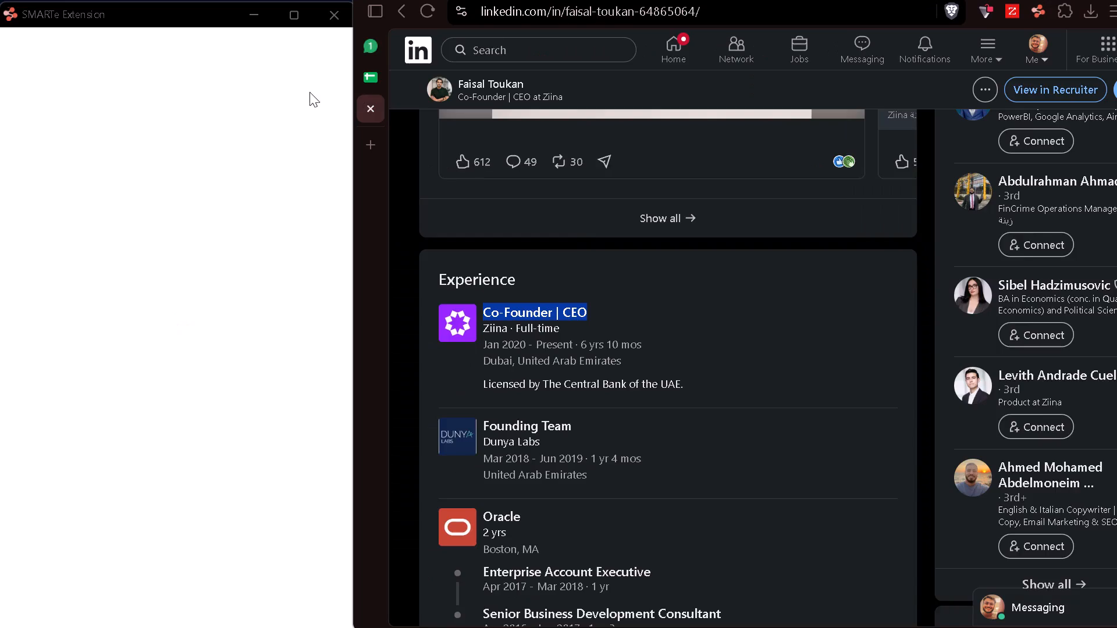
left_click(360, 76)
key("ctrl+v")
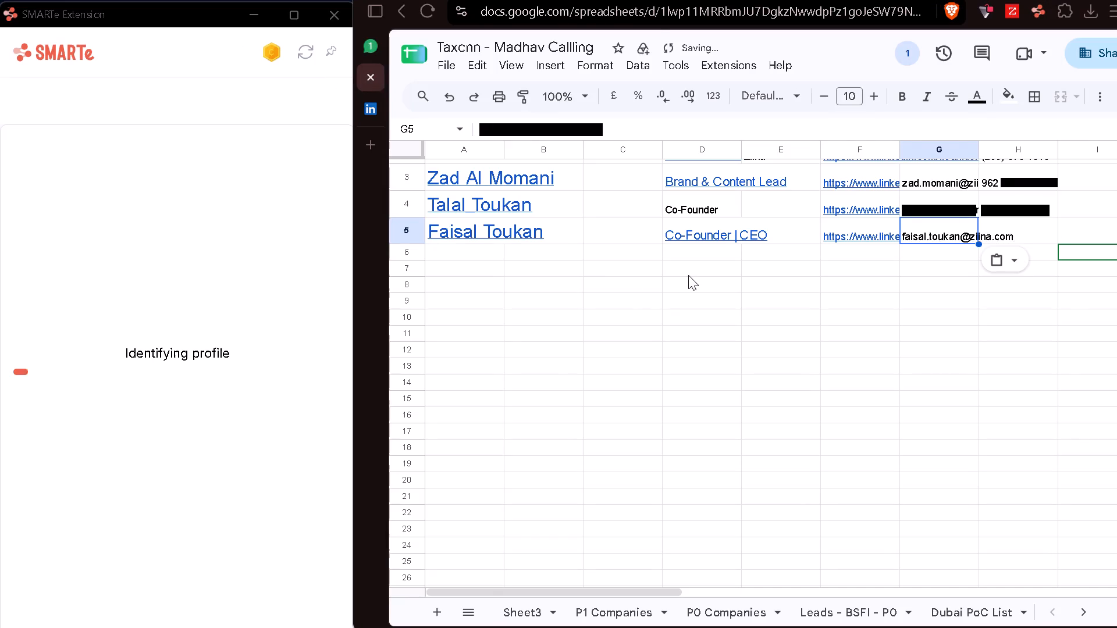
Reveal the Co-Founder | CEO's contact details in SMARTe and copy the mobile number into the Phone Number cell, H5.
scroll(688, 275, "left", 2)
key("Right")
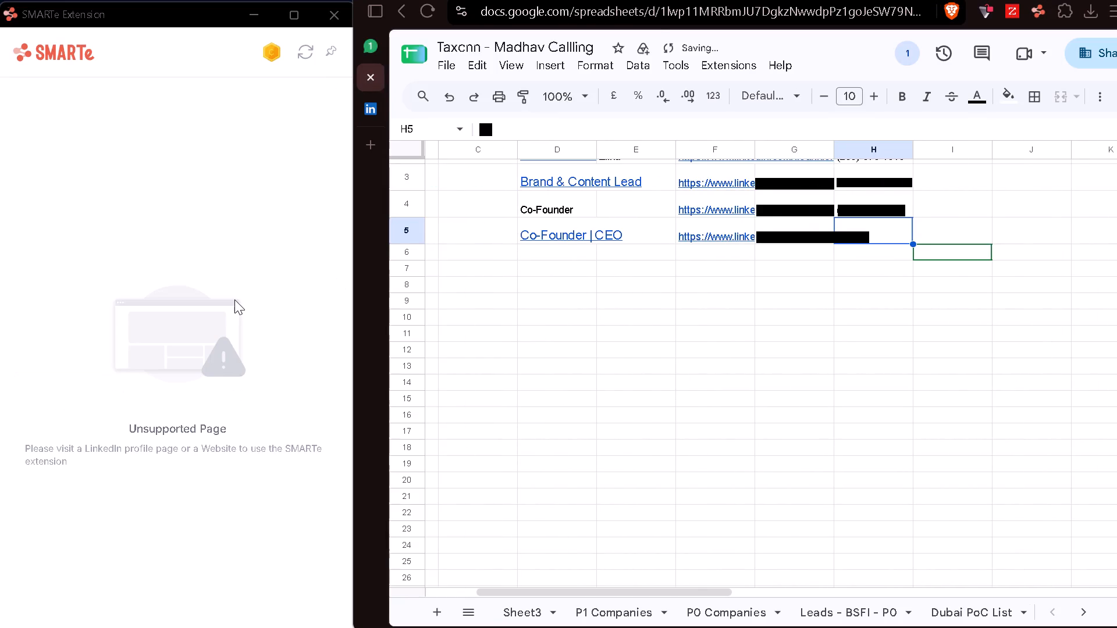
left_click(379, 117)
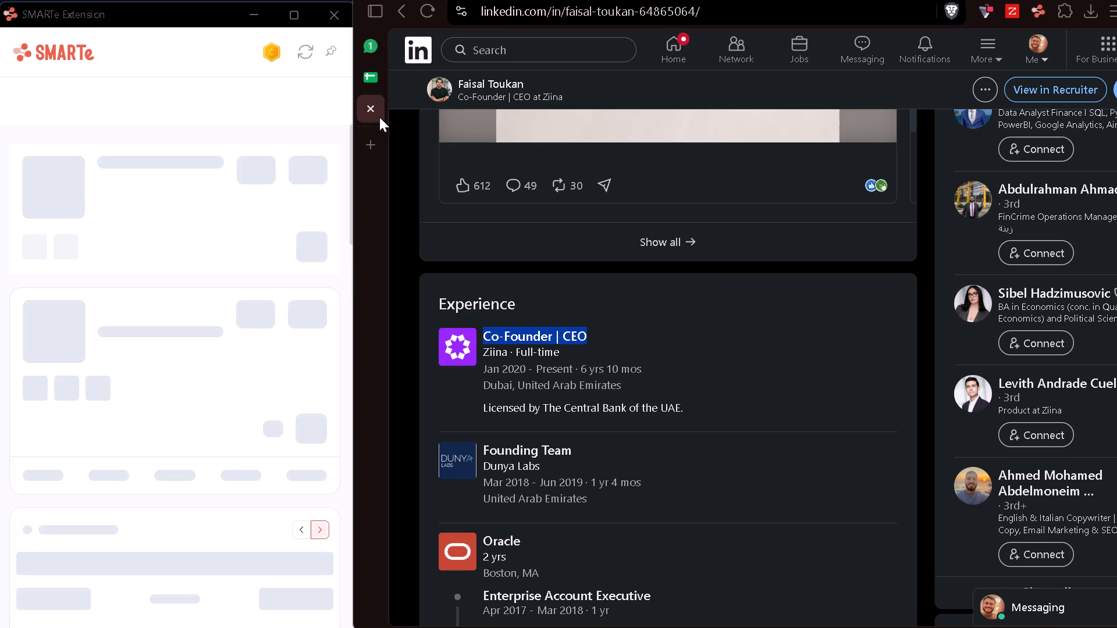
left_click(294, 241)
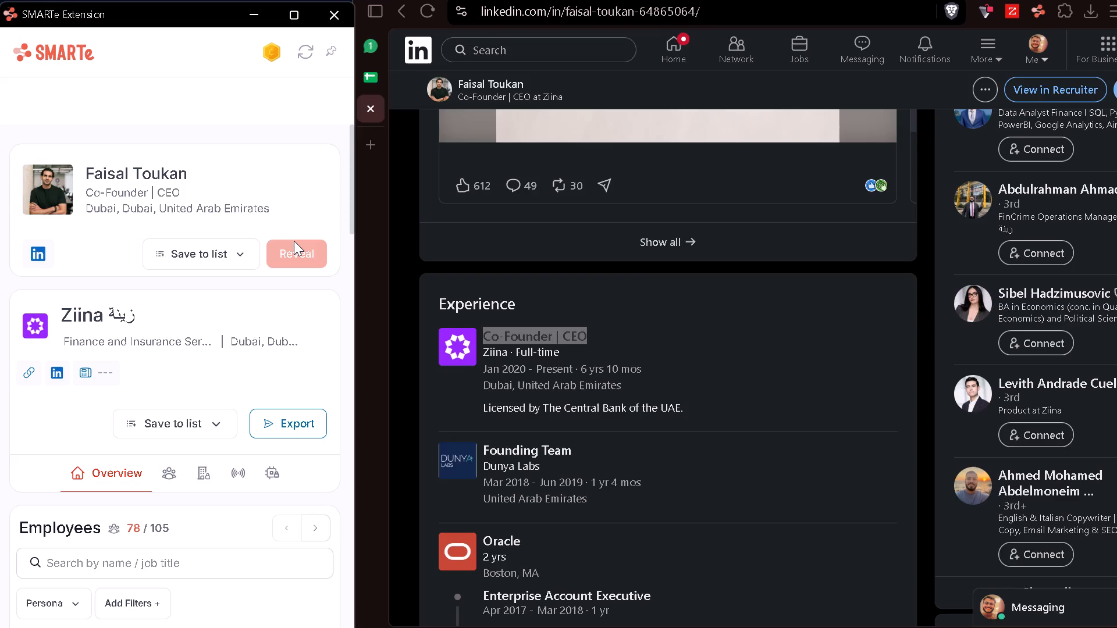
left_click(375, 81)
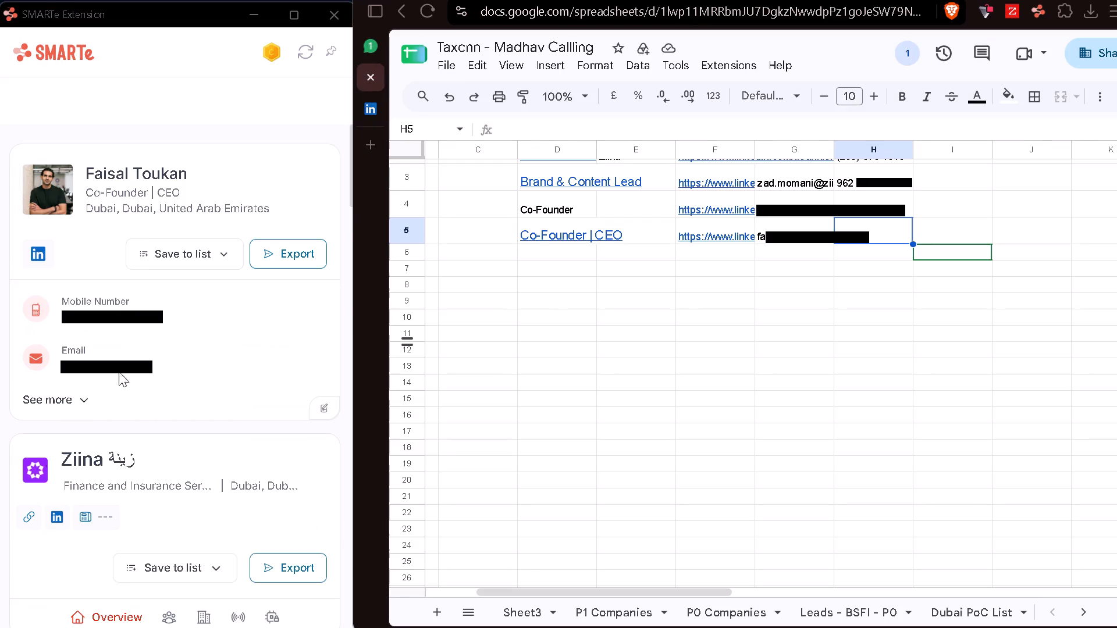
left_click(180, 312)
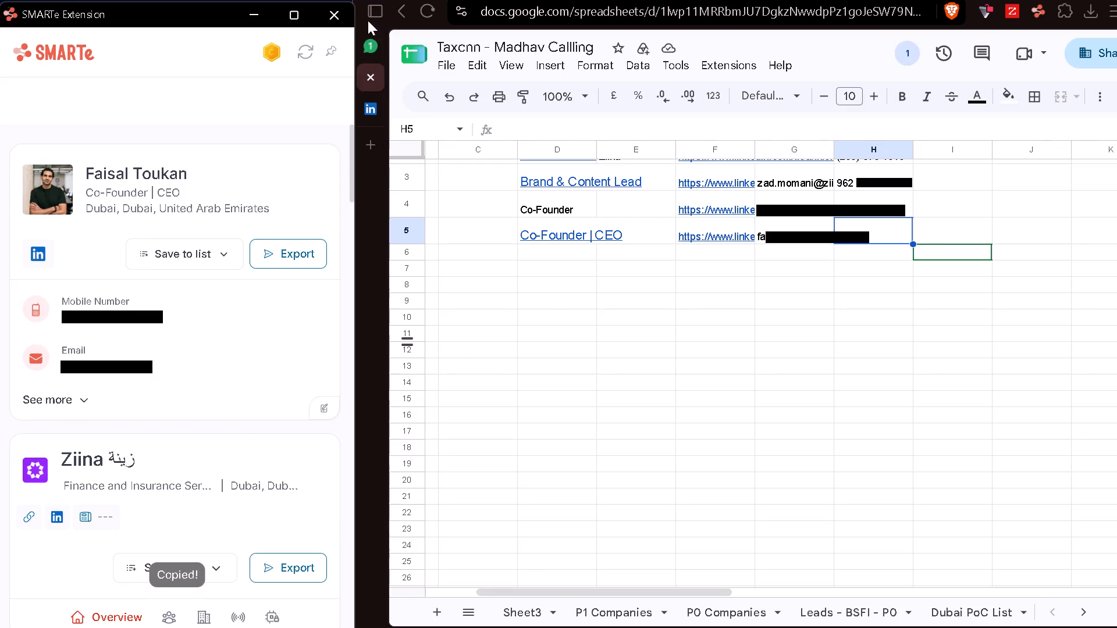
left_click(327, 16)
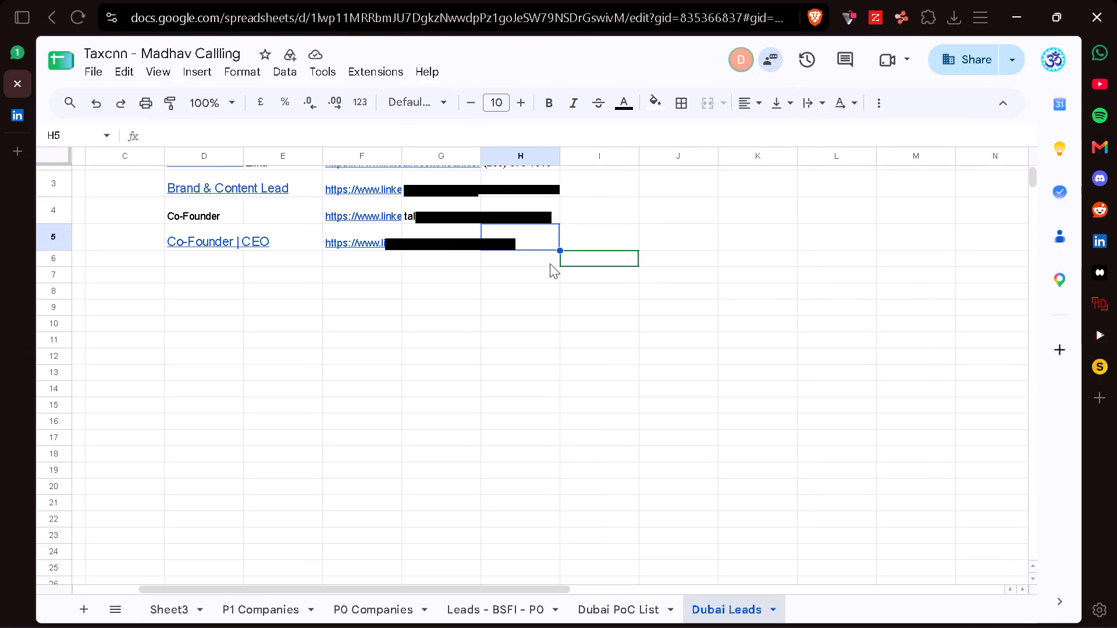
key("ctrl+v")
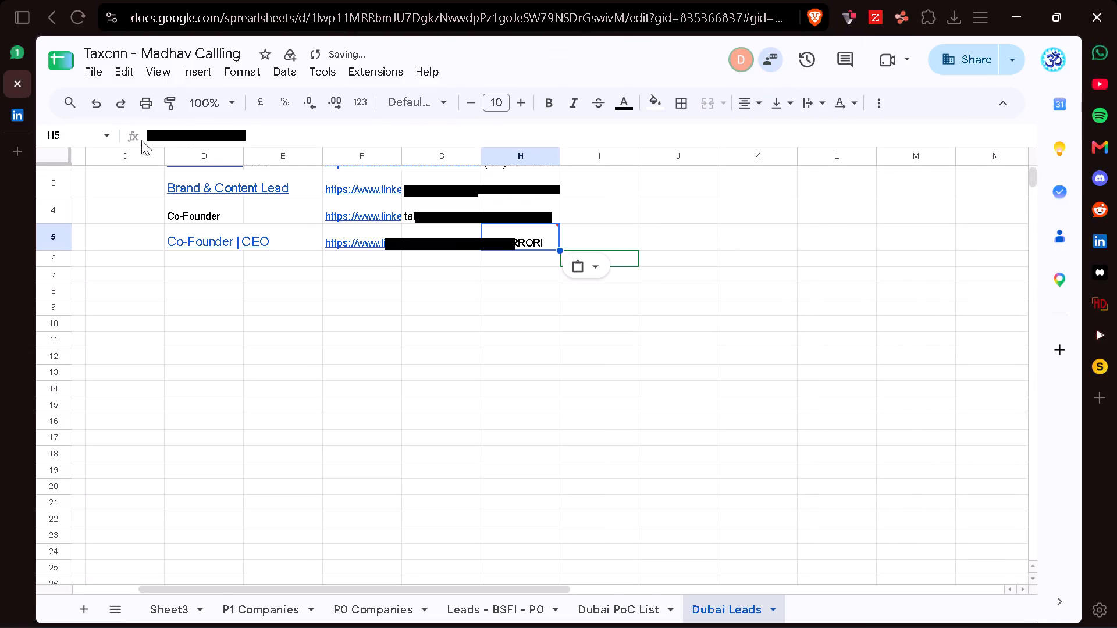
Remove the leading character from the phone number in cell H5.
left_click(151, 134)
key("BackSpace")
left_click(265, 321)
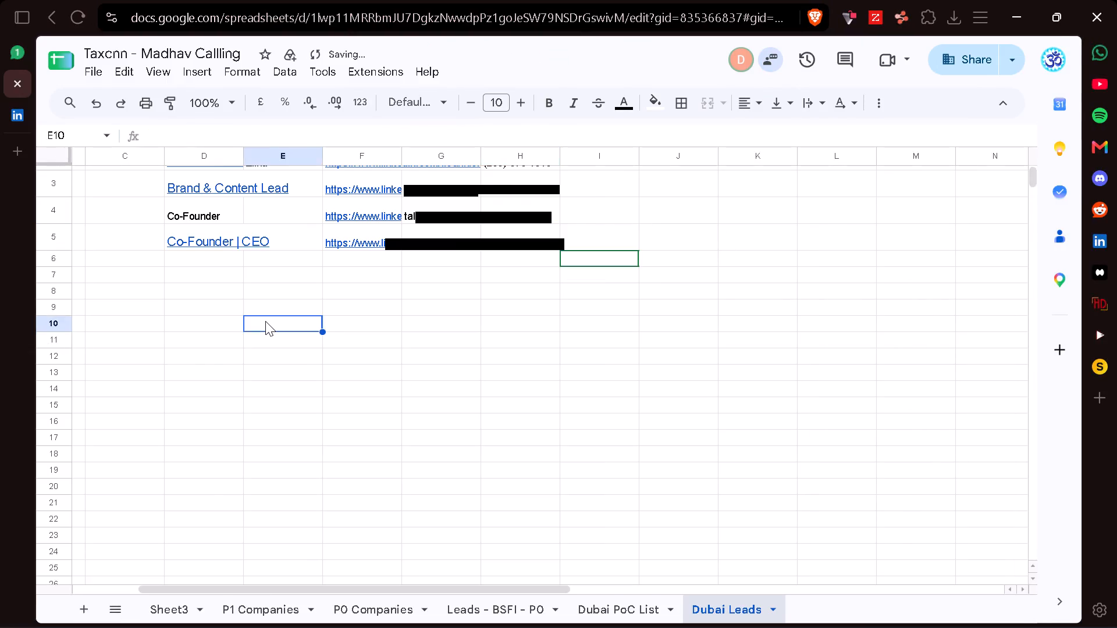
scroll(265, 321, "up", 2)
scroll(322, 315, "right", 1)
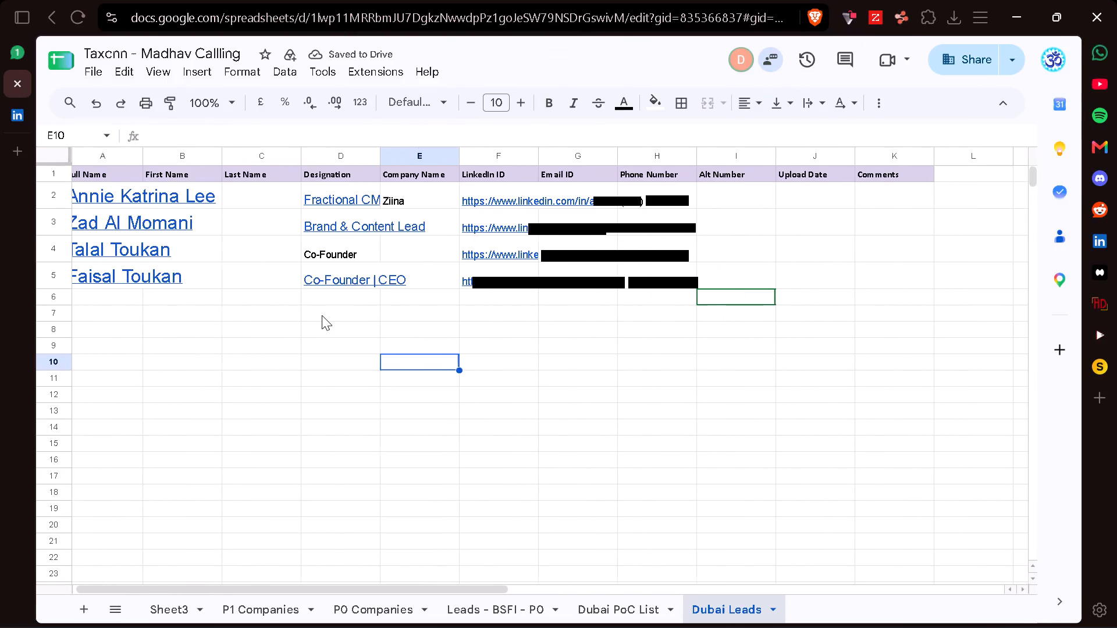
scroll(322, 315, "right", 5)
left_click(92, 298)
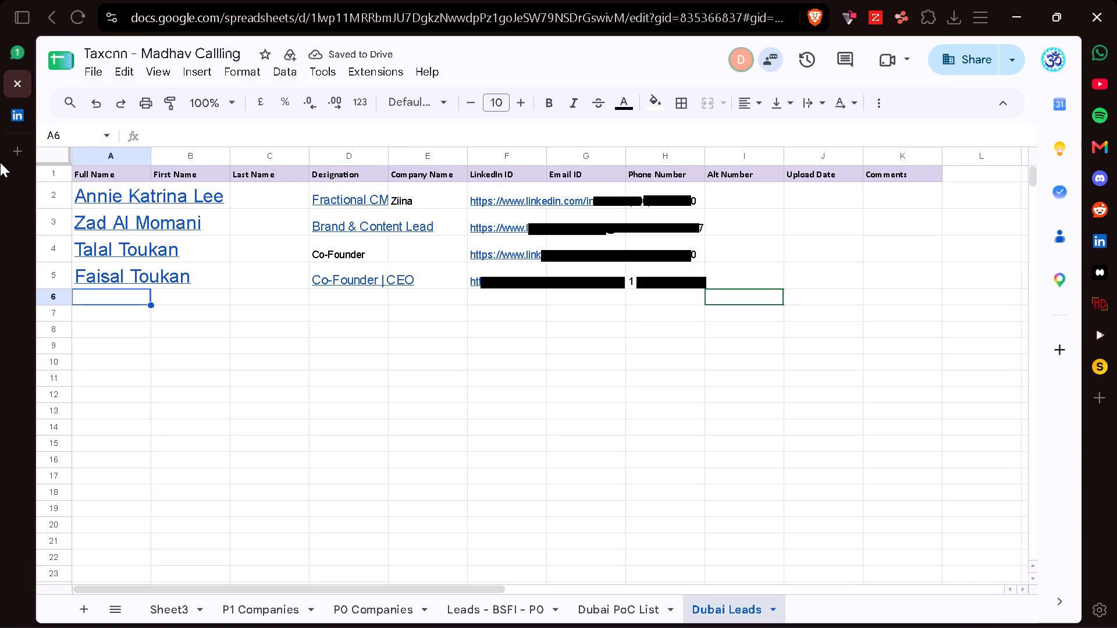
left_click(19, 119)
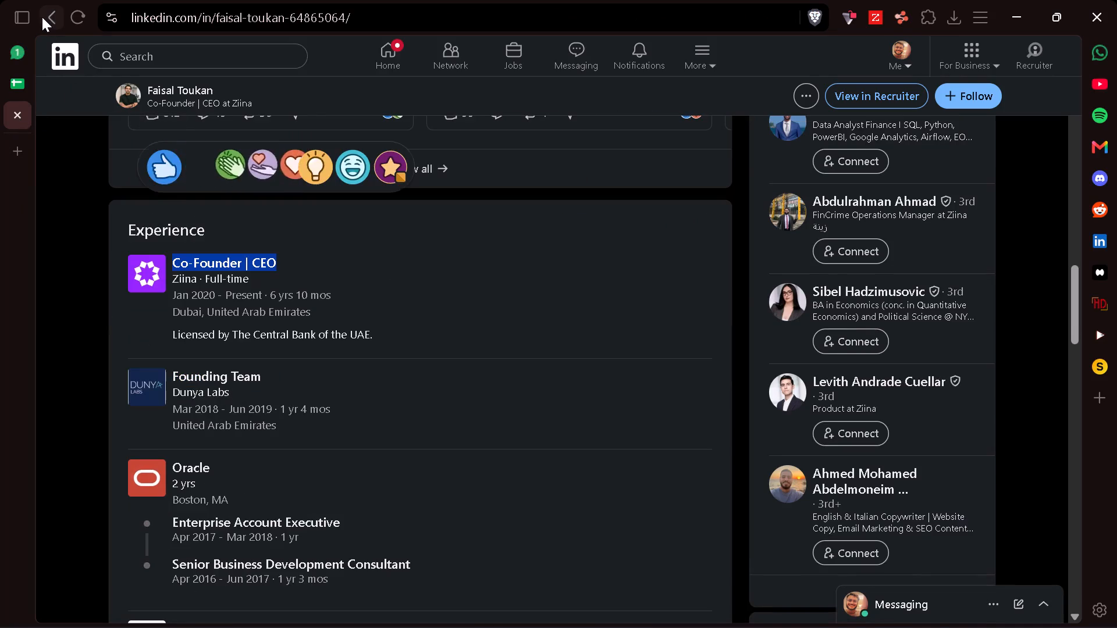
left_click(42, 17)
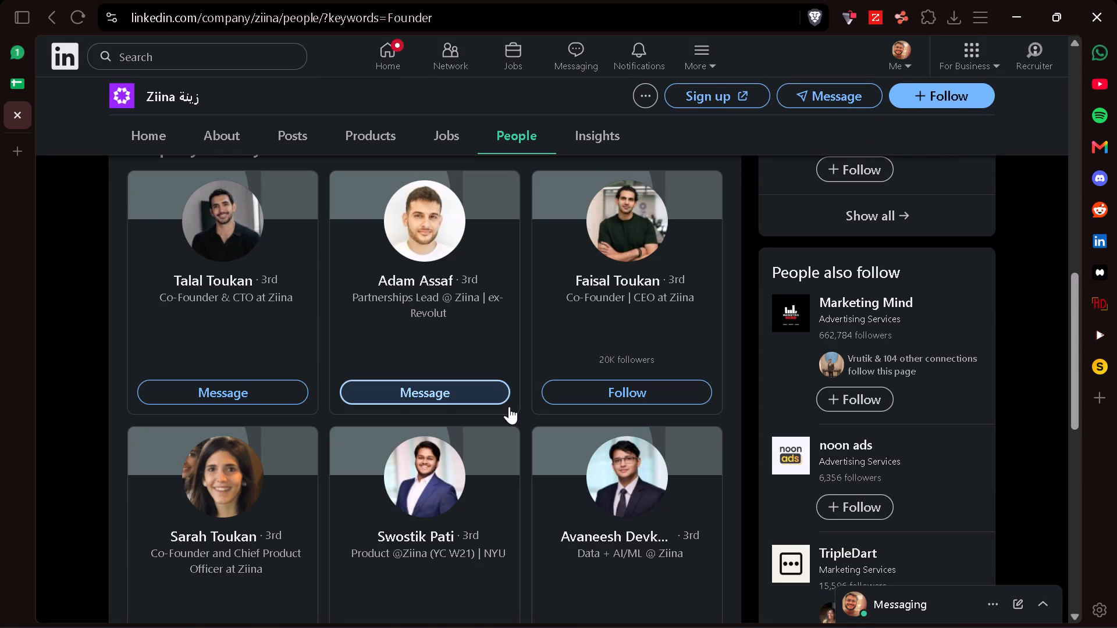
scroll(354, 445, "down", 2)
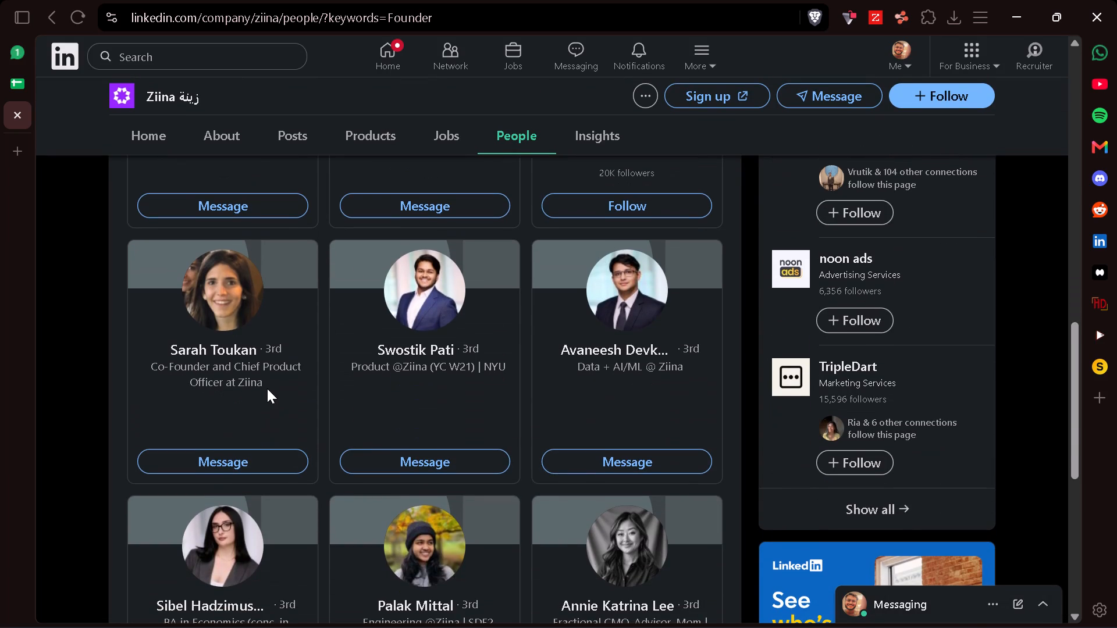
scroll(267, 388, "down", 6)
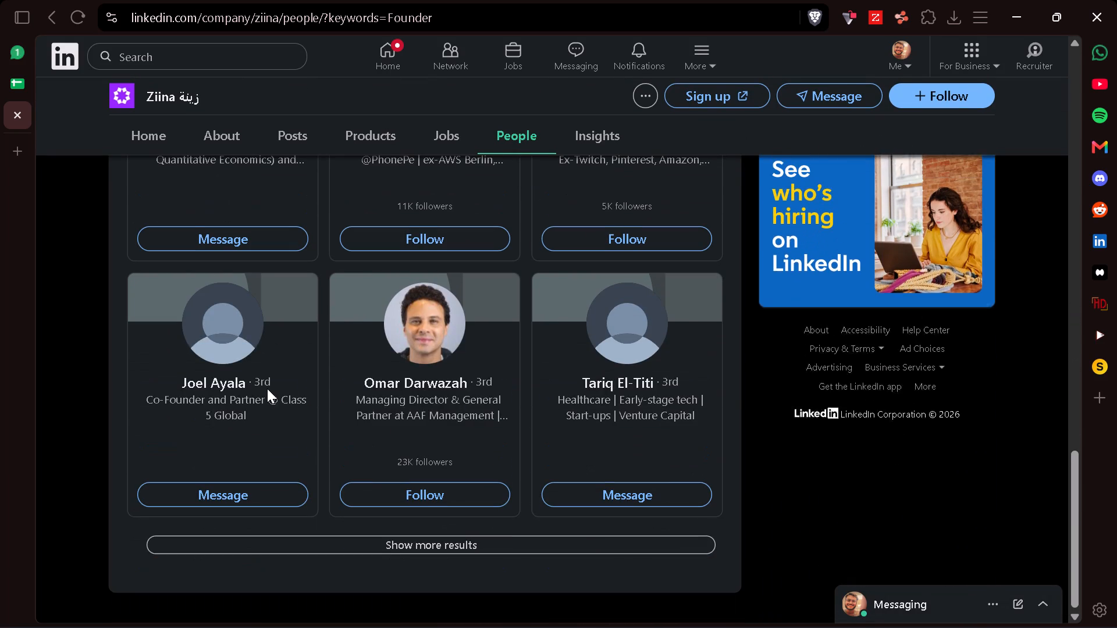
scroll(267, 388, "up", 4)
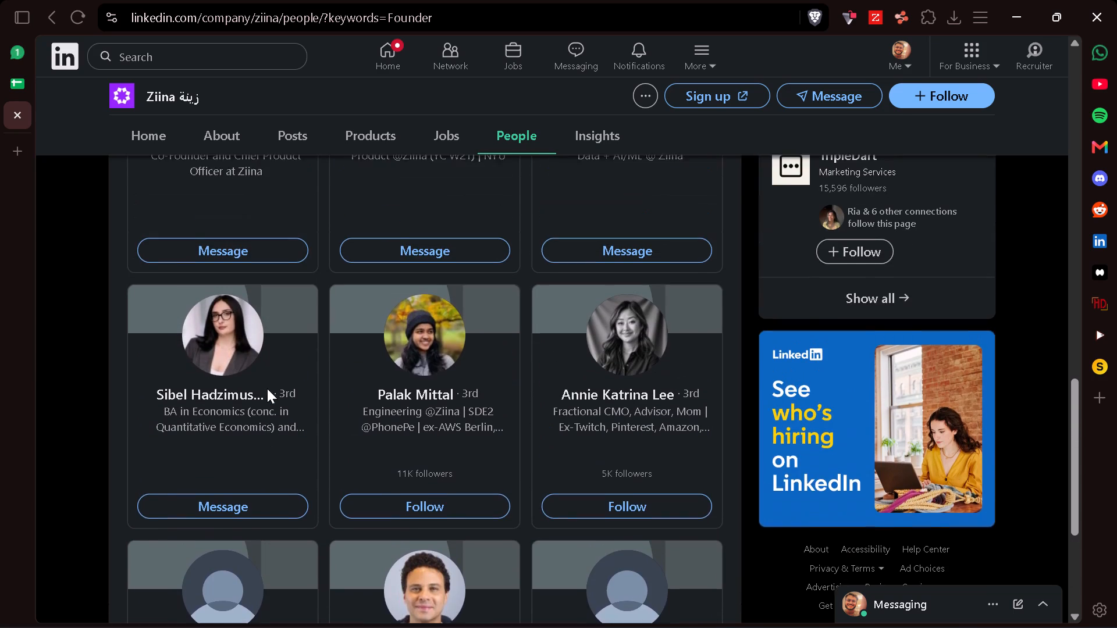
scroll(211, 282, "up", 1)
left_click(225, 223)
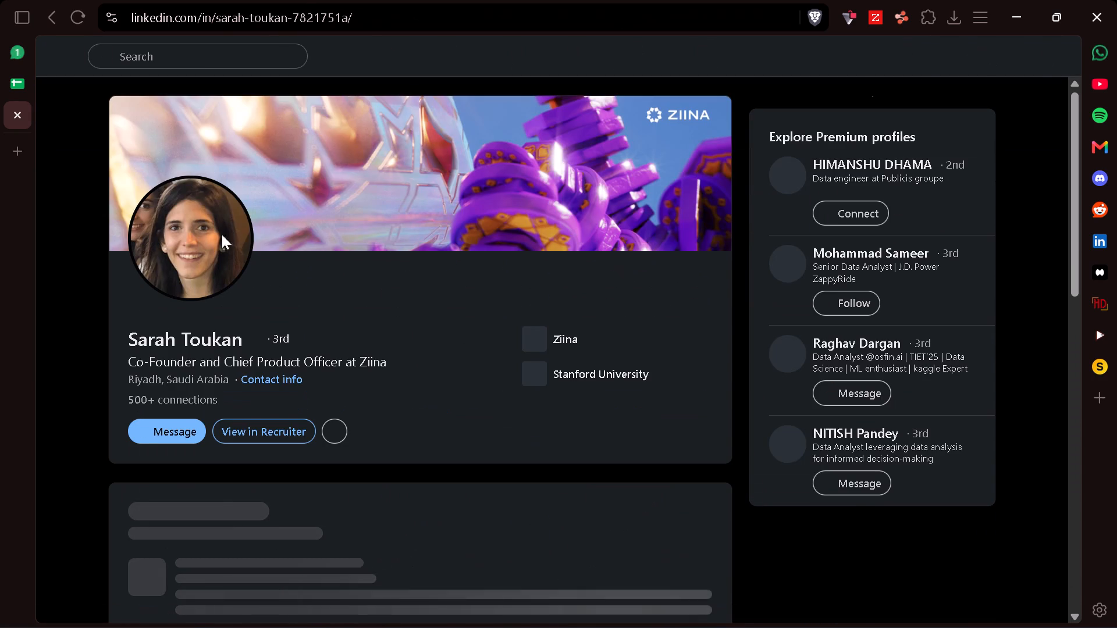
Copy the Co-Founder and Chief Product Officer's full name from the LinkedIn profile into cell A6 of Dubai Leads.
left_click_drag(116, 334, 244, 333)
key("ctrl+c")
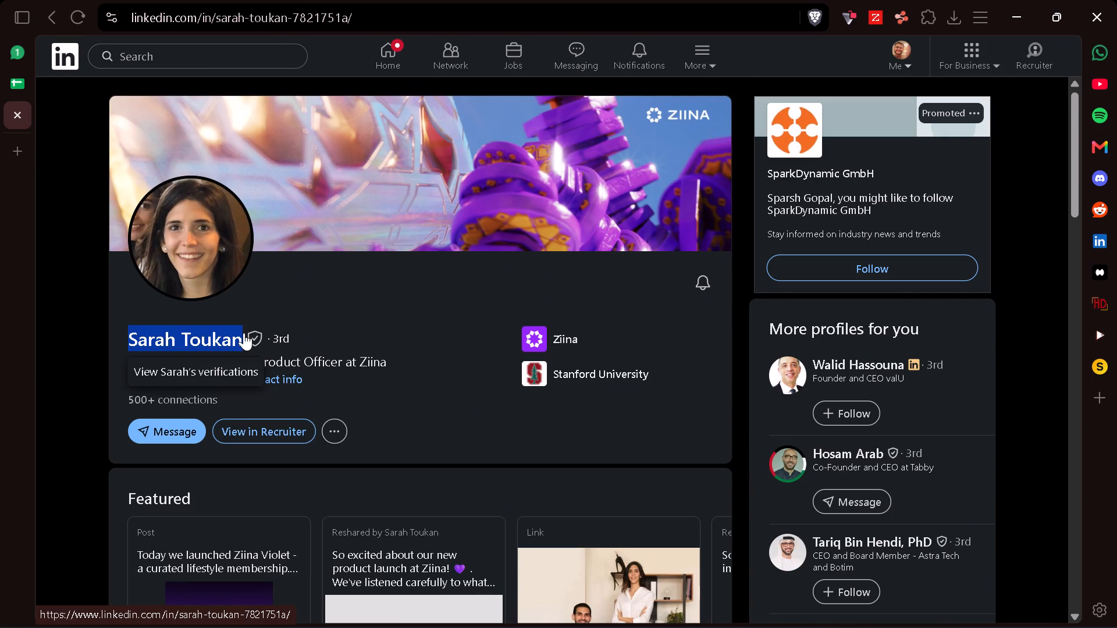
left_click(11, 98)
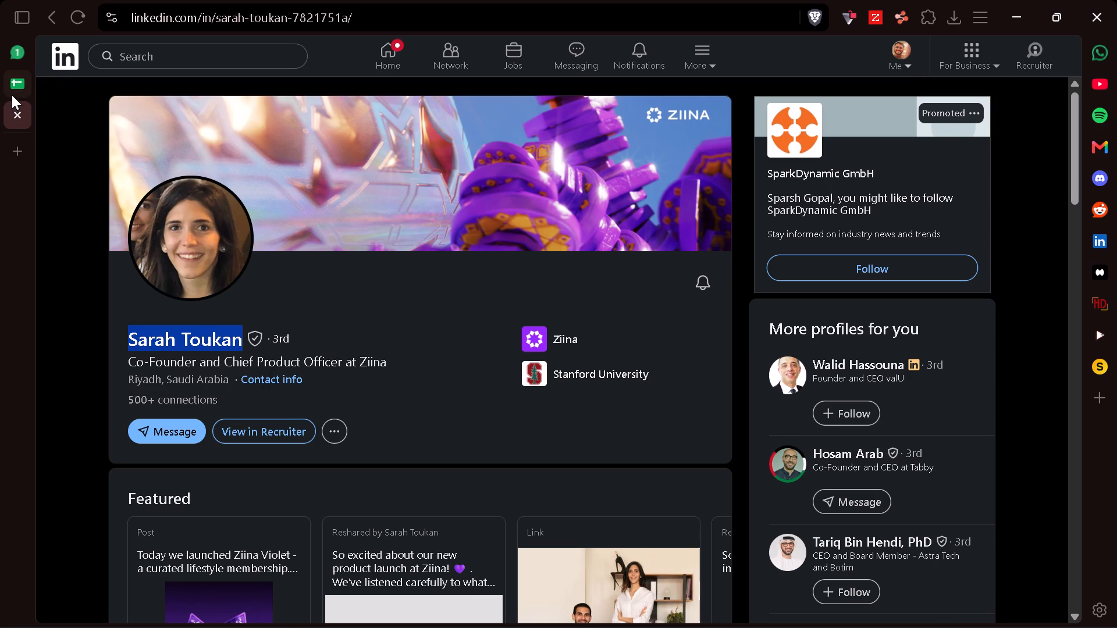
left_click(12, 95)
key("ctrl+v")
Copy the "Co-Founder and Chief Product Officer" title from the profile's Ziina experience into the Designation cell, D6.
key("Right")
key("Right")
key("Right")
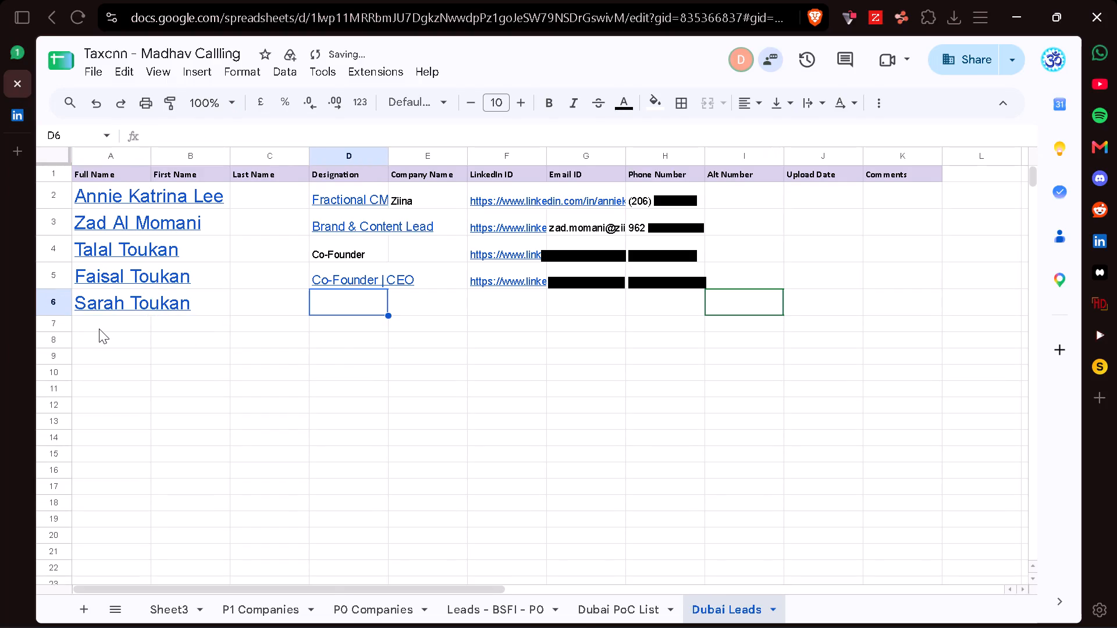
left_click(27, 120)
scroll(232, 359, "down", 6)
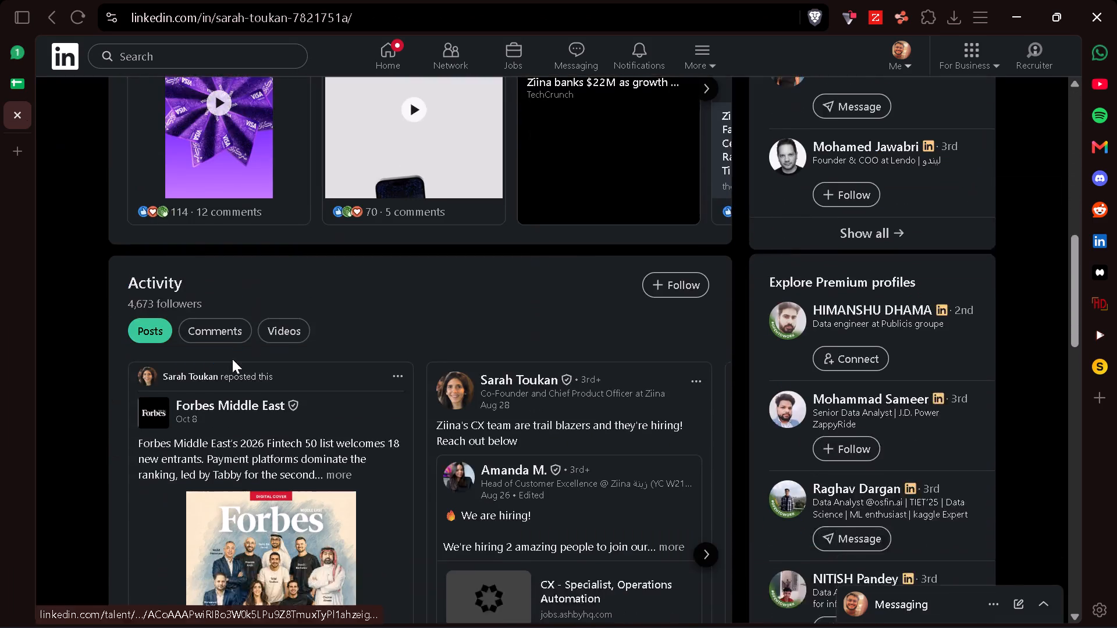
scroll(232, 359, "down", 2)
left_click_drag(170, 431, 241, 422)
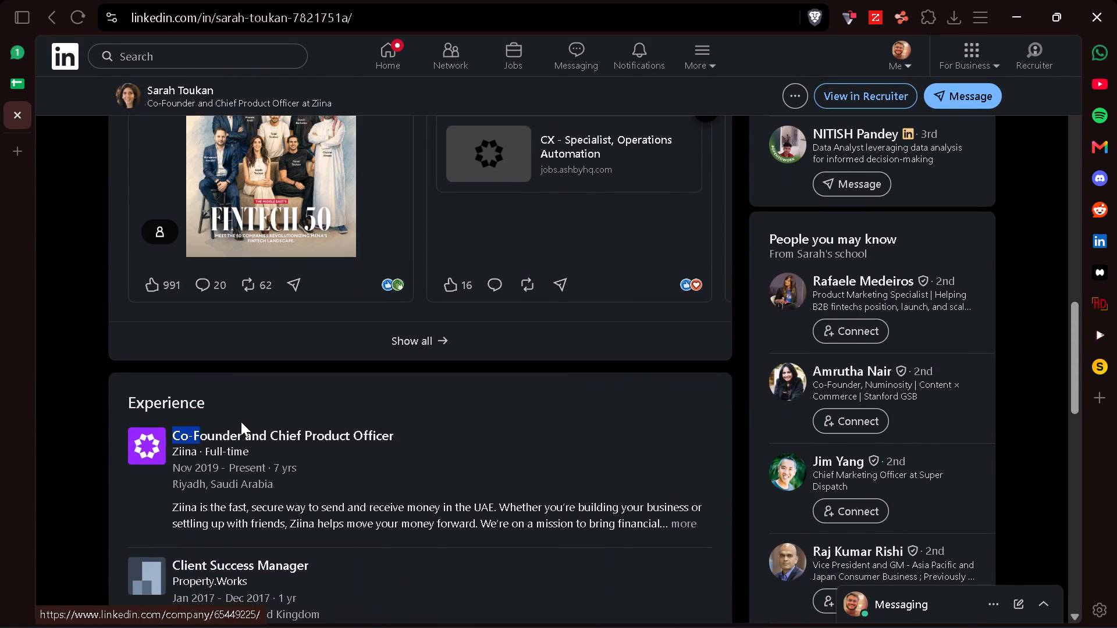
left_click_drag(241, 422, 402, 424)
key("ctrl+c")
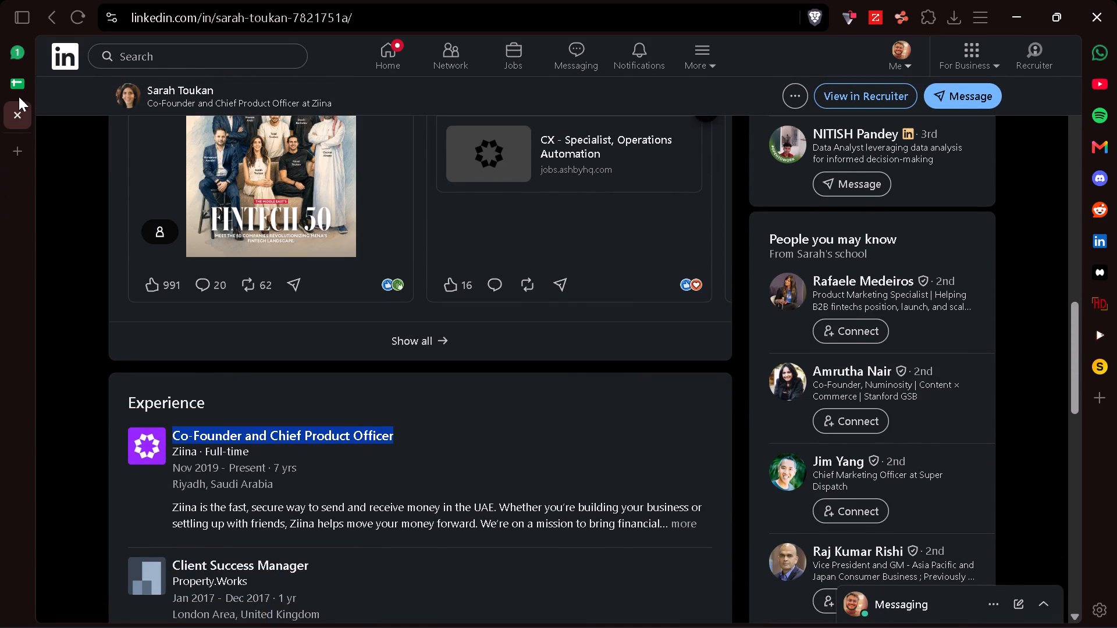
left_click(20, 88)
key("ctrl+v")
Copy the Co-Founder and Chief Product Officer's LinkedIn profile URL into the LinkedIn ID cell, F6, and open ZoomInfo for that profile.
key("Right")
key("Right")
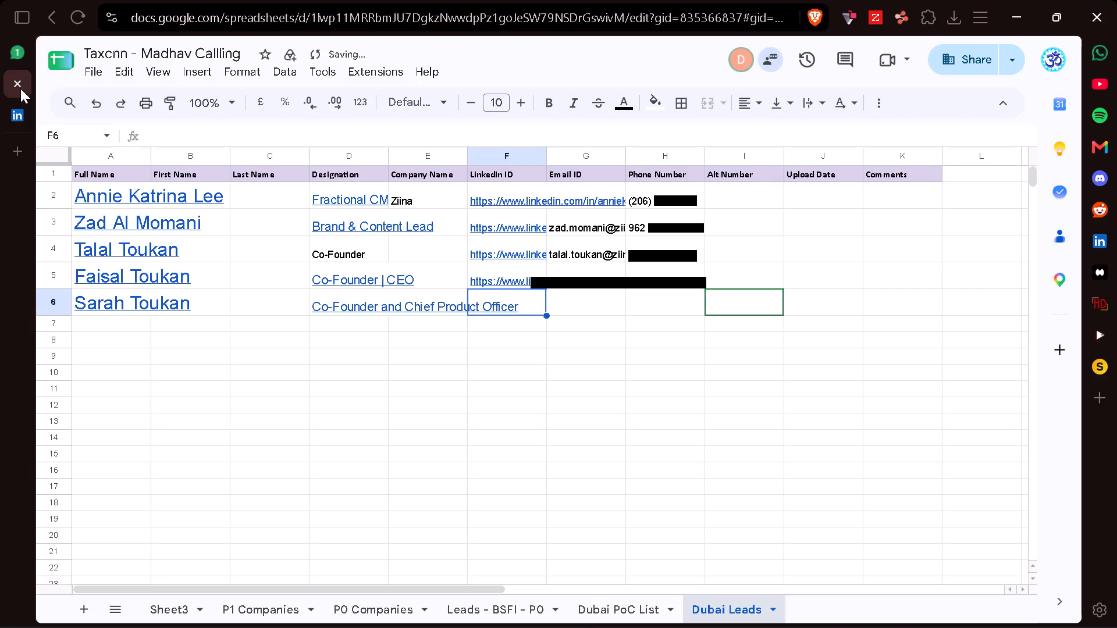
left_click(22, 104)
scroll(333, 272, "up", 7)
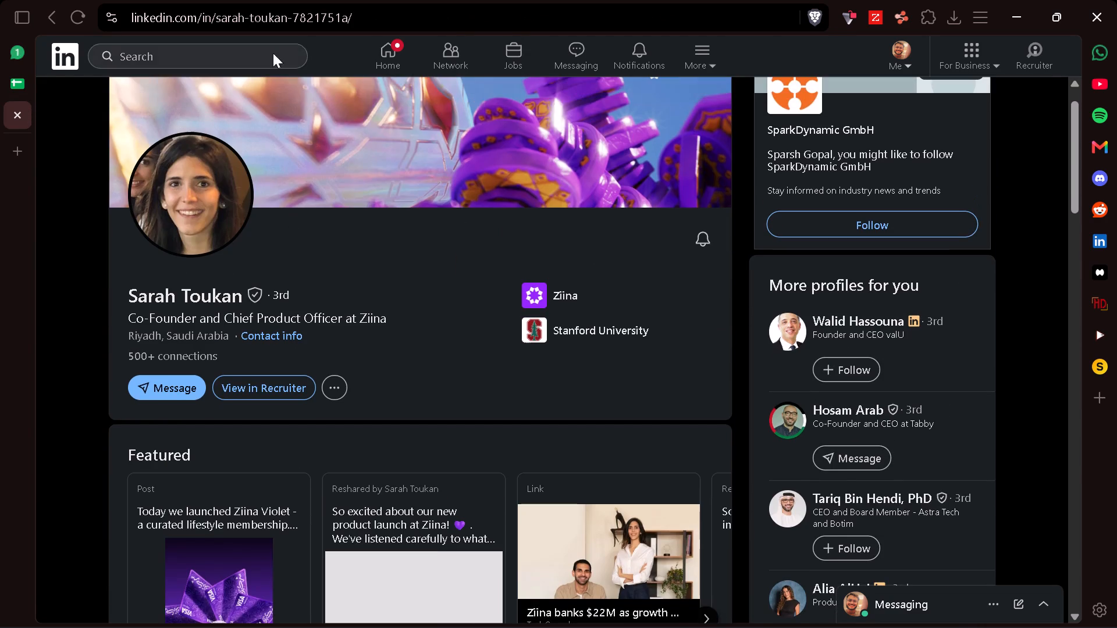
left_click(302, 27)
key("ctrl+c")
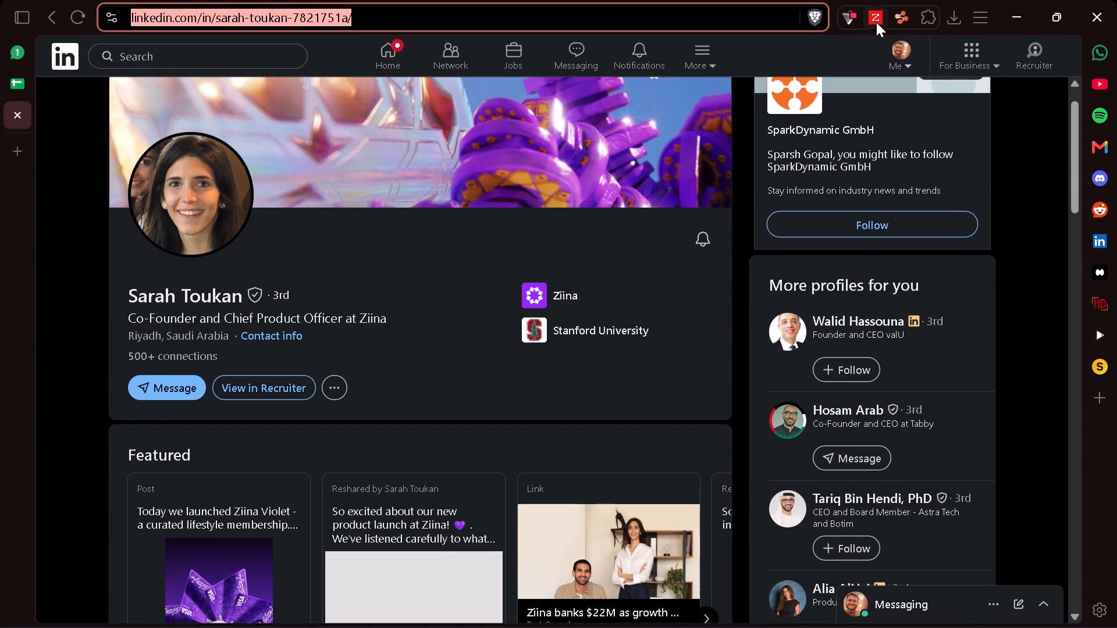
left_click(876, 22)
left_click(23, 93)
key("ctrl+v")
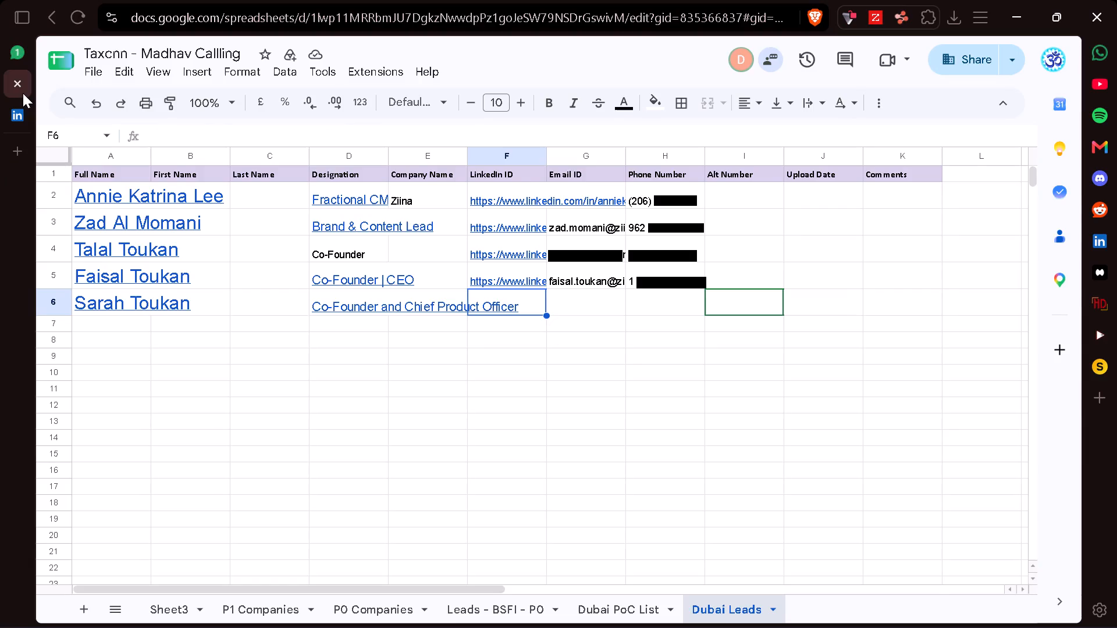
Copy the Co-Founder and Chief Product Officer's business email from ZoomInfo into the Email ID cell, G6, and open SMARTe for the profile.
key("Right")
left_click(14, 116)
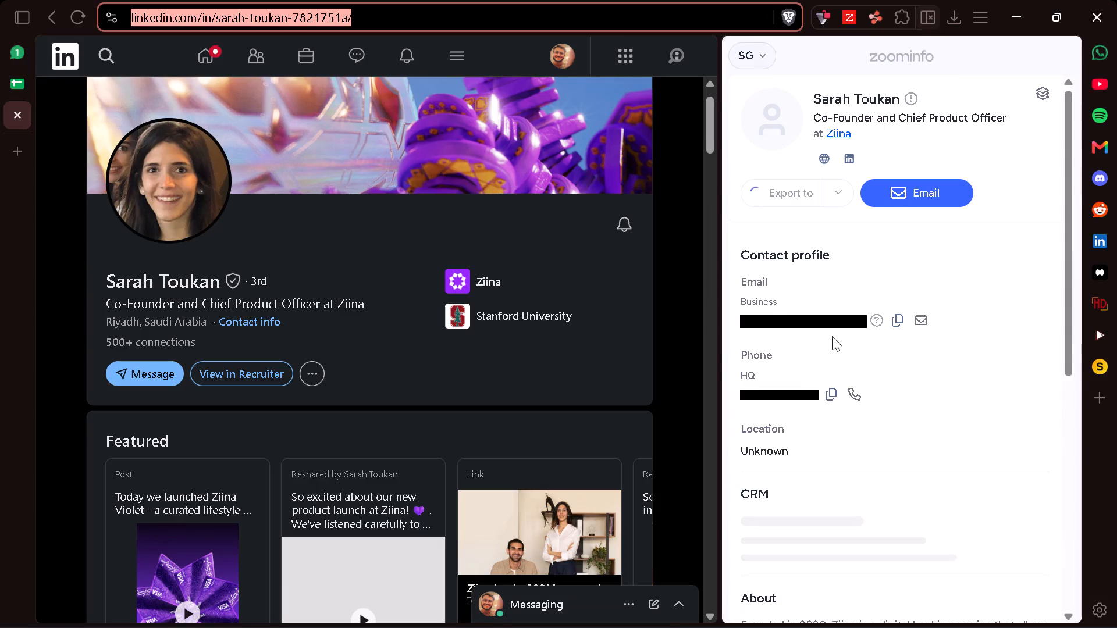
left_click(895, 320)
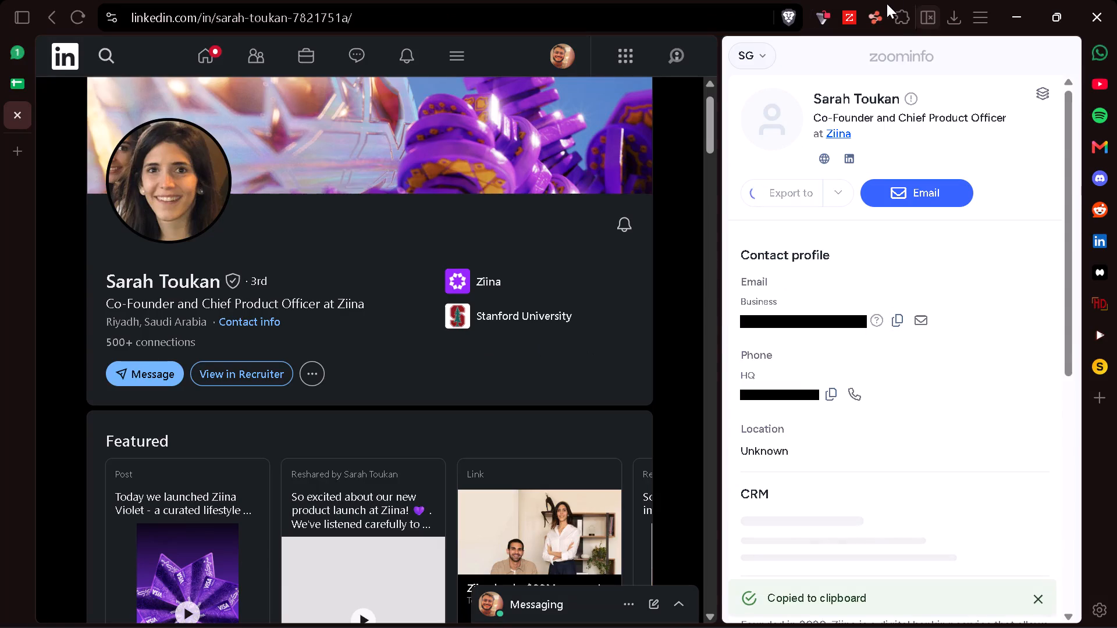
left_click(881, 8)
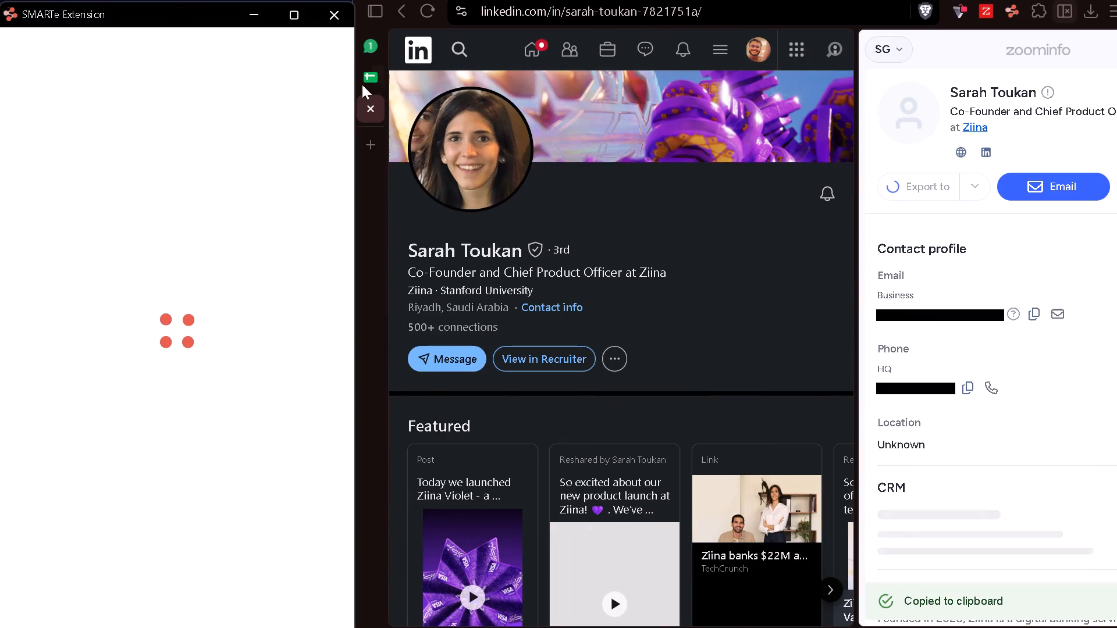
left_click(360, 85)
left_click(369, 84)
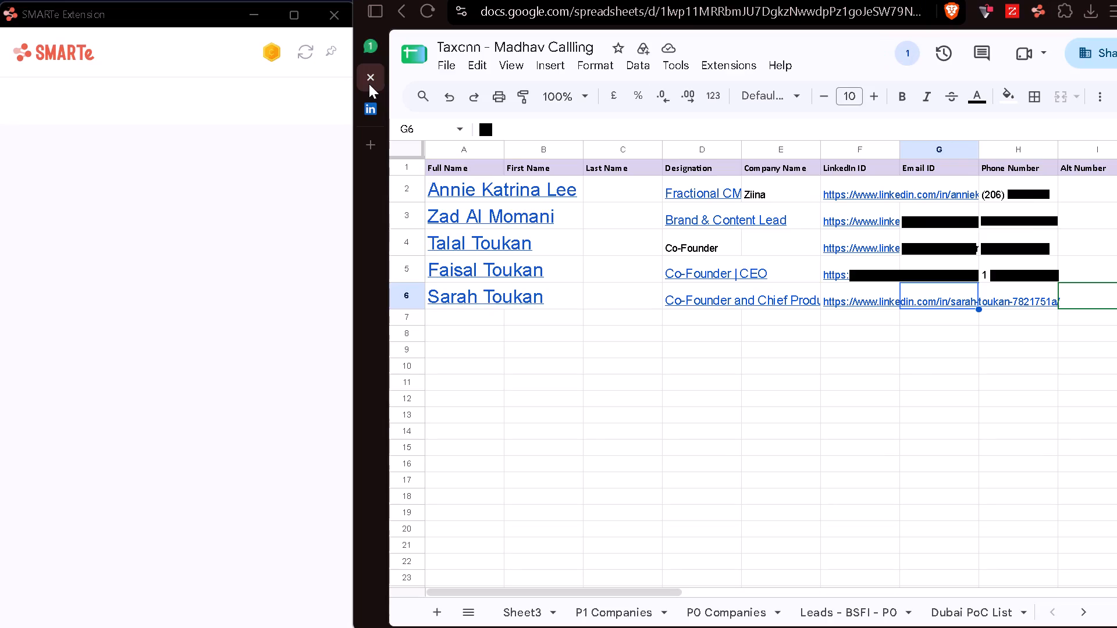
key("ctrl+v")
scroll(610, 434, "left", 1)
Reveal the same co-founder's contact details in SMARTe and copy the mobile number into Phone Number cell H6, removing the leading formula sign.
key("Right")
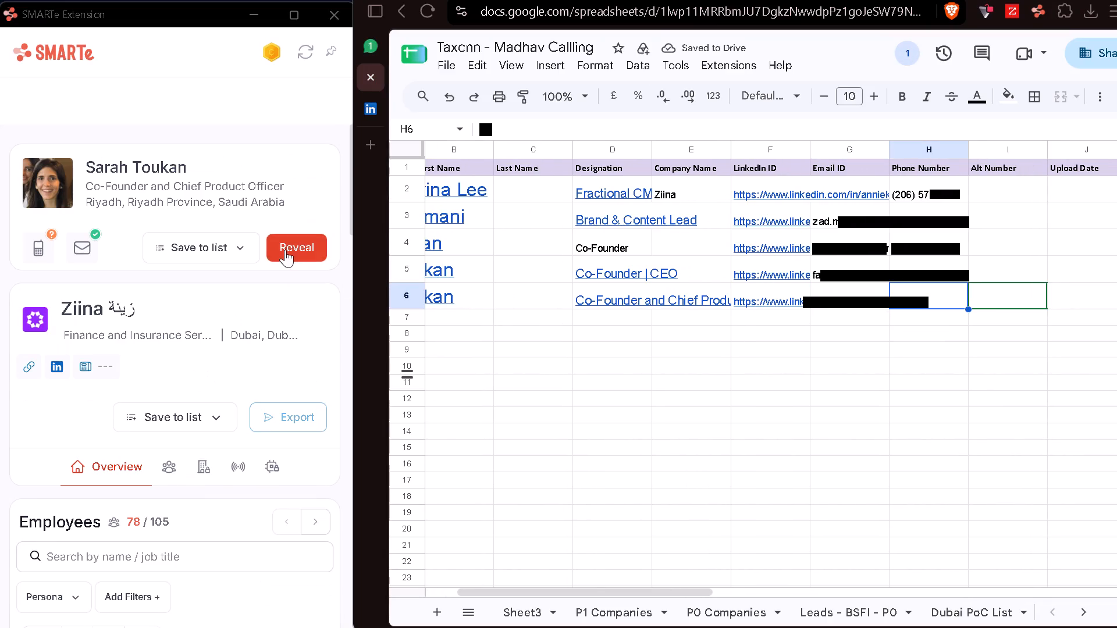
left_click(285, 249)
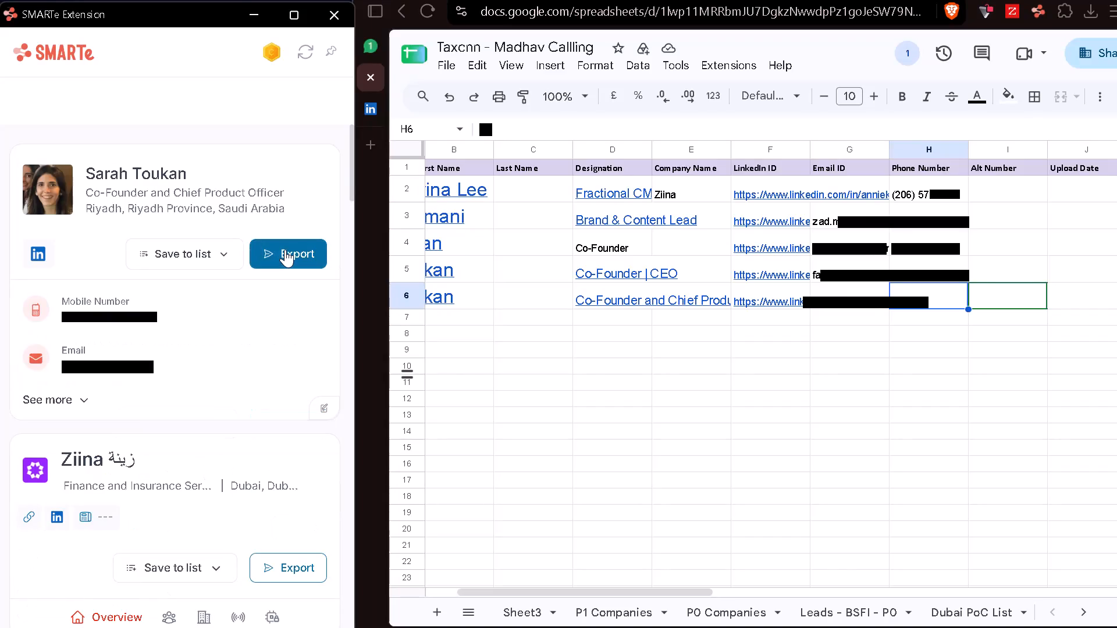
left_click(176, 316)
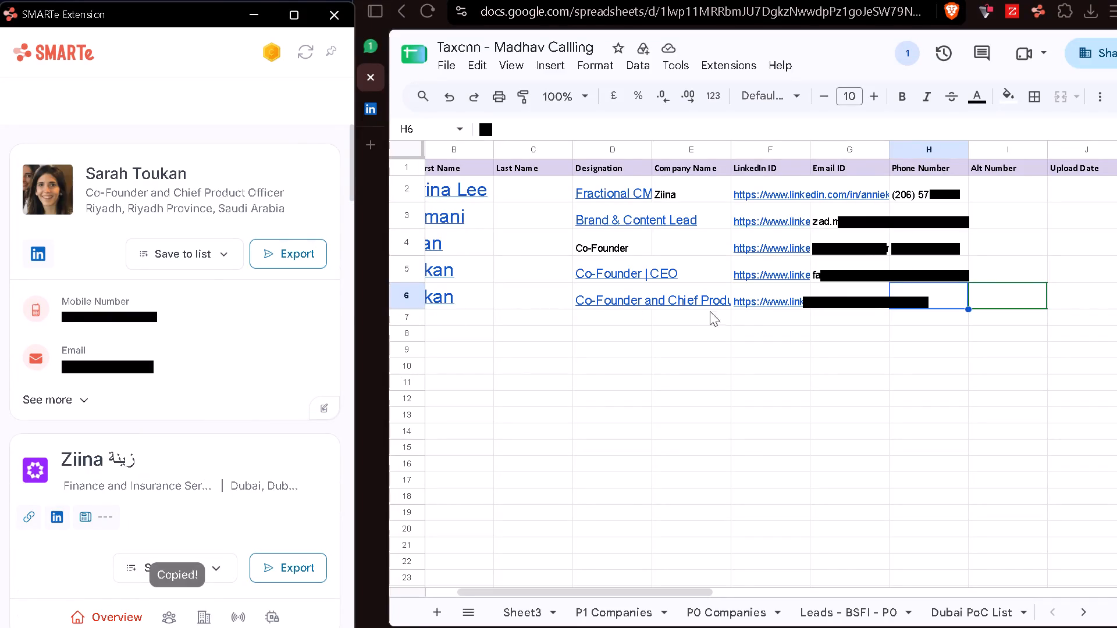
left_click(923, 297)
key("ctrl+v")
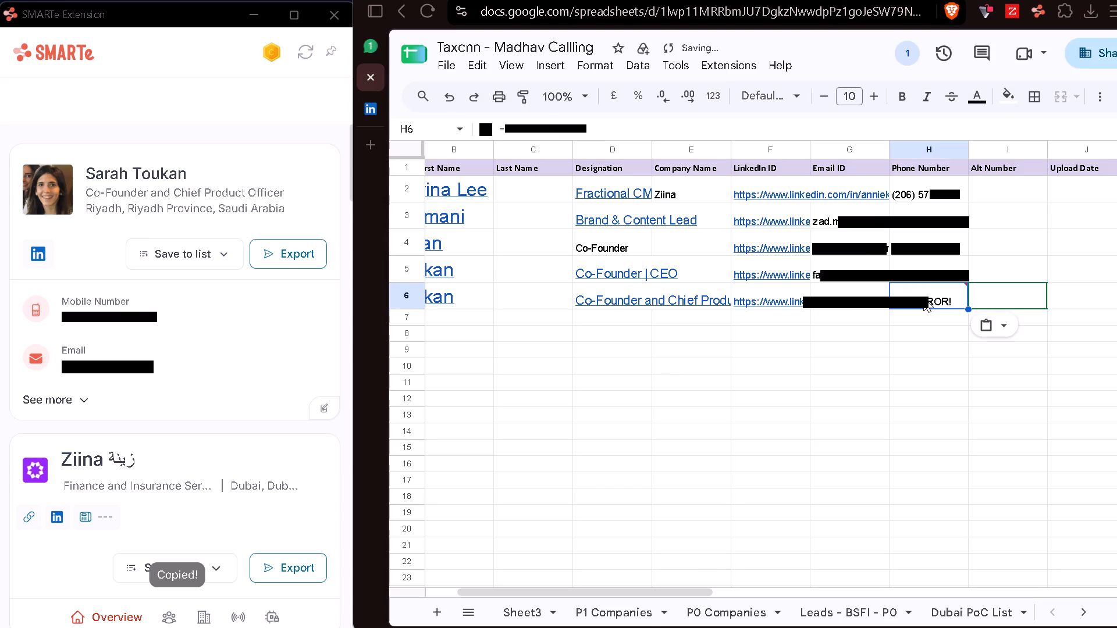
left_click(505, 126)
key("BackSpace")
key("Return")
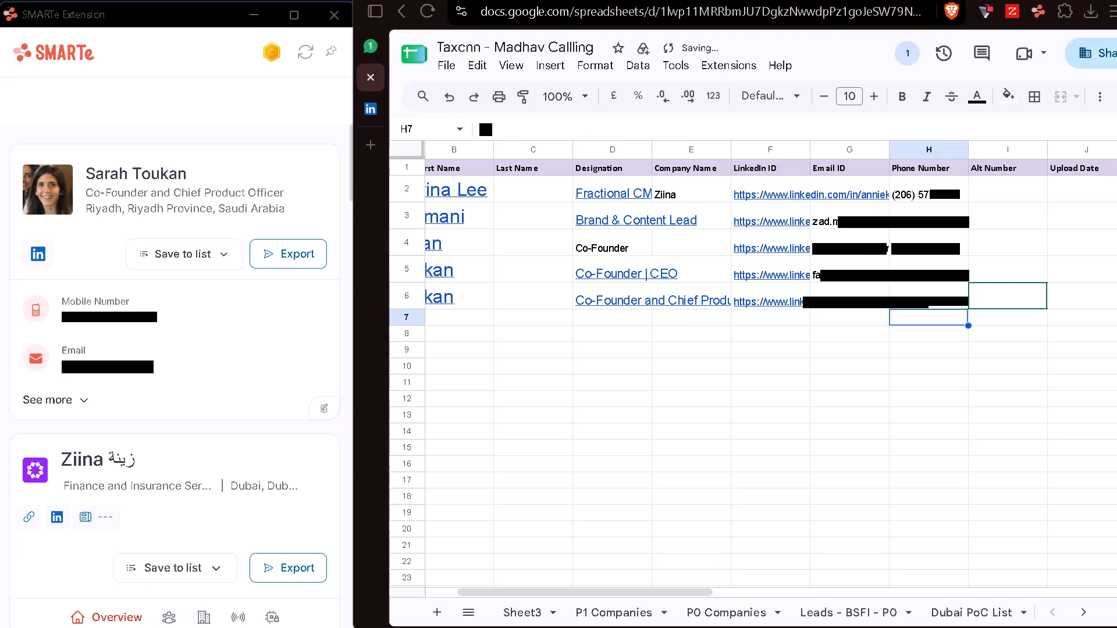
left_click(331, 16)
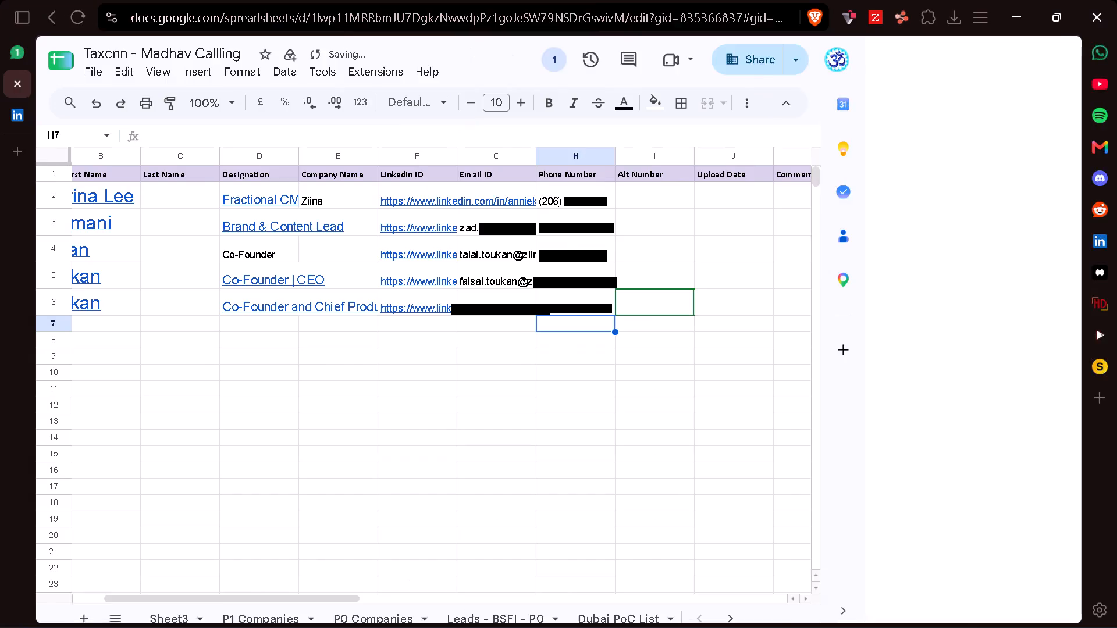
Select cell A7 for the next lead, then search LinkedIn for "Amaani" and open the amaani Retail Luxury Goods and Jewelry company page.
scroll(427, 358, "right", 6)
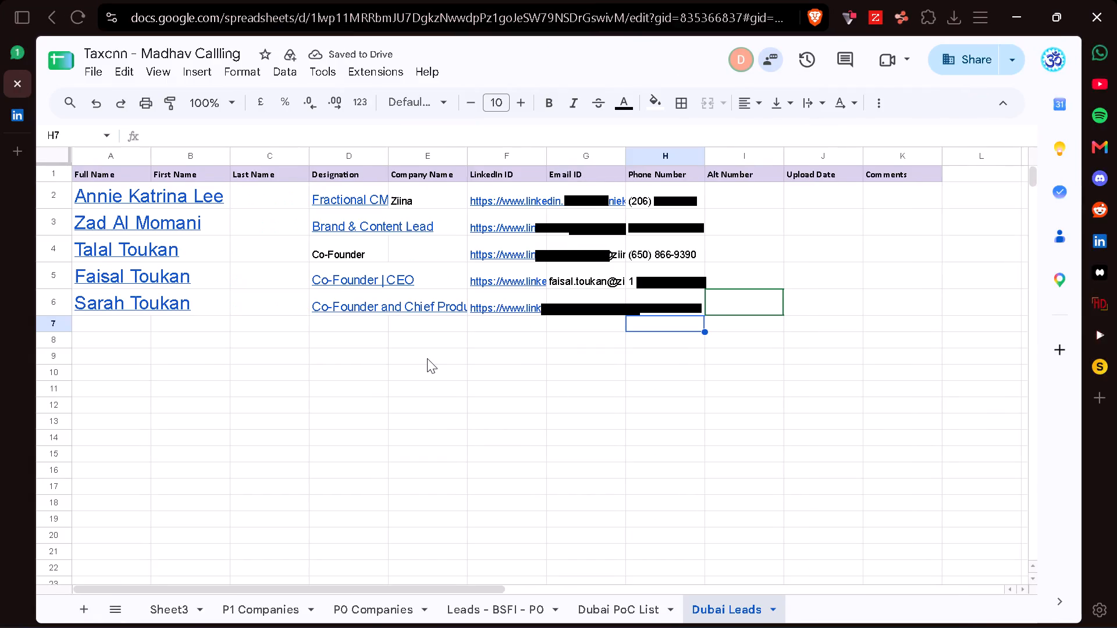
left_click(125, 323)
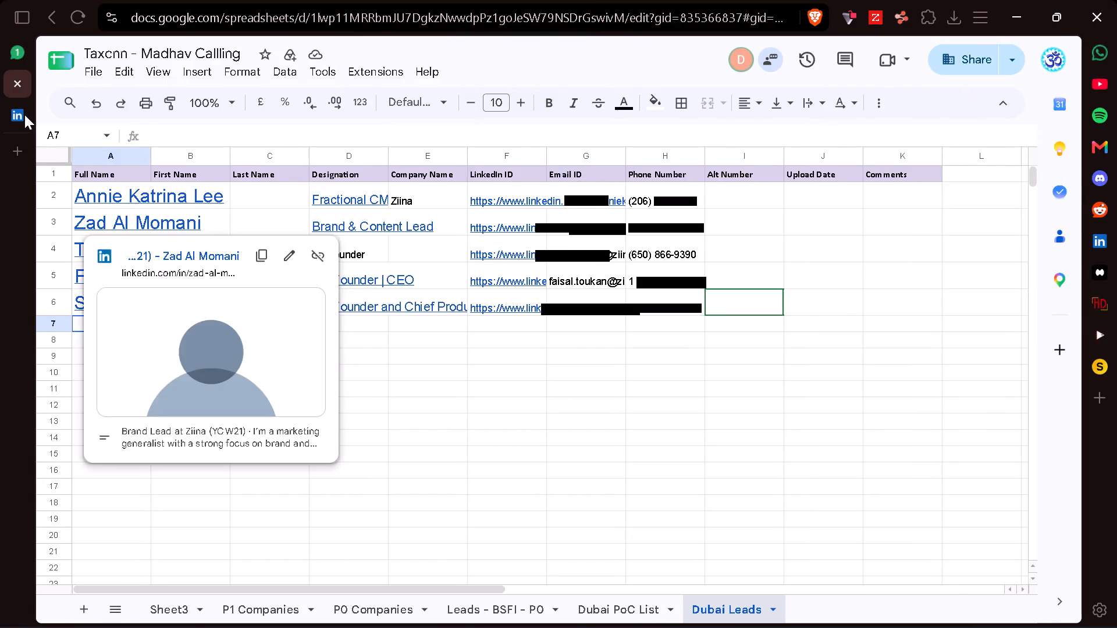
left_click(24, 115)
left_click(926, 22)
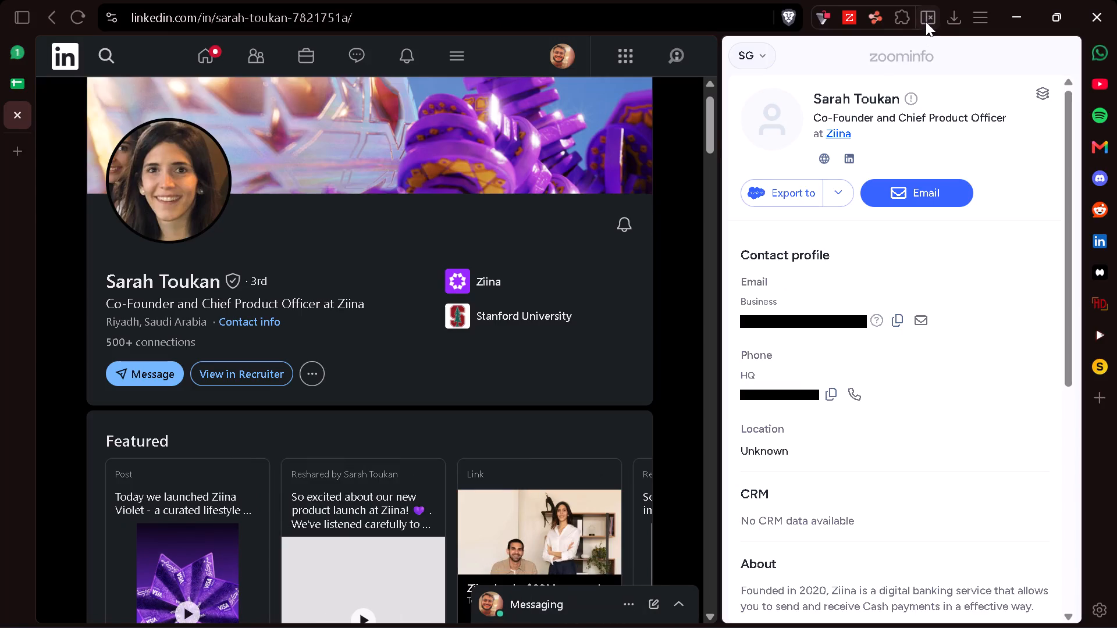
left_click(51, 16)
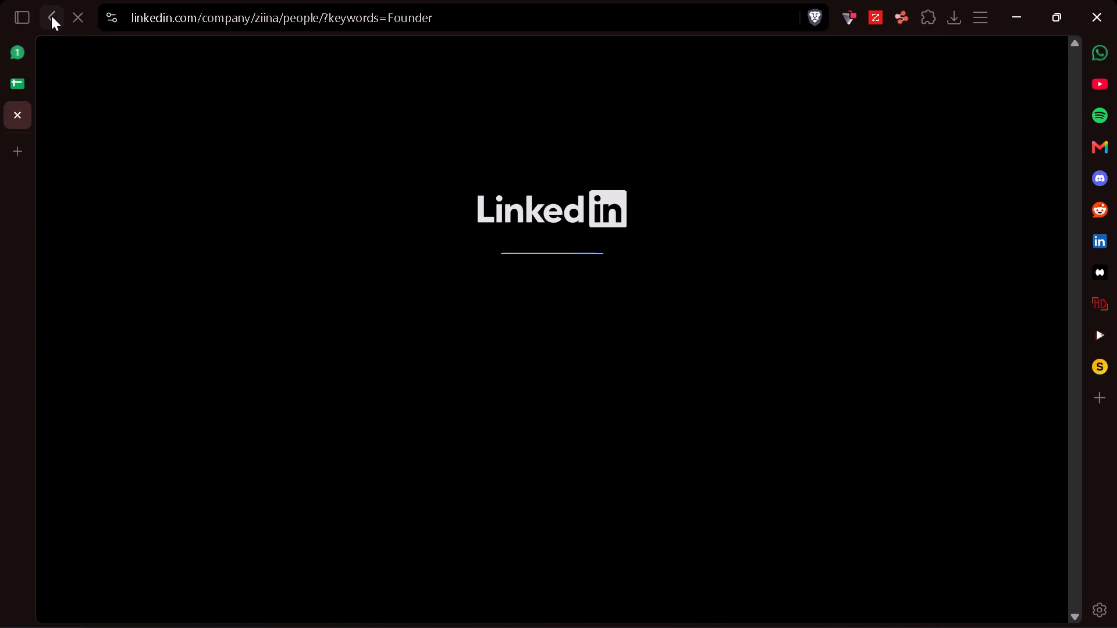
left_click(191, 63)
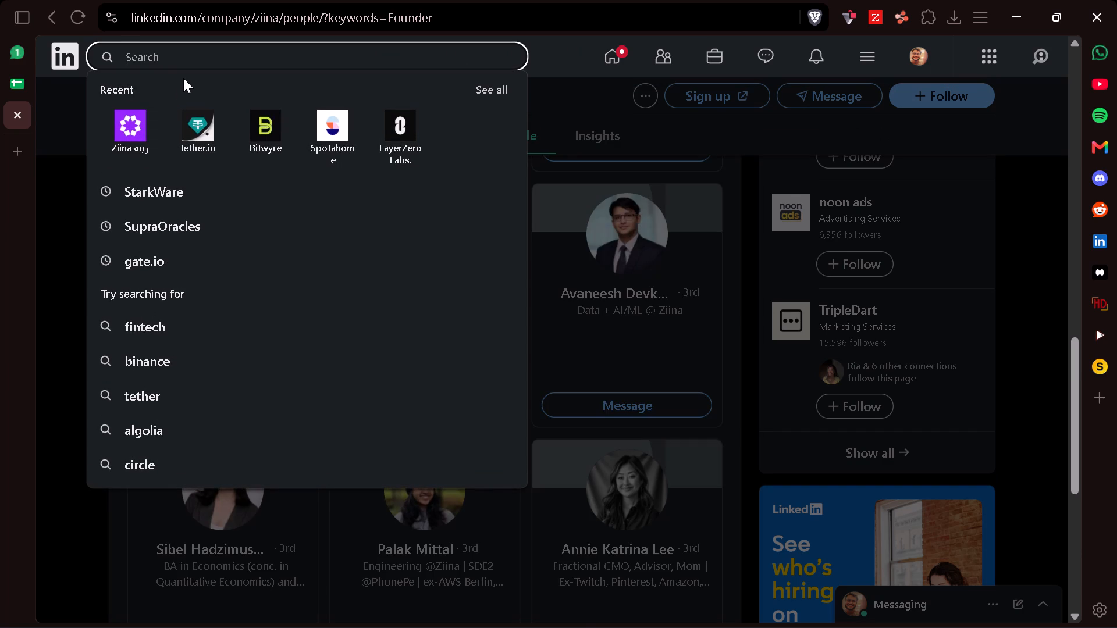
type("Amaani")
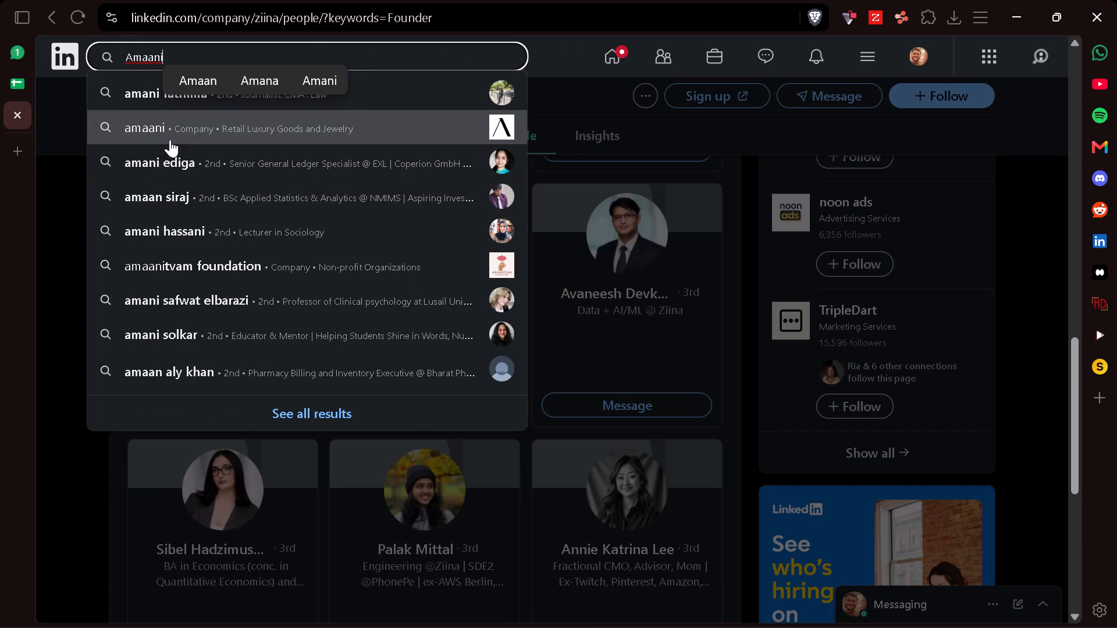
left_click(183, 133)
Check the Amaani (AÏZA) entry in Dubai PoC List against the AMAANI company page on LinkedIn.
left_click(17, 89)
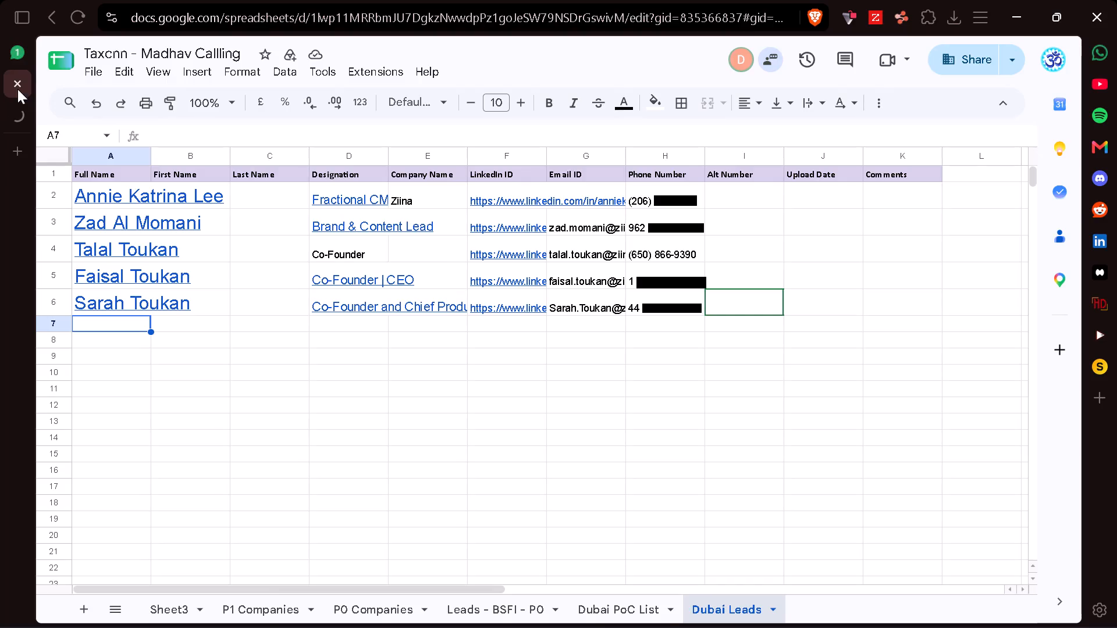
left_click(613, 600)
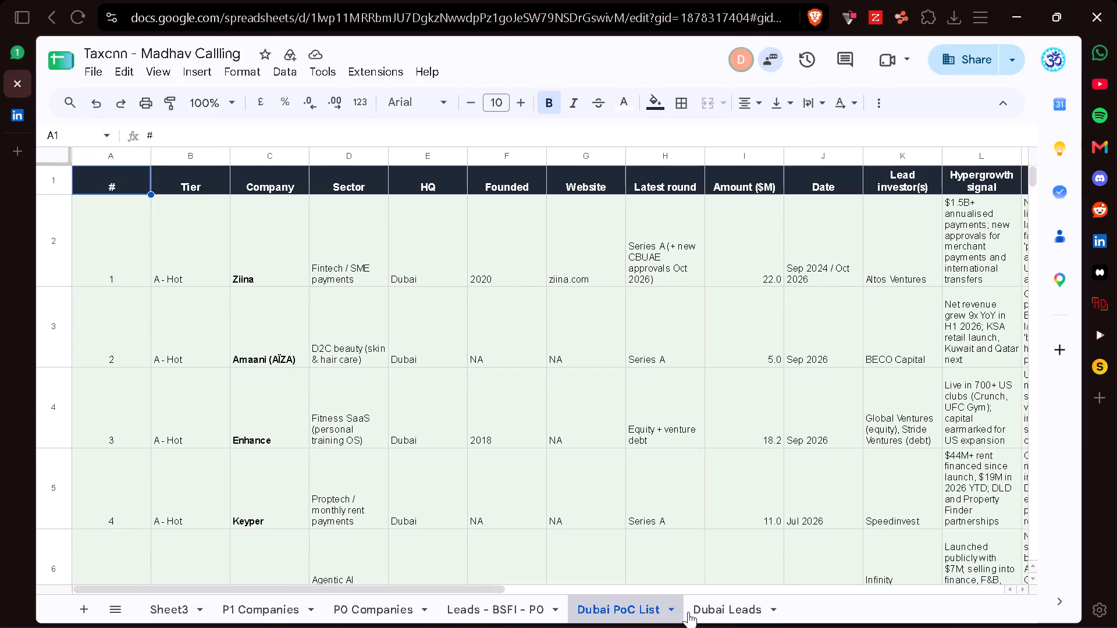
left_click(730, 601)
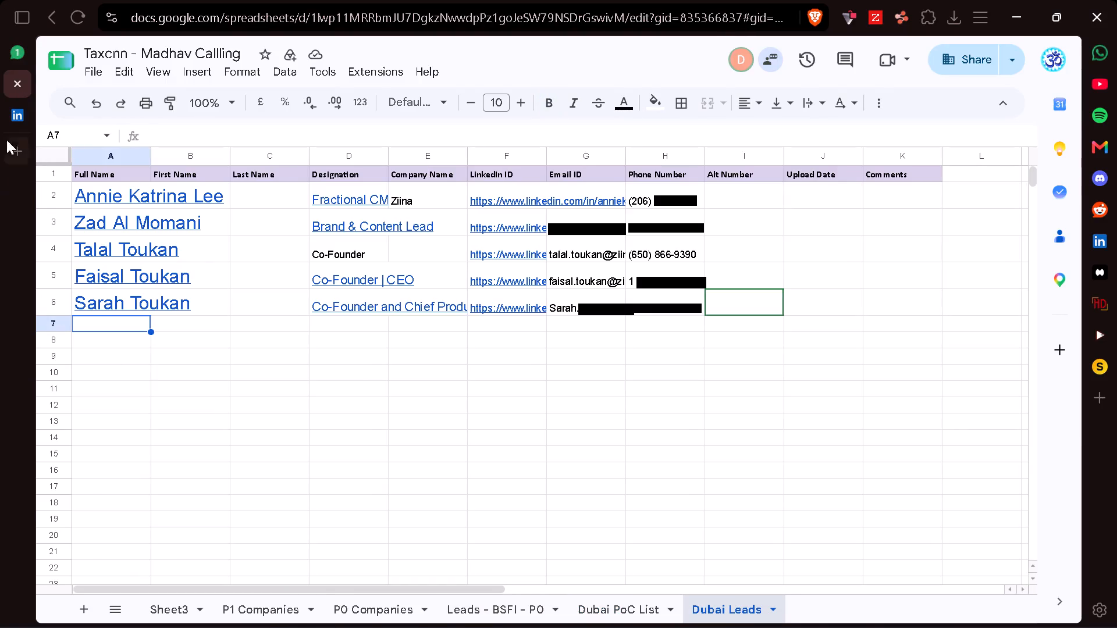
left_click(15, 124)
left_click(635, 242)
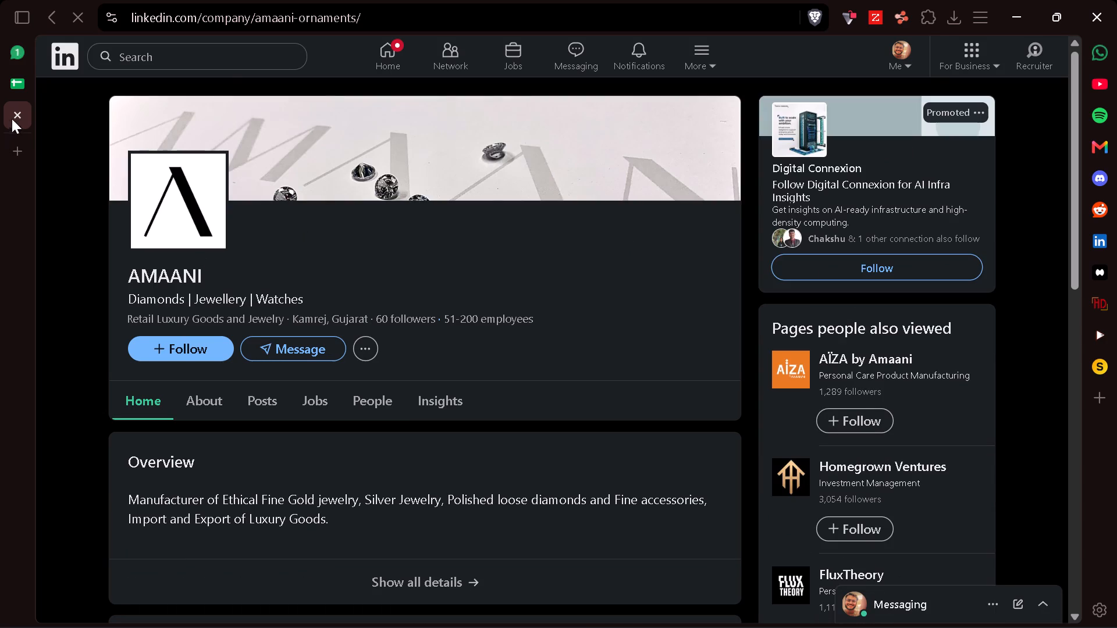
Open the source link for Amaani (AÏZA) in cell Q3 of Dubai PoC List and examine the FWDstart article.
left_click(17, 89)
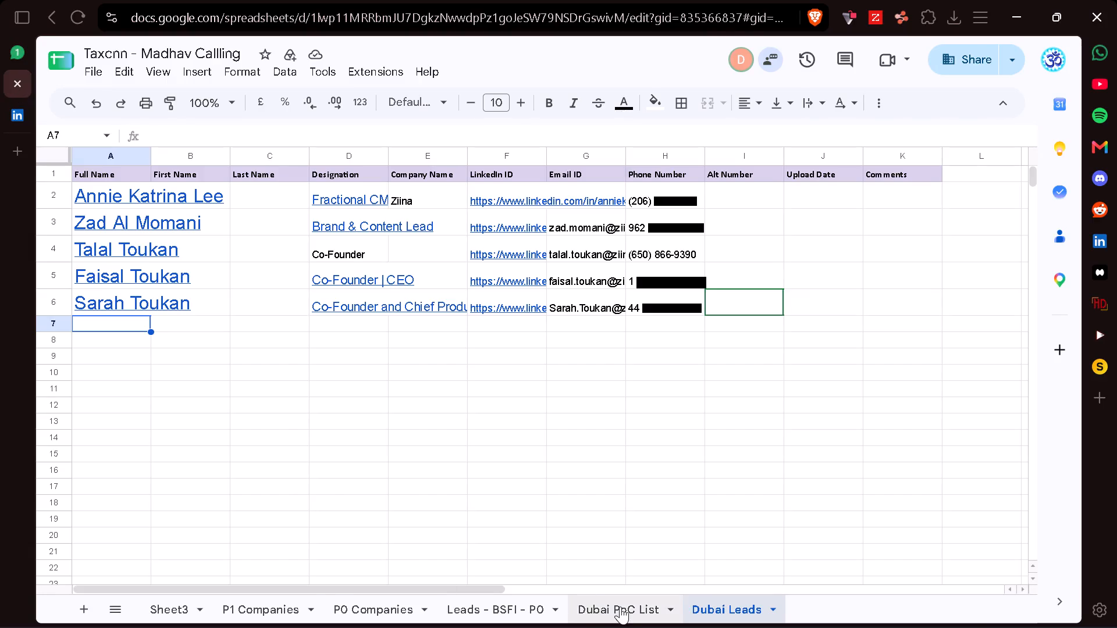
left_click(620, 606)
scroll(704, 437, "left", 3)
scroll(931, 339, "left", 1)
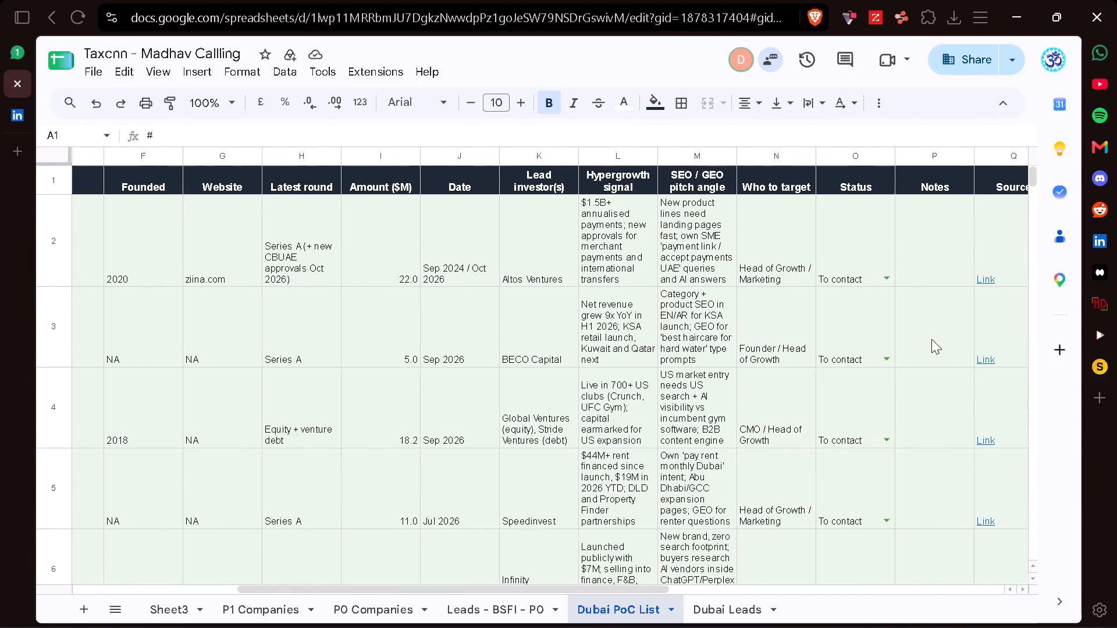
scroll(820, 329, "left", 2)
left_click(710, 364)
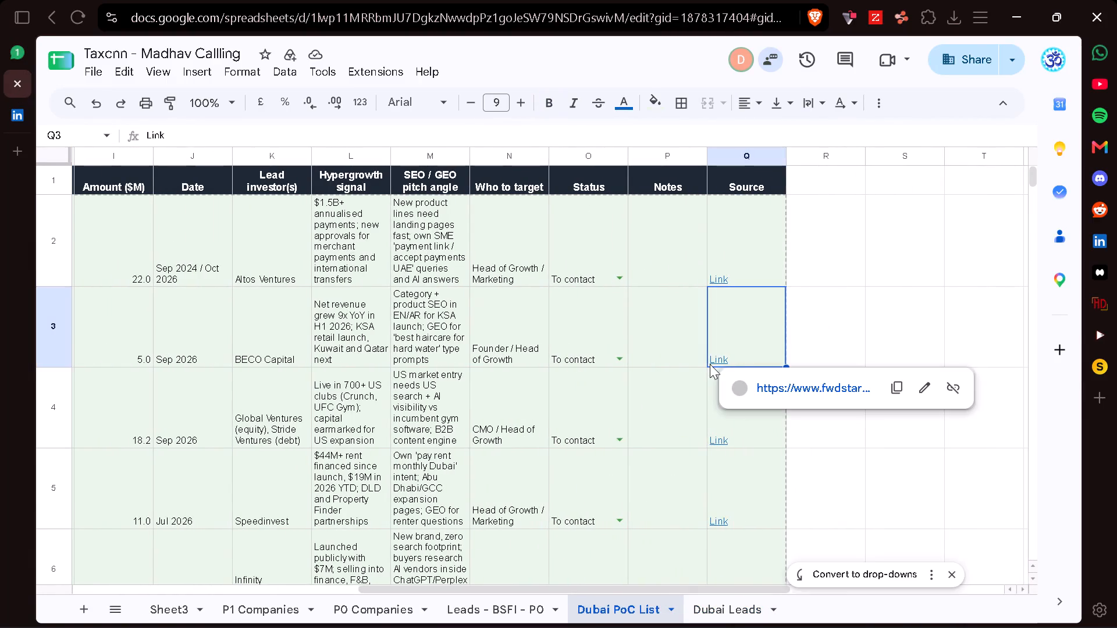
left_click(798, 387)
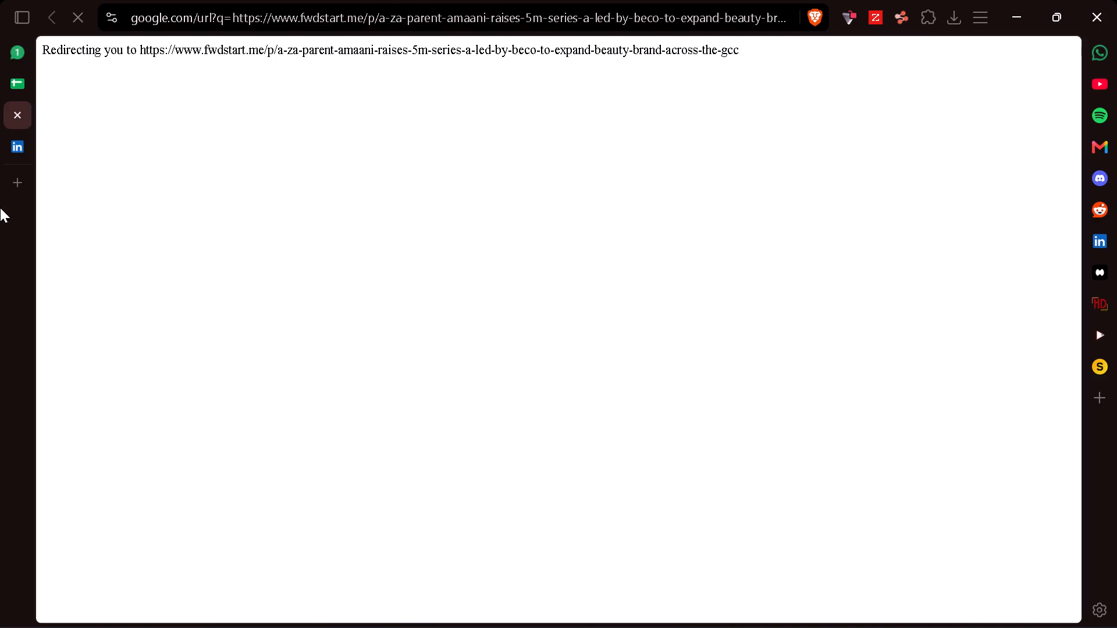
left_click(19, 148)
left_click(19, 148)
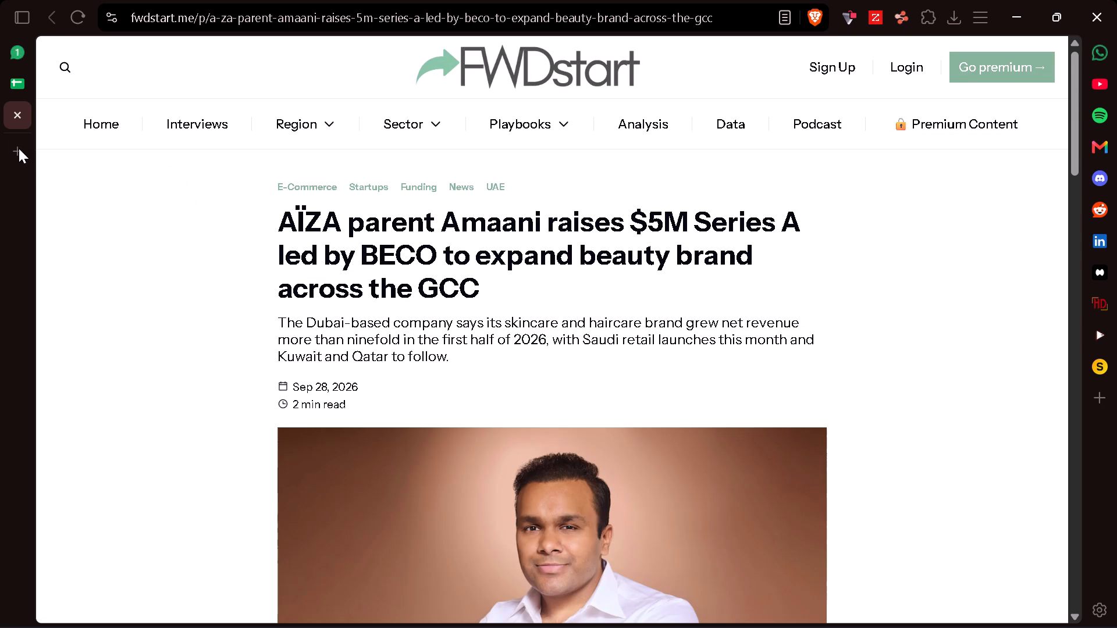
scroll(456, 359, "down", 8)
scroll(456, 359, "up", 1)
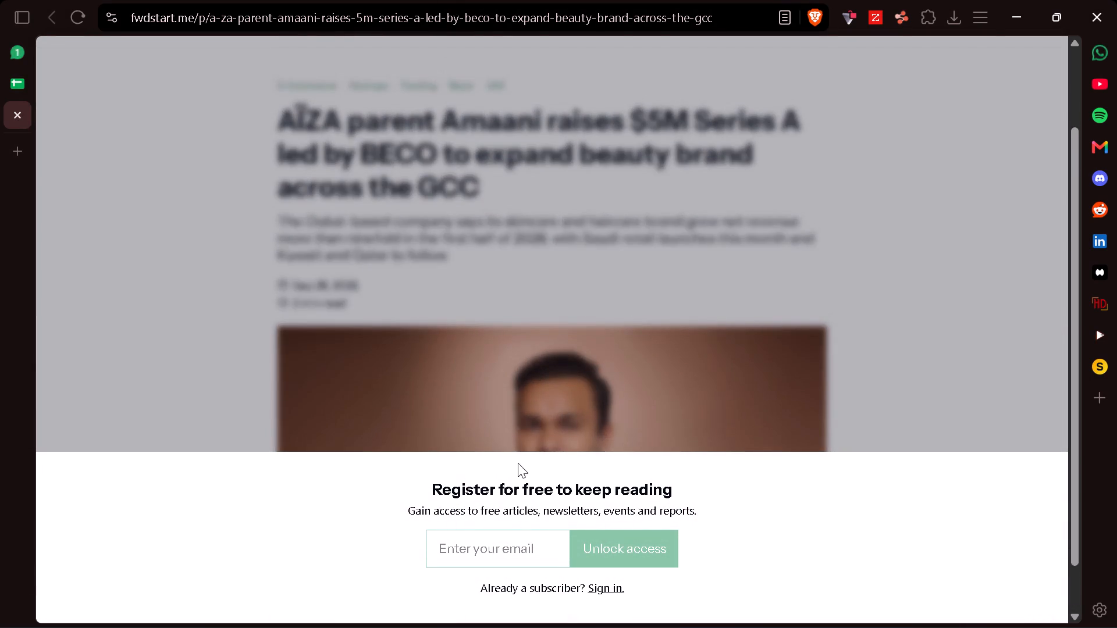
scroll(518, 463, "up", 6)
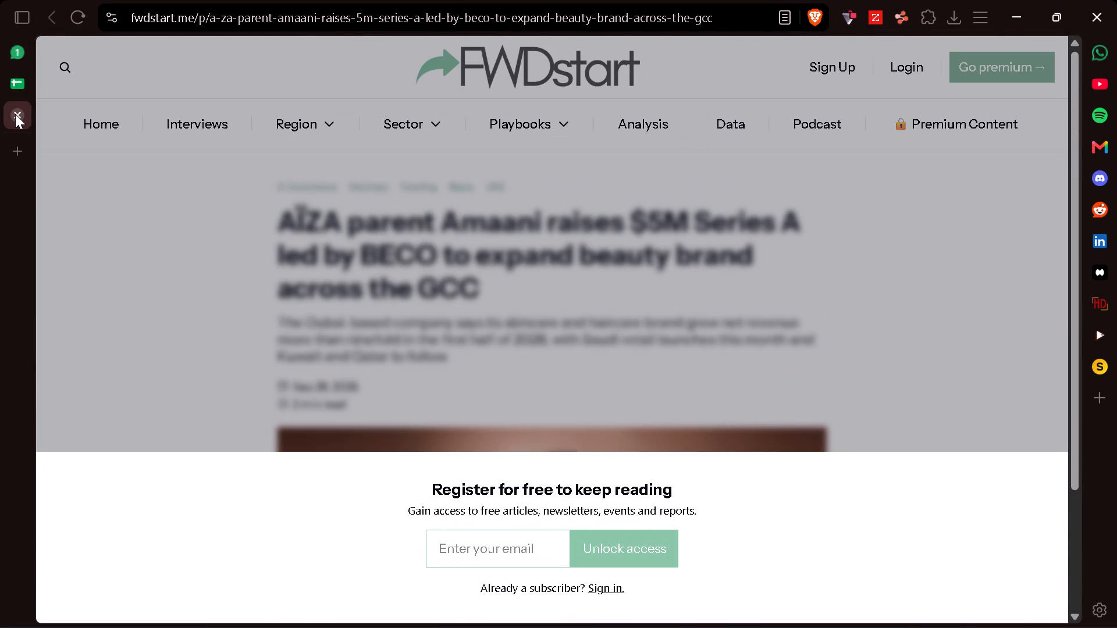
Close the FWDstart article and reopen the closed AMAANI LinkedIn company page.
left_click(15, 114)
key("ctrl+shift+t")
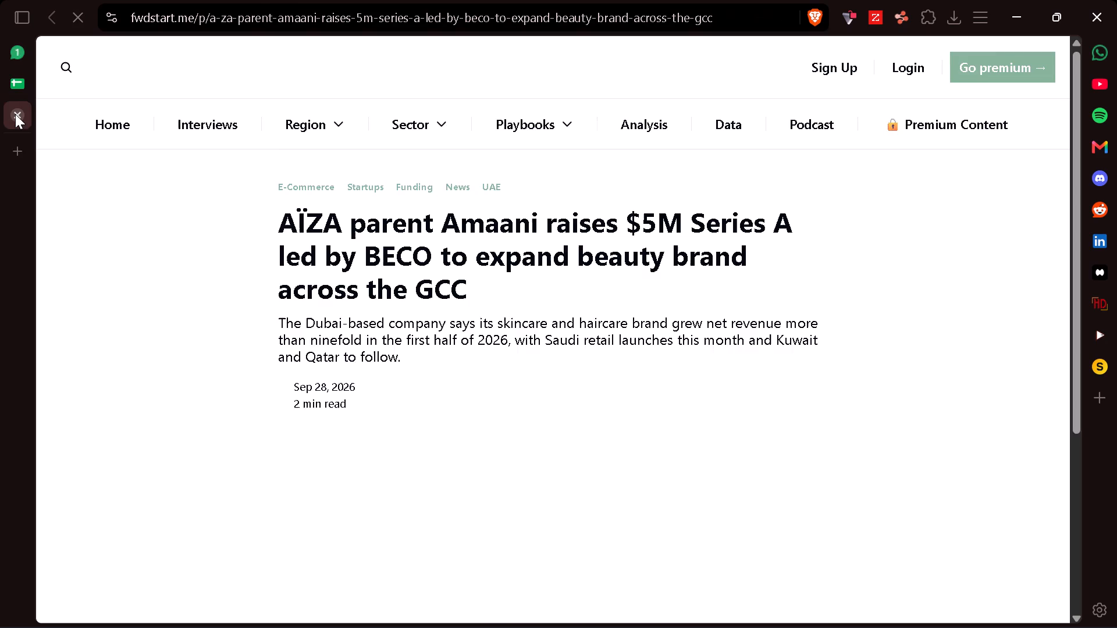
key("ctrl+shift+t")
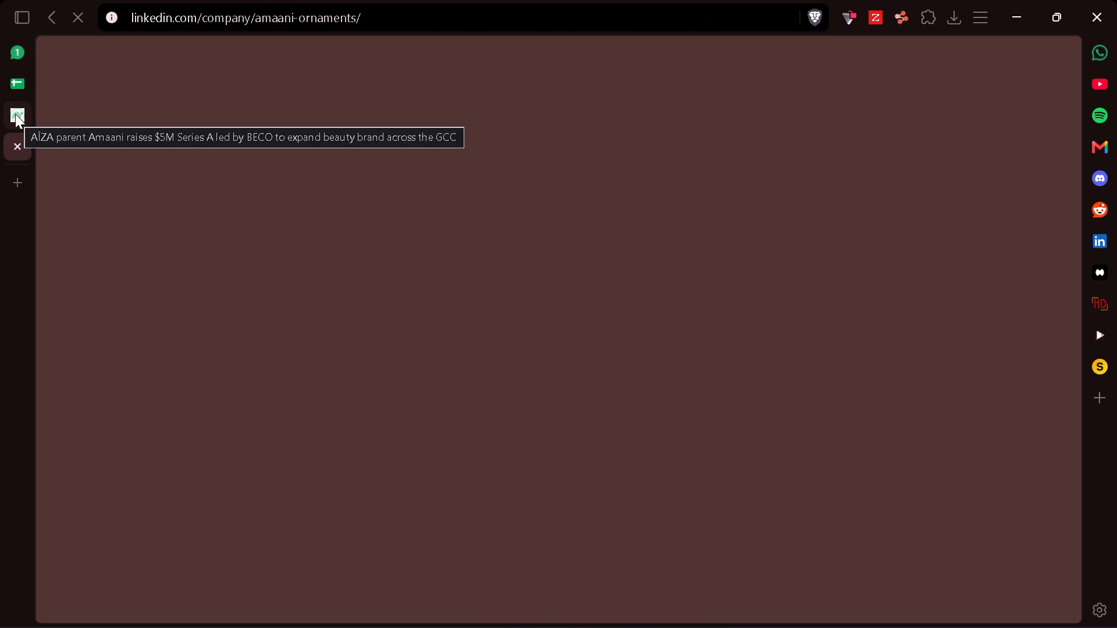
left_click(22, 110)
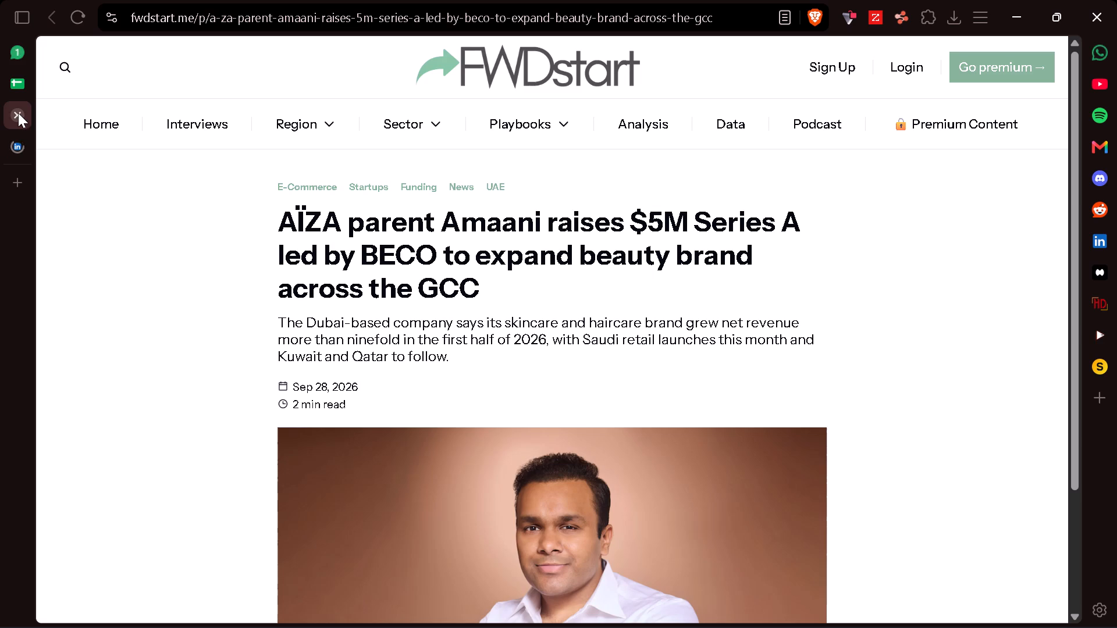
left_click(18, 113)
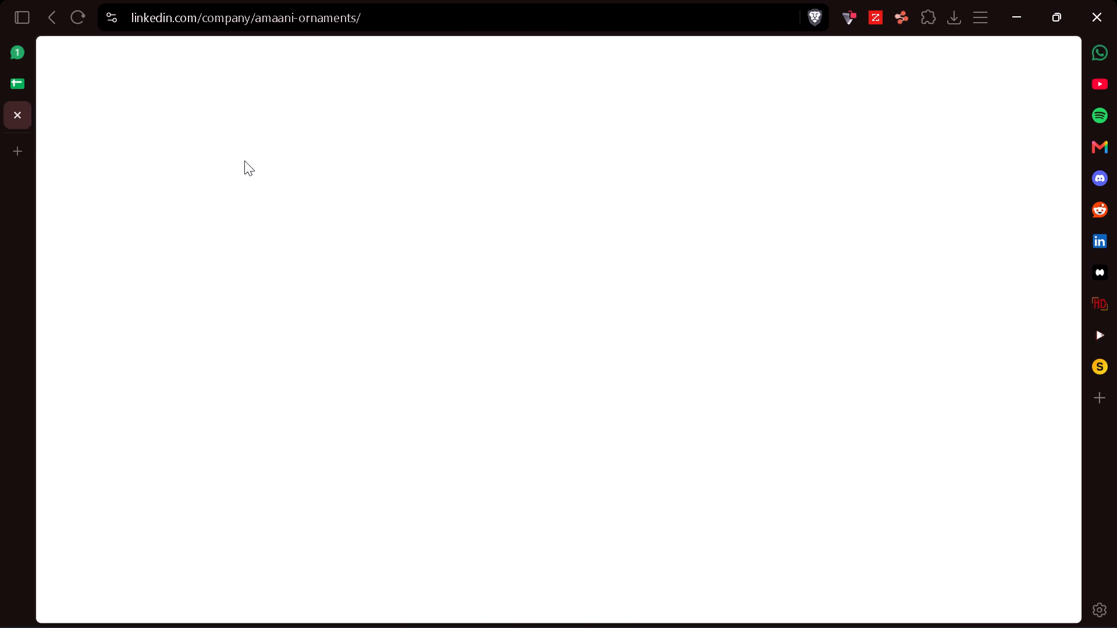
Review the Amaani (AÏZA) row's company details in Dubai PoC List and compare them with the AMAANI LinkedIn page.
left_click(20, 81)
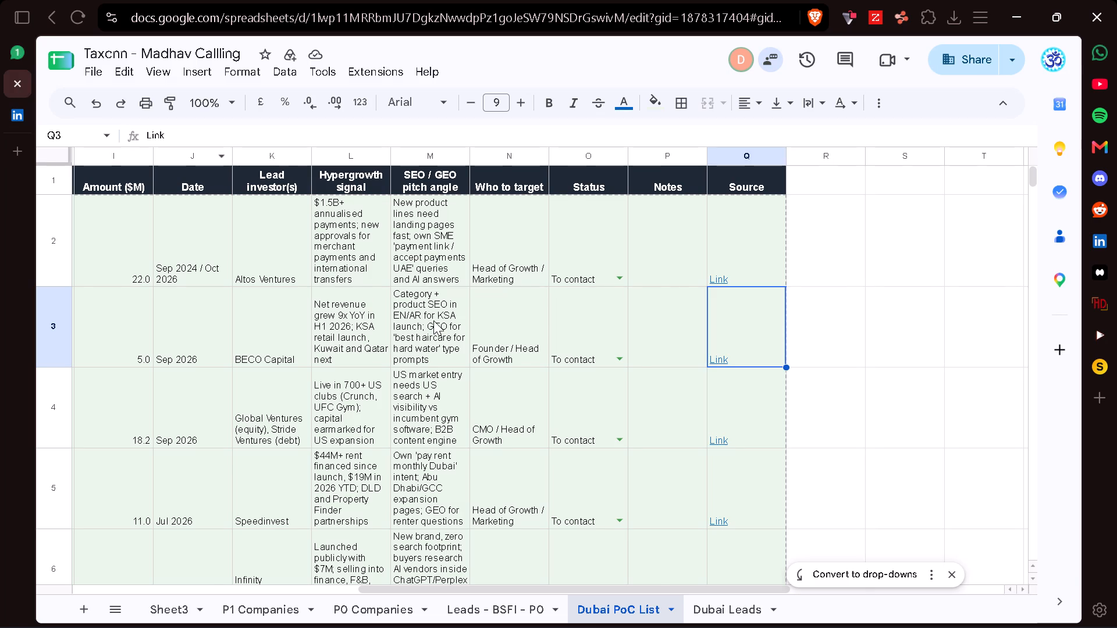
scroll(433, 320, "right", 7)
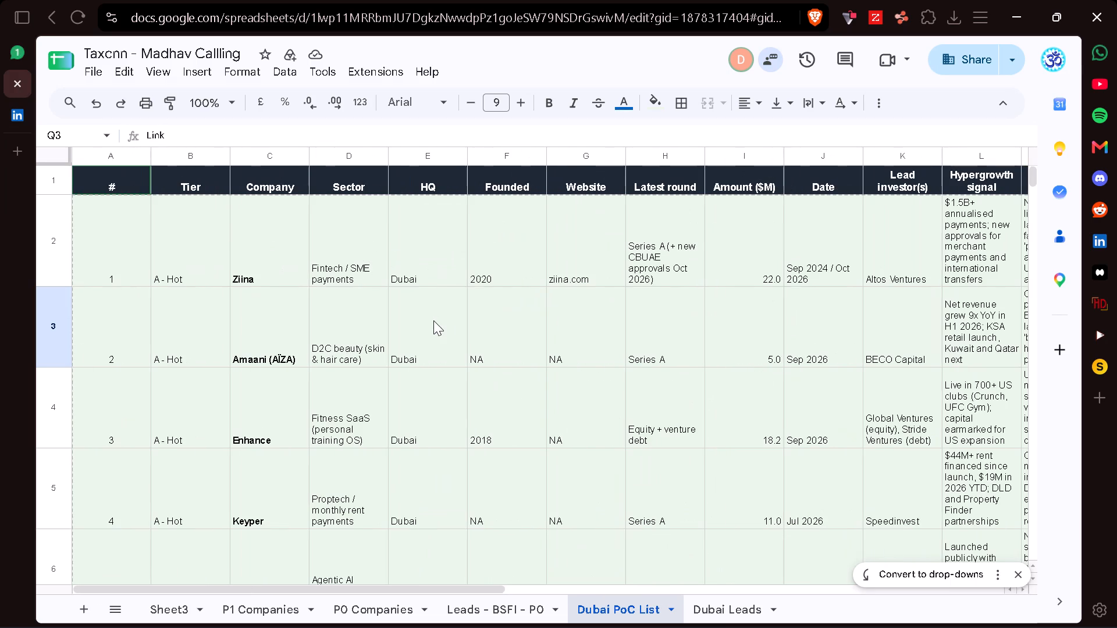
scroll(433, 320, "left", 2)
scroll(433, 320, "right", 1)
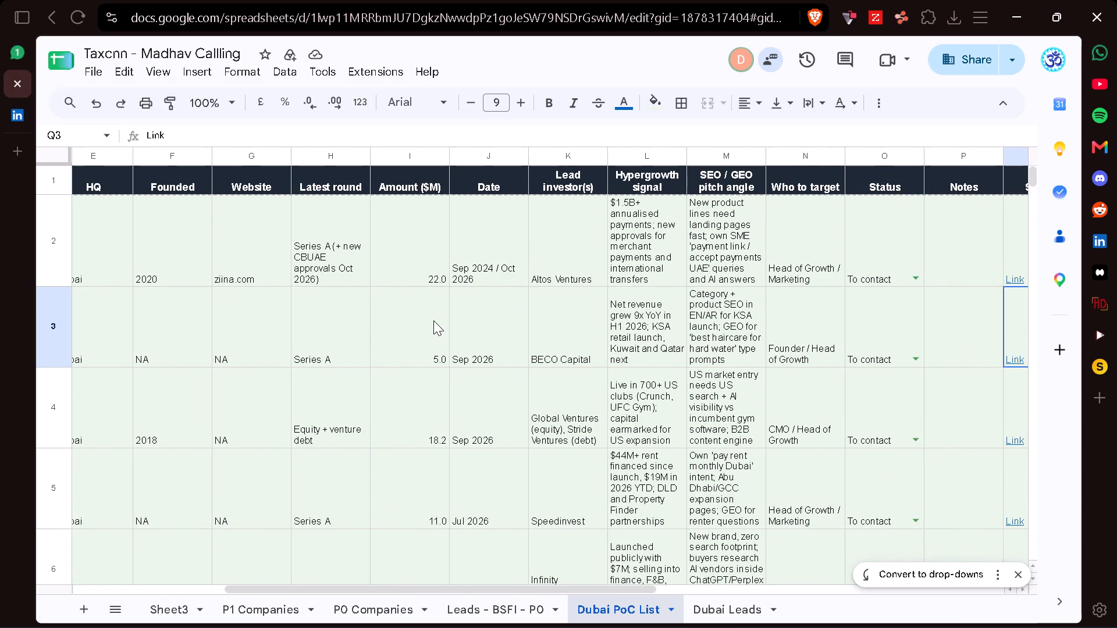
scroll(433, 320, "right", 1)
left_click(17, 111)
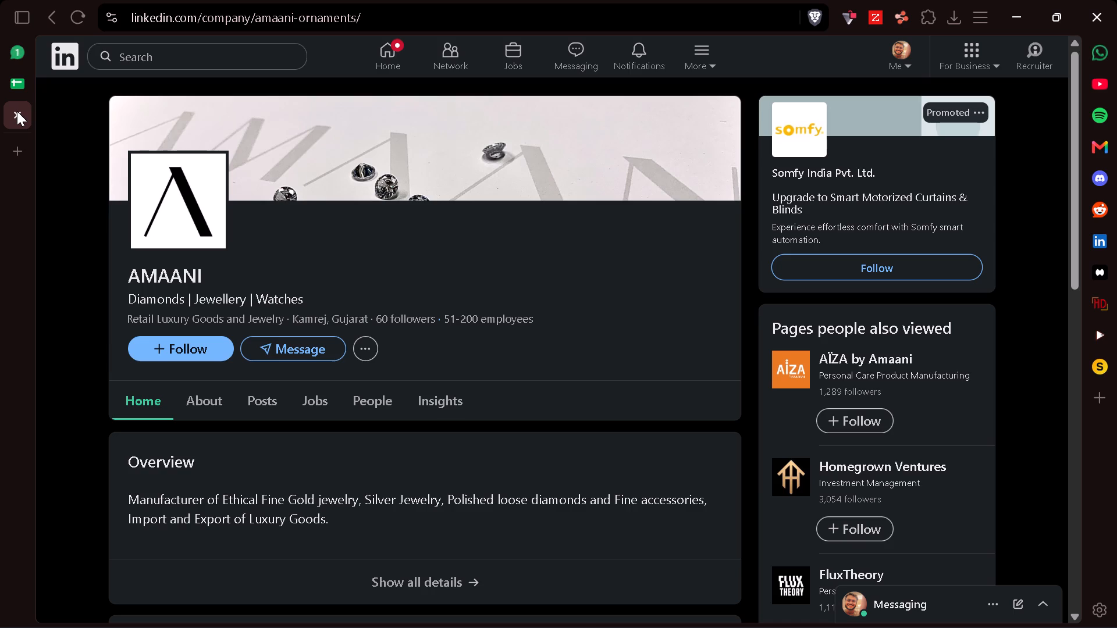
Recheck the company name in Dubai PoC List, search LinkedIn for Aiza, and examine the Aiza luxury goods and jewelry company page.
left_click(14, 81)
scroll(257, 330, "right", 4)
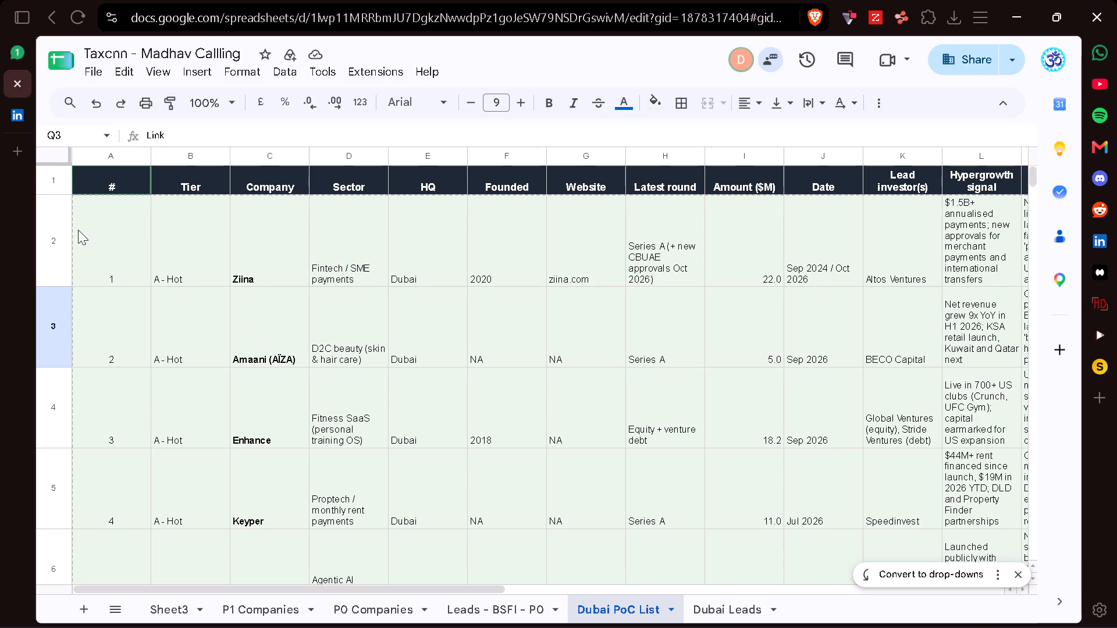
left_click(14, 107)
left_click(154, 60)
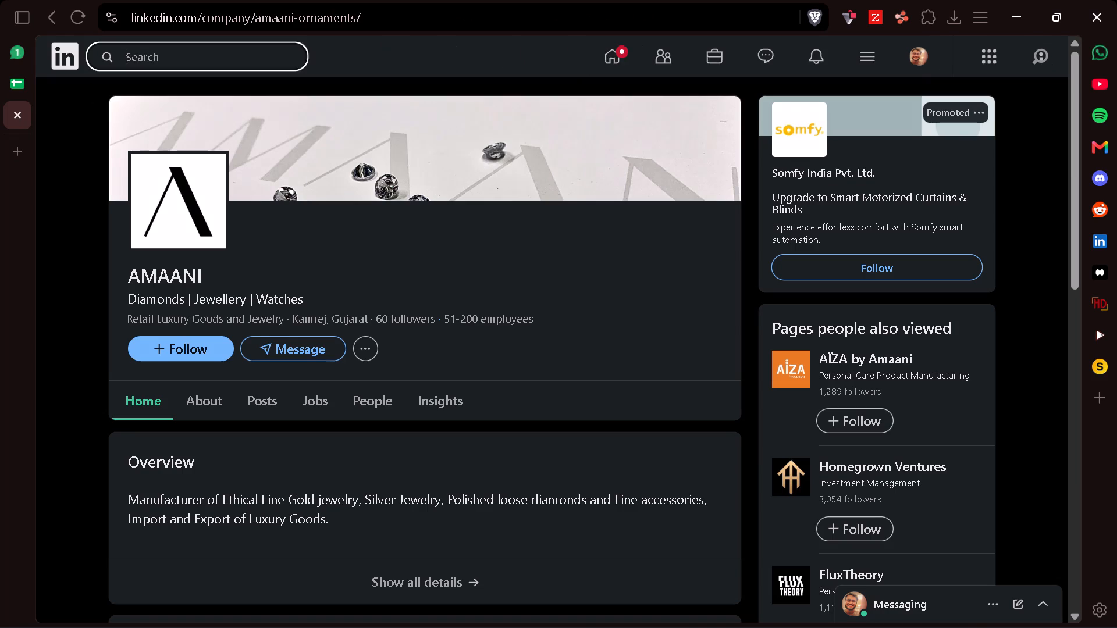
type("Aiza")
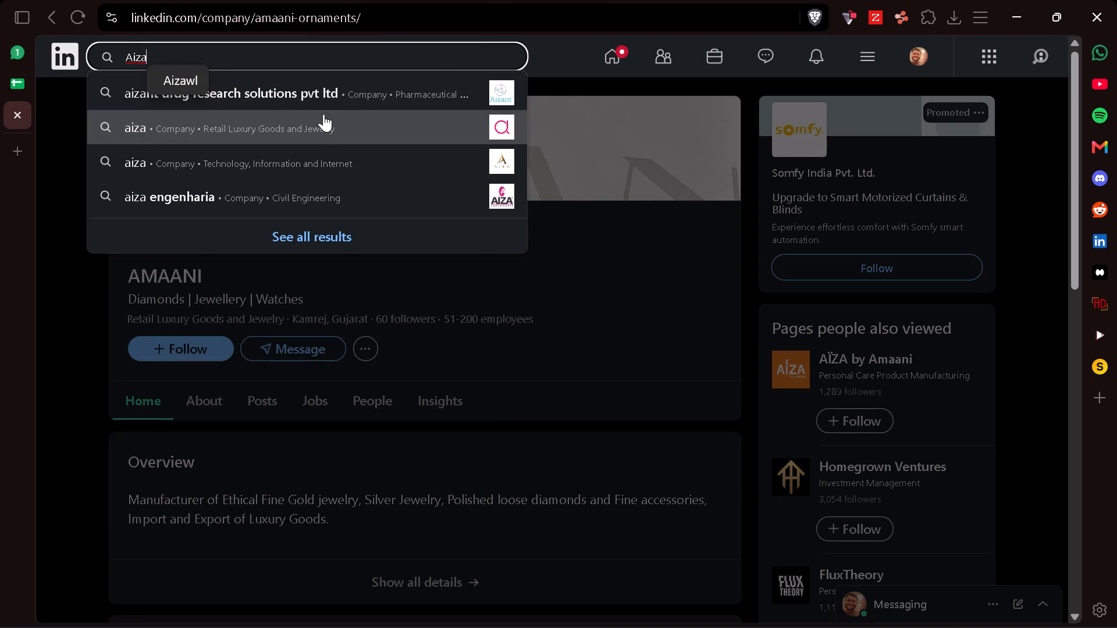
left_click(331, 123)
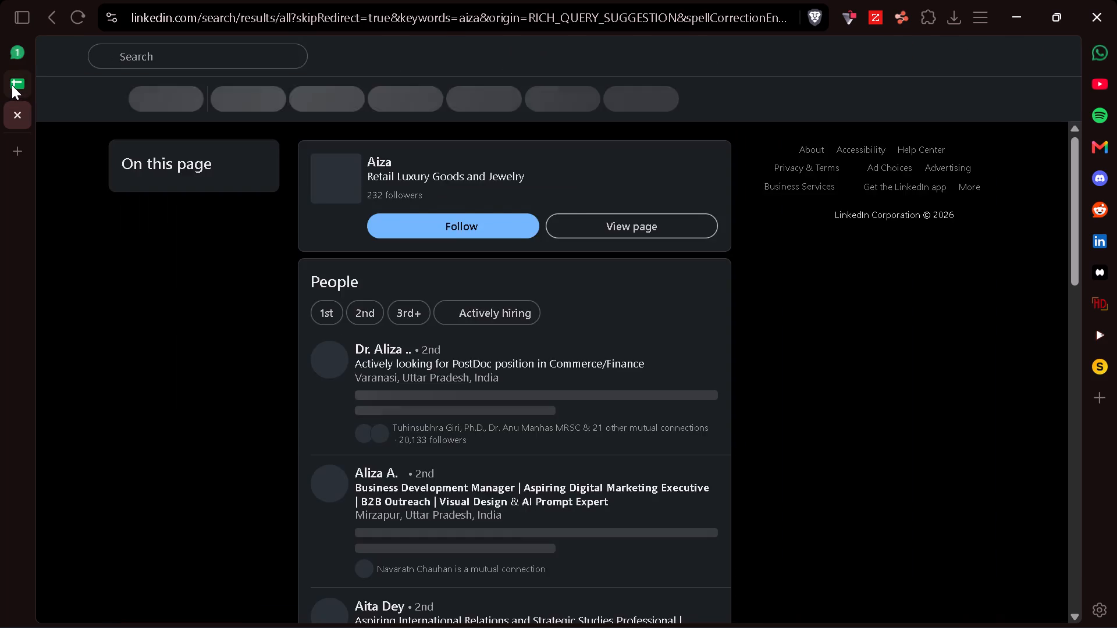
left_click(12, 85)
left_click(14, 115)
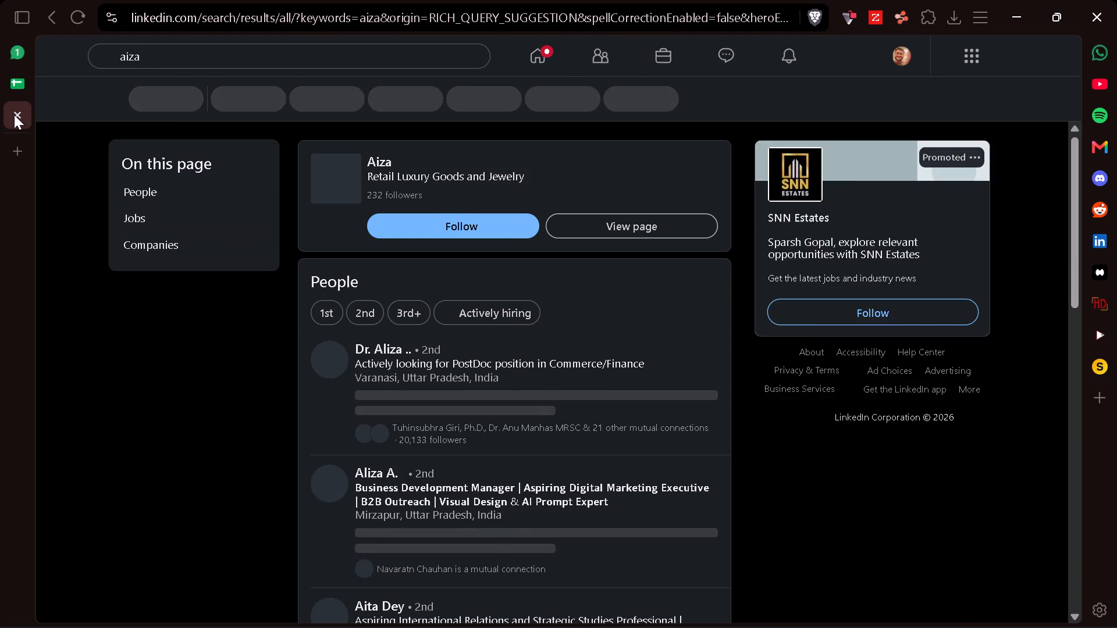
left_click(635, 227)
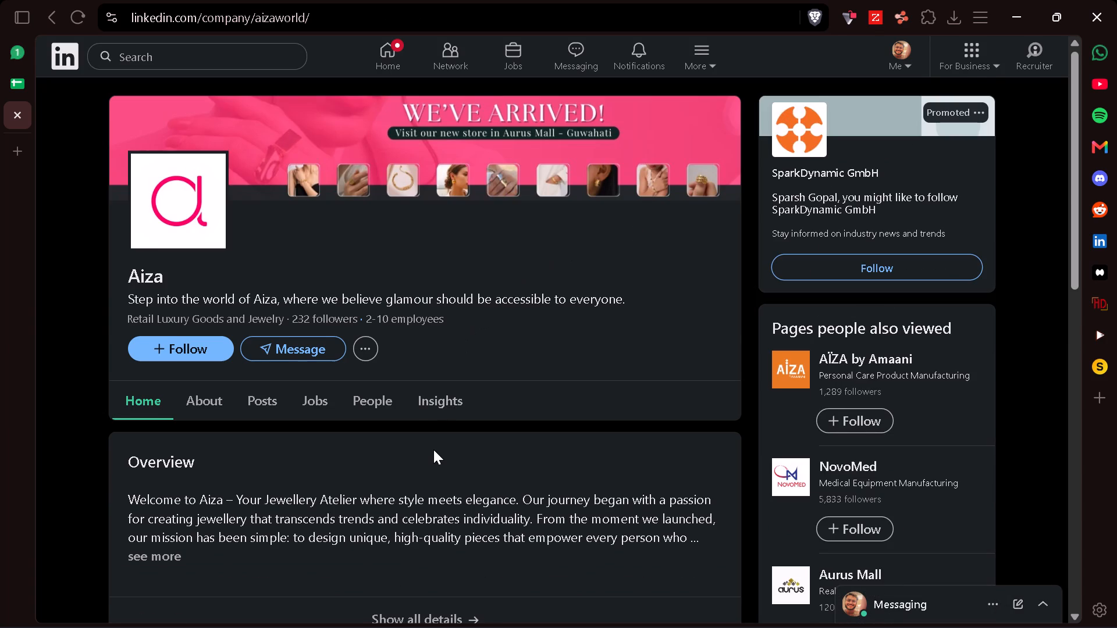
scroll(433, 449, "down", 3)
scroll(433, 449, "up", 7)
left_click(187, 56)
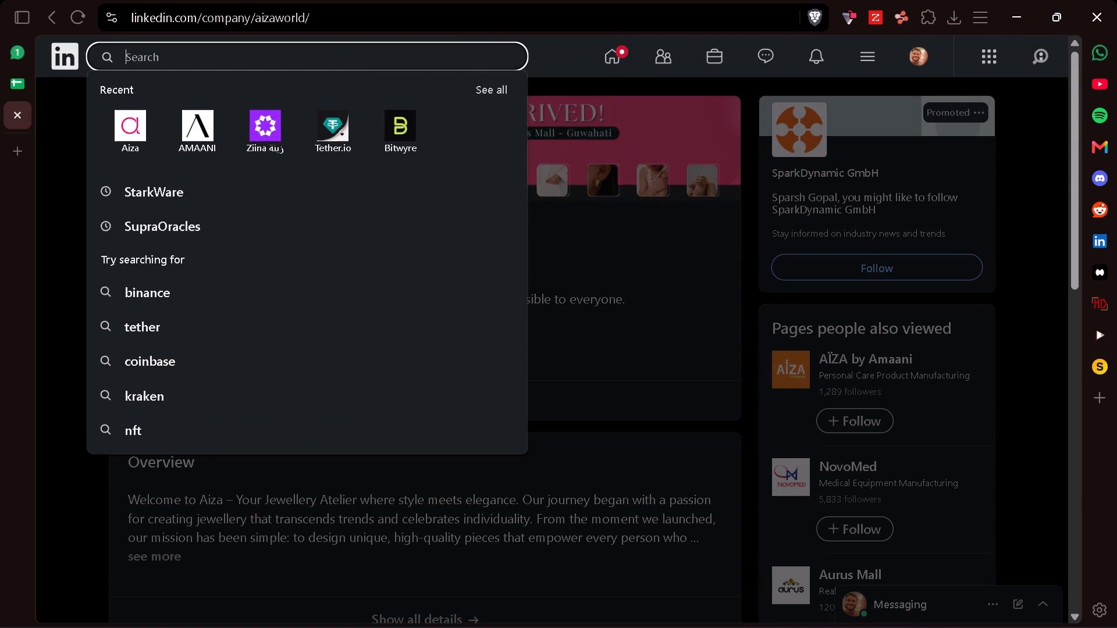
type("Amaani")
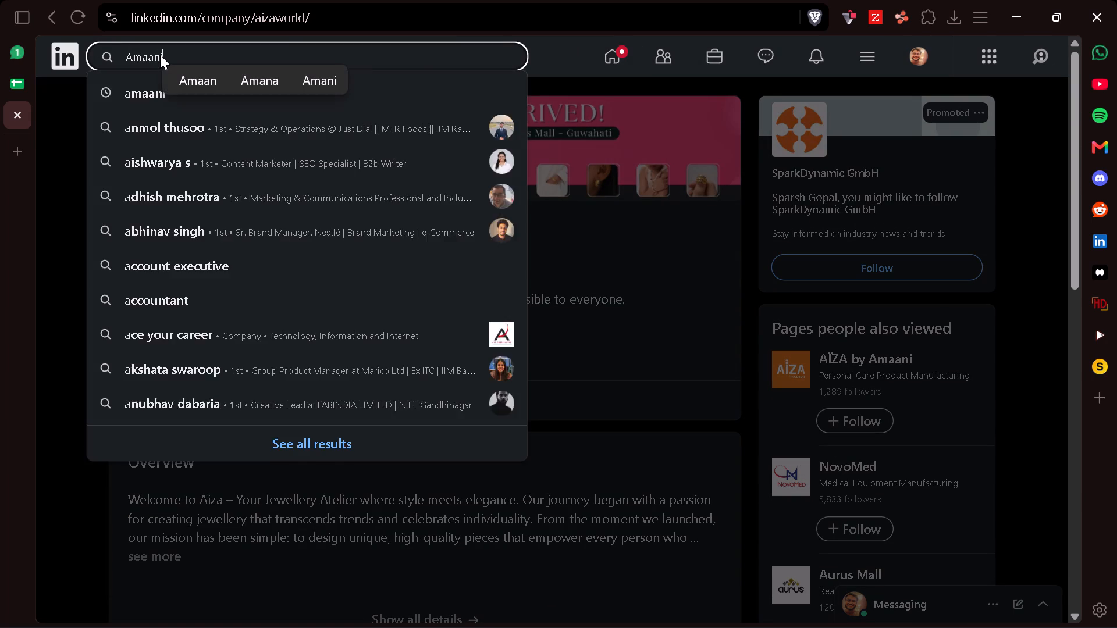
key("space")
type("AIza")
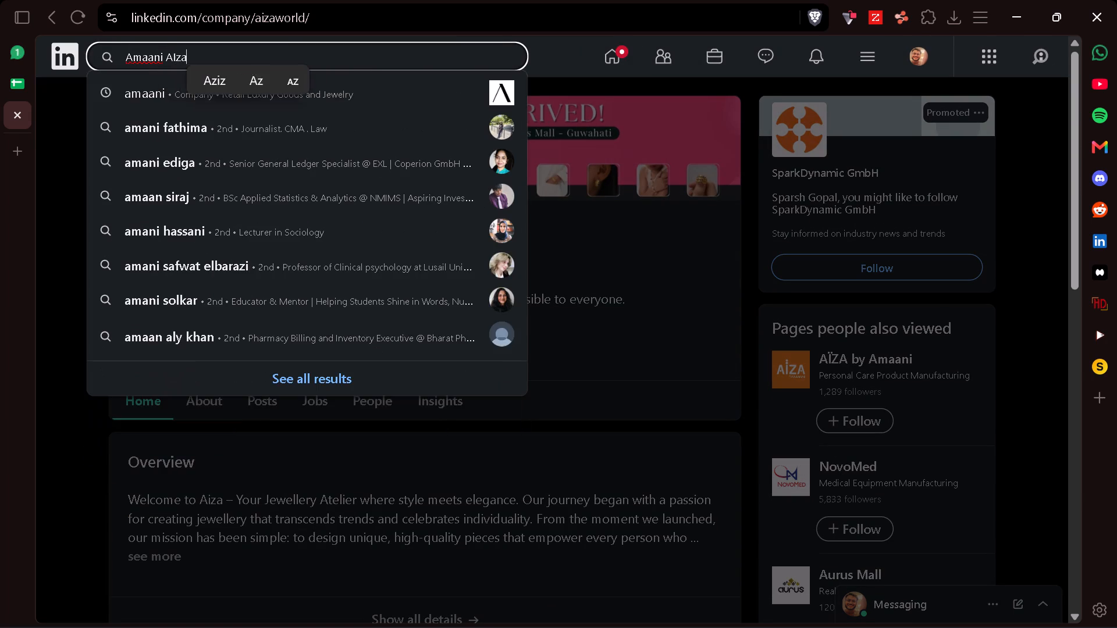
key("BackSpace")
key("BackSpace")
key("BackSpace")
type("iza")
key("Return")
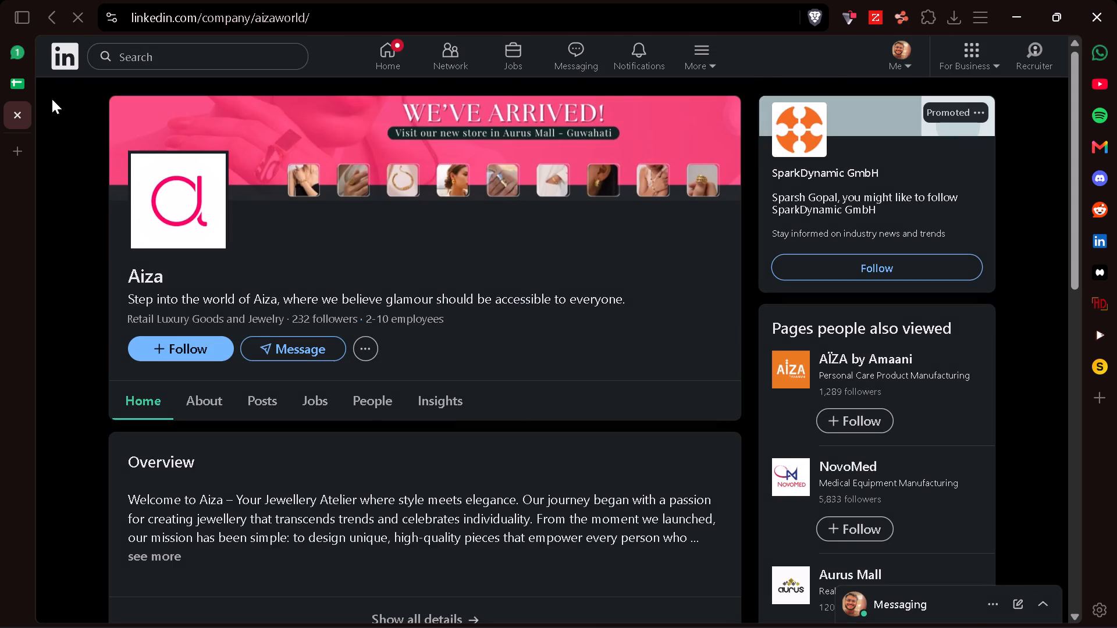
left_click(14, 78)
left_click(16, 99)
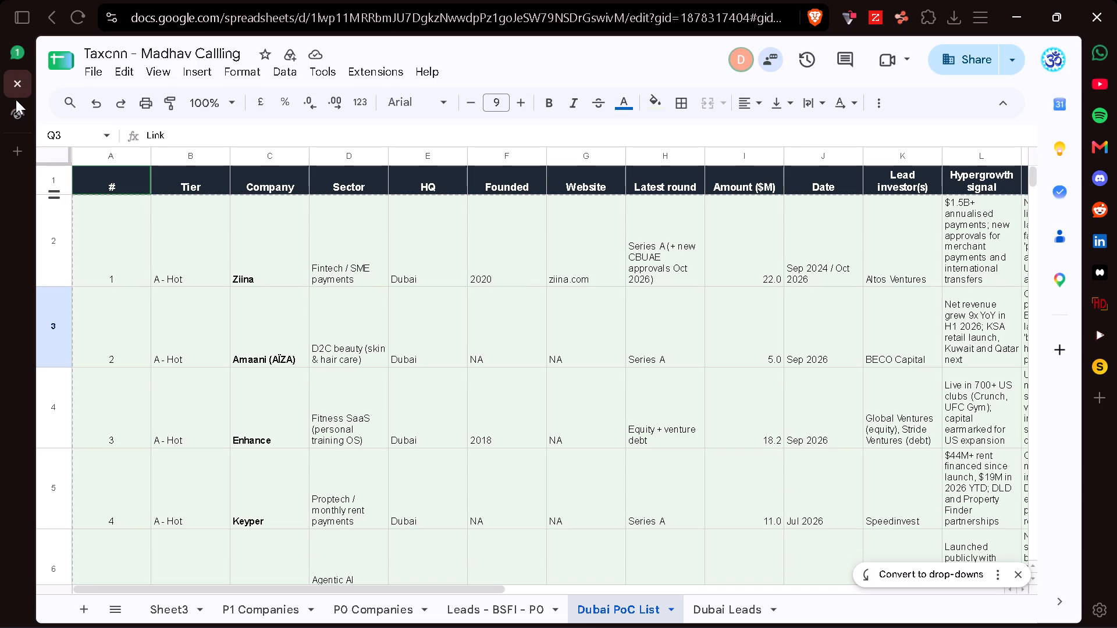
left_click(16, 109)
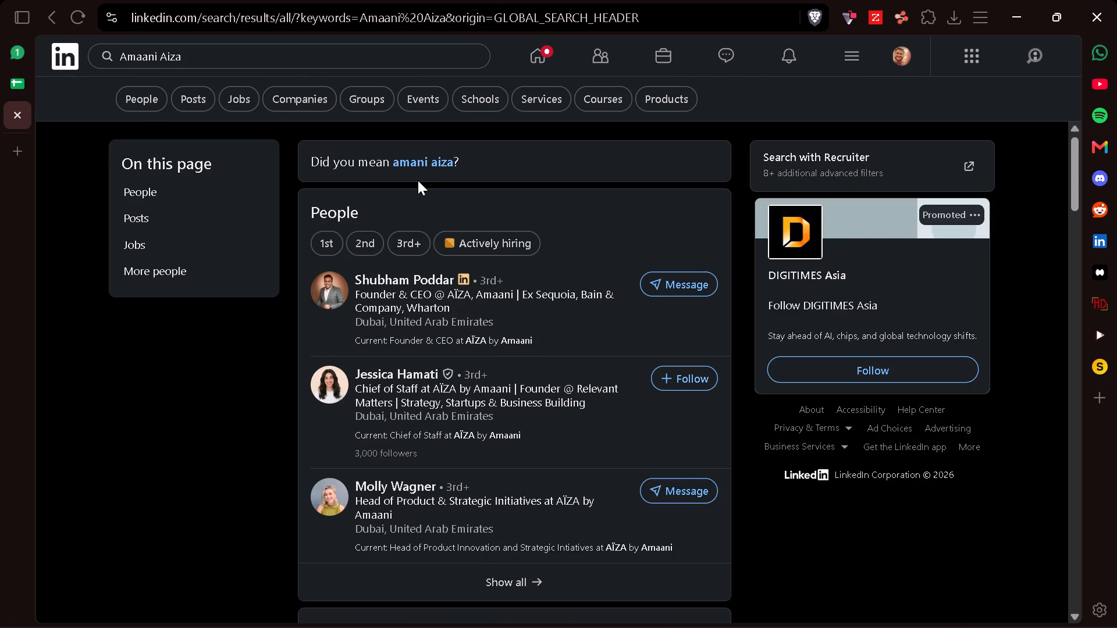
Open the Founder & CEO's profile from the search results and go to the AÏZA by Amaani company page via their current experience.
left_click(388, 281)
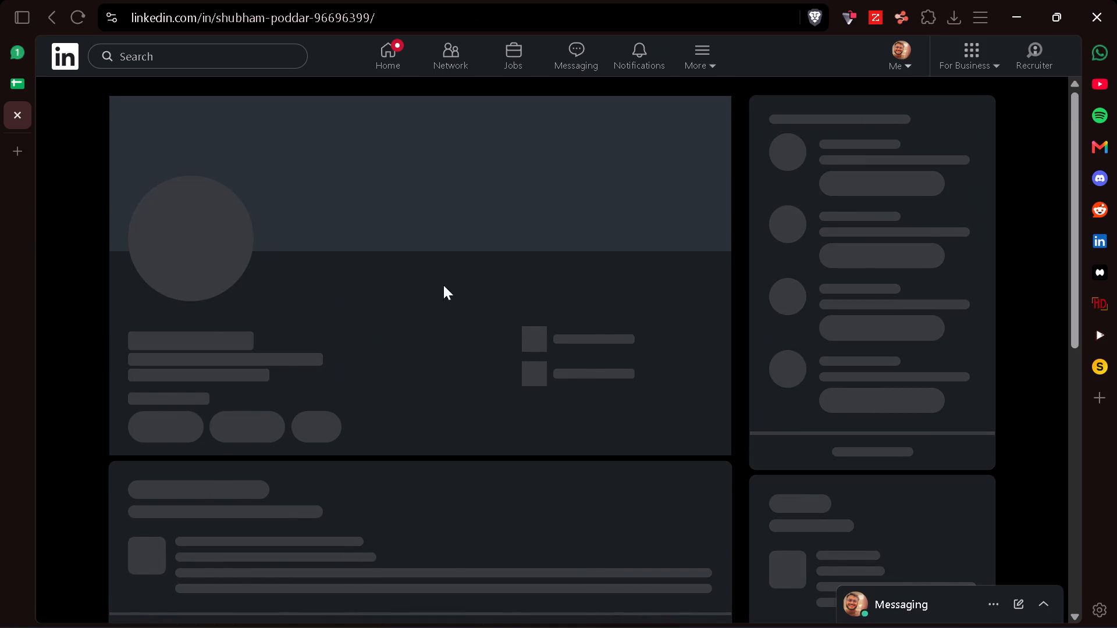
left_click(574, 337)
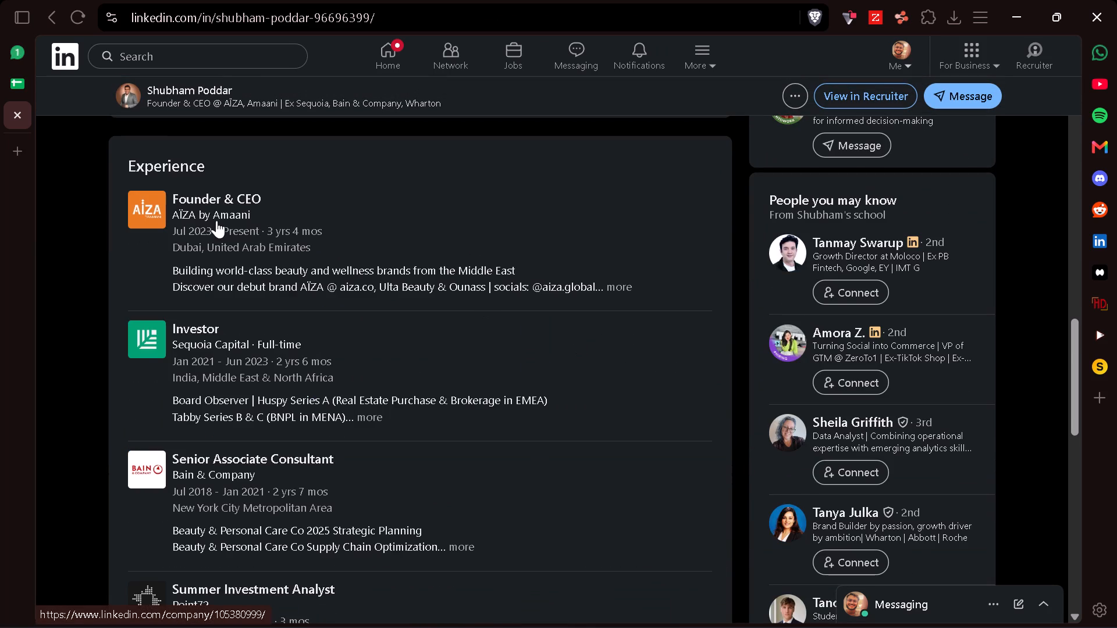
left_click(191, 217)
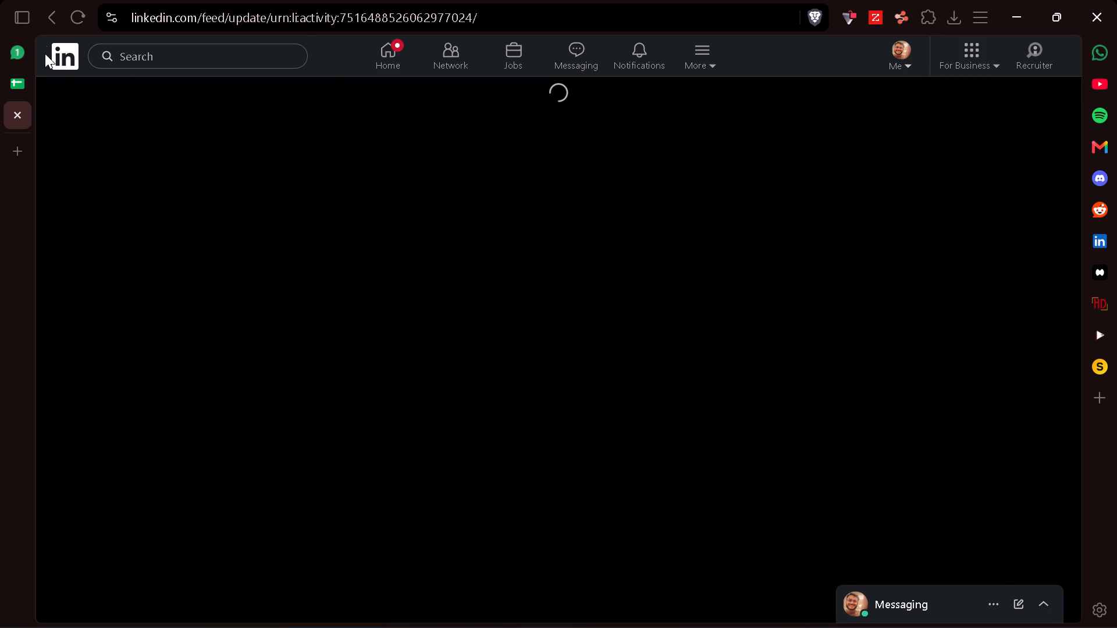
left_click(41, 20)
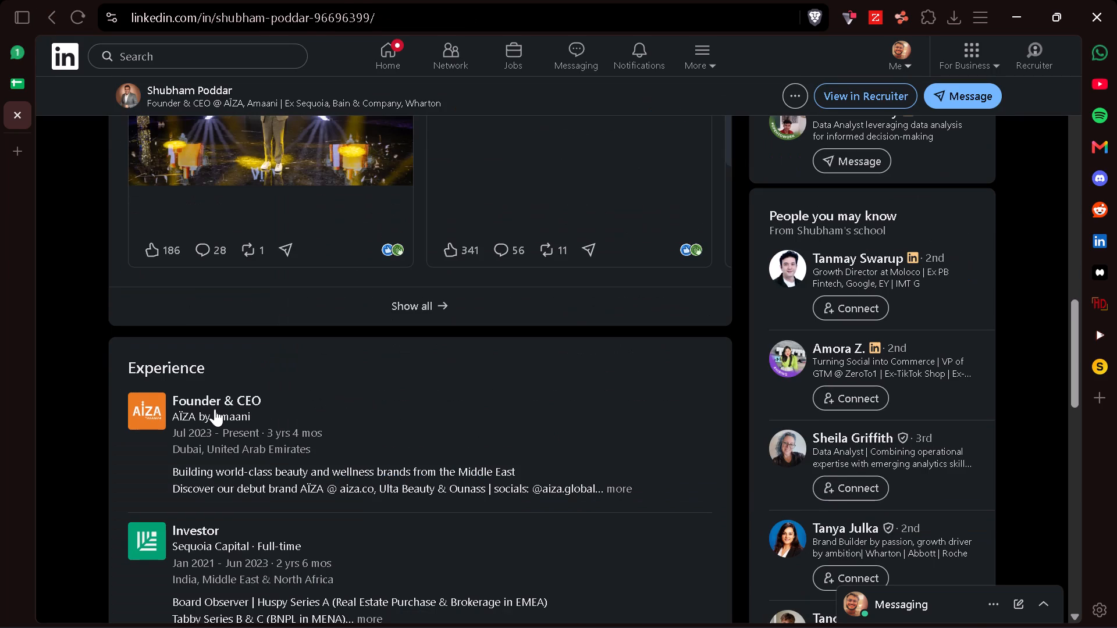
left_click(205, 412)
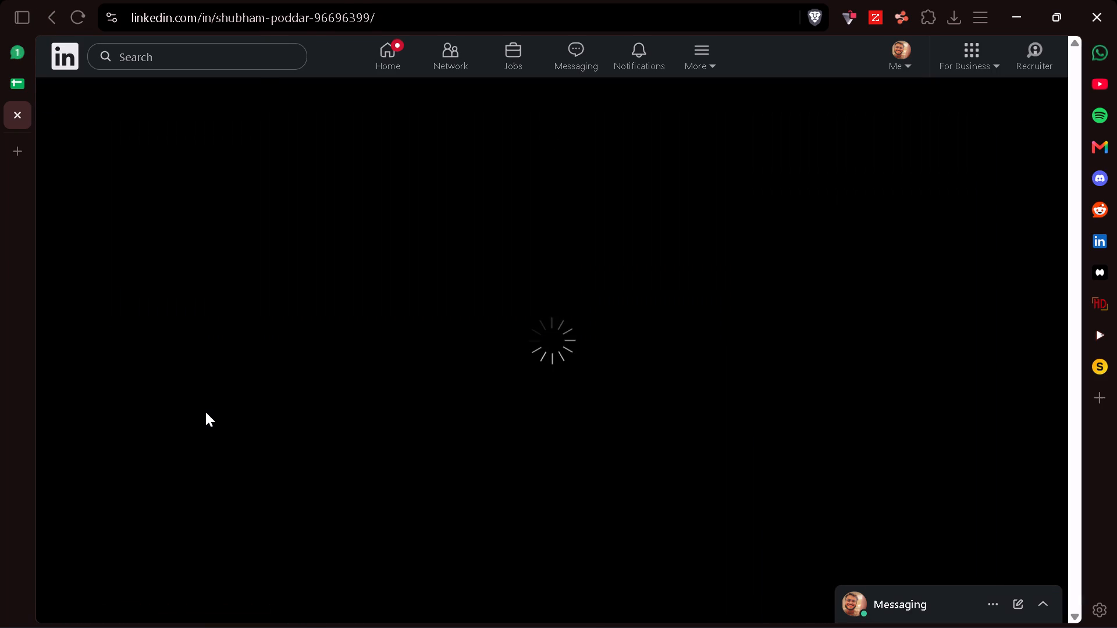
Examine the associated members of AÏZA by Amaani on LinkedIn for marketing and founder roles.
left_click(379, 391)
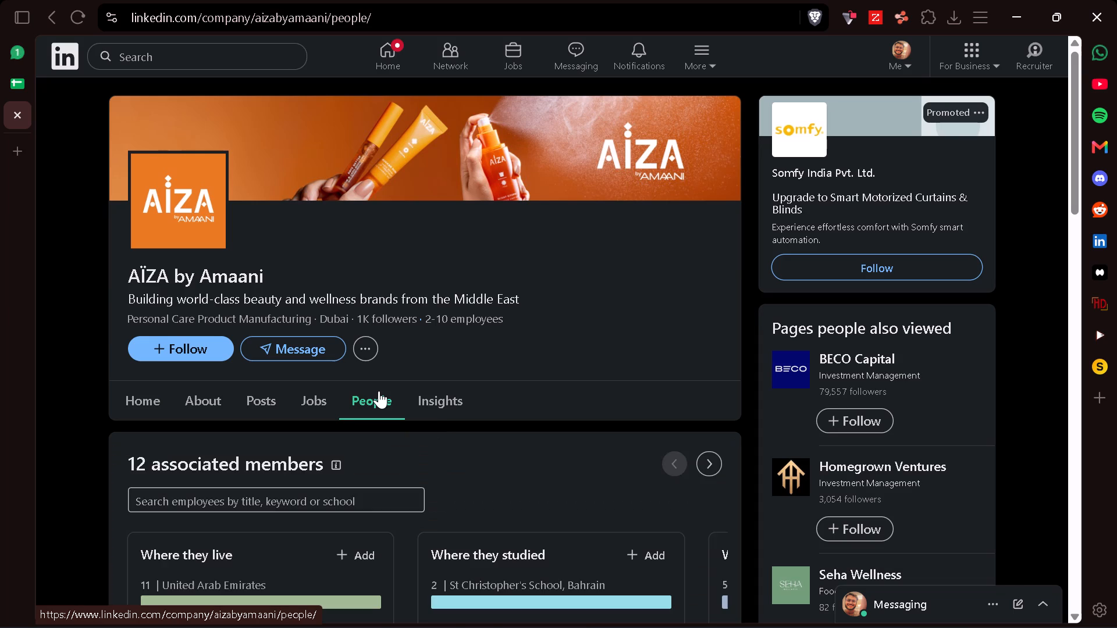
scroll(379, 391, "down", 4)
scroll(325, 434, "down", 2)
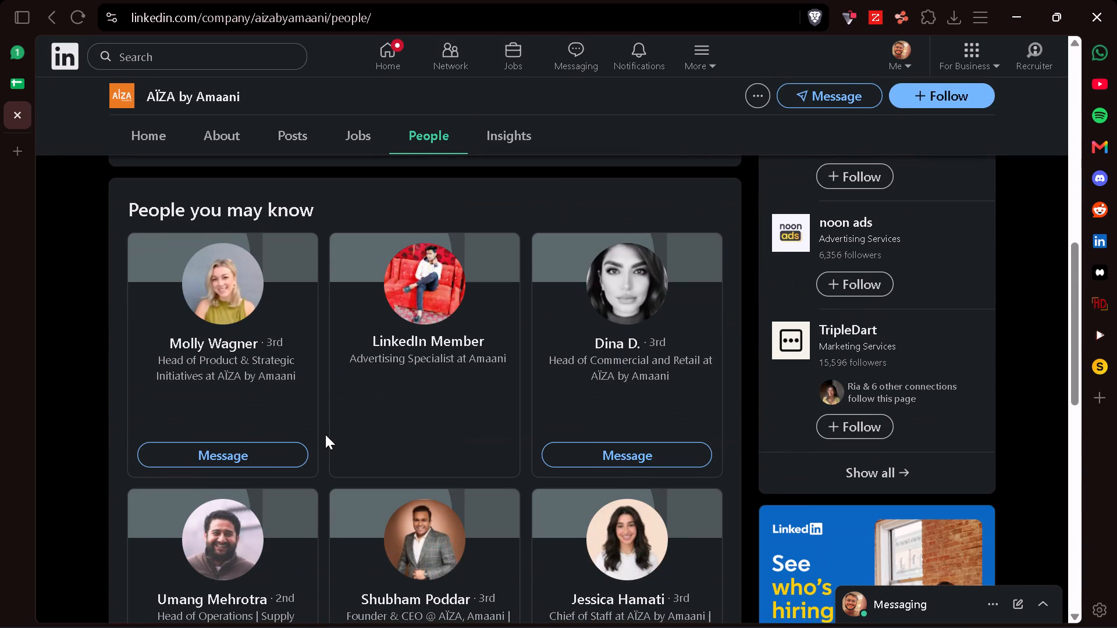
scroll(325, 434, "down", 1)
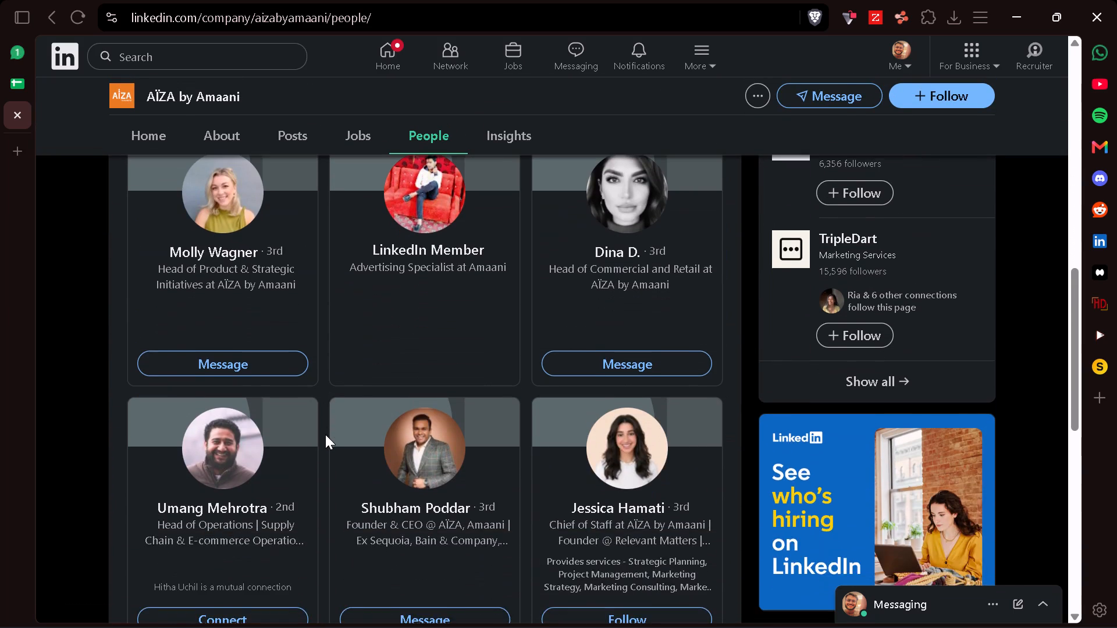
scroll(325, 434, "down", 2)
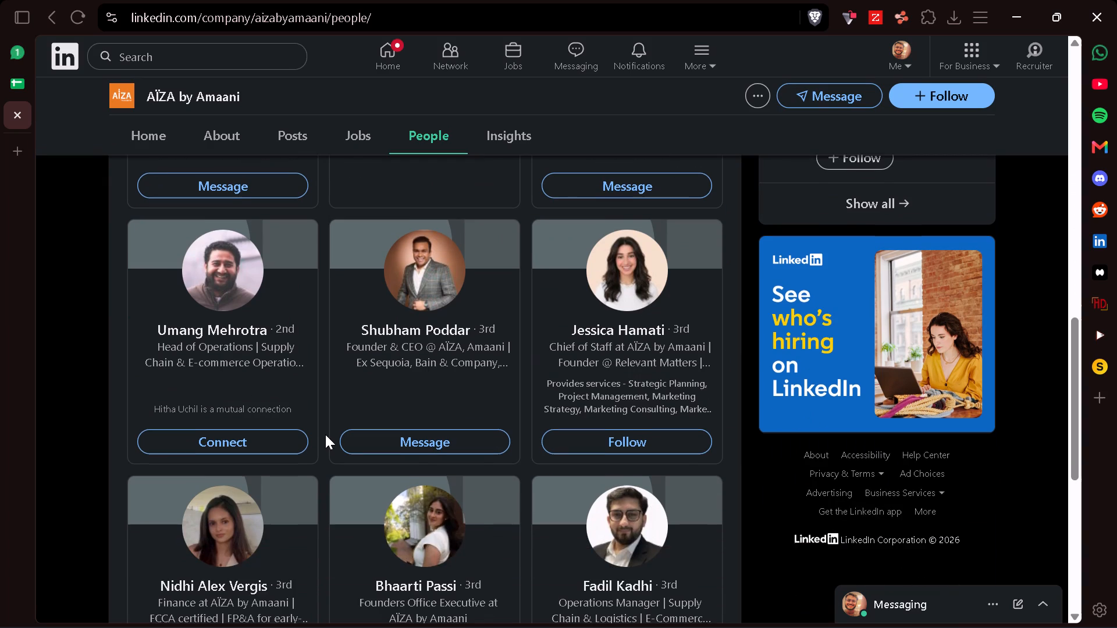
scroll(325, 434, "down", 3)
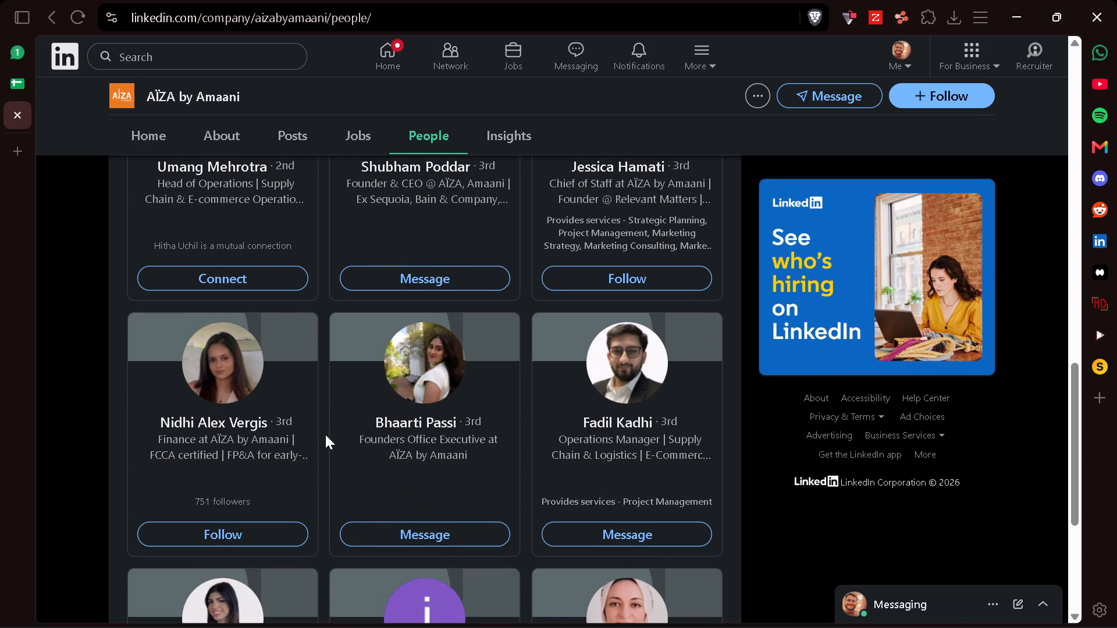
Load the remaining associated members of AÏZA by Amaani and examine their roles through the end of the list.
scroll(325, 434, "down", 3)
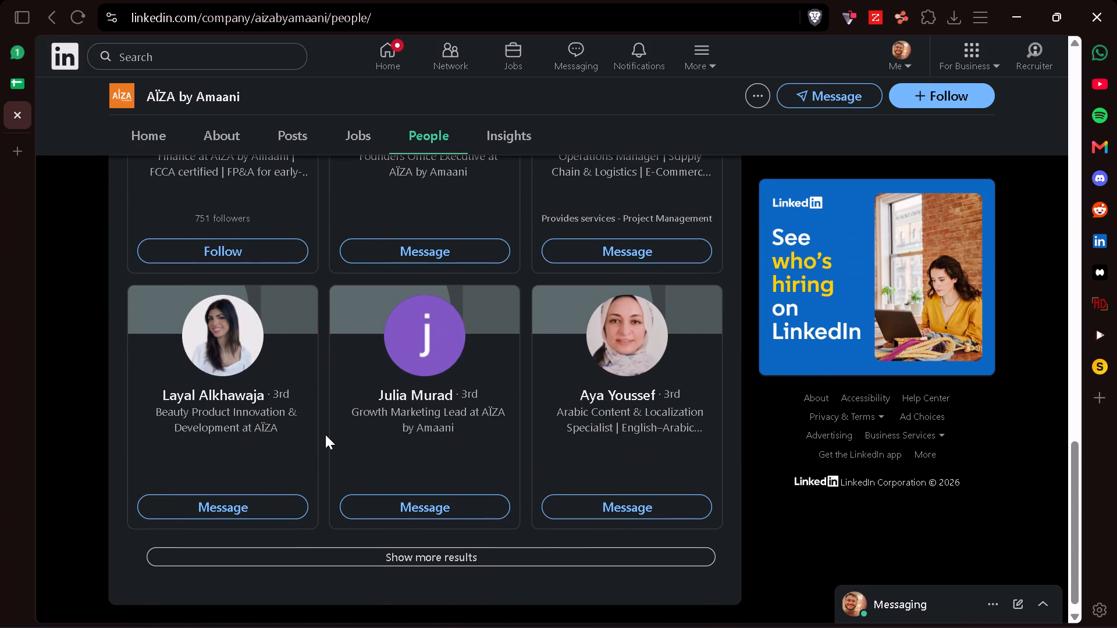
left_click(423, 551)
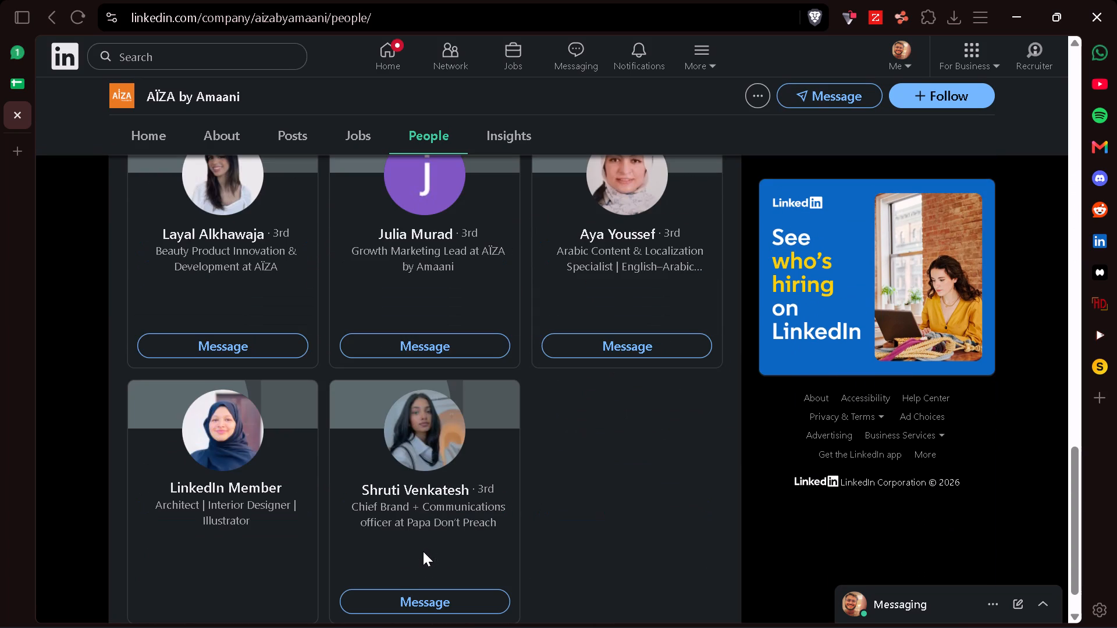
scroll(423, 551, "down", 1)
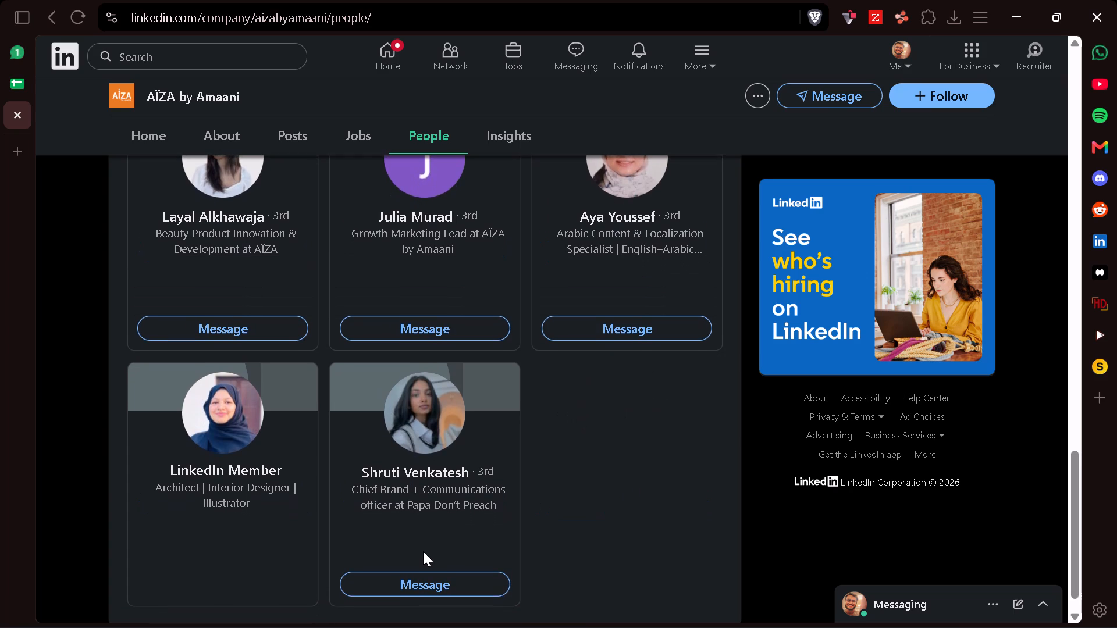
scroll(423, 551, "down", 2)
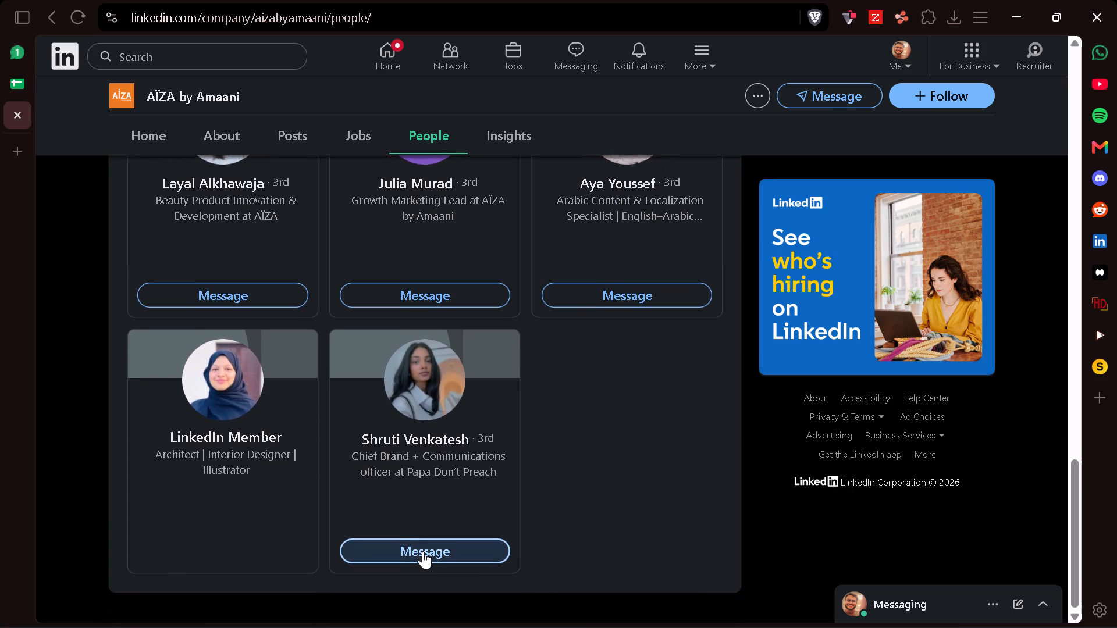
Return to the Founder & CEO among the AÏZA by Amaani members and open that person's profile.
scroll(423, 551, "up", 3)
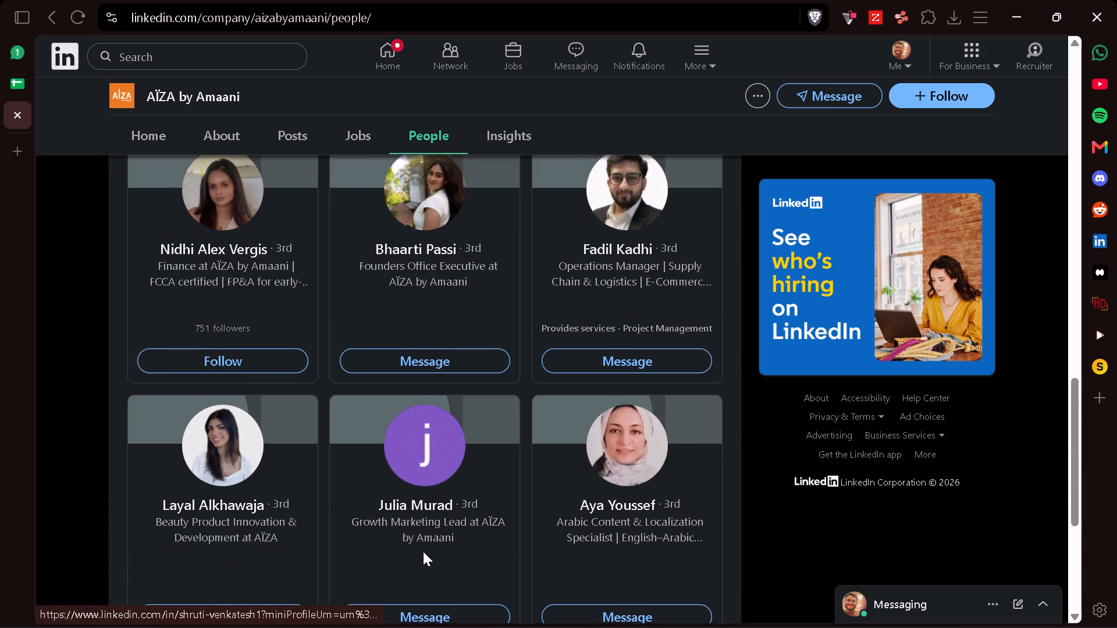
scroll(423, 551, "up", 6)
scroll(411, 513, "down", 2)
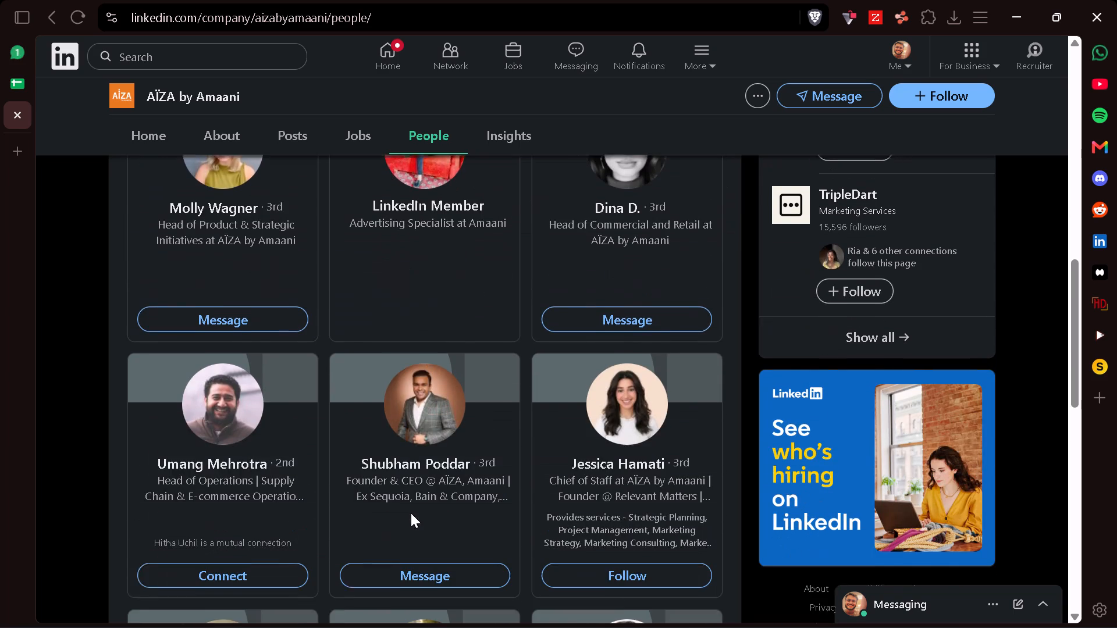
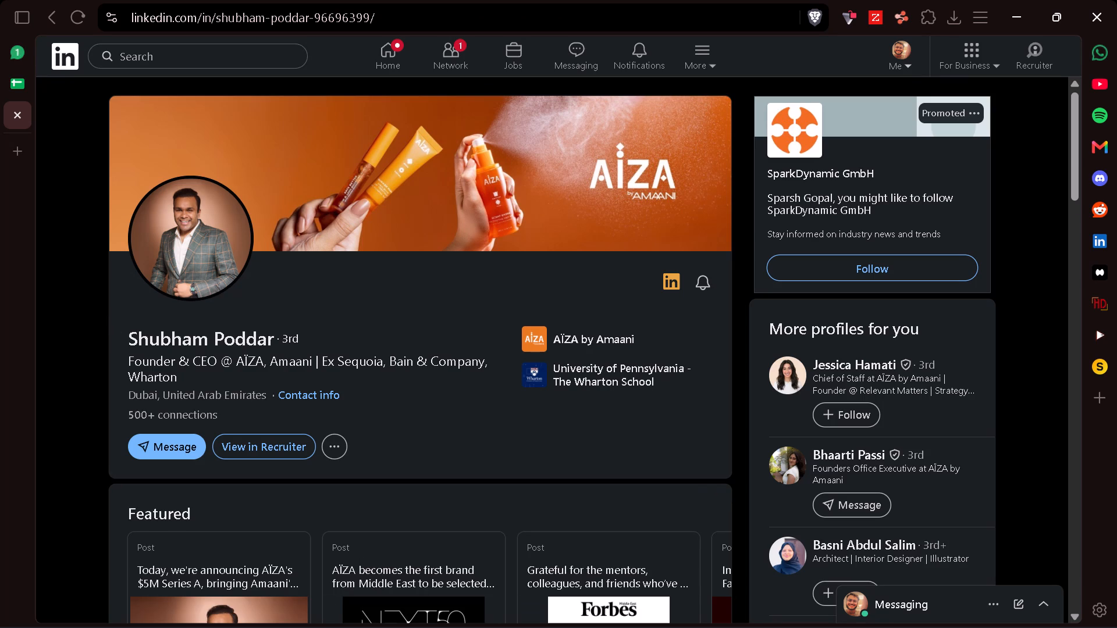
Copy the AÏZA by Amaani founder's name from the LinkedIn profile into the Full Name column, row 7 of Dubai Leads.
left_click_drag(251, 333, 269, 338)
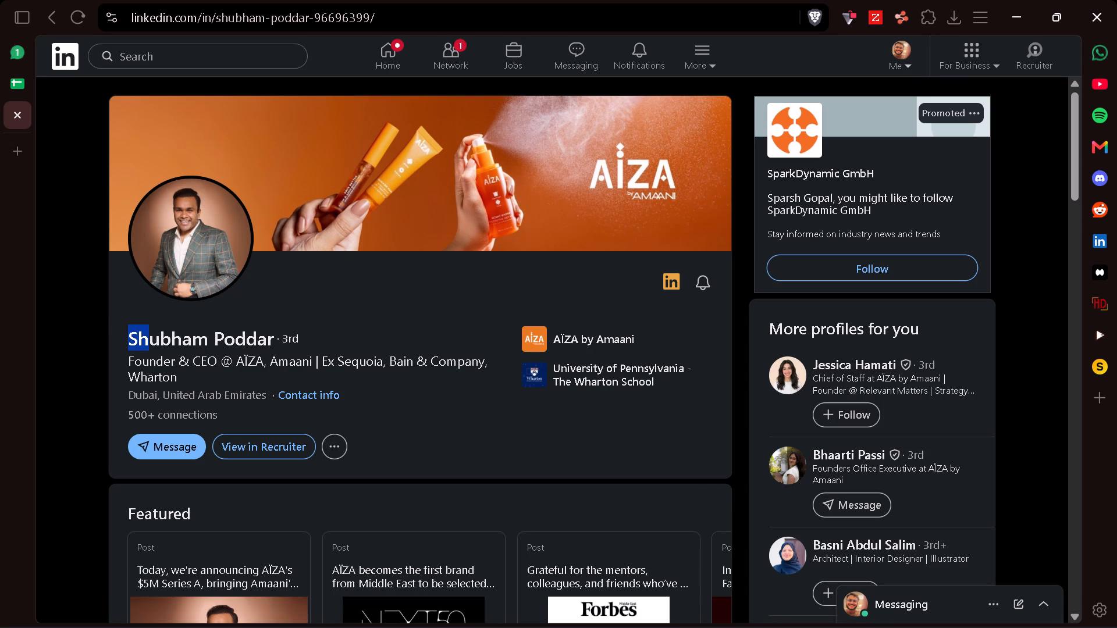
left_click(126, 352)
left_click_drag(117, 336, 264, 340)
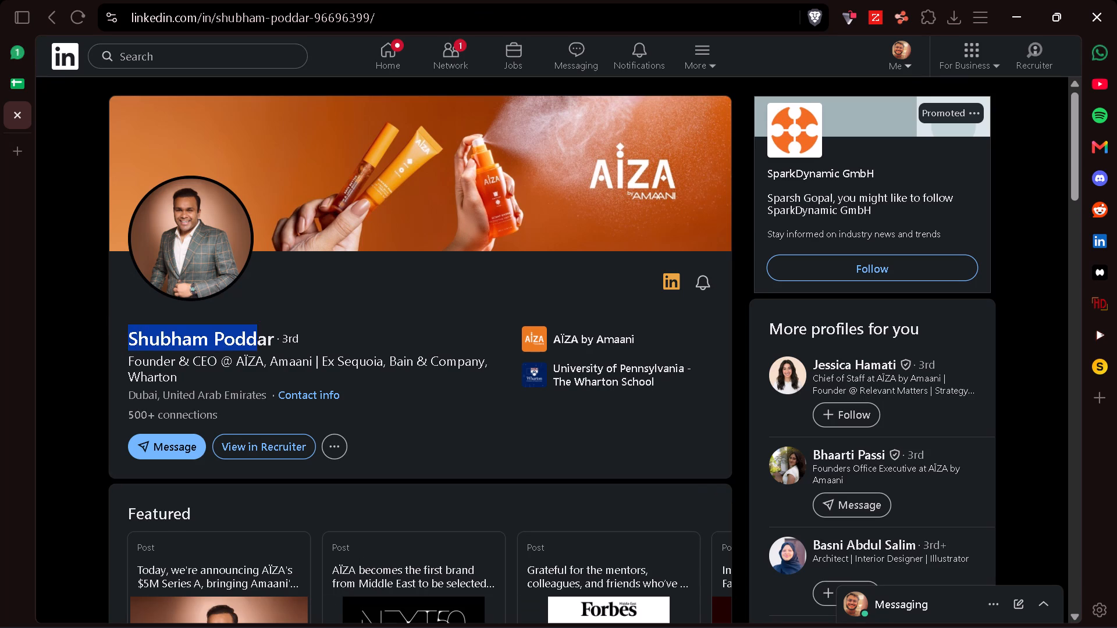
left_click_drag(264, 340, 276, 340)
key("ctrl+c")
left_click(17, 83)
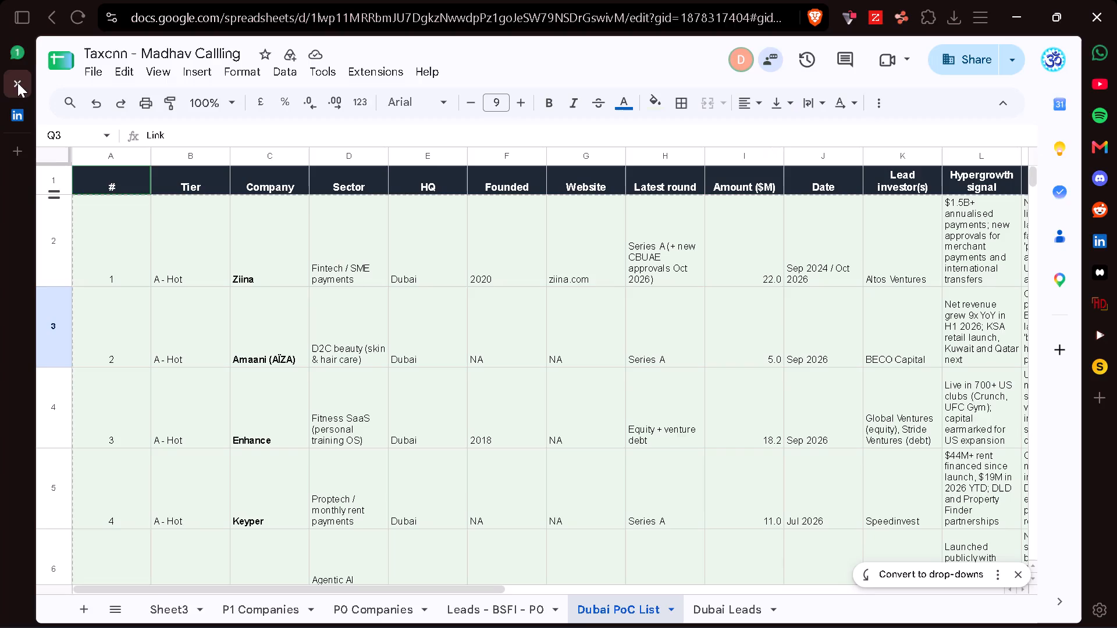
left_click(733, 613)
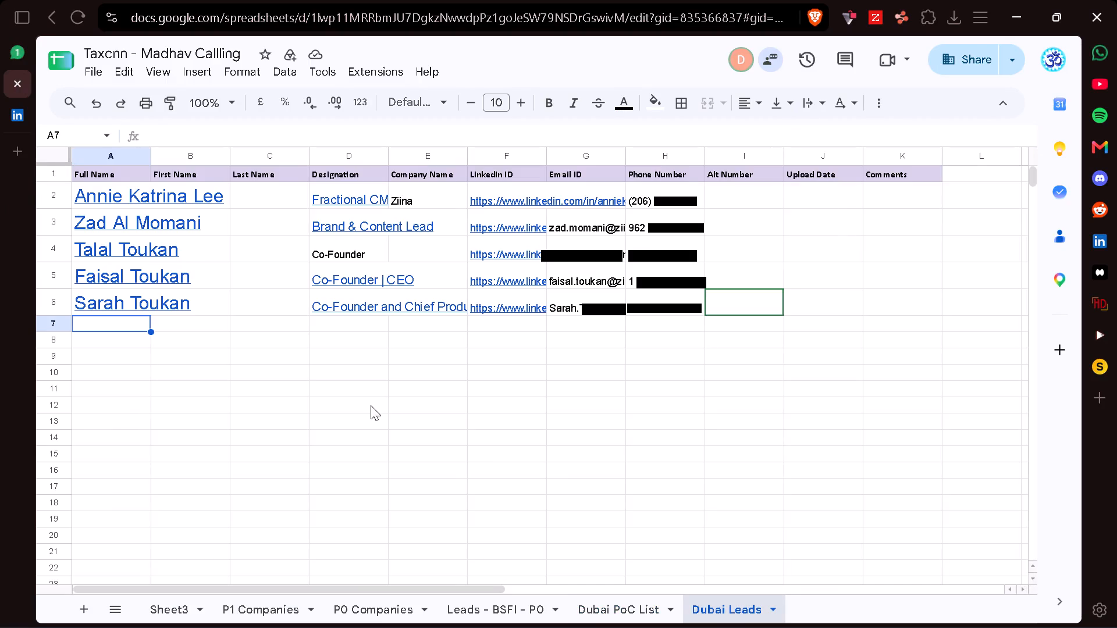
key("ctrl+v")
Copy the title Founder & CEO from the profile's current experience into the founder's Designation cell in Dubai Leads.
key("Right")
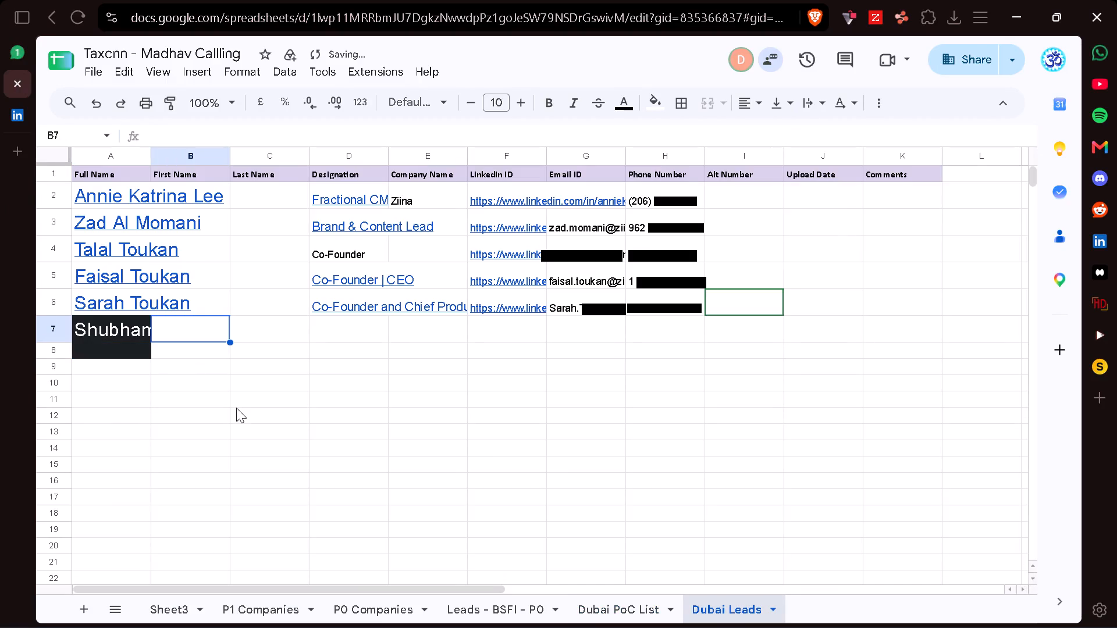
key("Right")
key("Right")
left_click(15, 122)
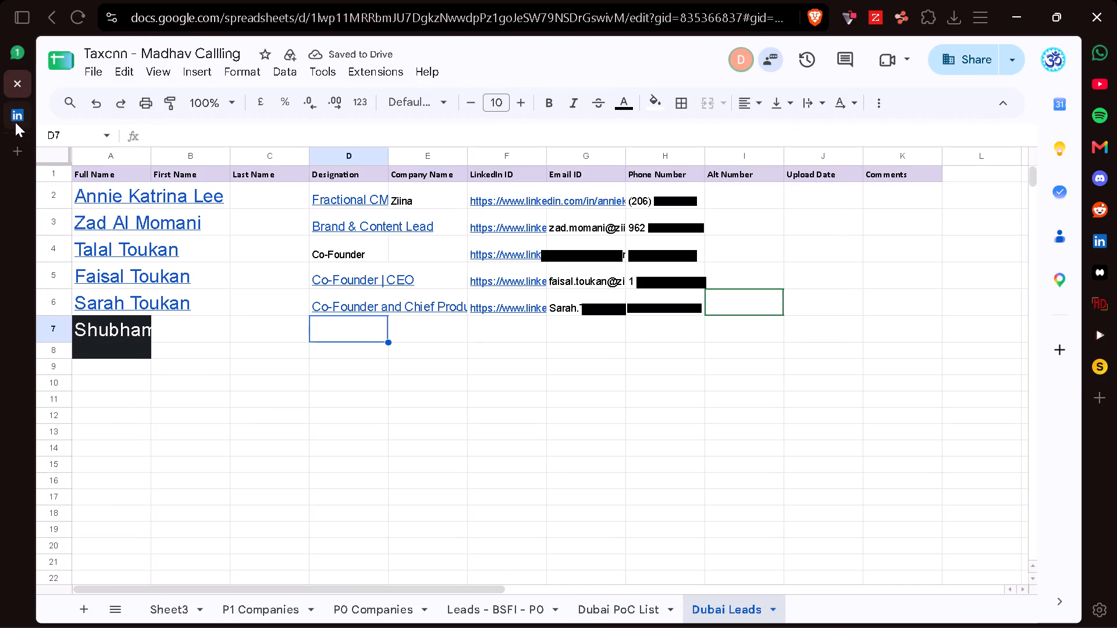
scroll(190, 363, "down", 7)
scroll(199, 451, "down", 3)
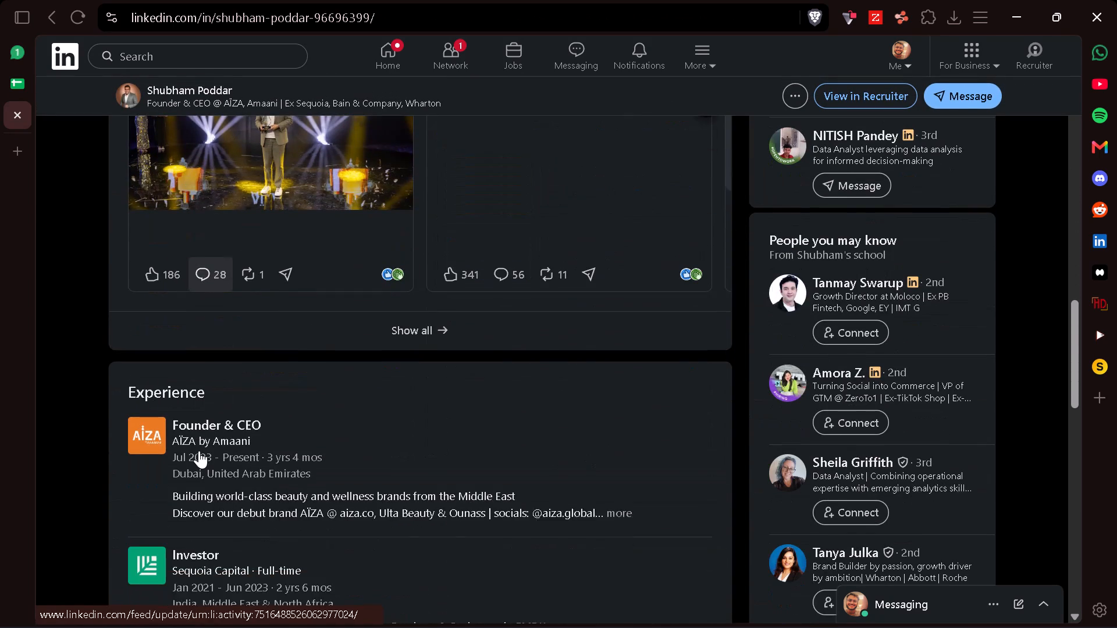
left_click_drag(170, 399, 286, 390)
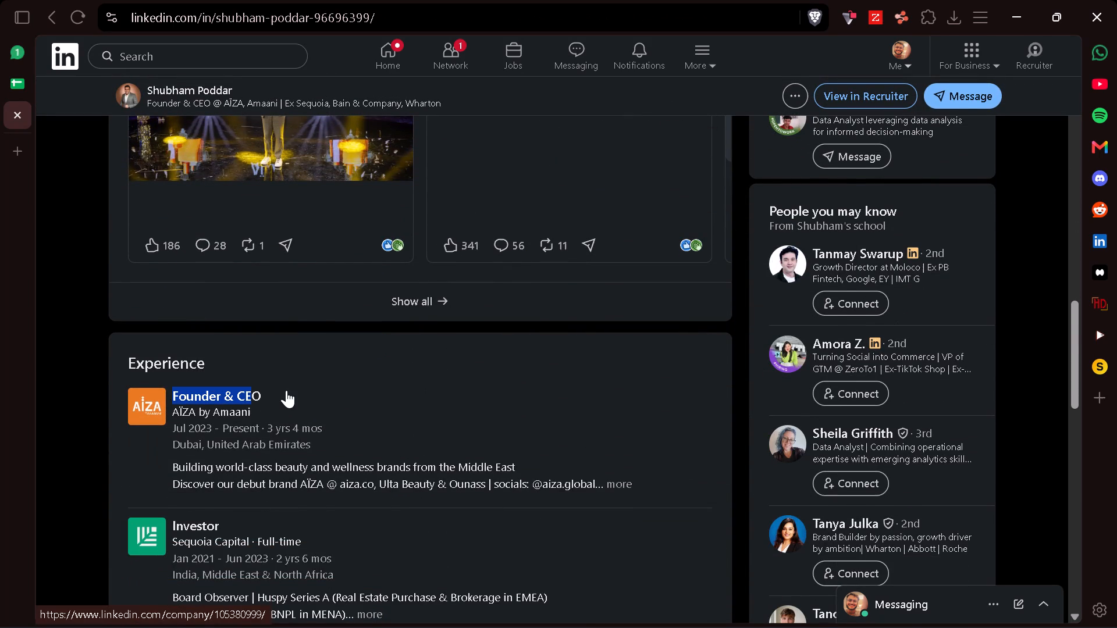
key("ctrl+c")
left_click(15, 81)
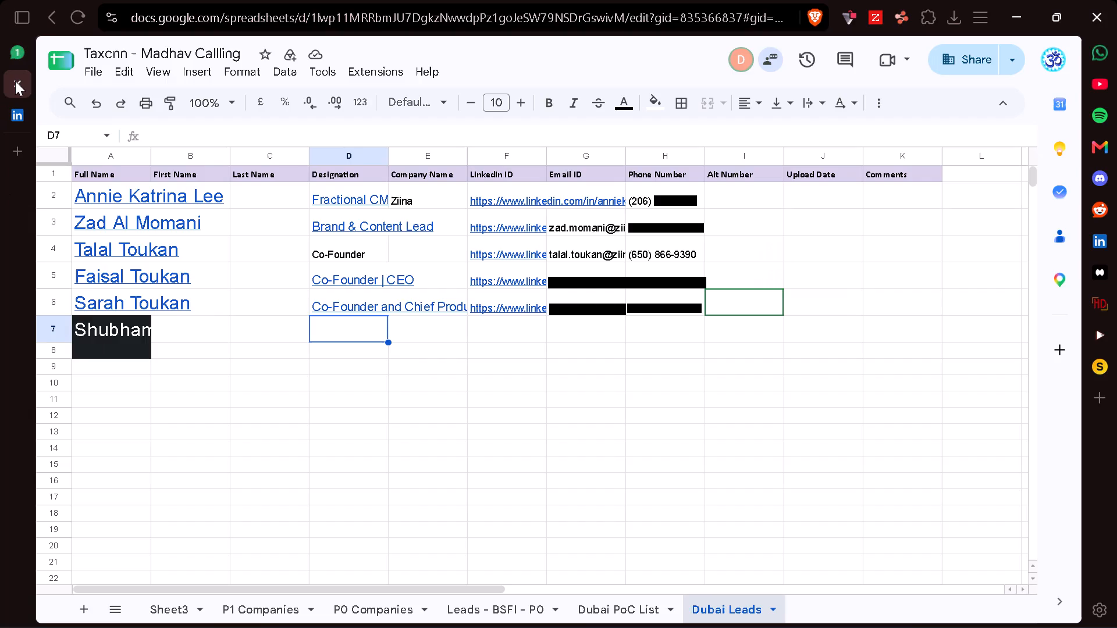
key("ctrl+v")
Copy the founder's LinkedIn profile URL into the LinkedIn ID cell of row 7 in Dubai Leads.
key("Right")
key("Right")
key("Right")
key("Left")
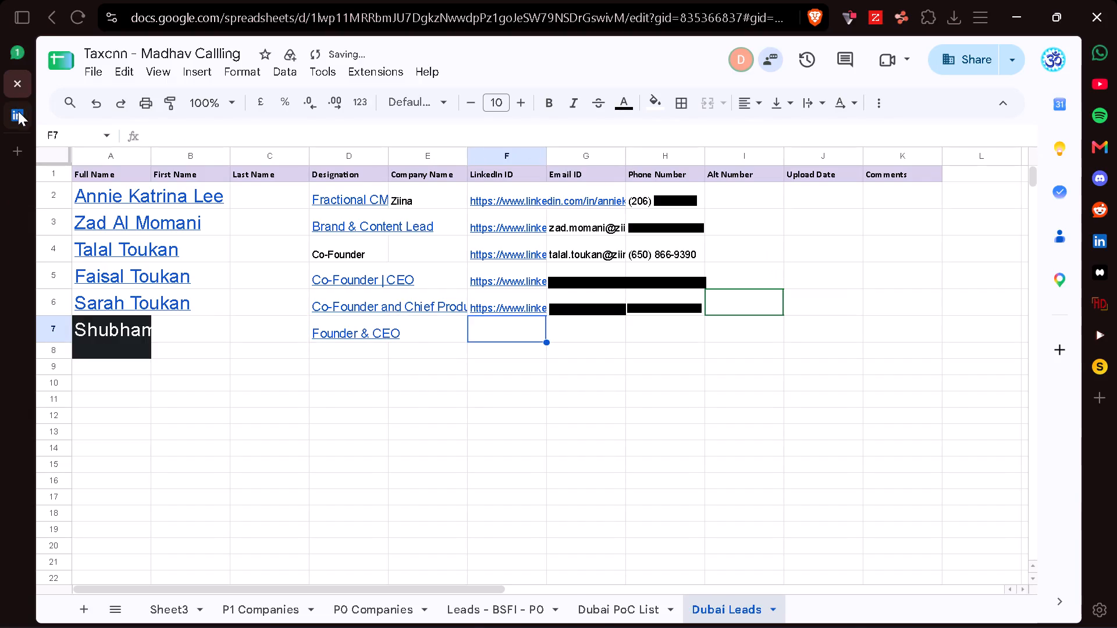
left_click(17, 115)
scroll(327, 256, "up", 13)
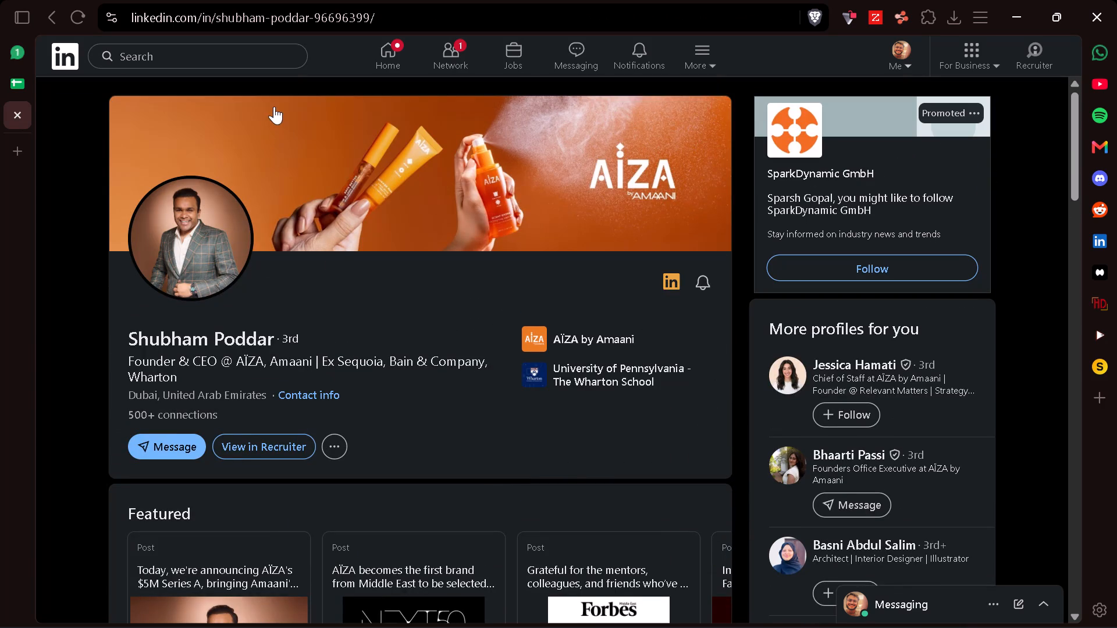
left_click(292, 26)
key("ctrl+c")
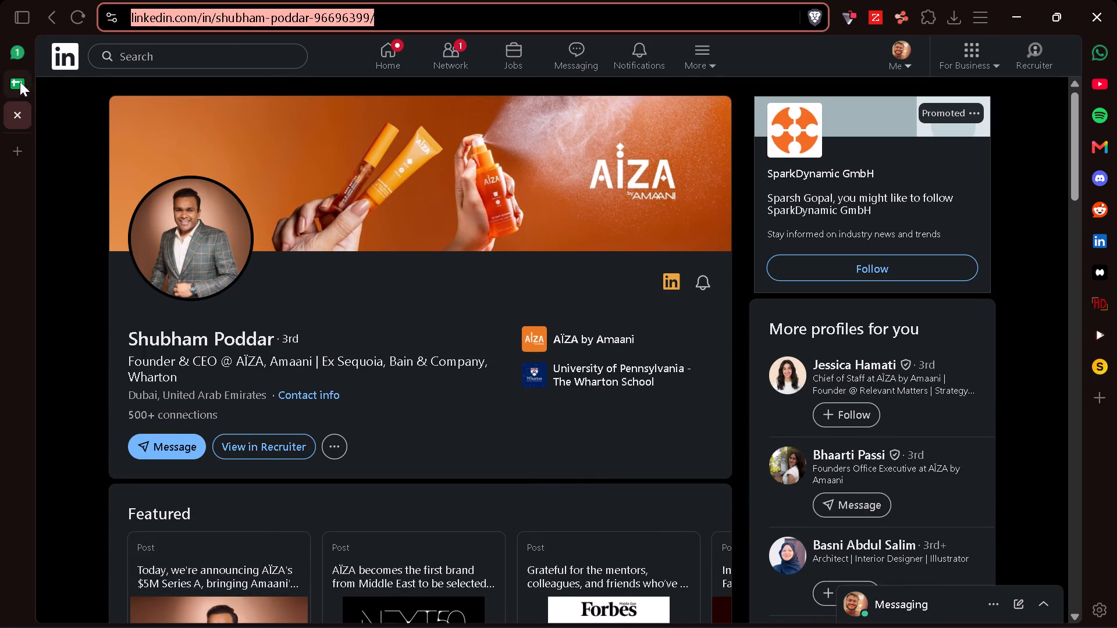
left_click(2, 84)
left_click(13, 84)
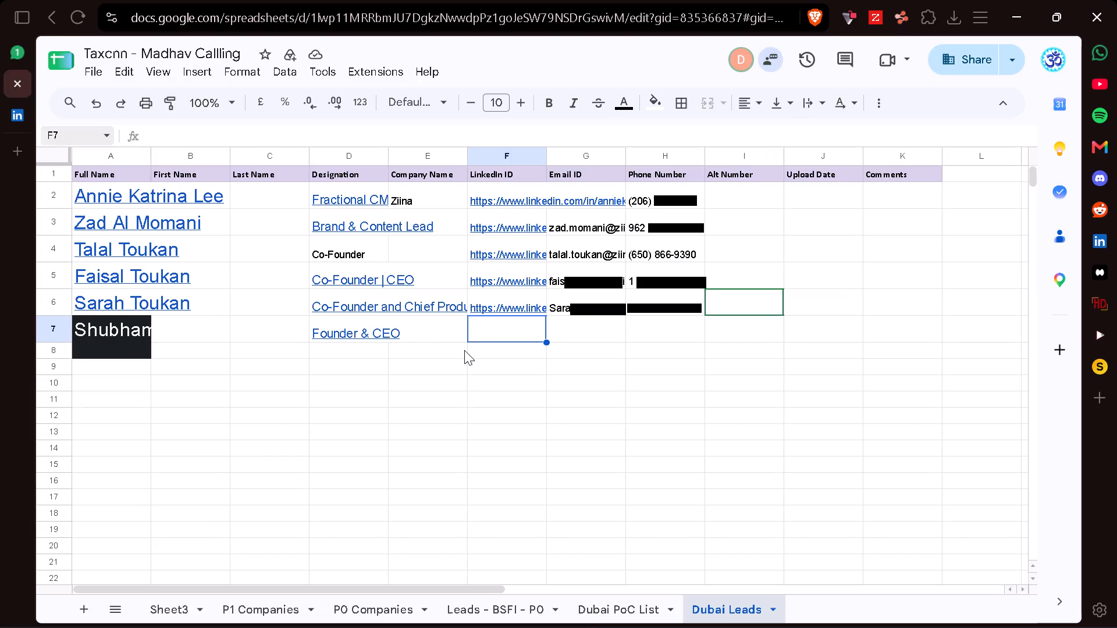
key("ctrl+v")
Look up the founder in ZoomInfo and copy the mobile number into the Phone Number cell of row 7.
key("Right")
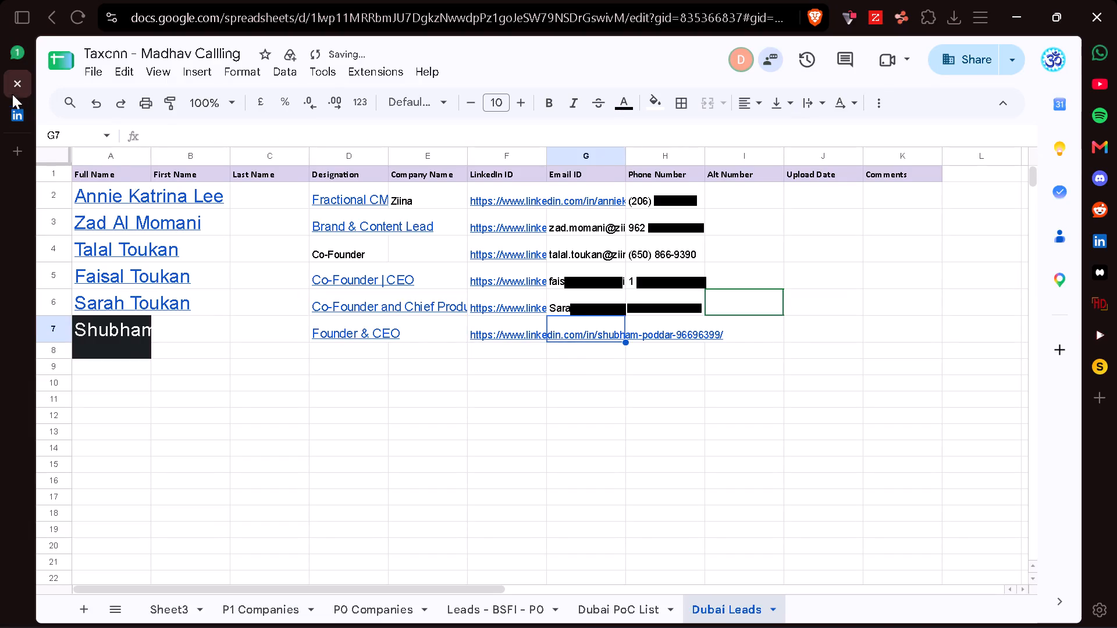
left_click(18, 102)
left_click(873, 20)
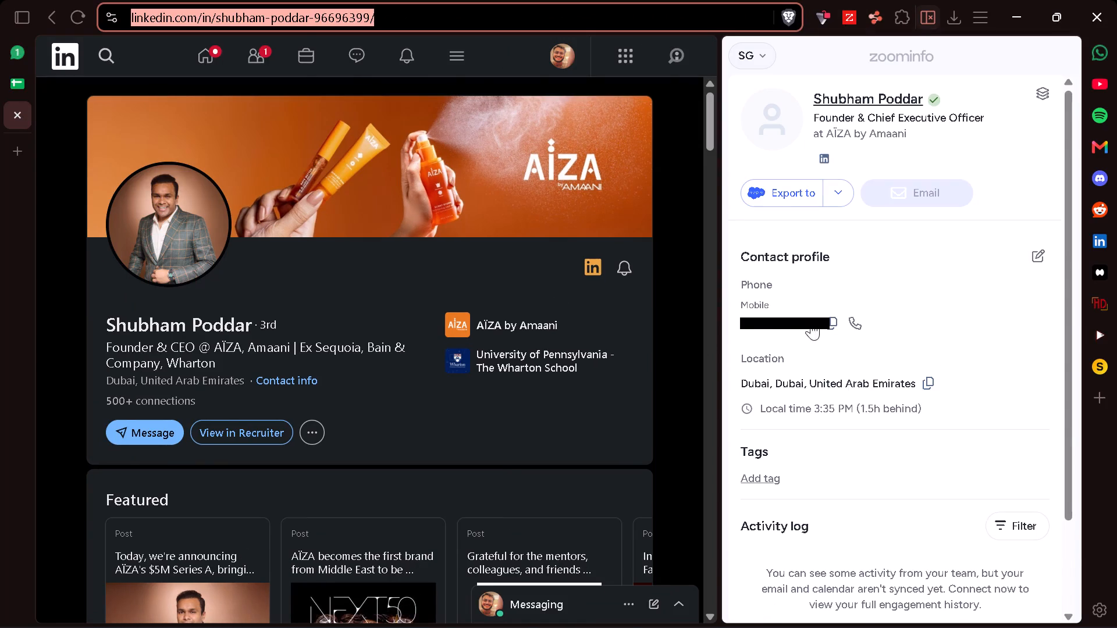
left_click(828, 324)
left_click(879, 22)
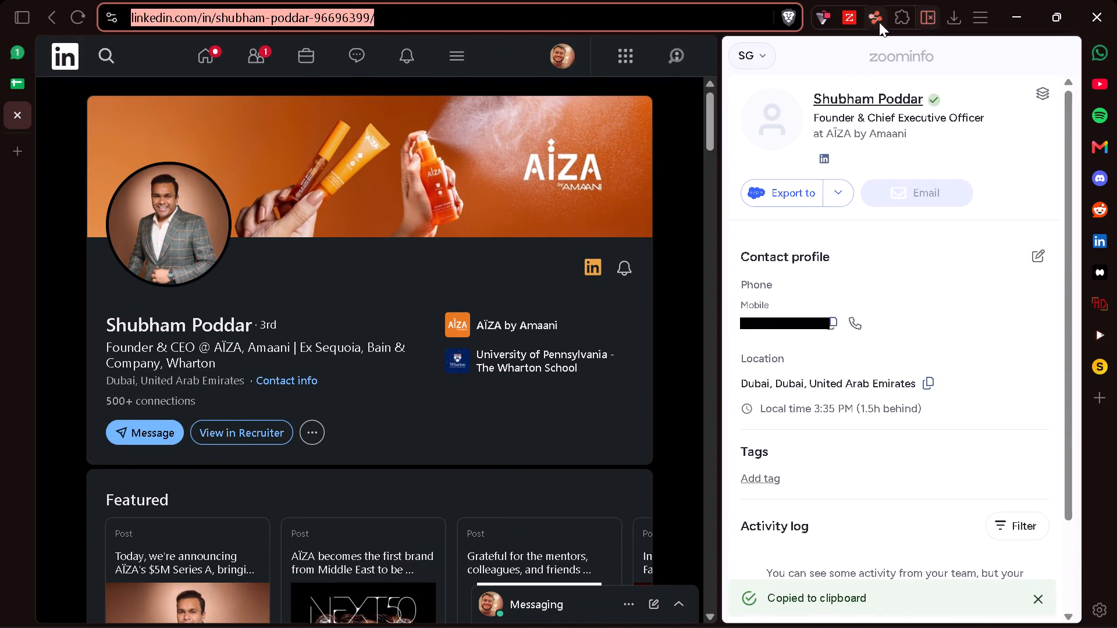
left_click(362, 84)
key("Right")
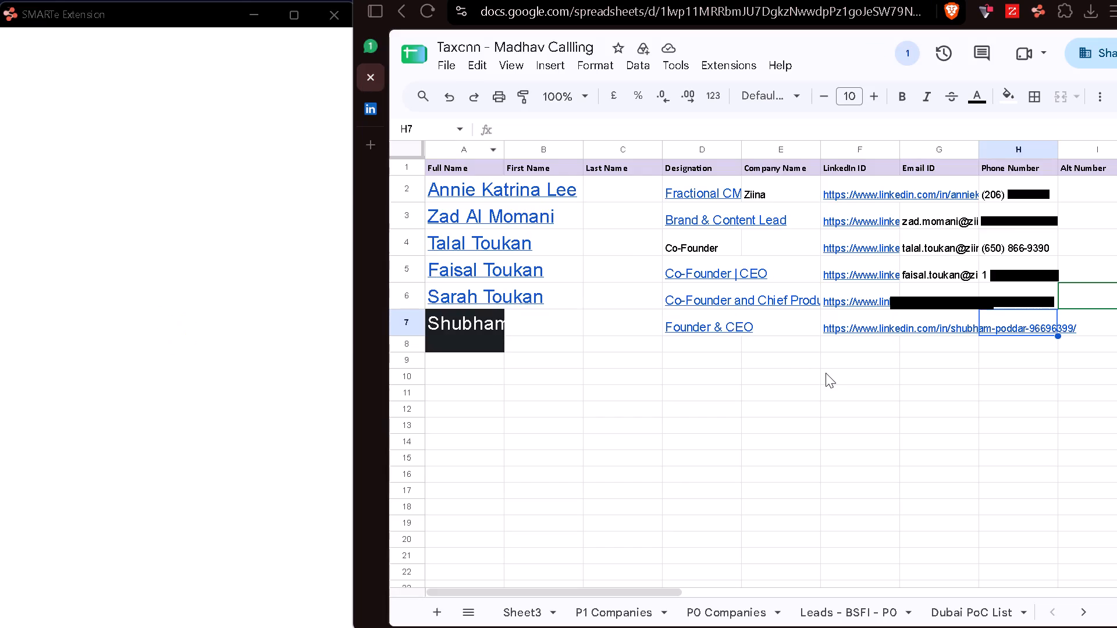
key("ctrl+v")
Reveal the founder's contact details in SMARTe and copy the email into the Email ID cell of row 7.
key("Left")
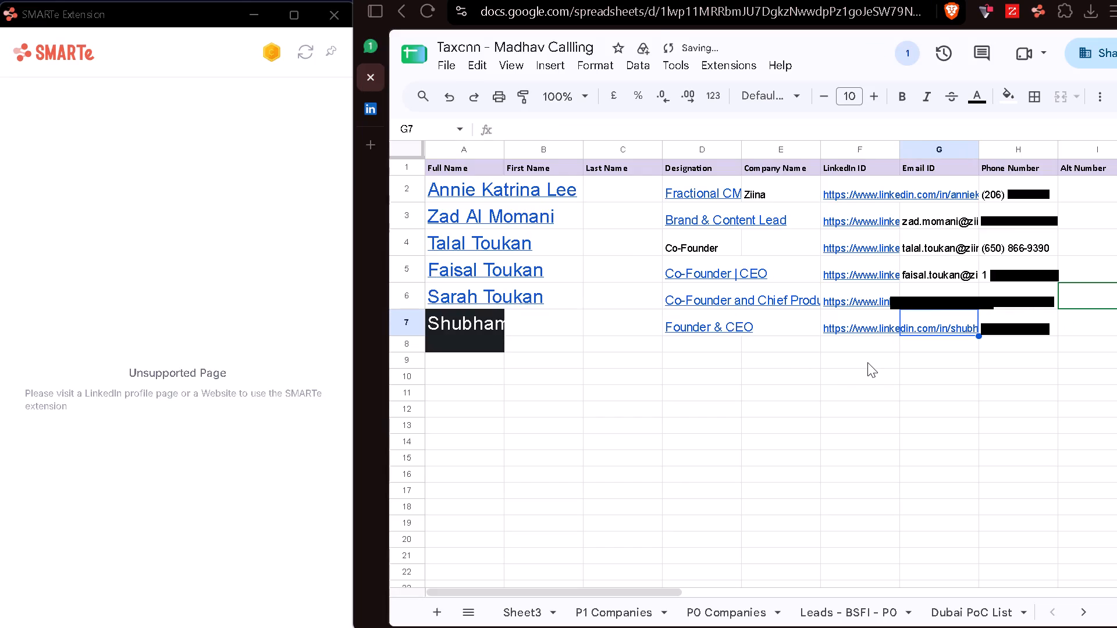
scroll(591, 409, "left", 1)
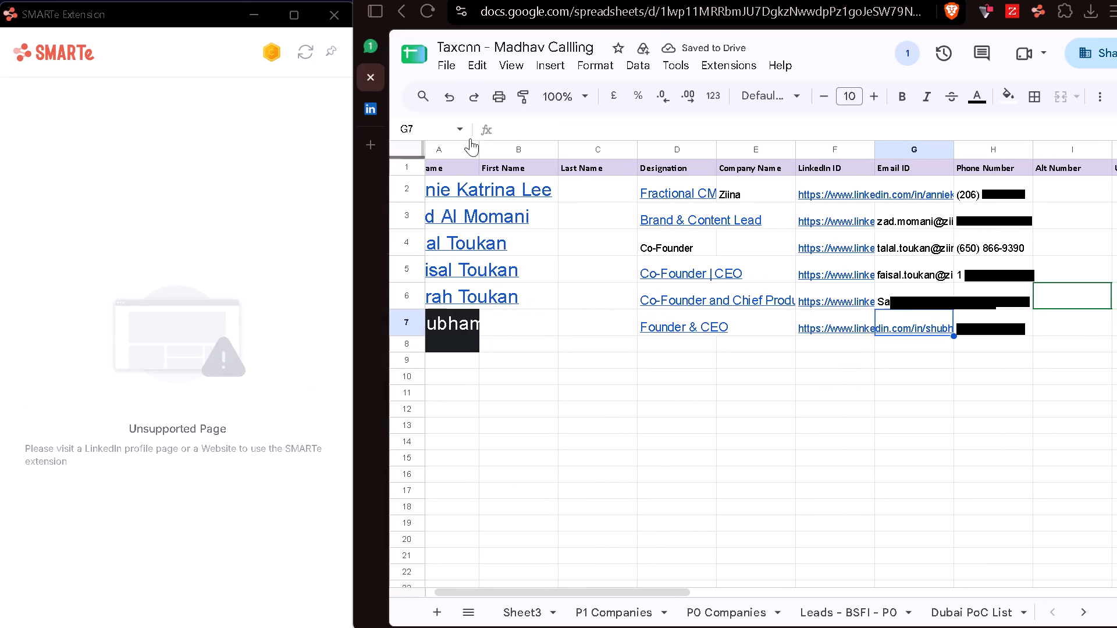
left_click(374, 109)
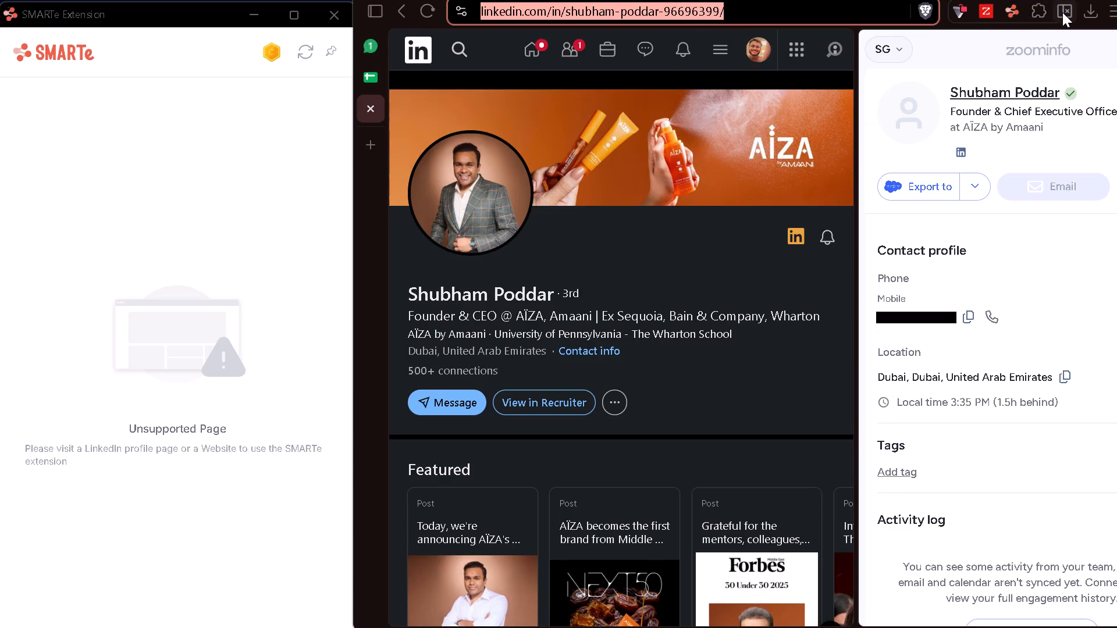
left_click(1062, 12)
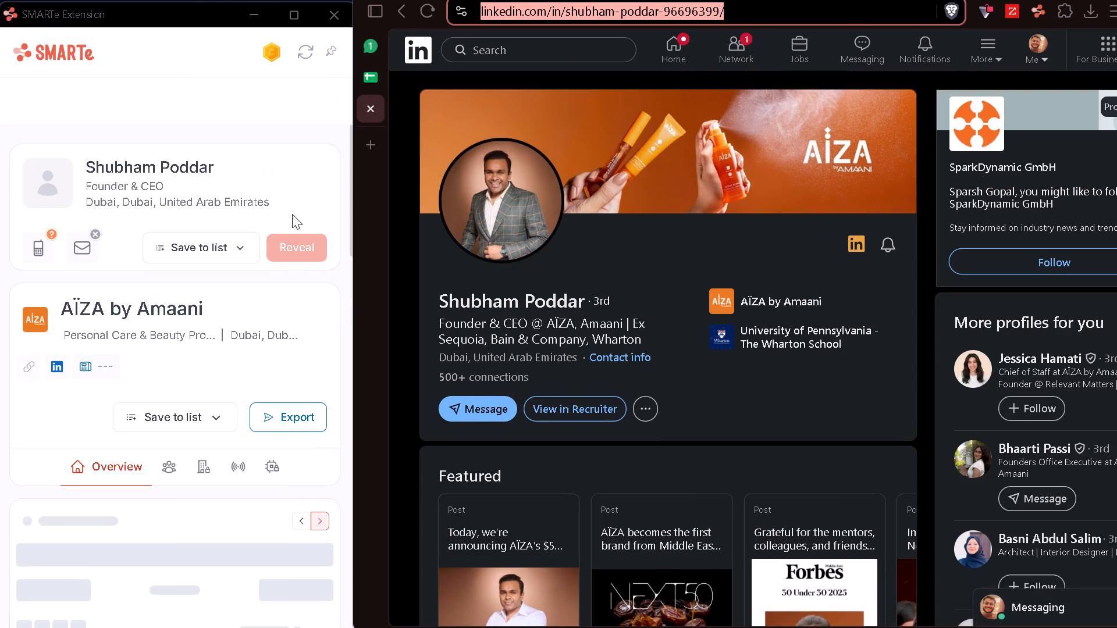
left_click(303, 244)
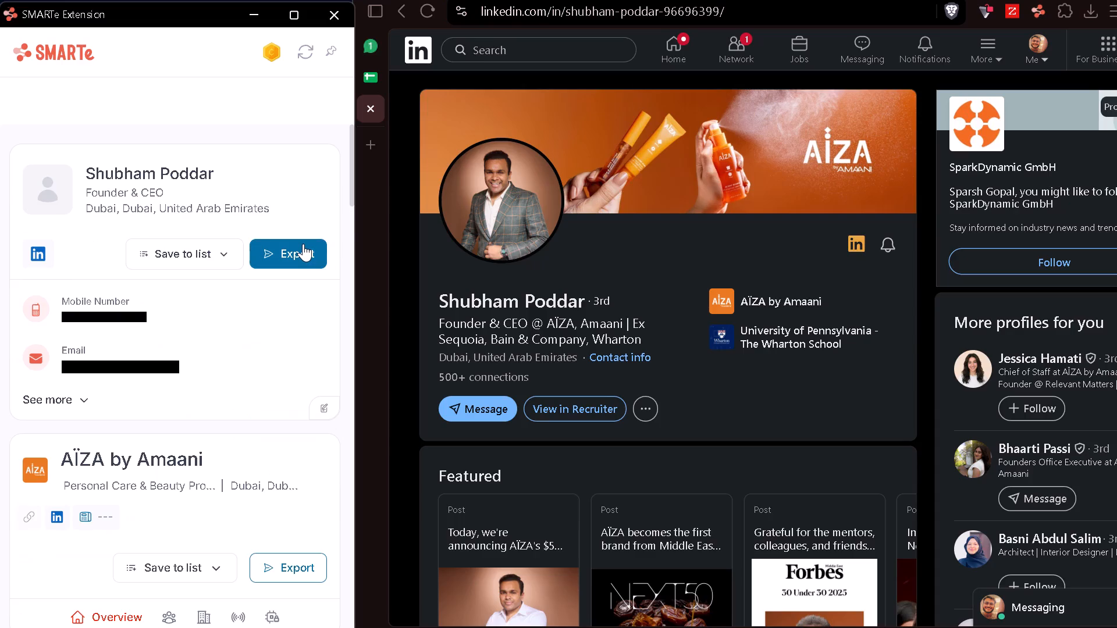
left_click(195, 365)
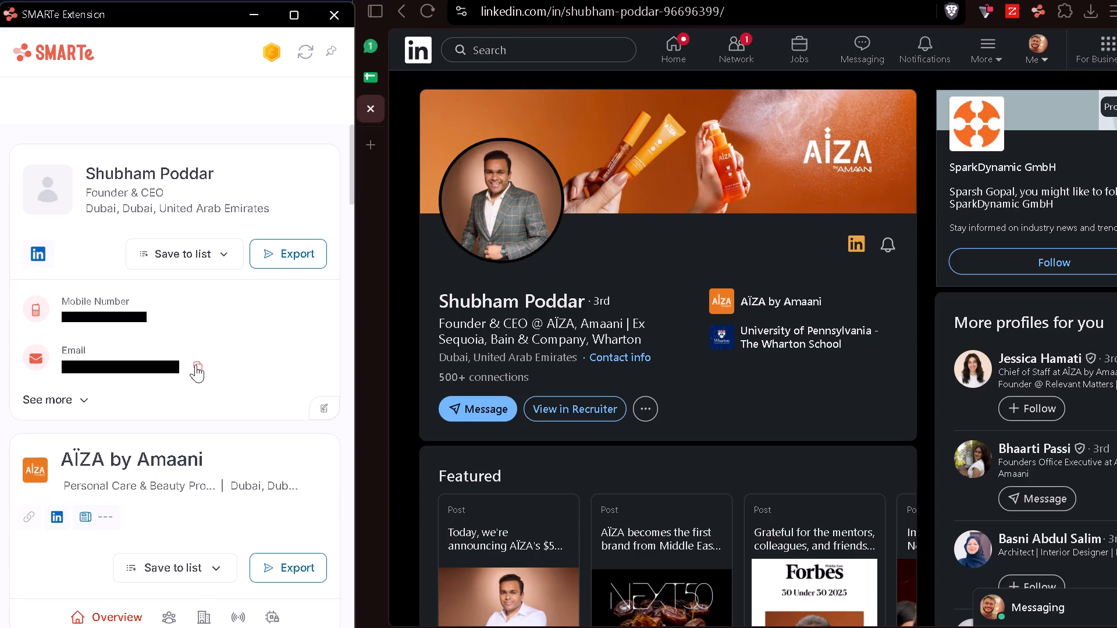
left_click(332, 10)
left_click(24, 83)
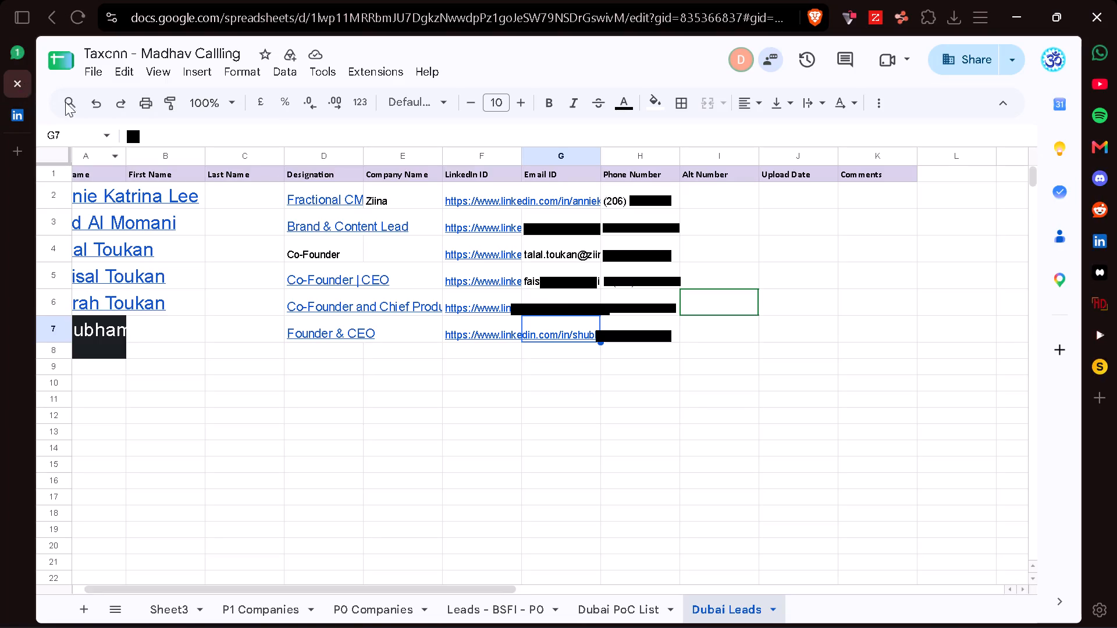
key("ctrl+v")
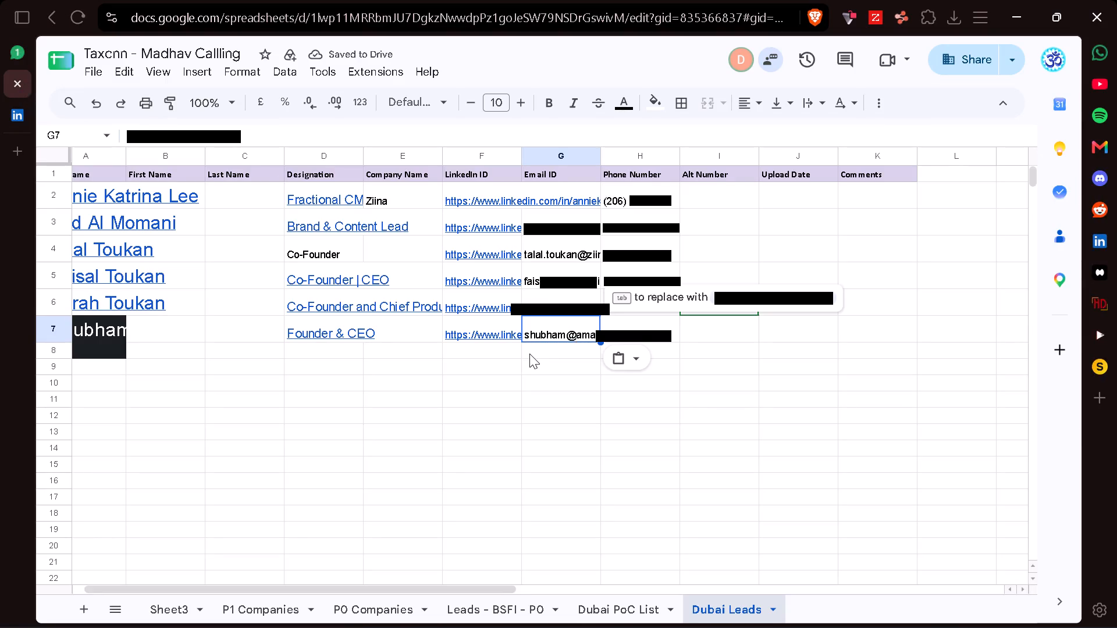
Return to the AÏZA by Amaani members on LinkedIn and open the Chief Brand + Communications officer's profile.
left_click(448, 355)
key("Left")
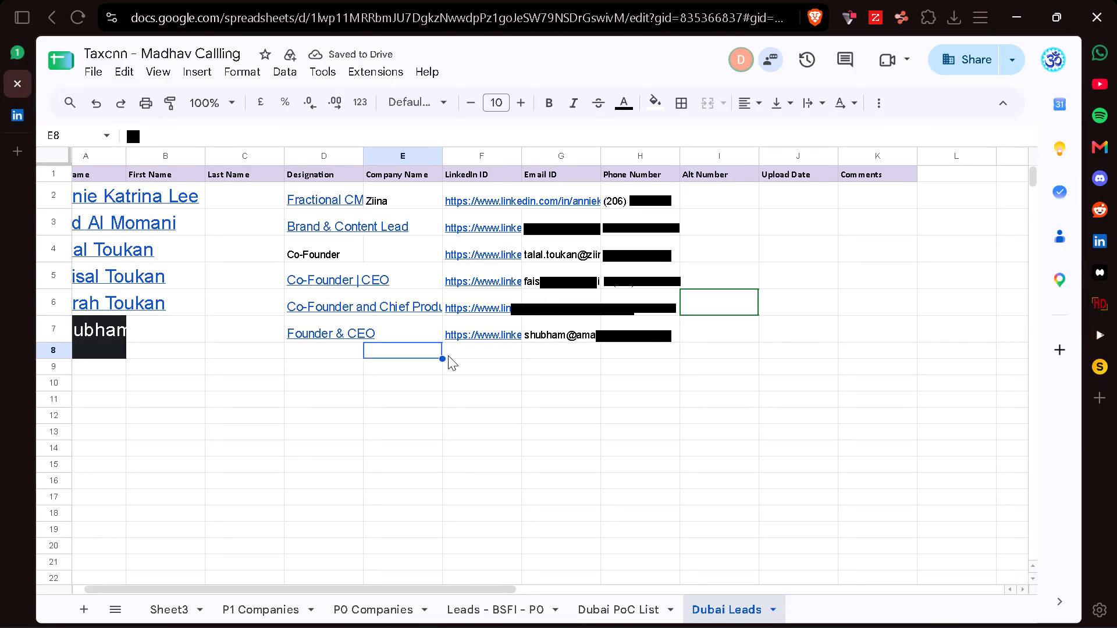
scroll(448, 355, "right", 3)
left_click(118, 347)
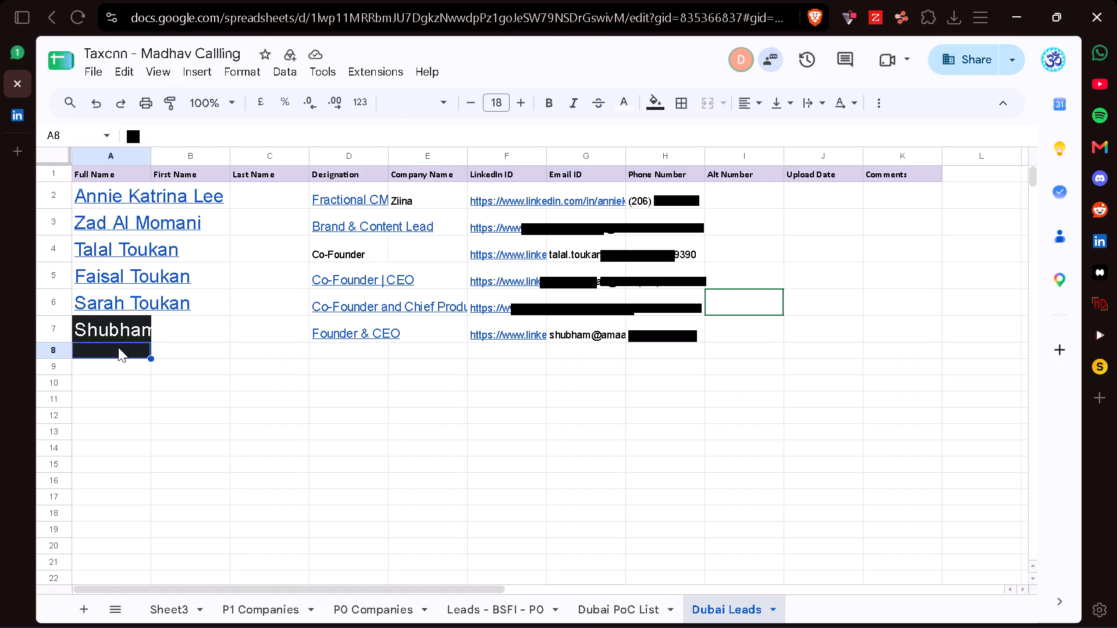
left_click(12, 118)
left_click(48, 2)
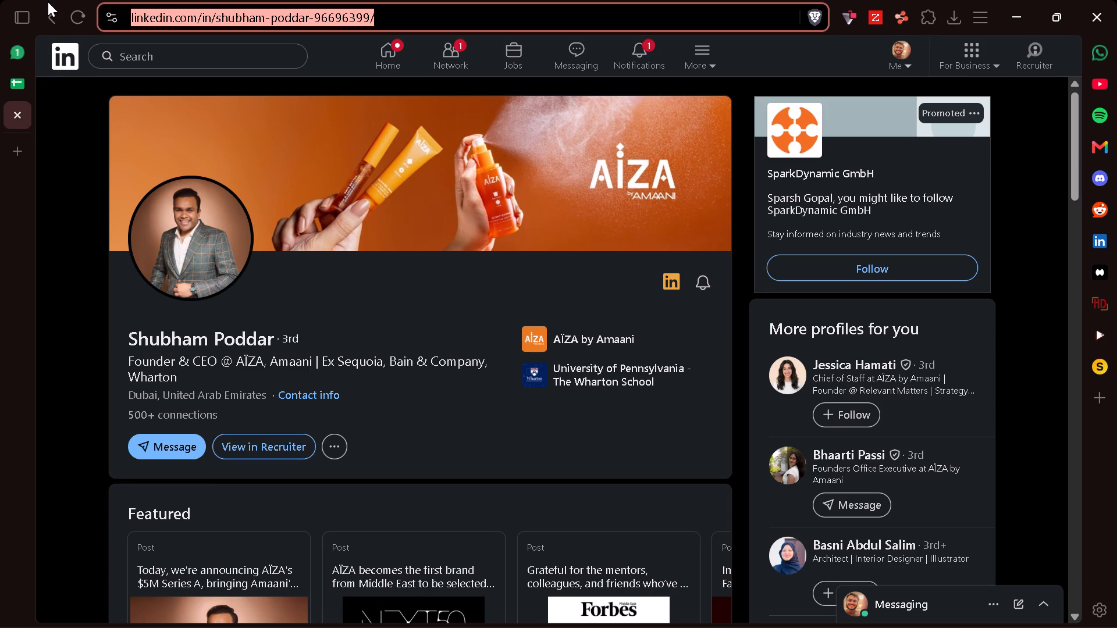
left_click(49, 20)
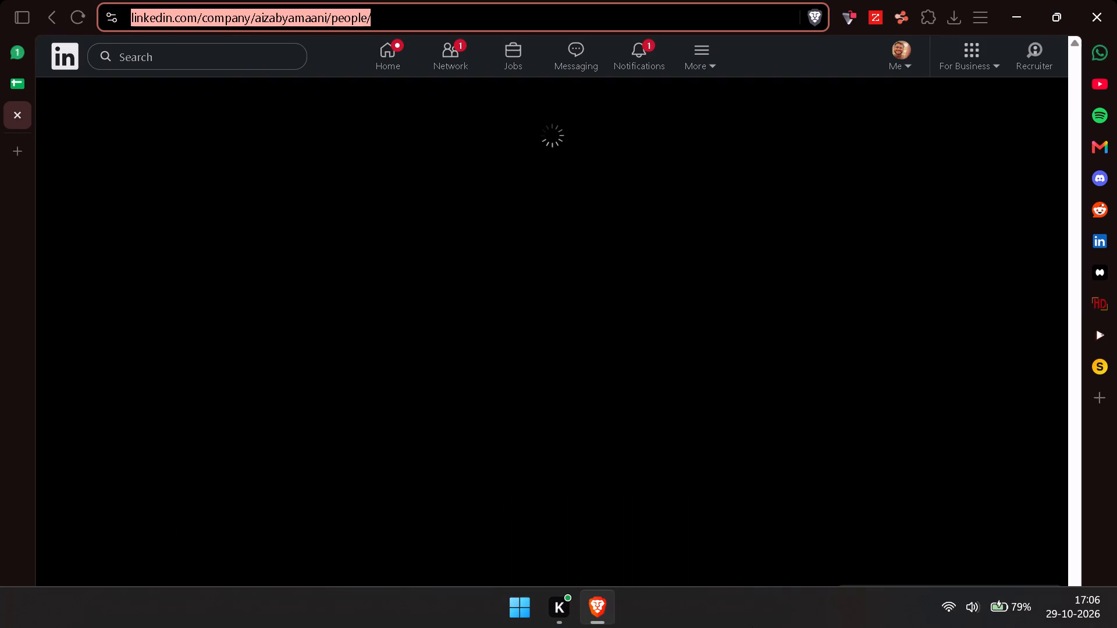
scroll(533, 424, "down", 3)
scroll(465, 454, "down", 2)
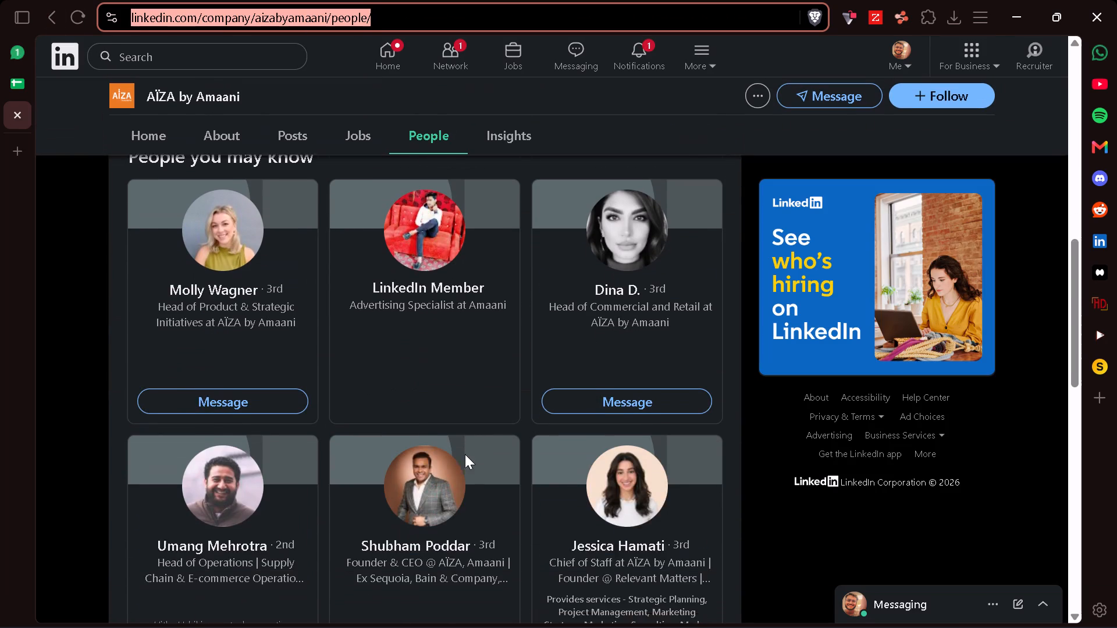
scroll(465, 454, "down", 6)
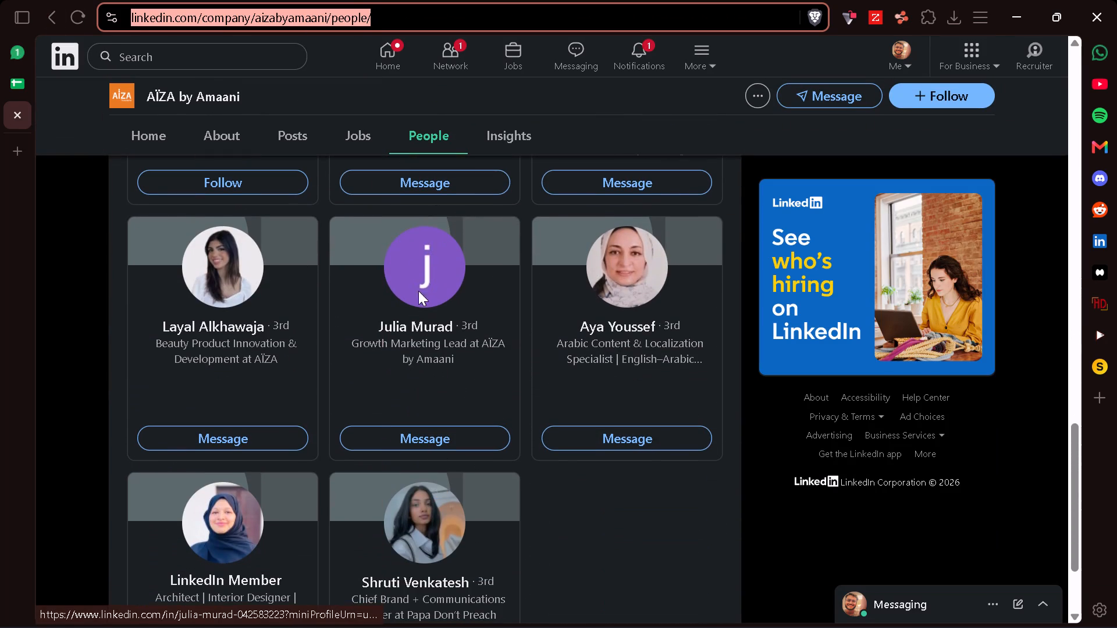
left_click(421, 509)
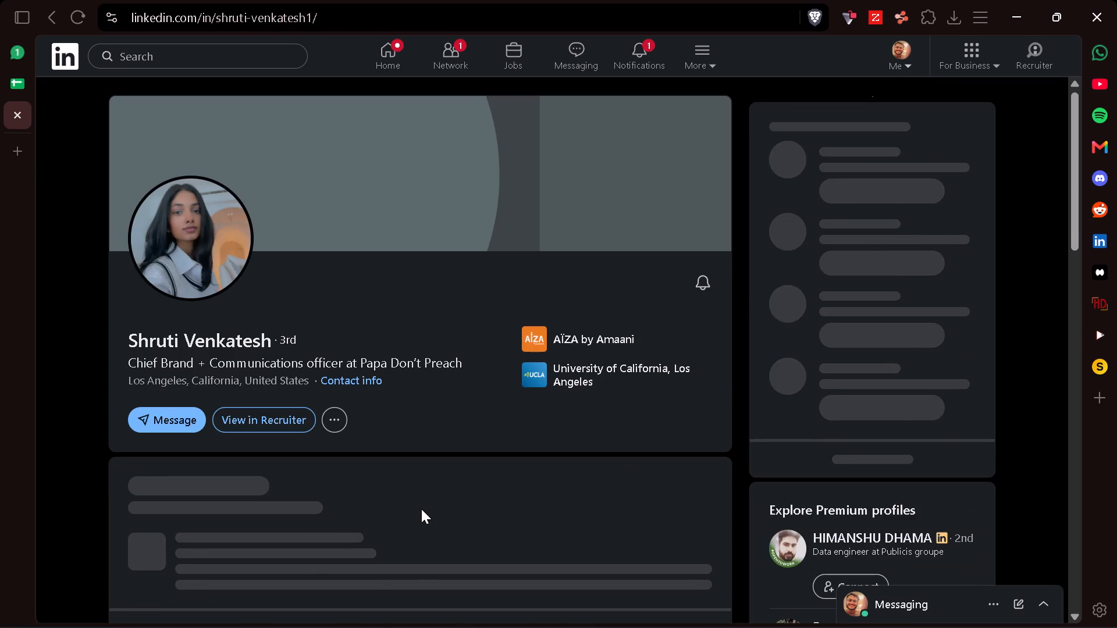
Examine the profile's About, Activity and Experience sections for the current marketing role at AÏZA by Amaani.
scroll(421, 509, "down", 4)
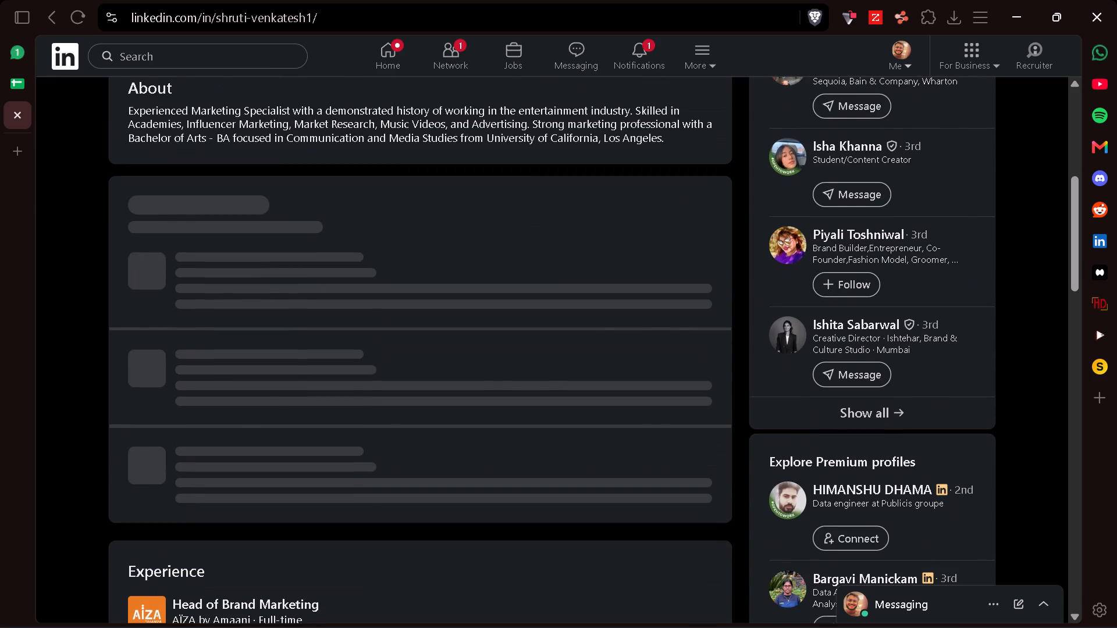
scroll(381, 529, "down", 2)
scroll(381, 529, "up", 3)
scroll(381, 529, "down", 2)
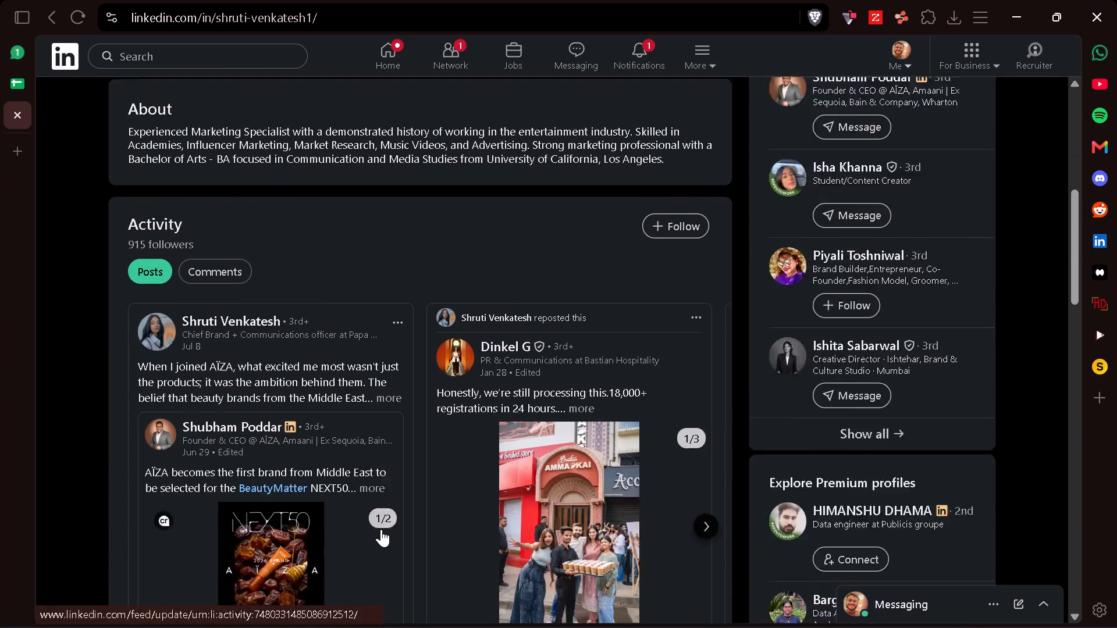
scroll(381, 529, "down", 3)
scroll(381, 529, "up", 10)
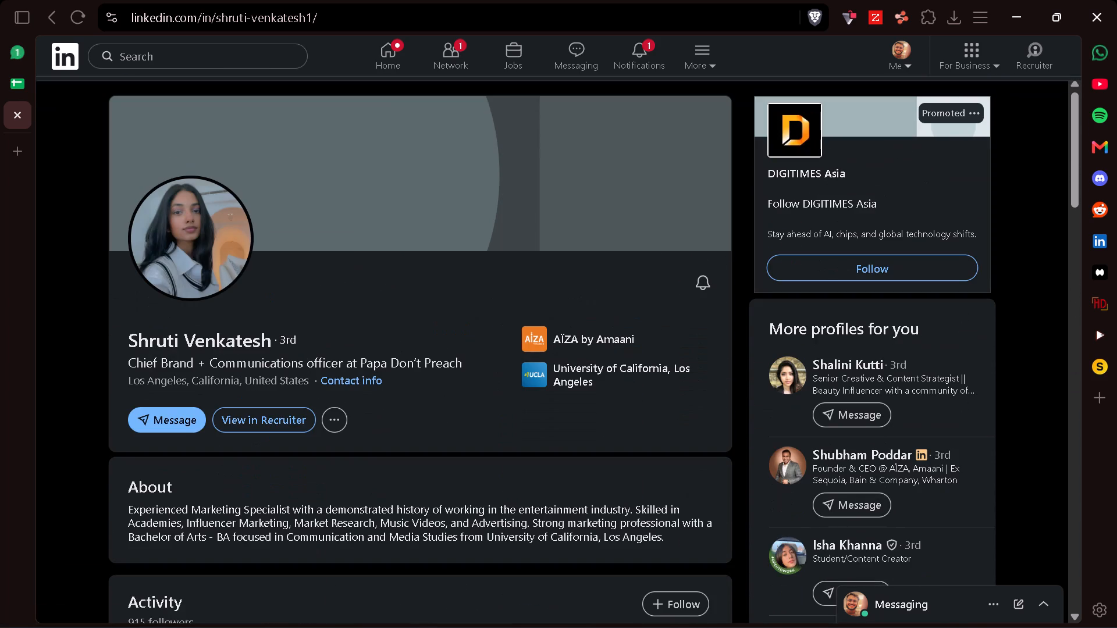
Copy the Chief Brand + Communications officer's name from the LinkedIn profile into the Full Name cell of row 8 in Dubai Leads.
left_click_drag(118, 336, 273, 342)
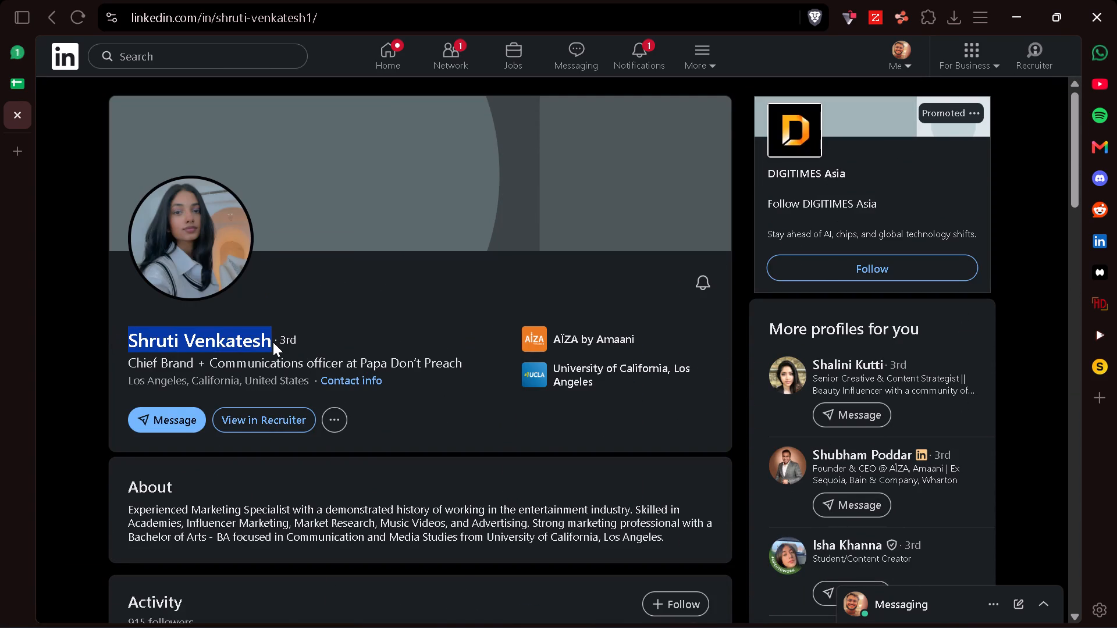
key("ctrl+c")
left_click(14, 101)
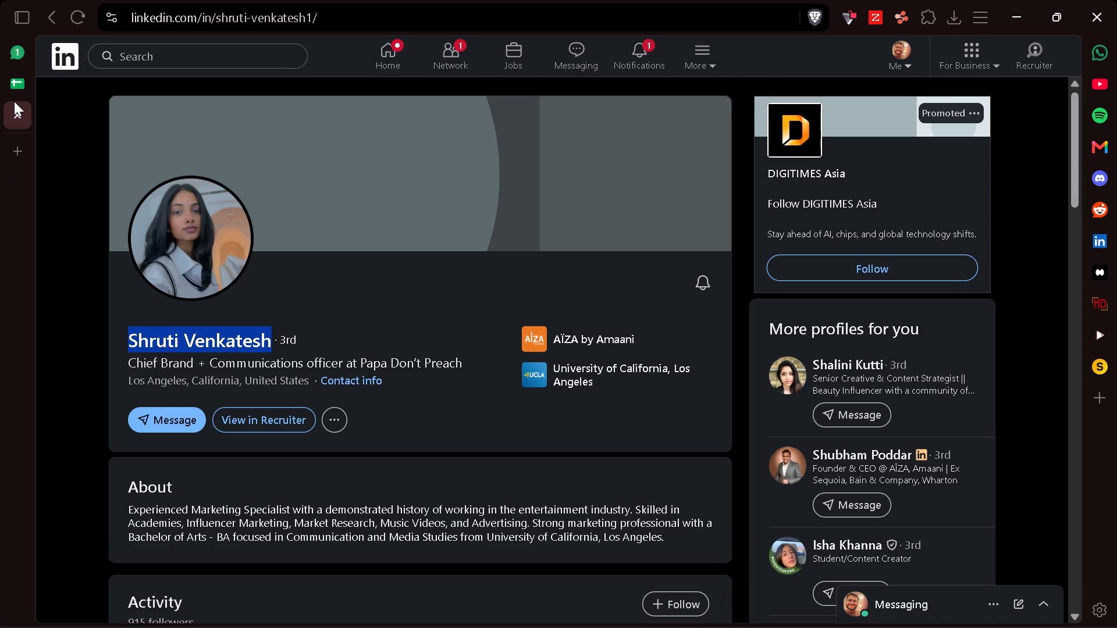
left_click(16, 88)
key("ctrl+v")
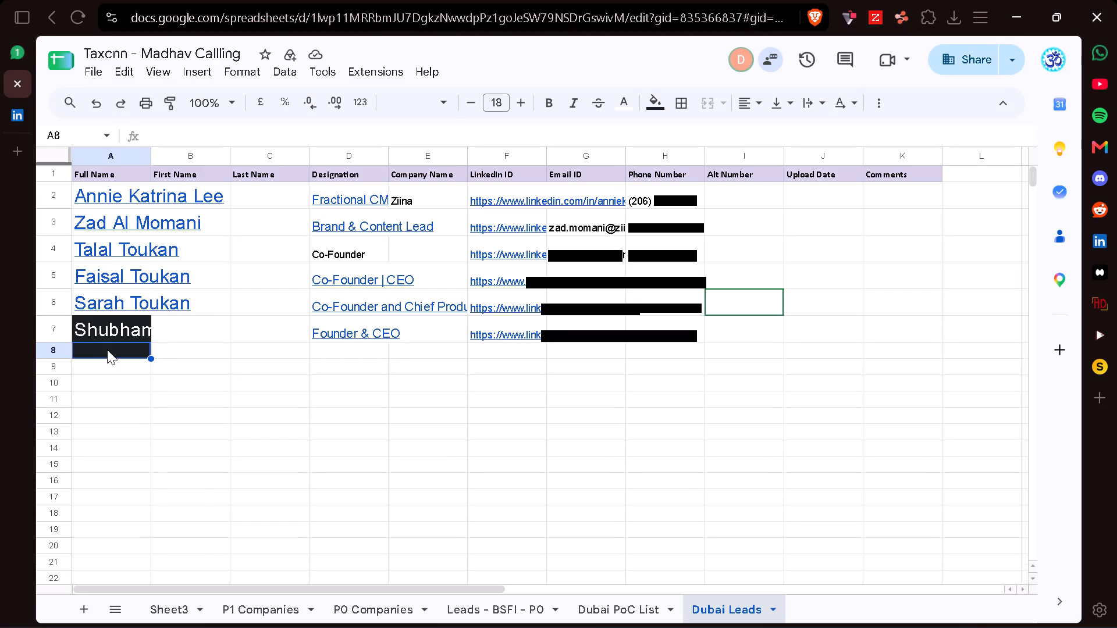
Enter Head of Brand Marketing as the Designation in row 8.
key("Right")
key("Right")
key("Right")
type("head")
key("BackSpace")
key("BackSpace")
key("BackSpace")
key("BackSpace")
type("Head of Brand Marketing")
Copy the officer's LinkedIn profile URL into the LinkedIn ID cell of row 8, opening ZoomInfo on the profile.
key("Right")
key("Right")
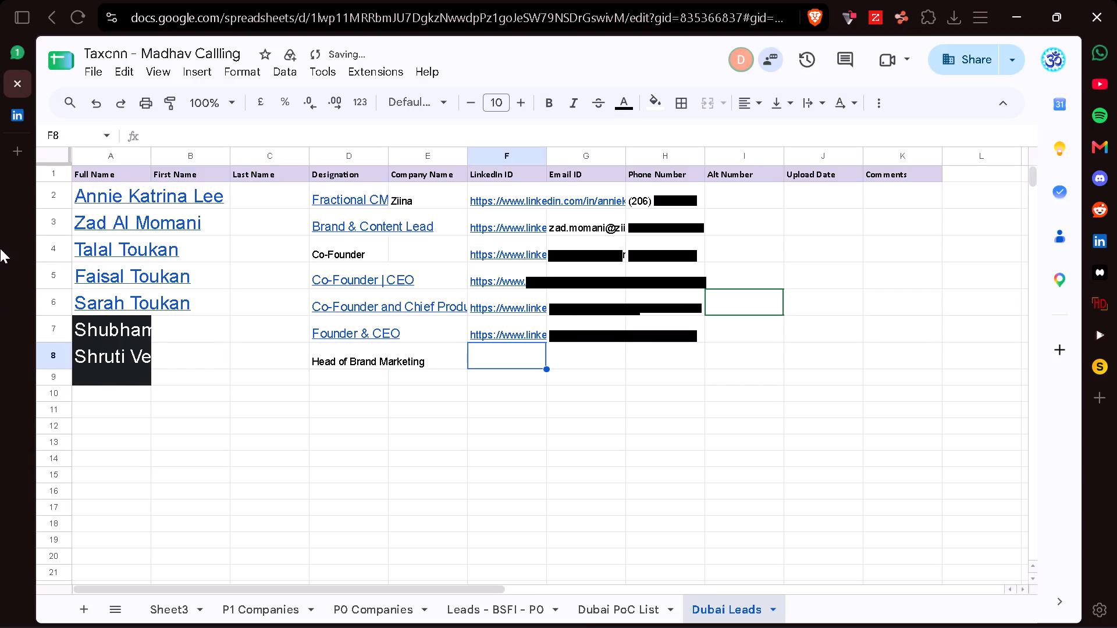
left_click(13, 117)
left_click(187, 12)
key("ctrl+c")
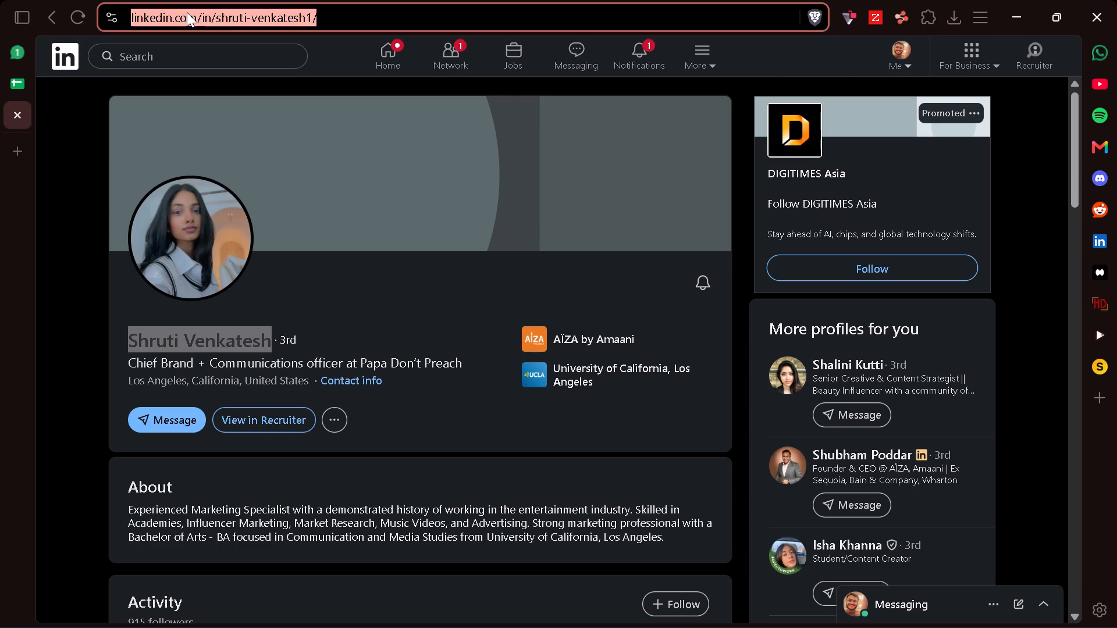
left_click(885, 16)
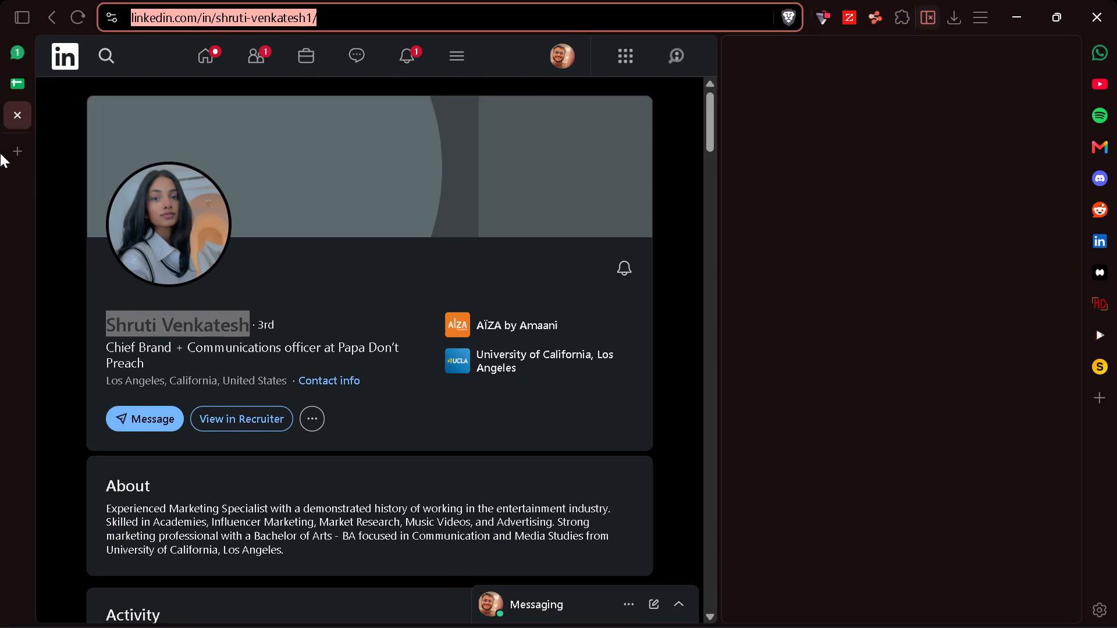
left_click(17, 88)
key("ctrl+v")
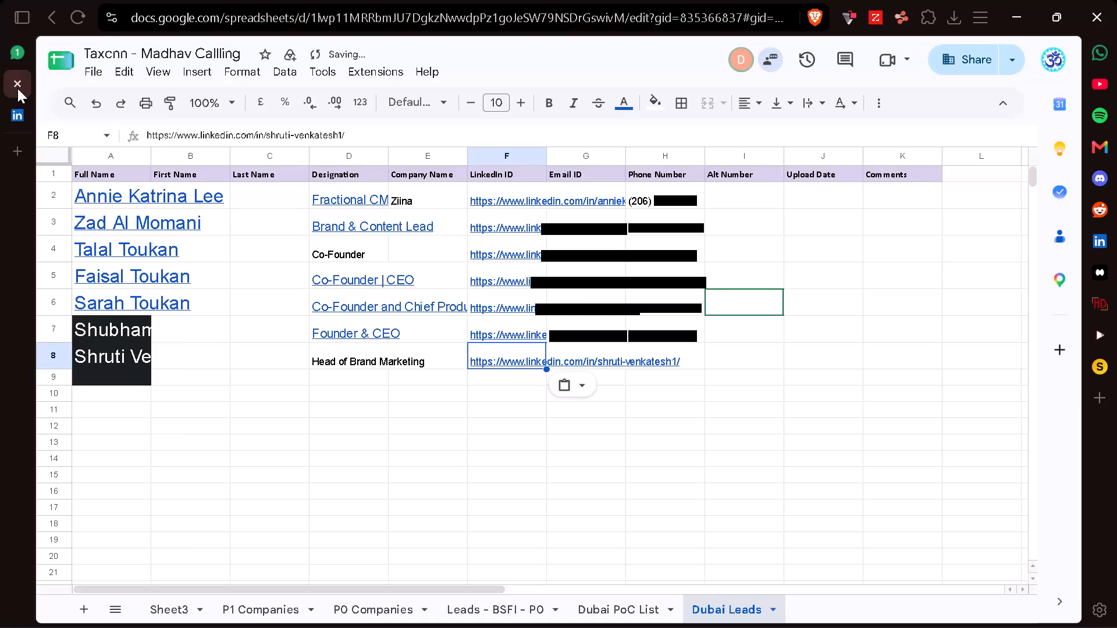
Fill the company name Ziina down the Company Name column through row 6.
left_click(451, 206)
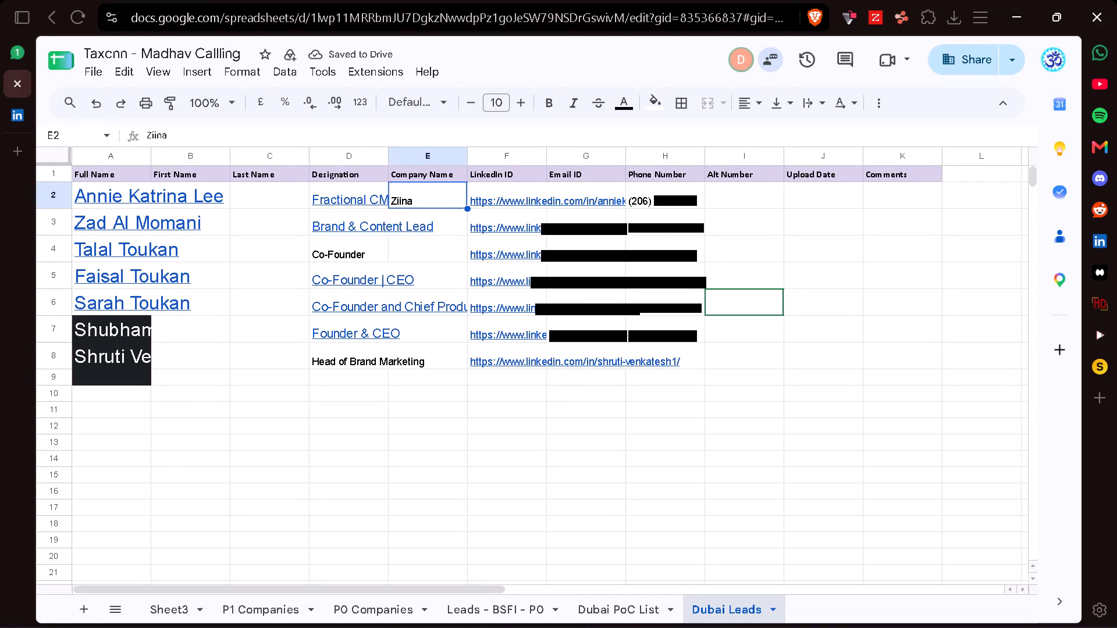
left_click_drag(467, 209, 460, 257)
left_click_drag(460, 257, 452, 299)
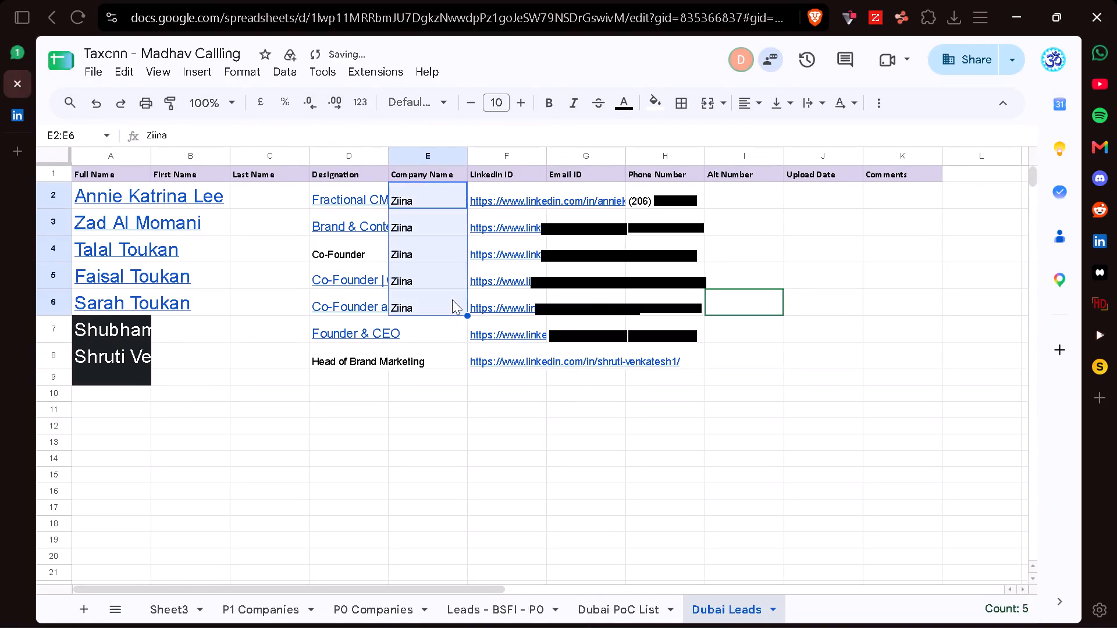
Copy the company name Amaani (AÏZA) from Dubai PoC List into the Company Name cells of rows 7 and 8 in Dubai Leads.
left_click(428, 331)
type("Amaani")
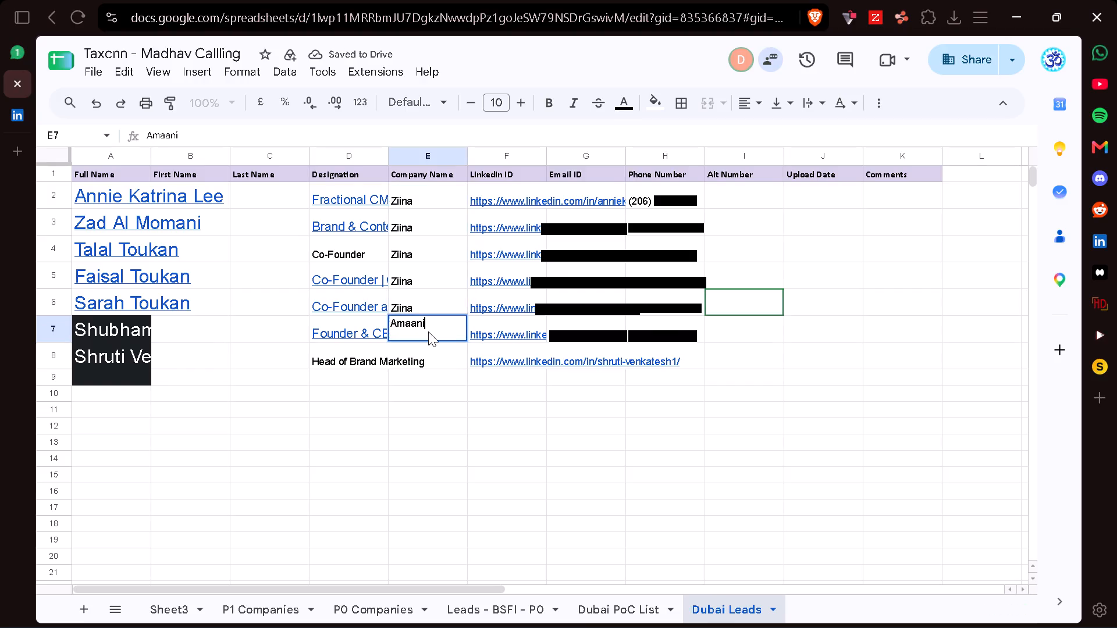
left_click(616, 614)
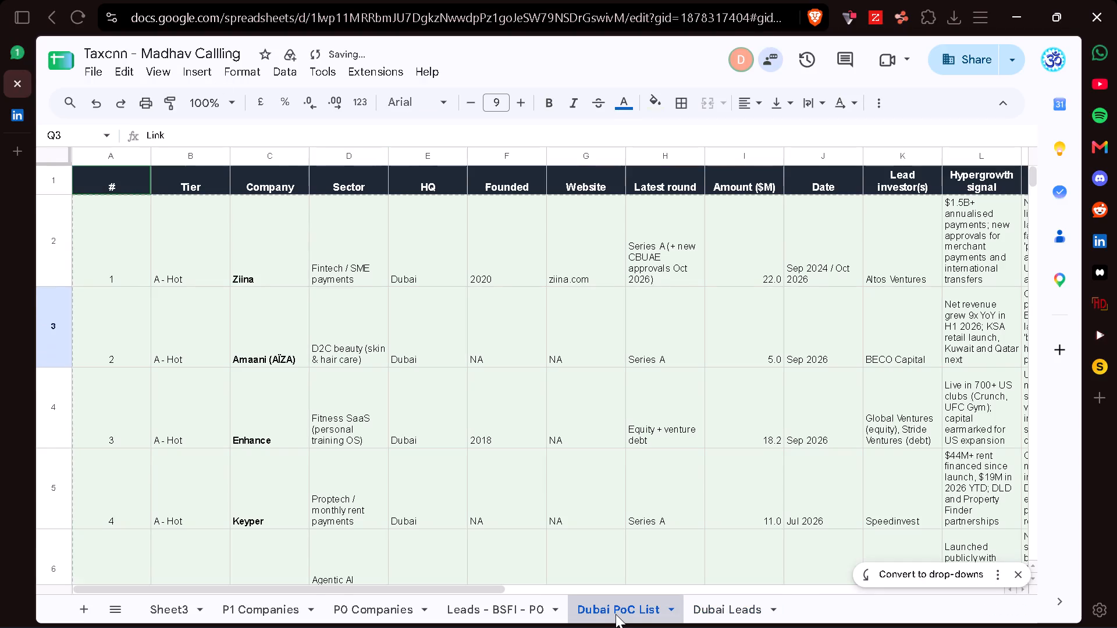
left_click(268, 331)
key("ctrl+c")
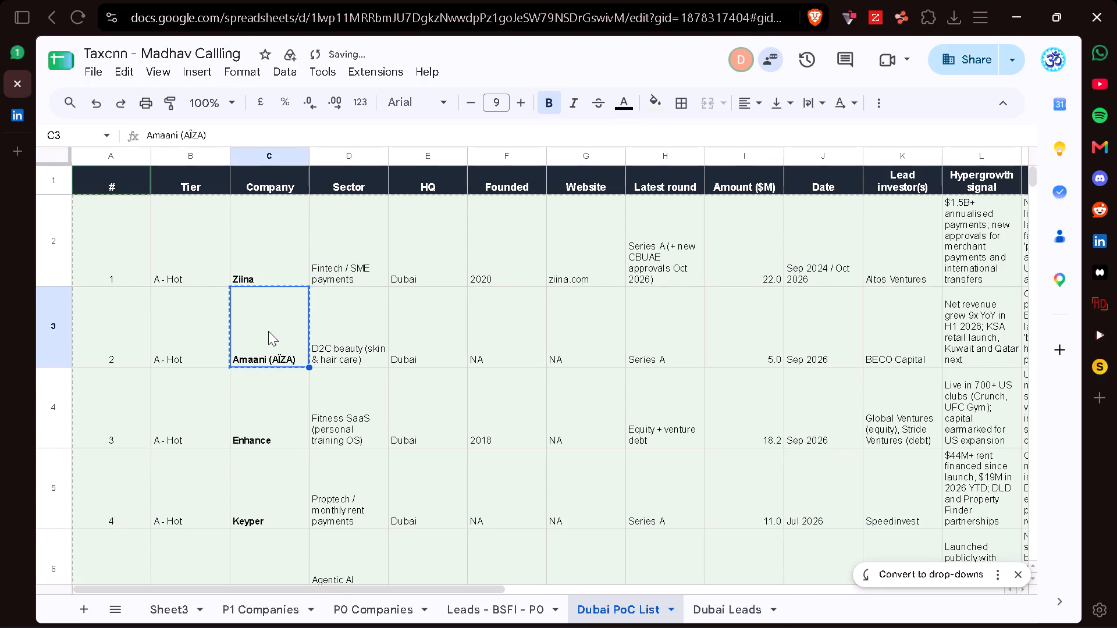
left_click(737, 600)
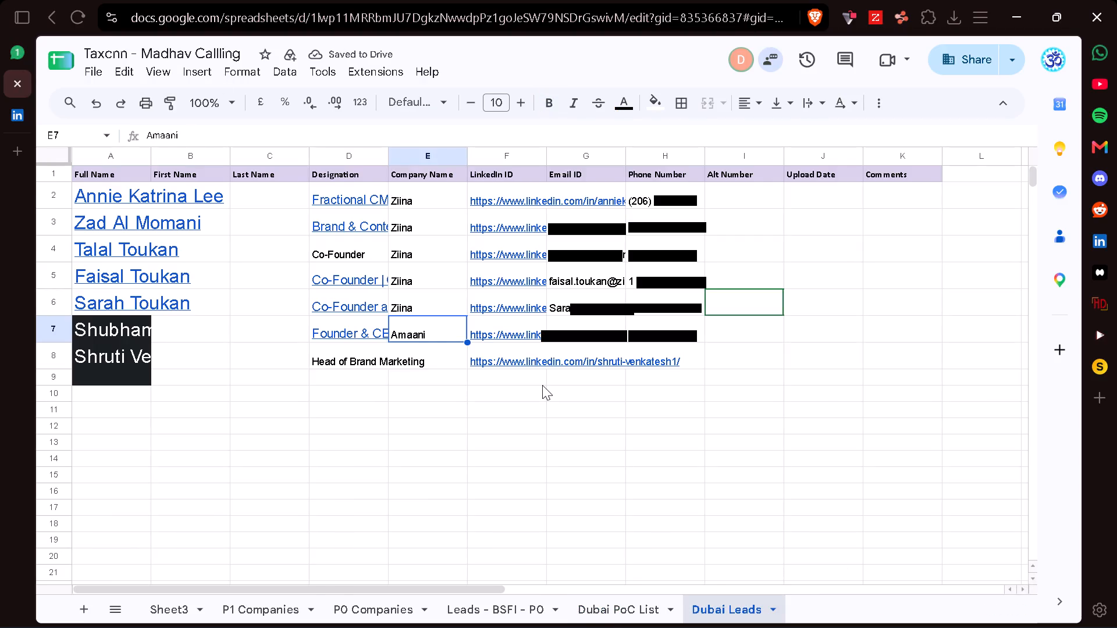
key("ctrl+v")
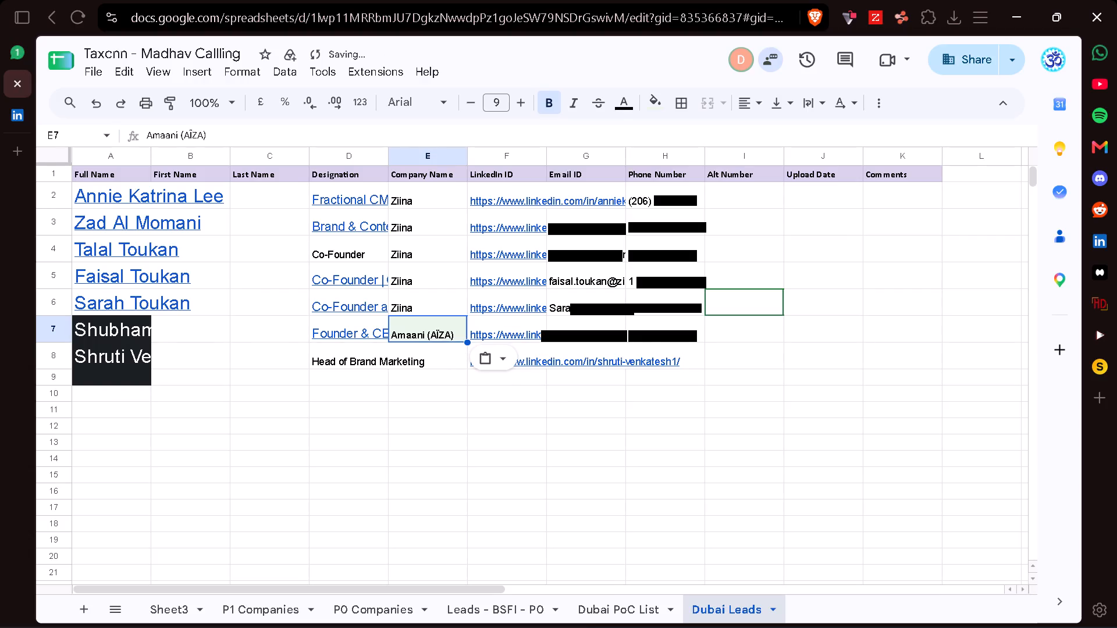
left_click_drag(465, 342, 465, 358)
left_click(624, 612)
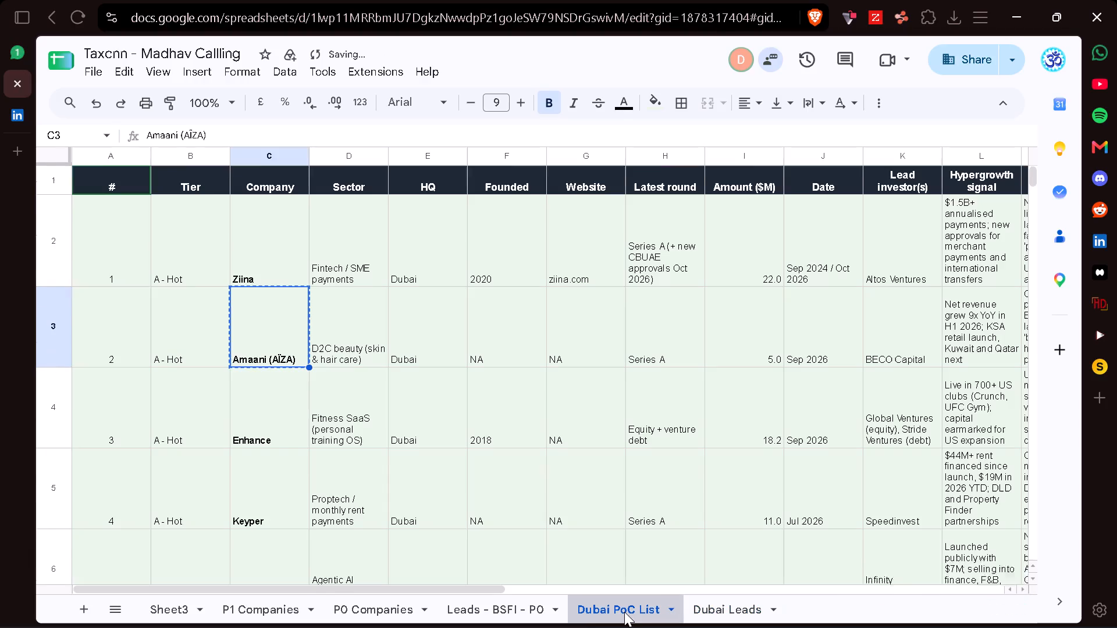
left_click(706, 600)
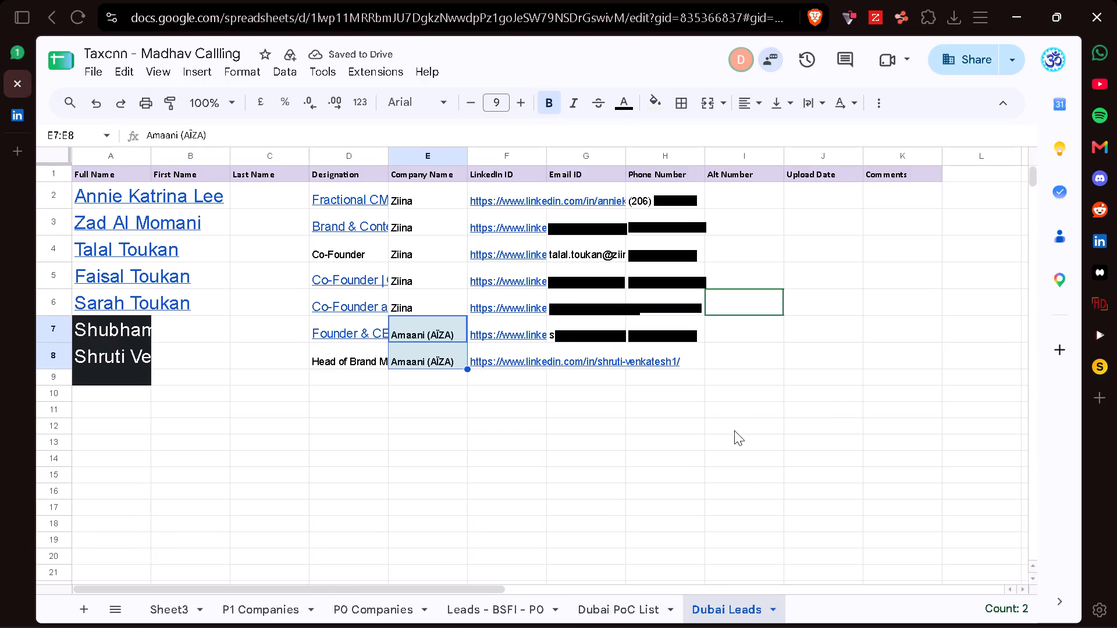
Copy the officer's mobile number from ZoomInfo into the Phone Number cell of row 8, launching SMARTe for the same profile.
left_click(593, 356)
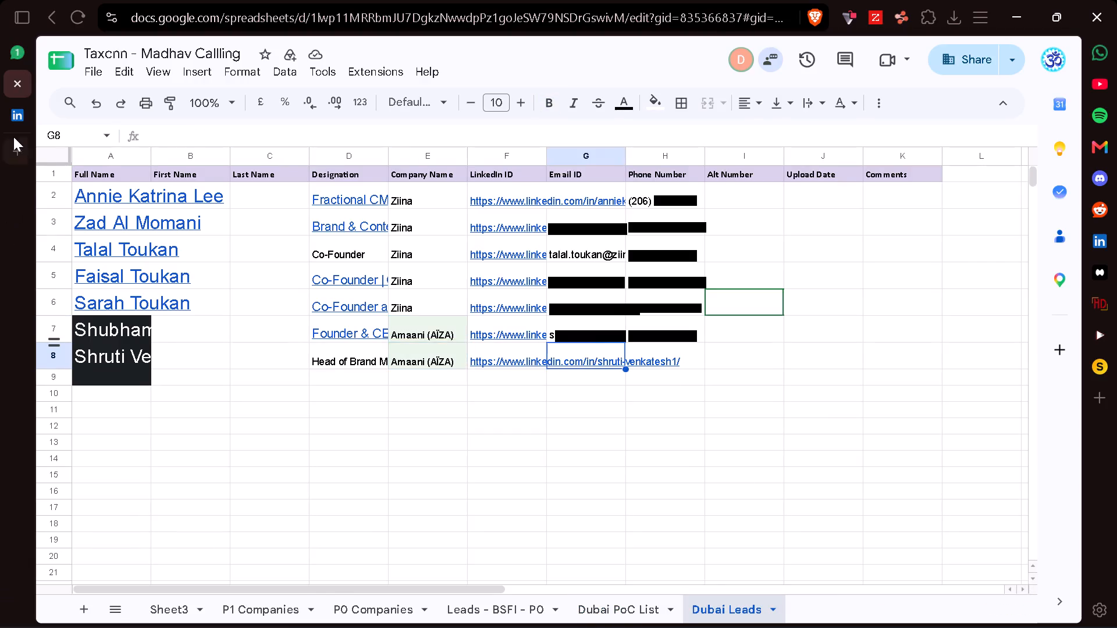
left_click(15, 120)
left_click(830, 330)
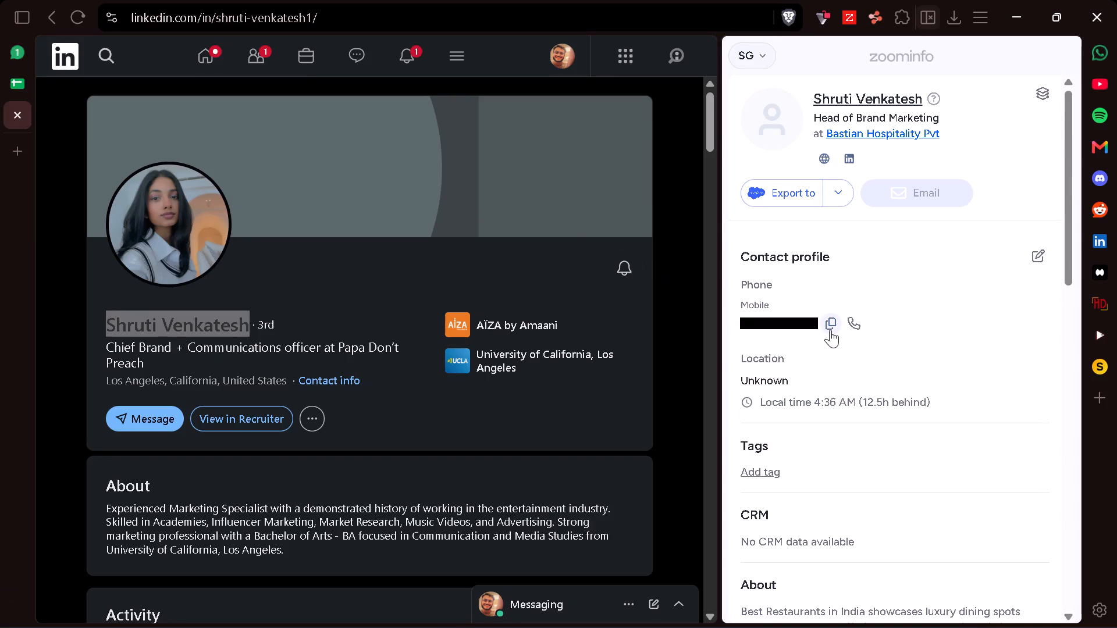
left_click(878, 16)
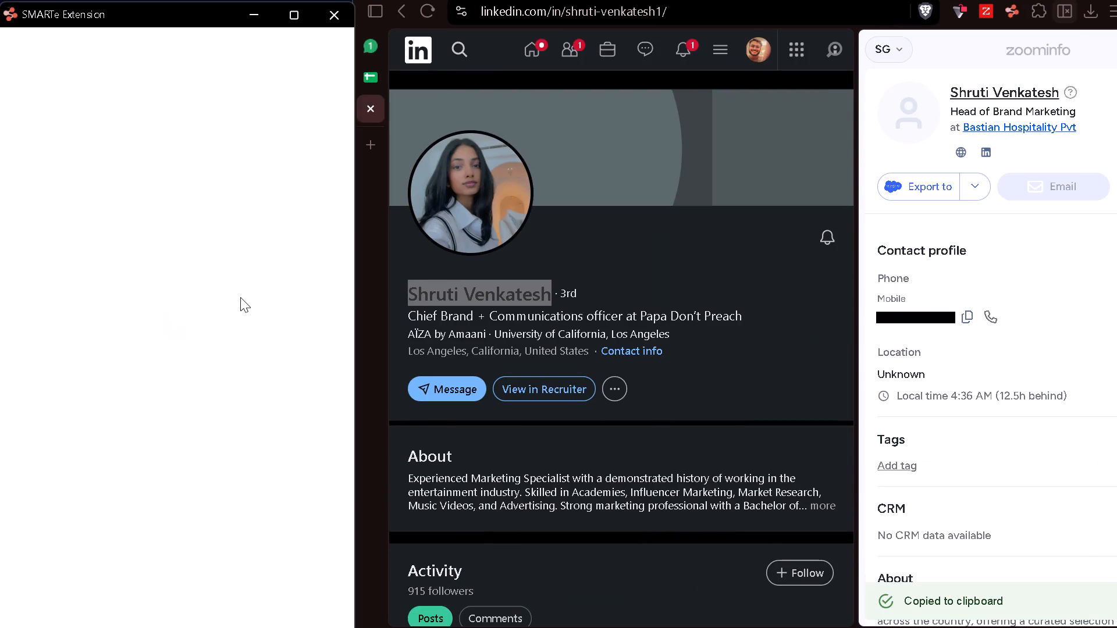
left_click(1063, 14)
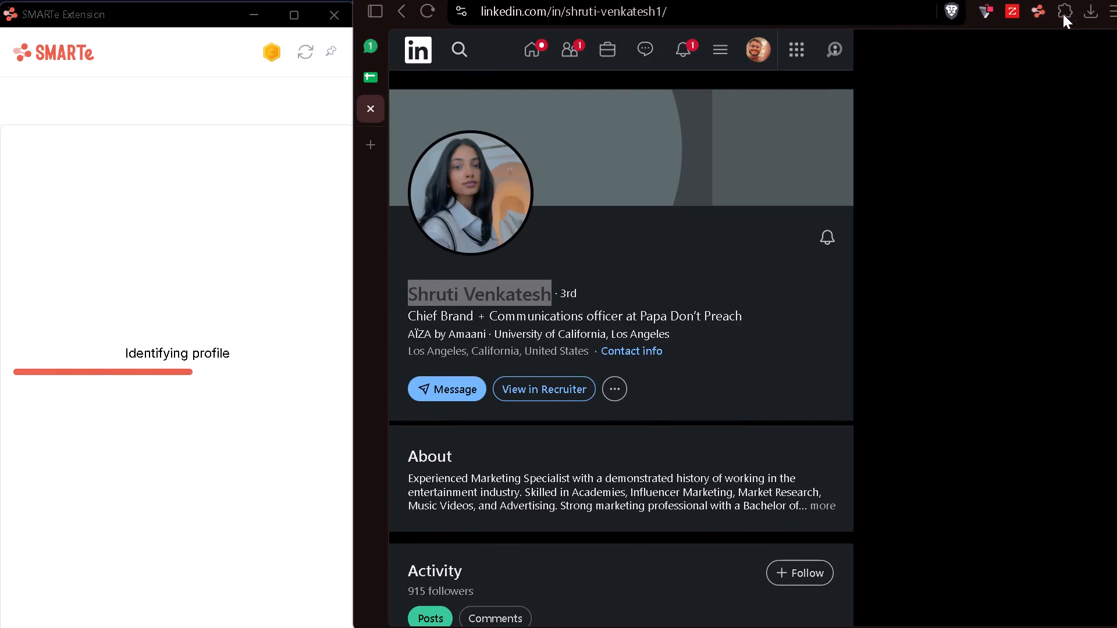
left_click(363, 87)
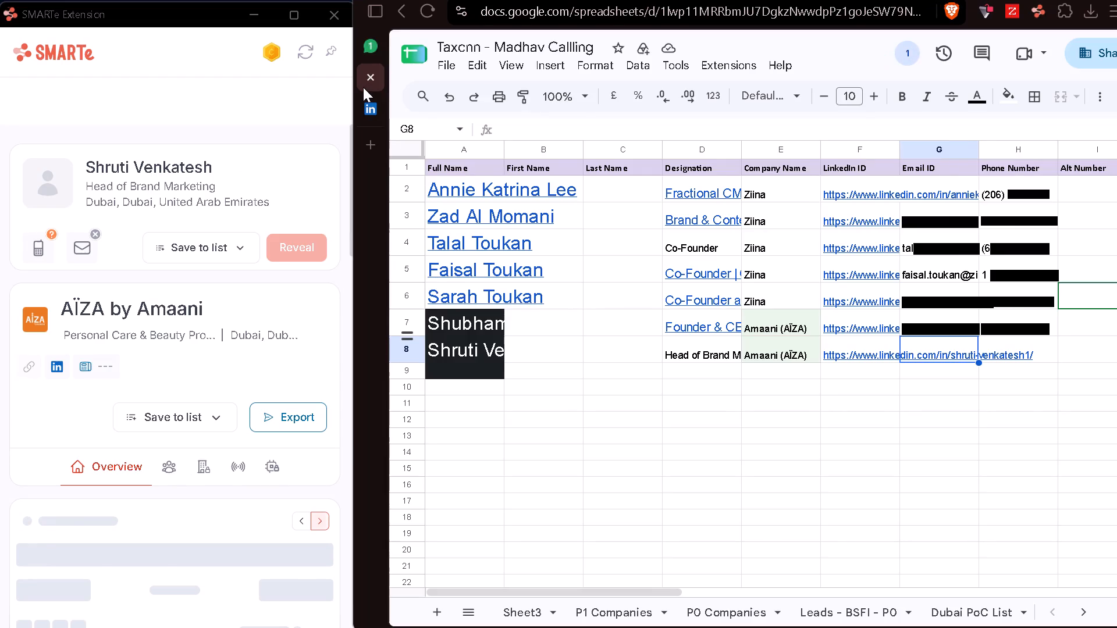
key("Right")
key("ctrl+v")
Reveal the officer's contact details in SMARTe and copy the email into the Email ID cell of row 8.
key("Left")
left_click(301, 251)
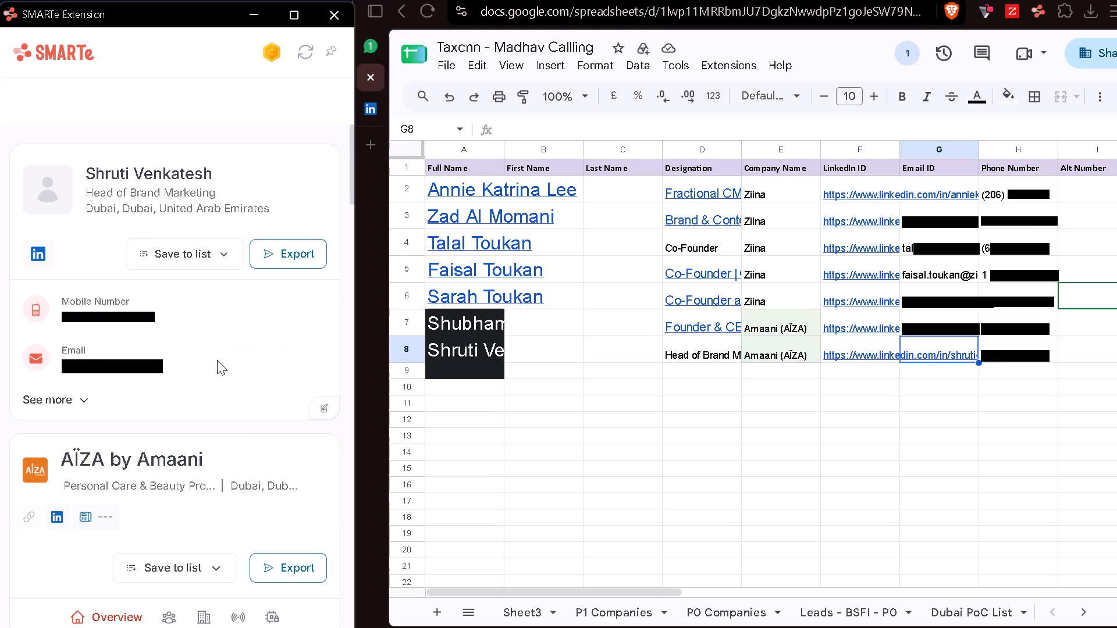
left_click(176, 366)
left_click(332, 7)
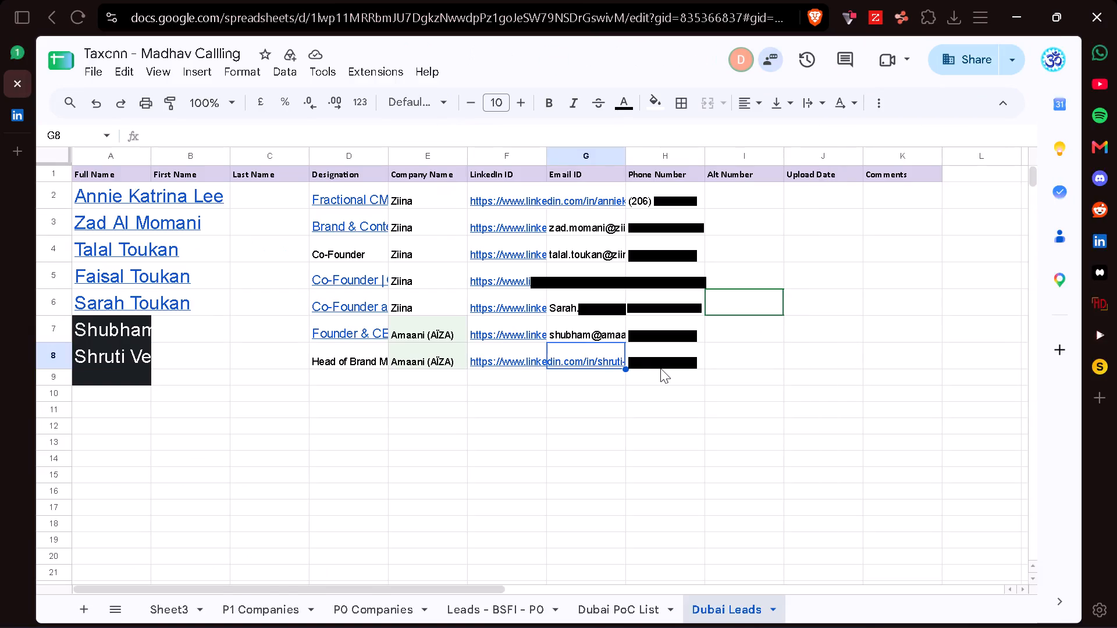
key("ctrl+v")
Copy the company name Enhance from Dubai PoC List and enter it in the LinkedIn search.
left_click(123, 373)
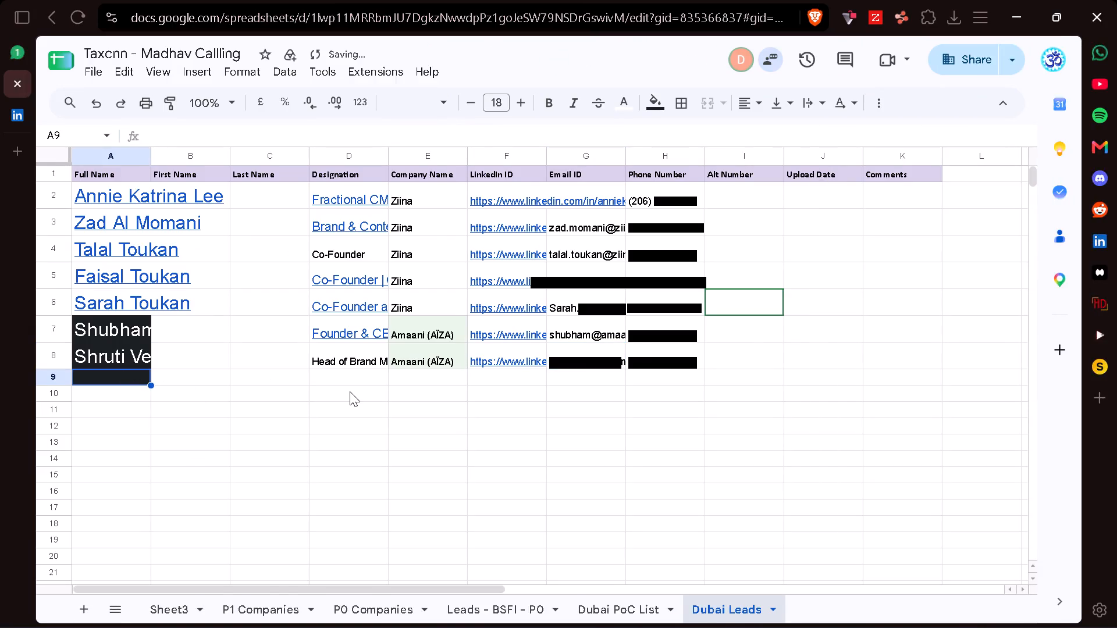
scroll(350, 391, "right", 4)
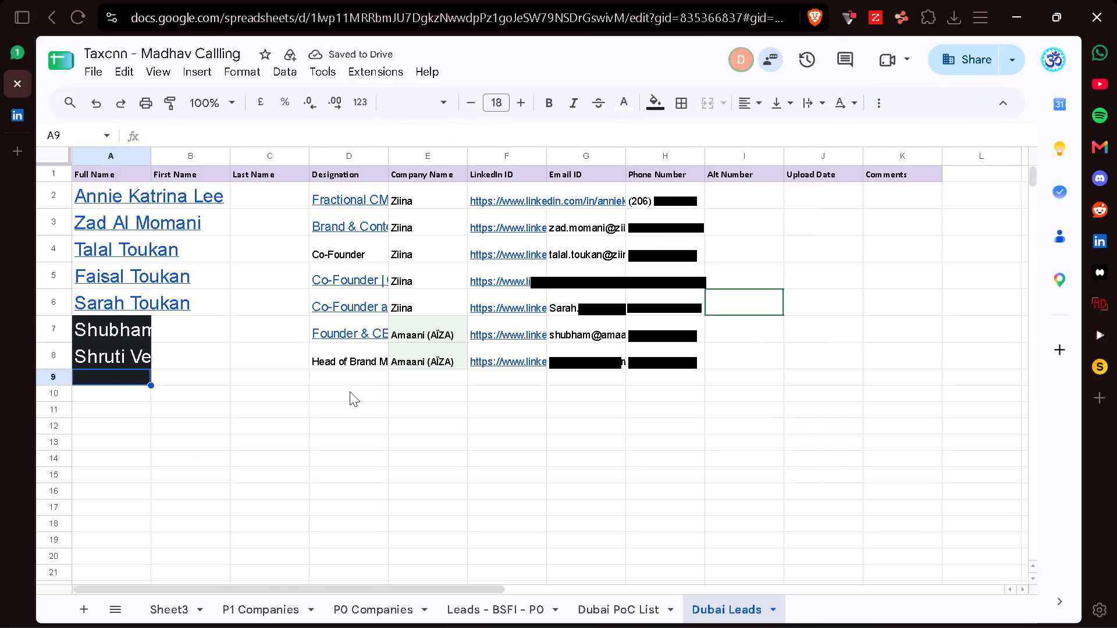
scroll(350, 391, "down", 1)
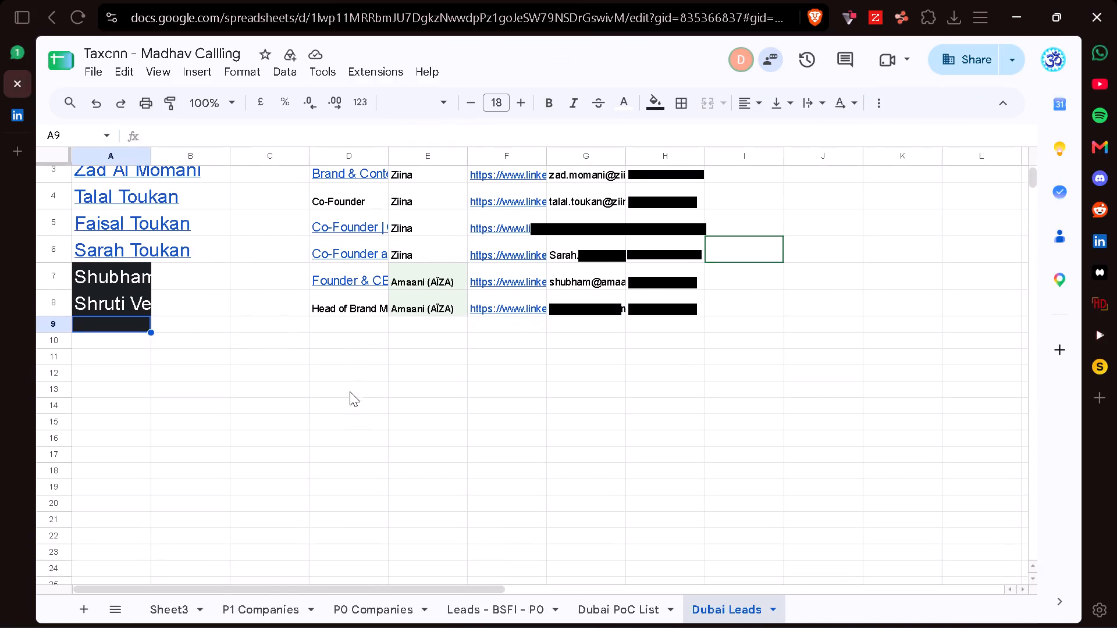
left_click(601, 602)
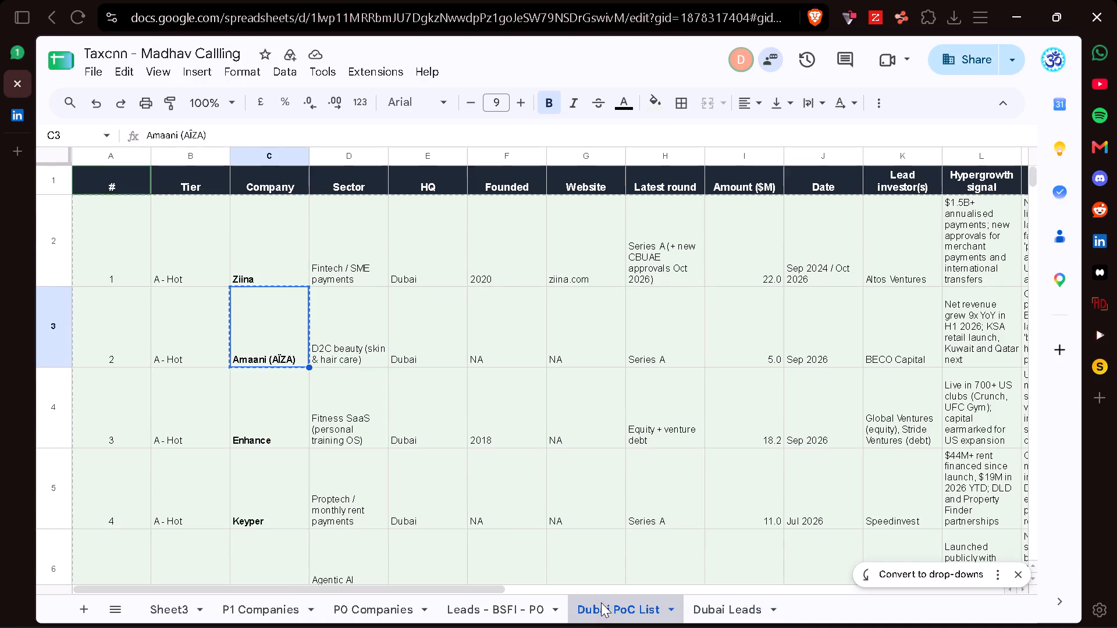
left_click(257, 413)
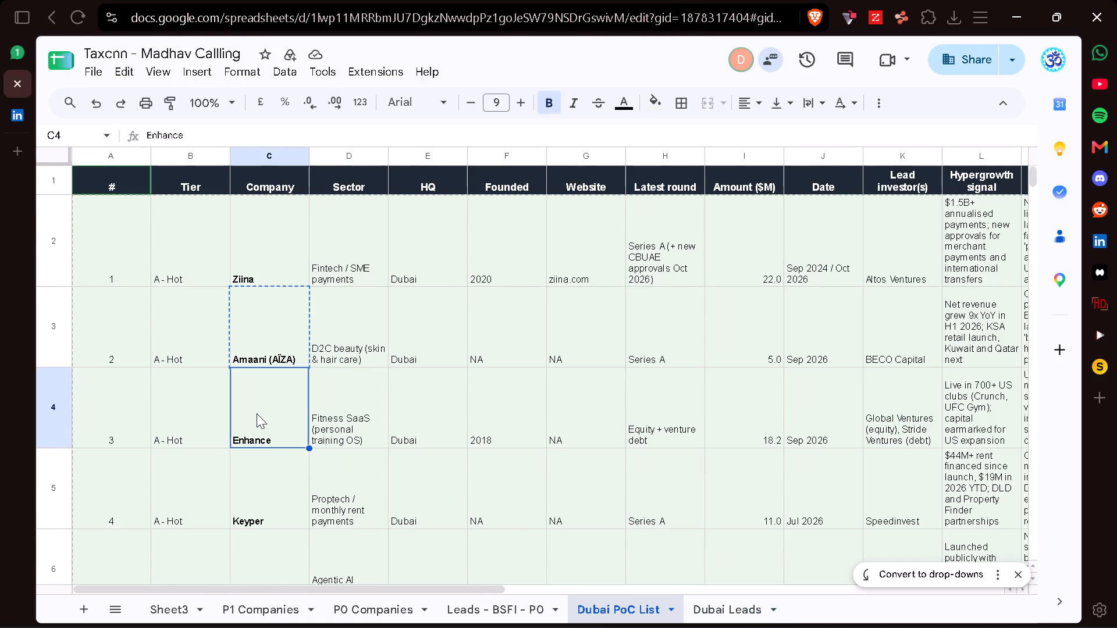
key("ctrl+c")
left_click(730, 624)
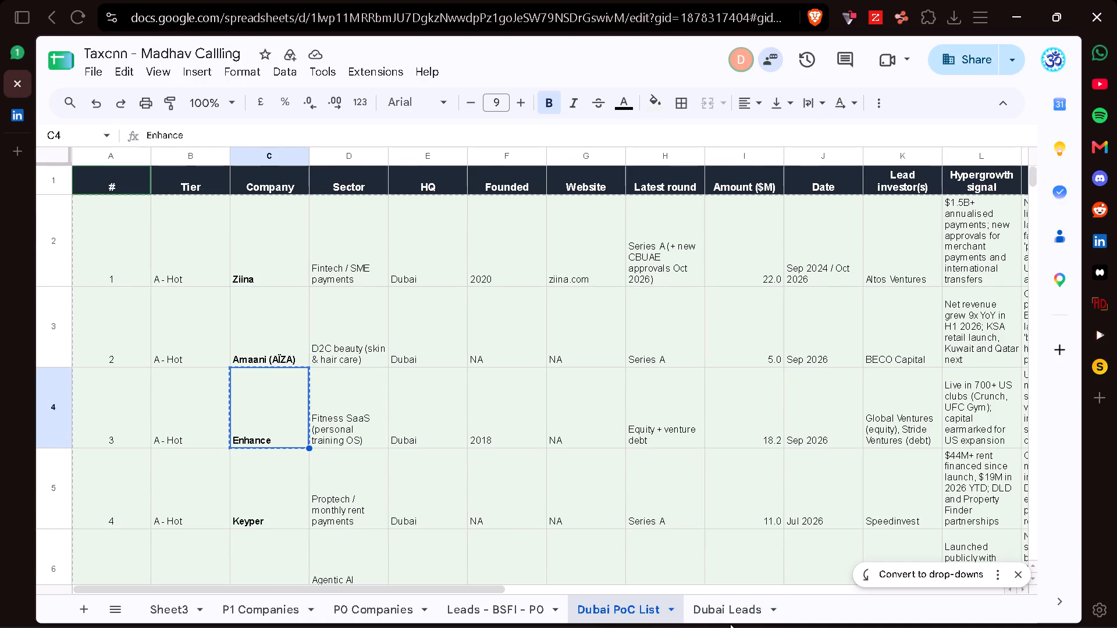
left_click(737, 620)
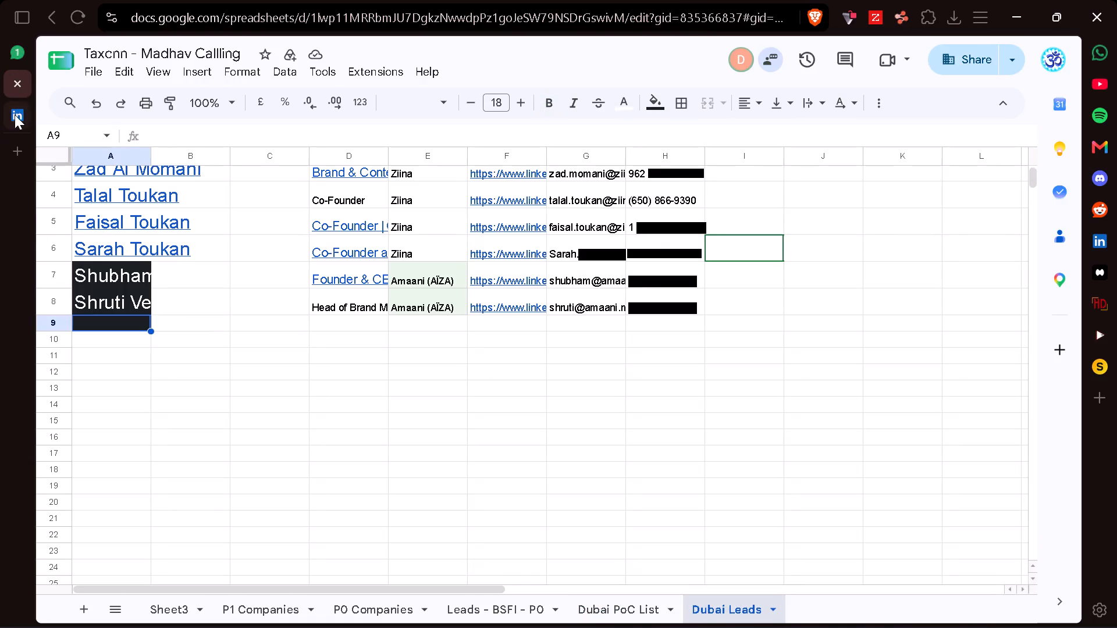
left_click(15, 115)
left_click(56, 23)
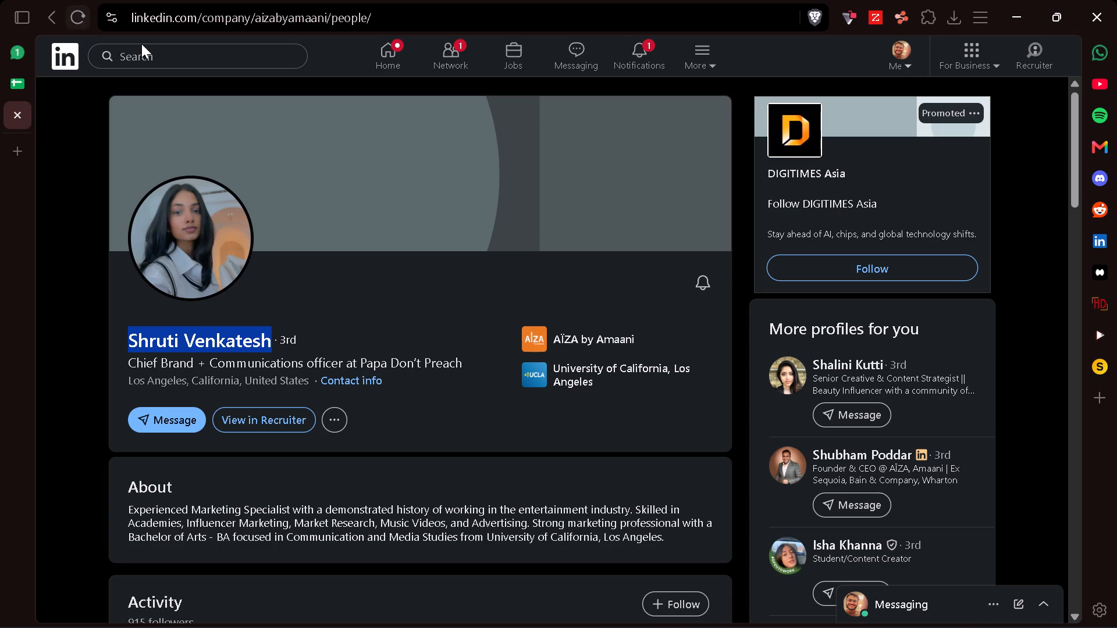
left_click(182, 56)
left_click(182, 56)
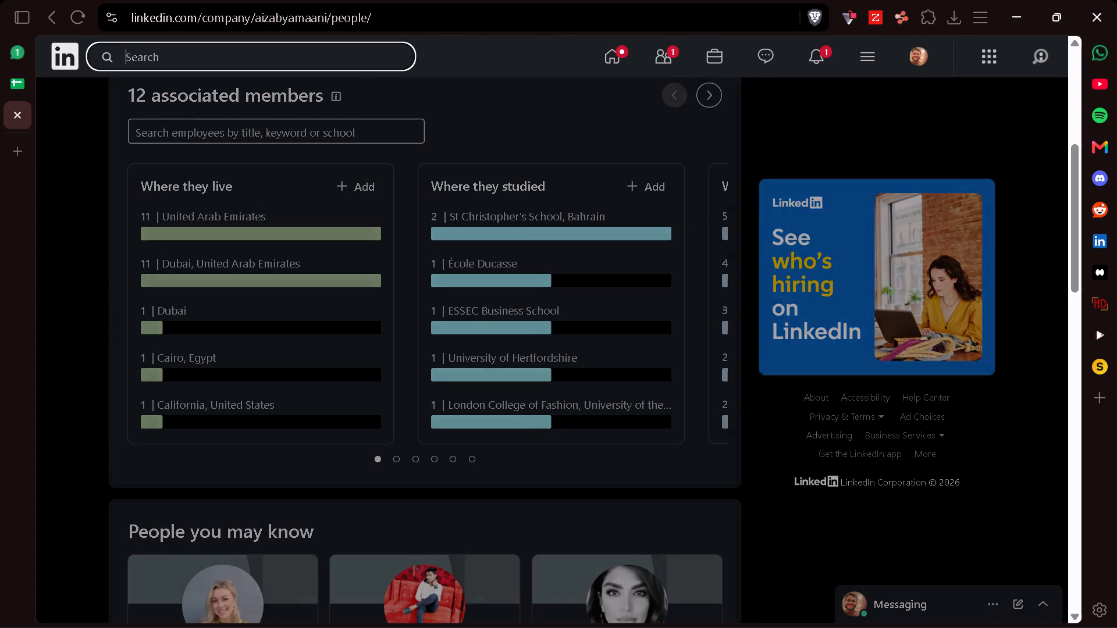
key("ctrl+v")
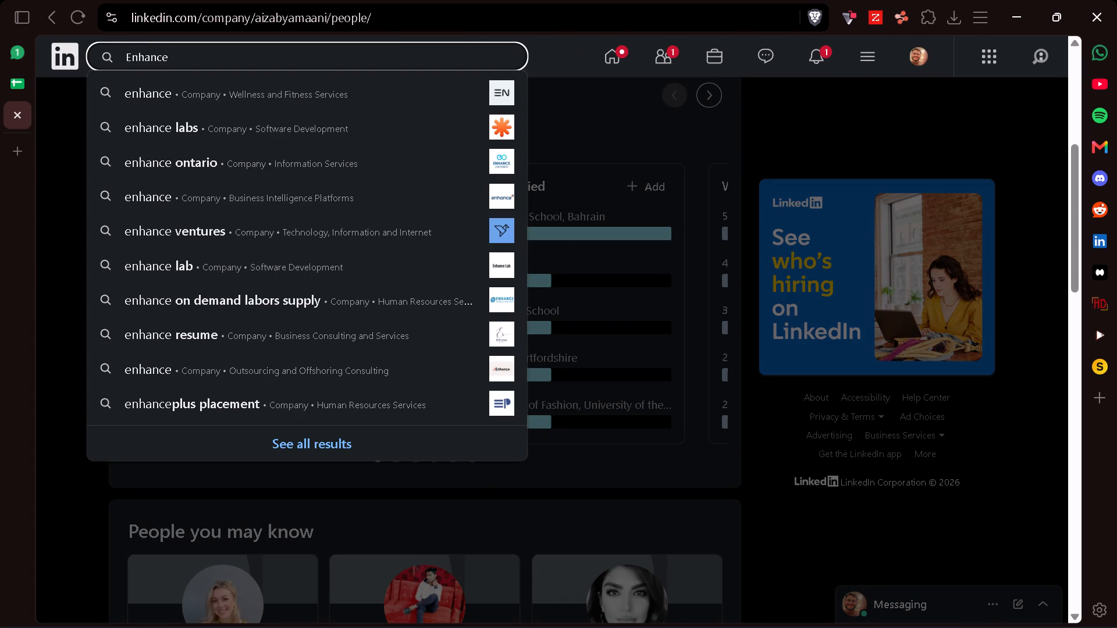
Recheck Enhance in Dubai PoC List and open the LinkedIn people page of Enhance, the Dubai wellness and fitness company.
left_click(19, 85)
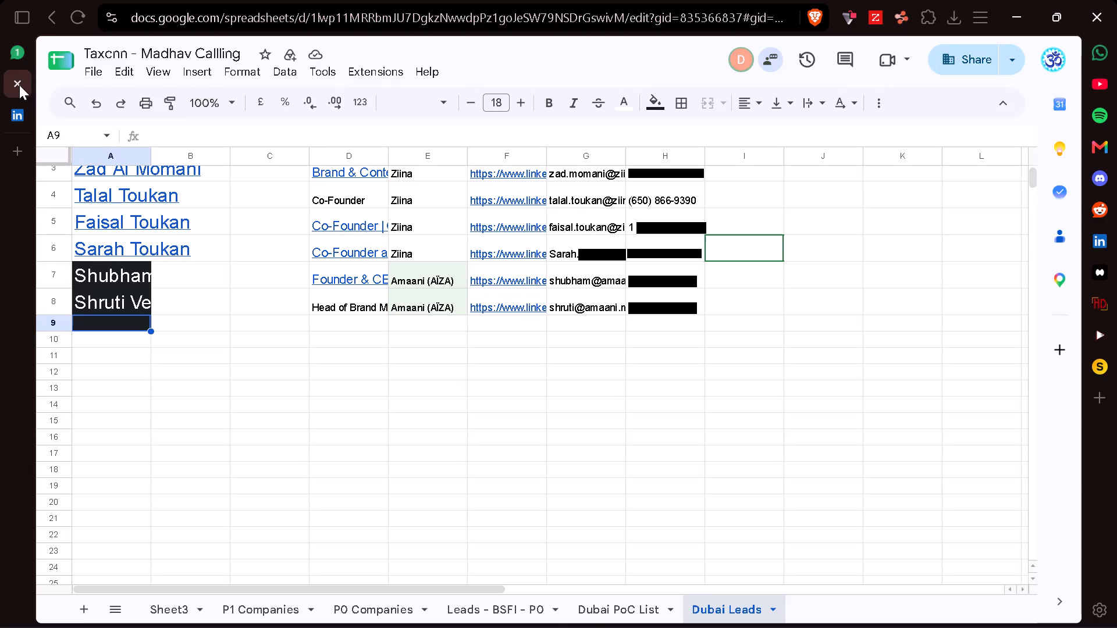
left_click(621, 613)
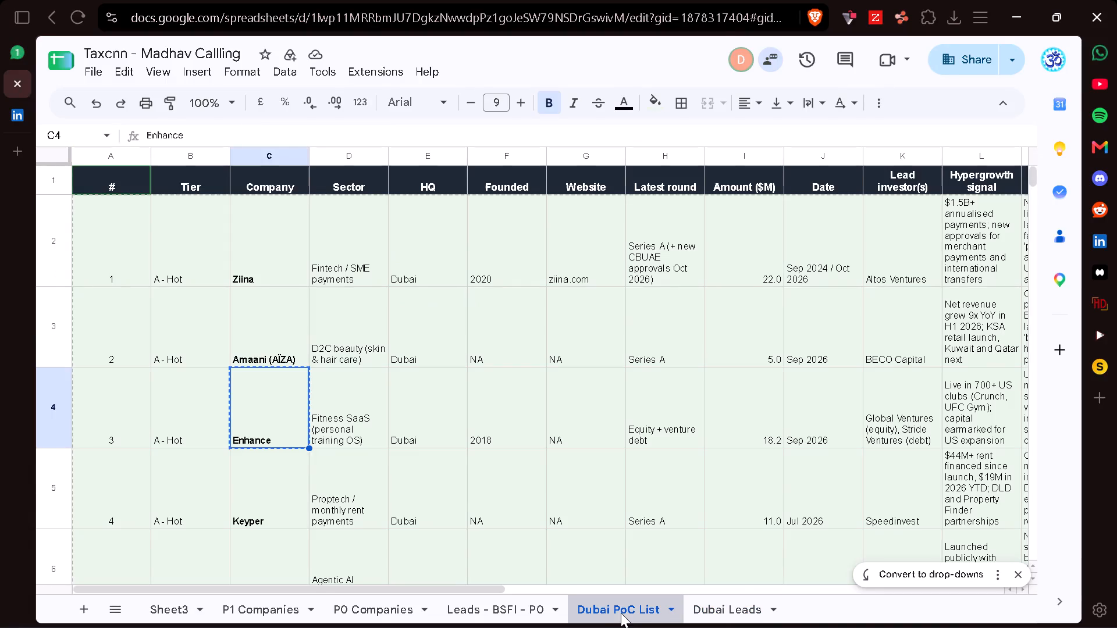
left_click(704, 601)
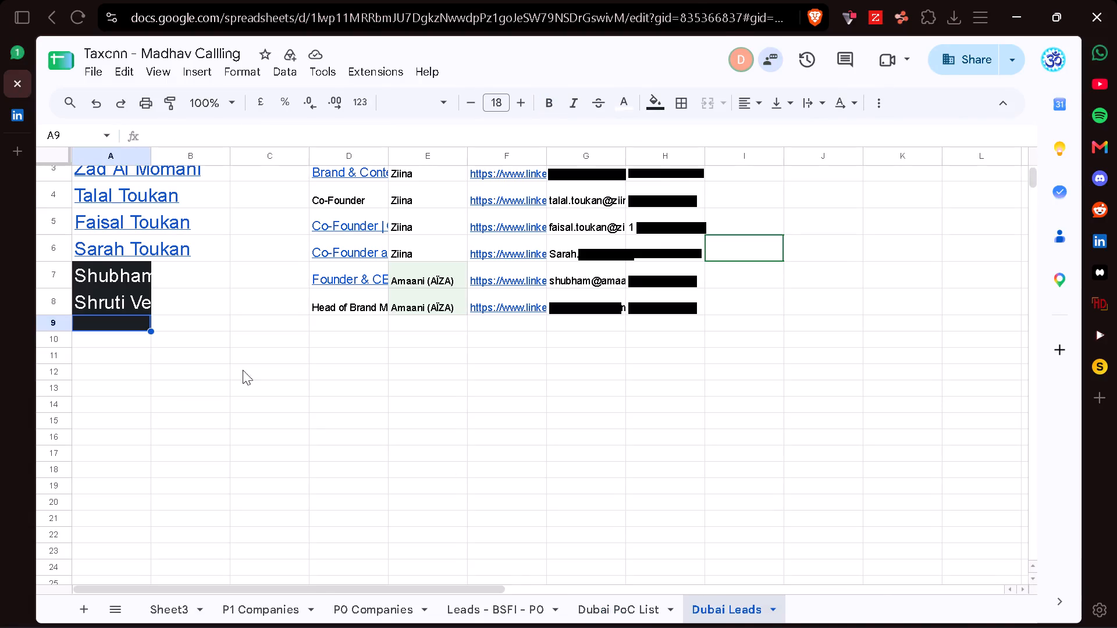
left_click(17, 117)
left_click(183, 61)
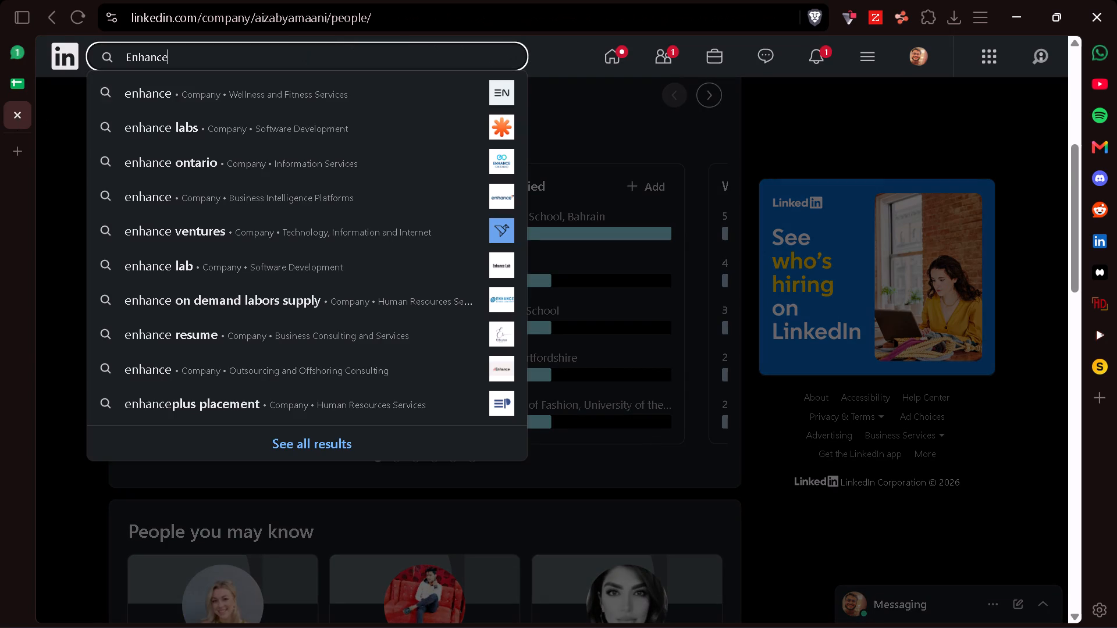
left_click(233, 95)
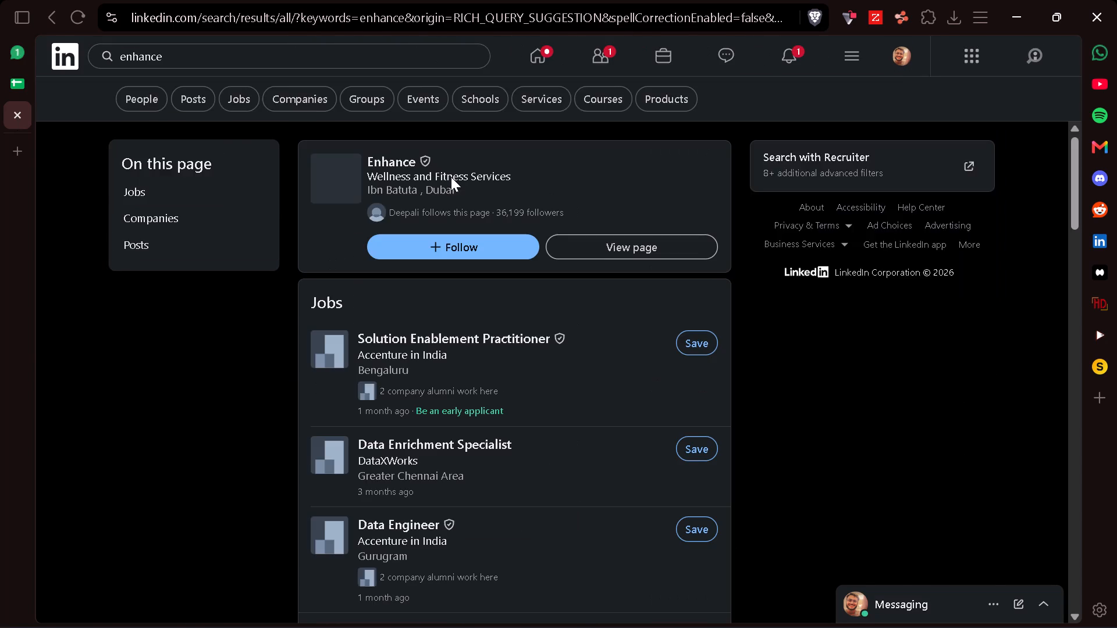
left_click(606, 245)
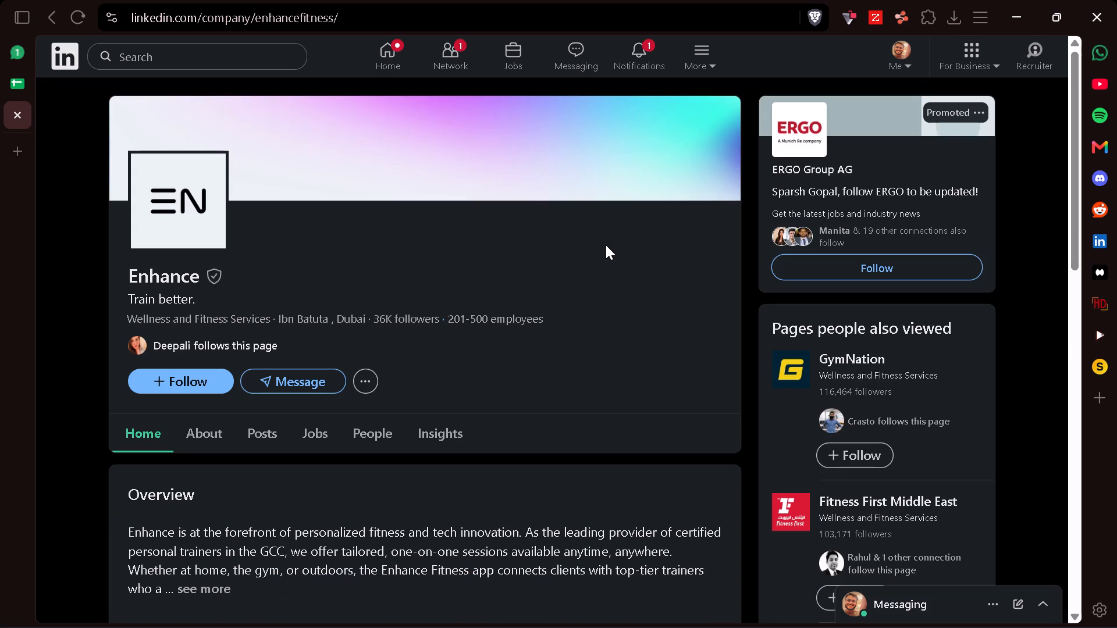
left_click(383, 449)
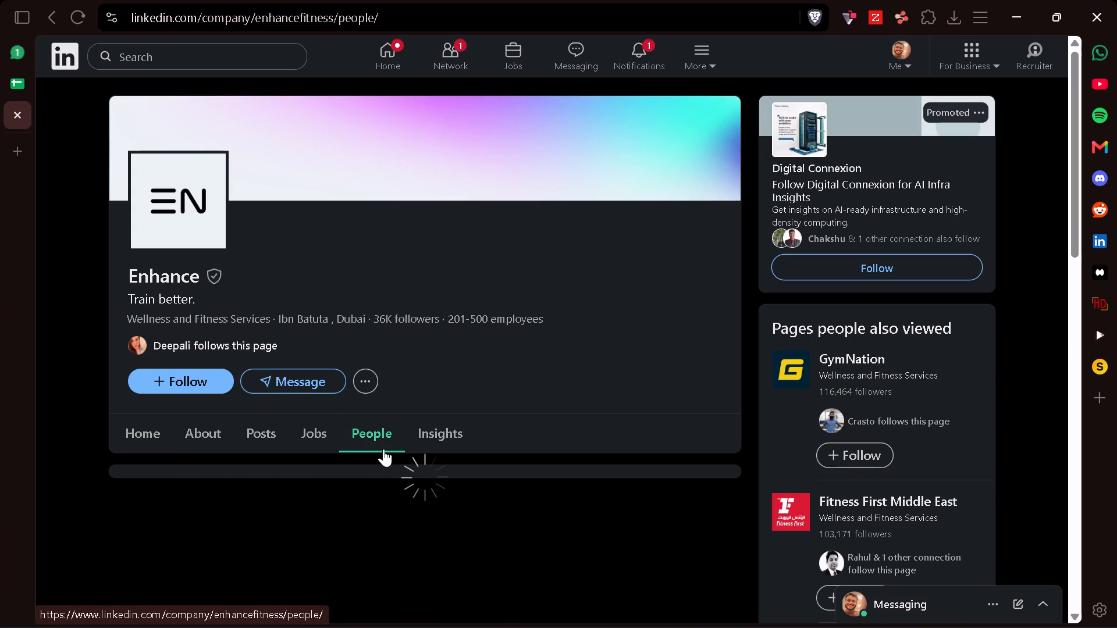
Search Enhance's associated members for CMO.
scroll(383, 449, "down", 3)
scroll(308, 526, "down", 3)
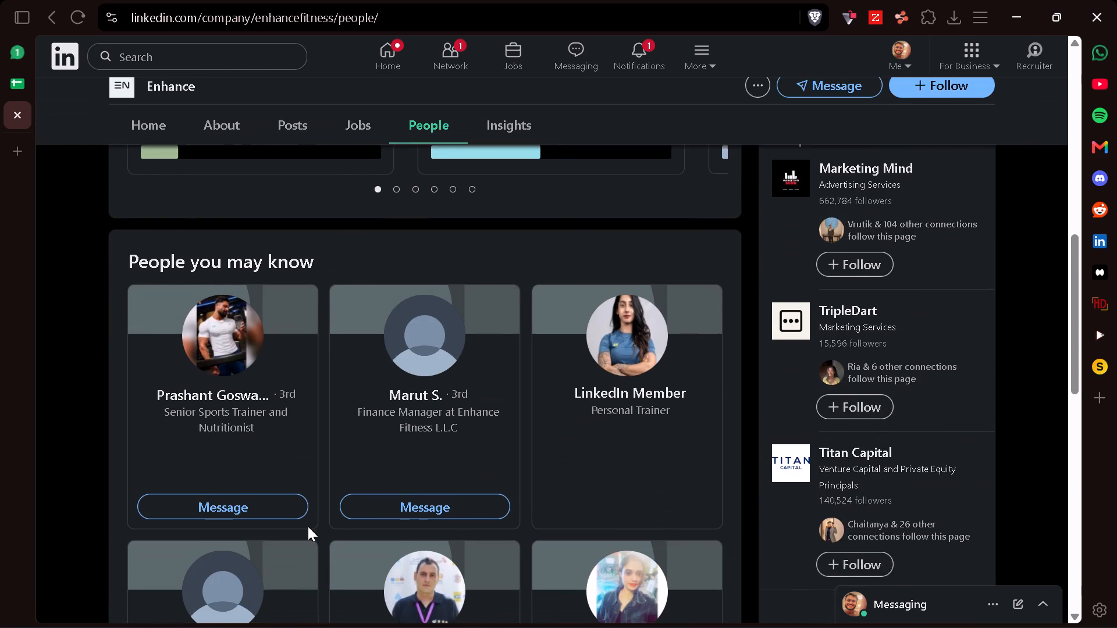
scroll(308, 526, "down", 2)
scroll(308, 526, "up", 5)
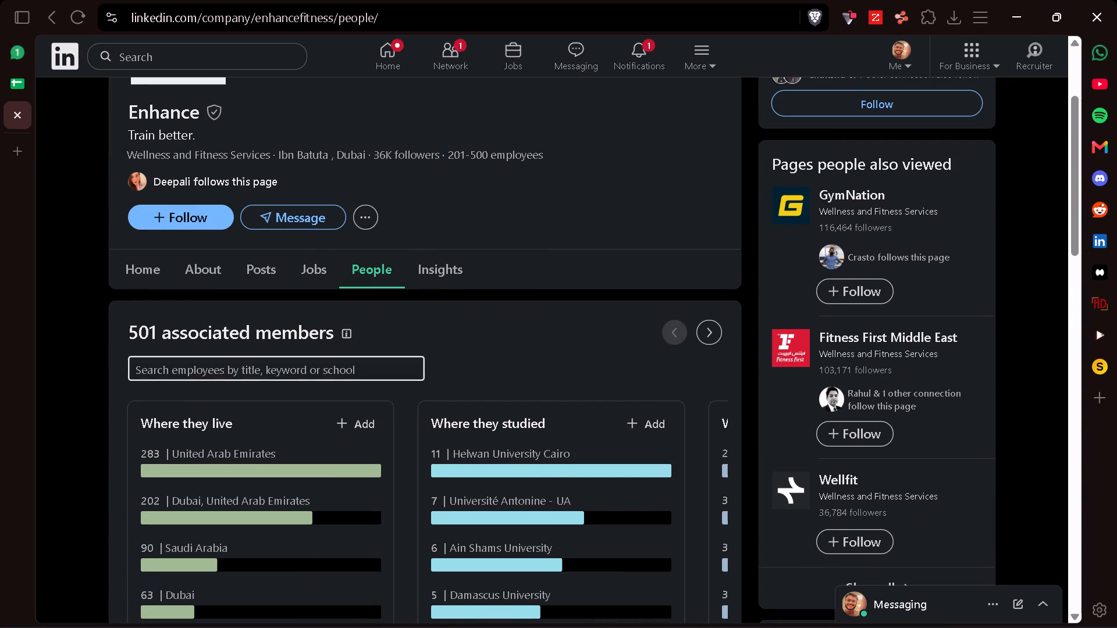
left_click(205, 371)
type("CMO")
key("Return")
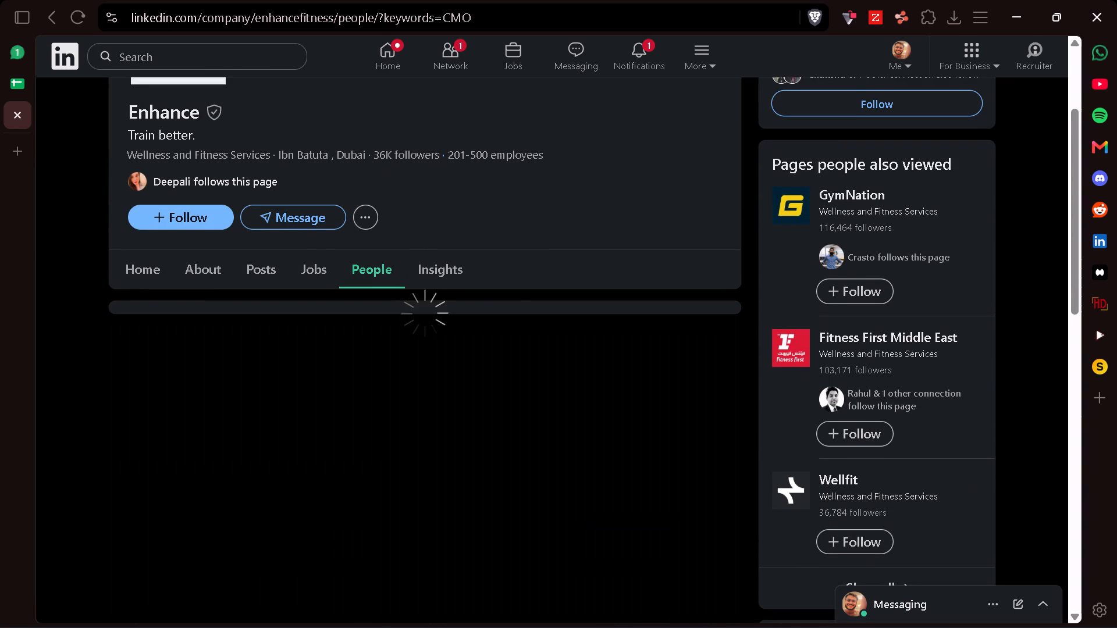
Replace the CMO keyword with Founder in Enhance's member search and open the Founder & CEO's profile.
left_click(180, 406)
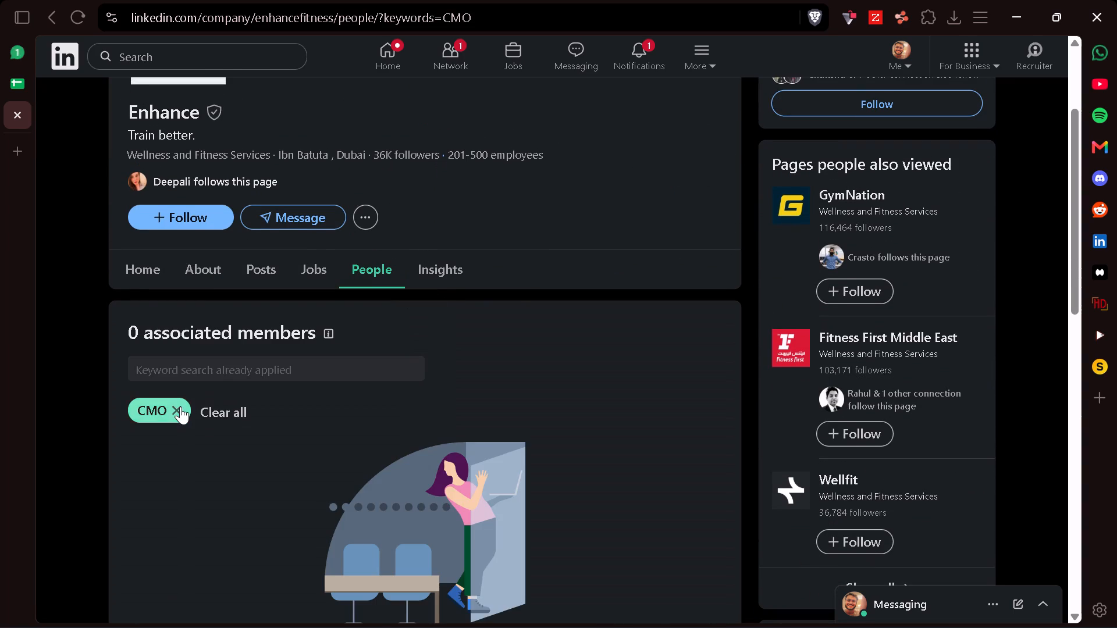
left_click(186, 376)
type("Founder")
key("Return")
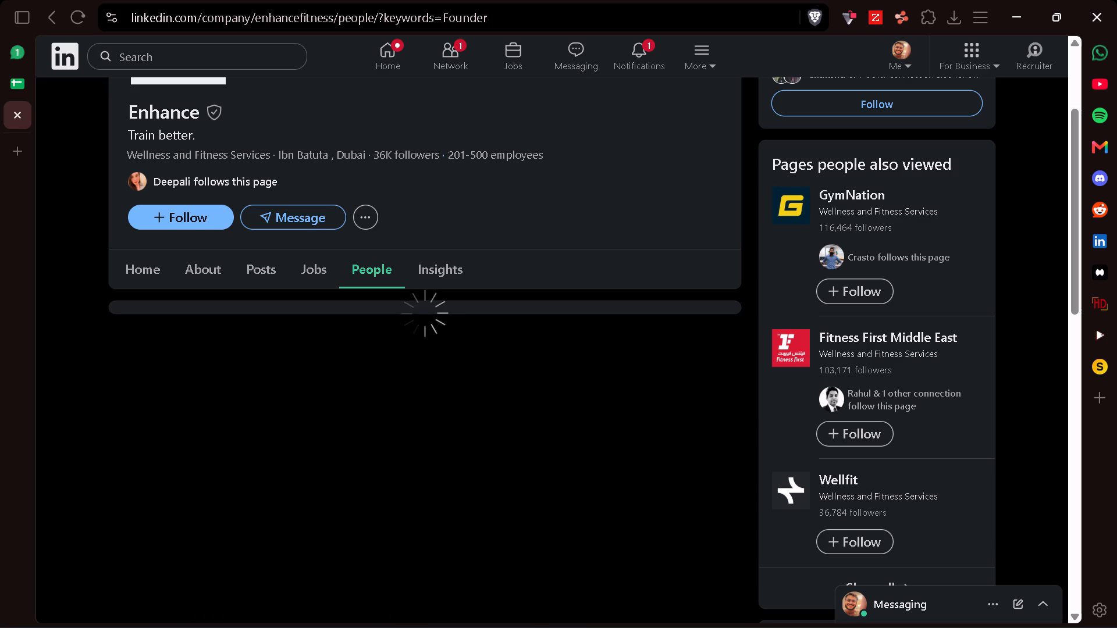
scroll(186, 376, "down", 4)
scroll(246, 437, "down", 1)
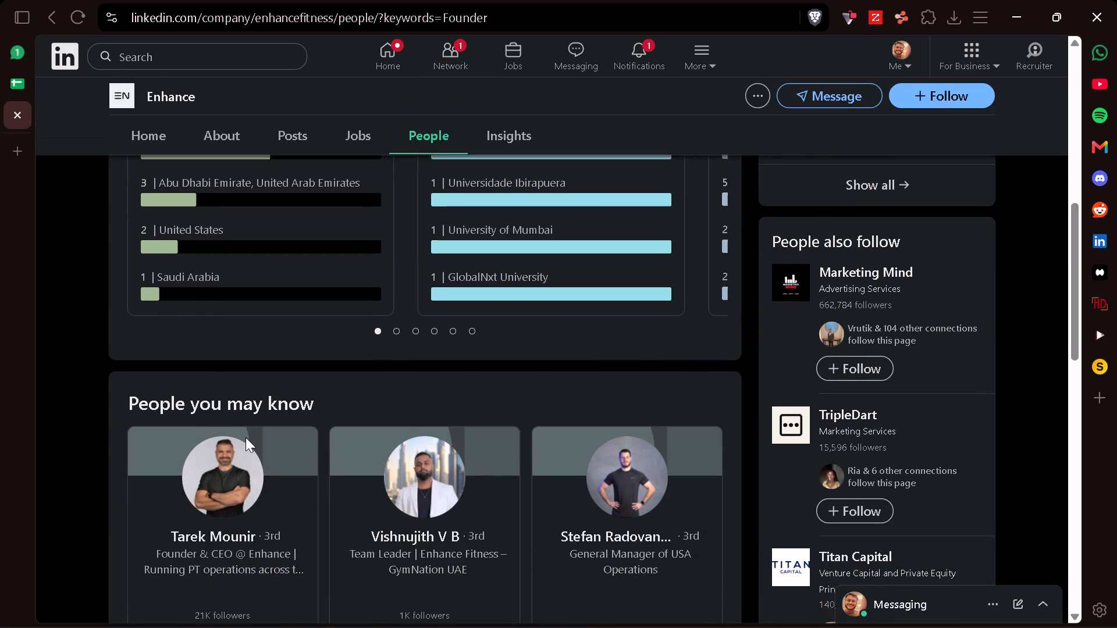
scroll(246, 437, "down", 1)
left_click(226, 425)
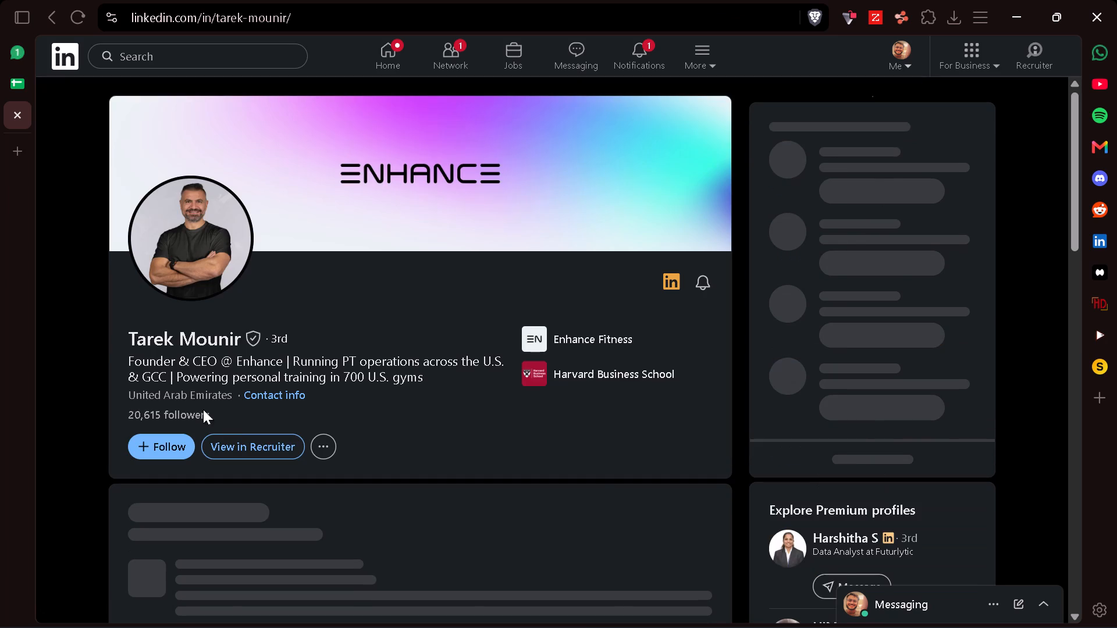
Copy the founder's name from the LinkedIn profile into the Full Name cell of row 9 in Dubai Leads.
left_click_drag(116, 336, 239, 335)
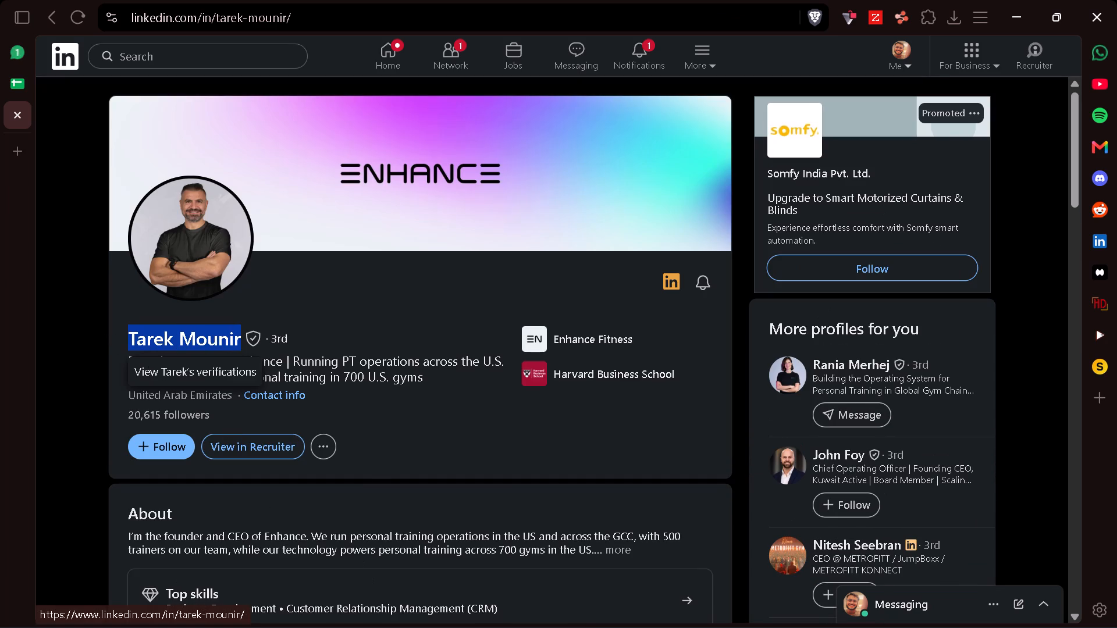
key("ctrl+c")
left_click(11, 83)
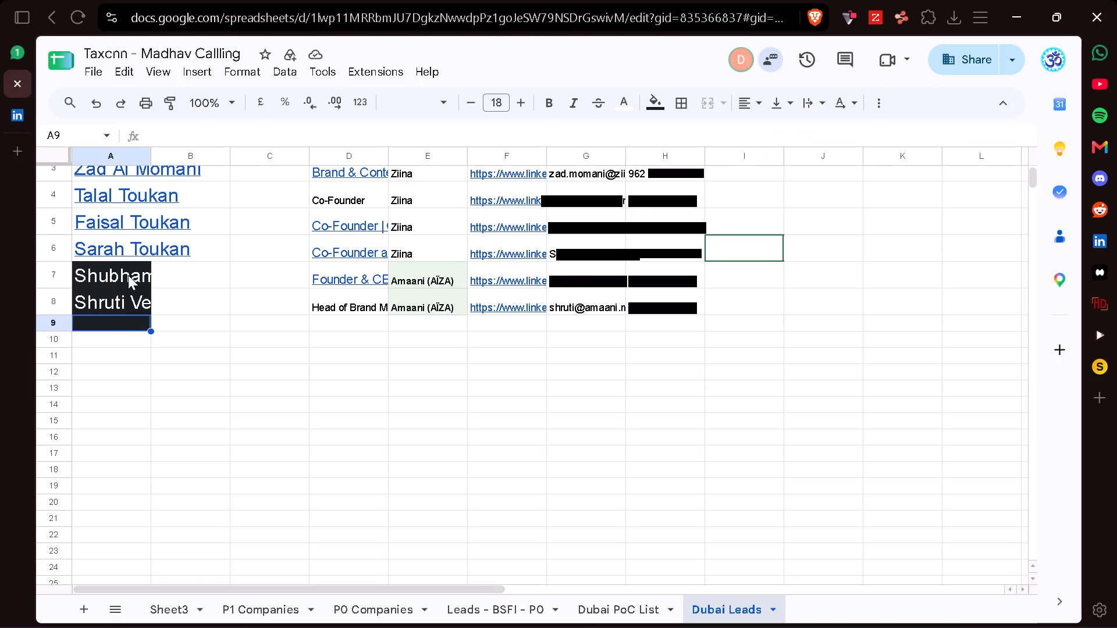
key("ctrl+v")
Copy the title Founder and Chief Executive Officer from the profile's Experience section into the Designation cell of row 9.
key("Right")
key("Right")
key("Right")
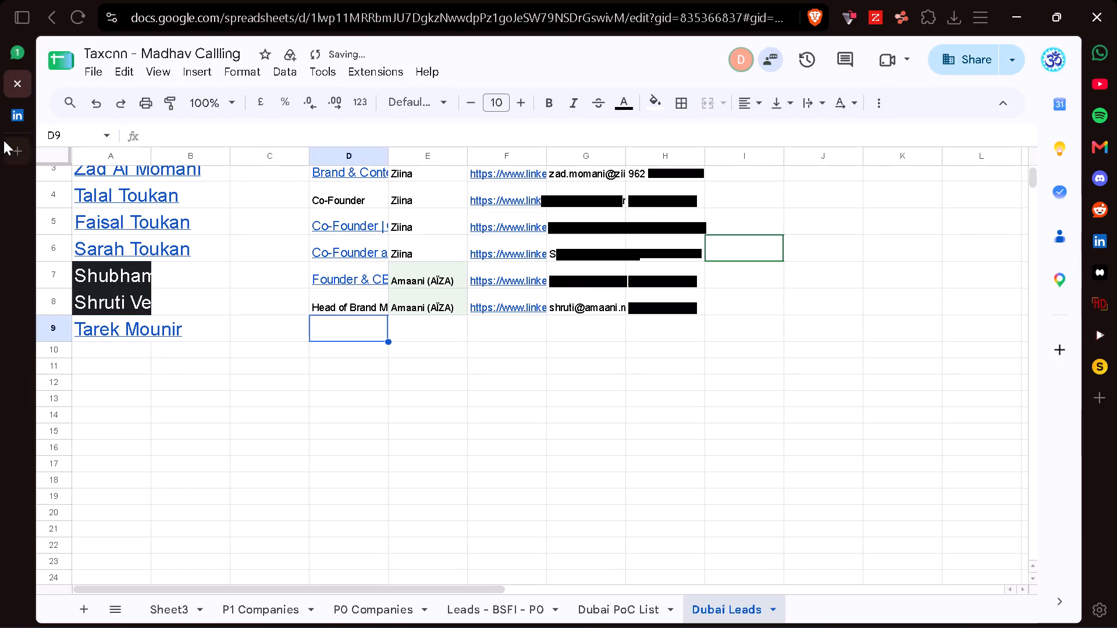
left_click(14, 115)
scroll(272, 421, "down", 5)
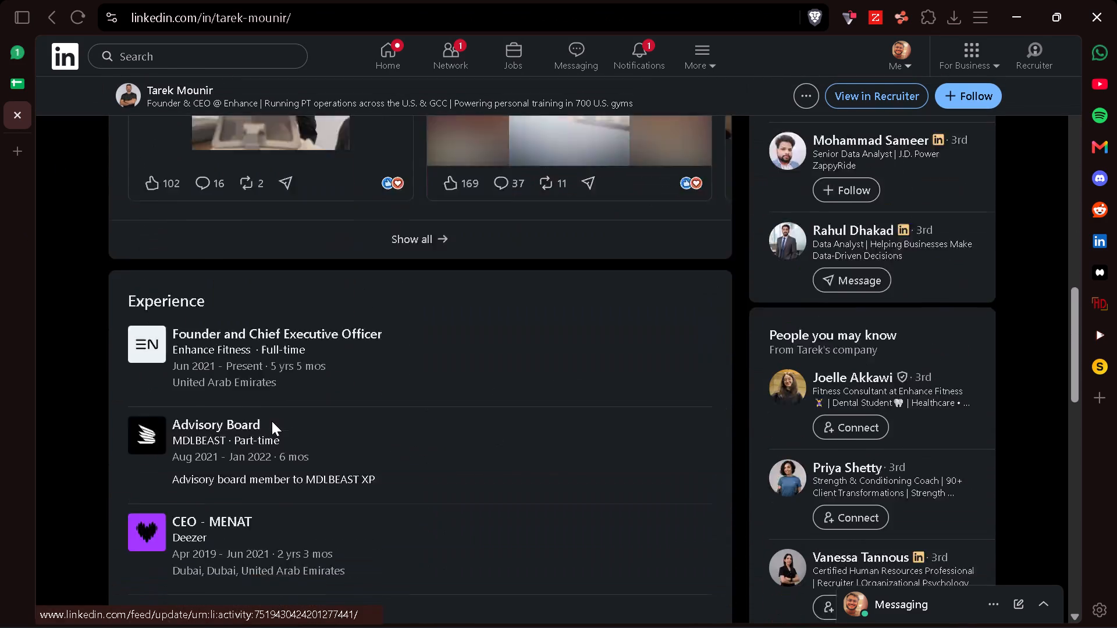
scroll(272, 421, "down", 2)
scroll(184, 322, "up", 2)
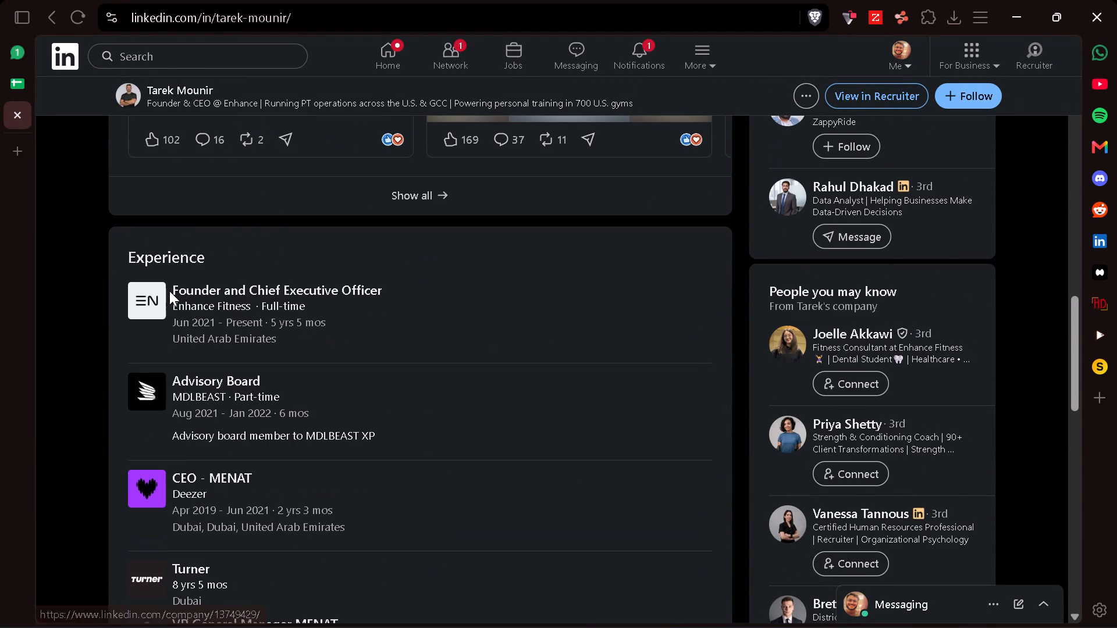
left_click_drag(169, 291, 403, 284)
key("ctrl+c")
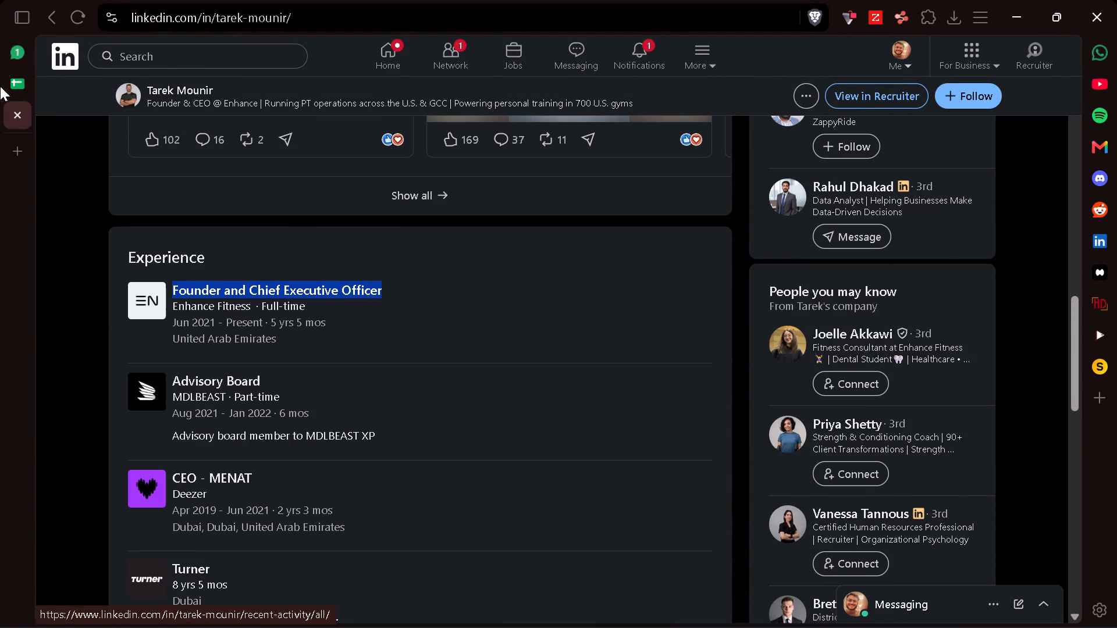
left_click(17, 84)
key("ctrl+v")
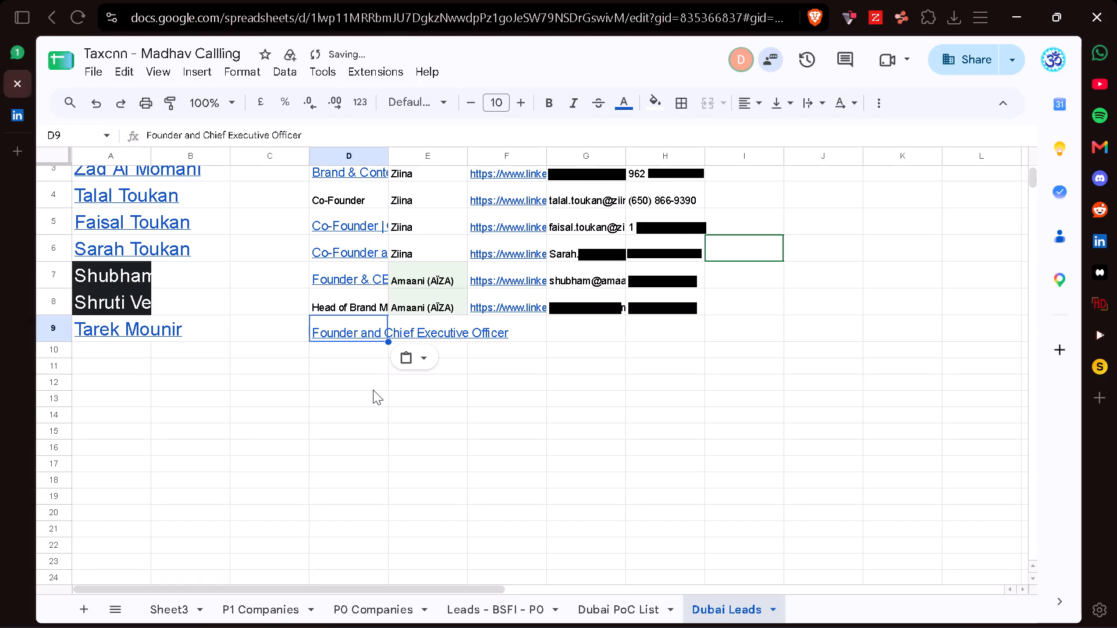
Enter Enhance in the Company Name cell of row 9 in Dubai Leads.
key("Right")
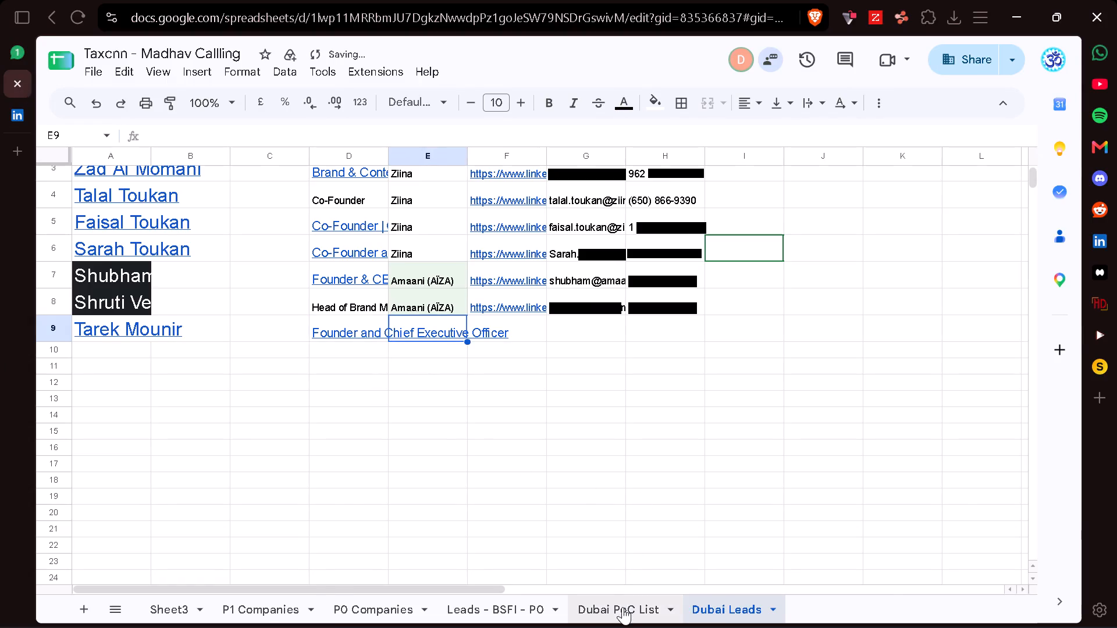
left_click(622, 607)
left_click(723, 604)
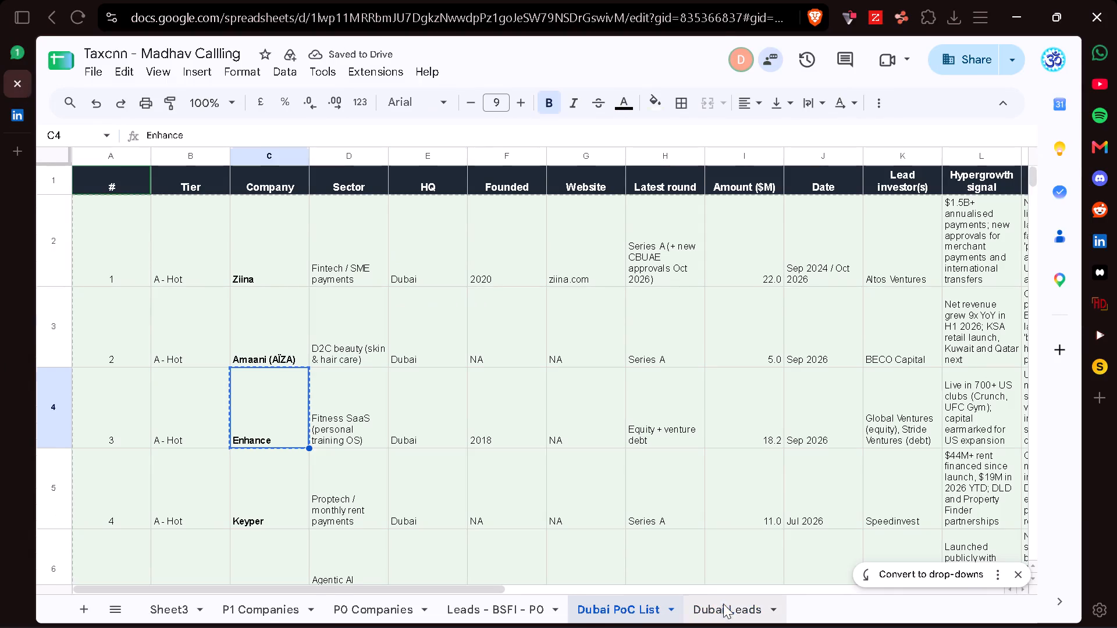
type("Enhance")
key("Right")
Copy the founder's LinkedIn profile URL into the LinkedIn ID cell of row 9 in Dubai Leads.
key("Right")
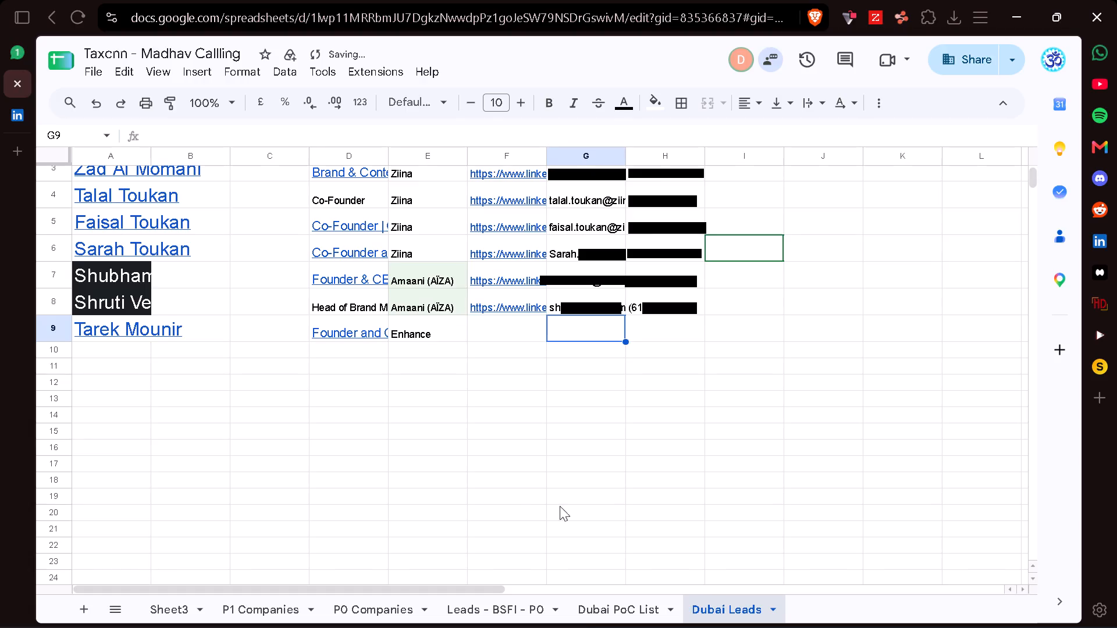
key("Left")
left_click(8, 119)
left_click(183, 15)
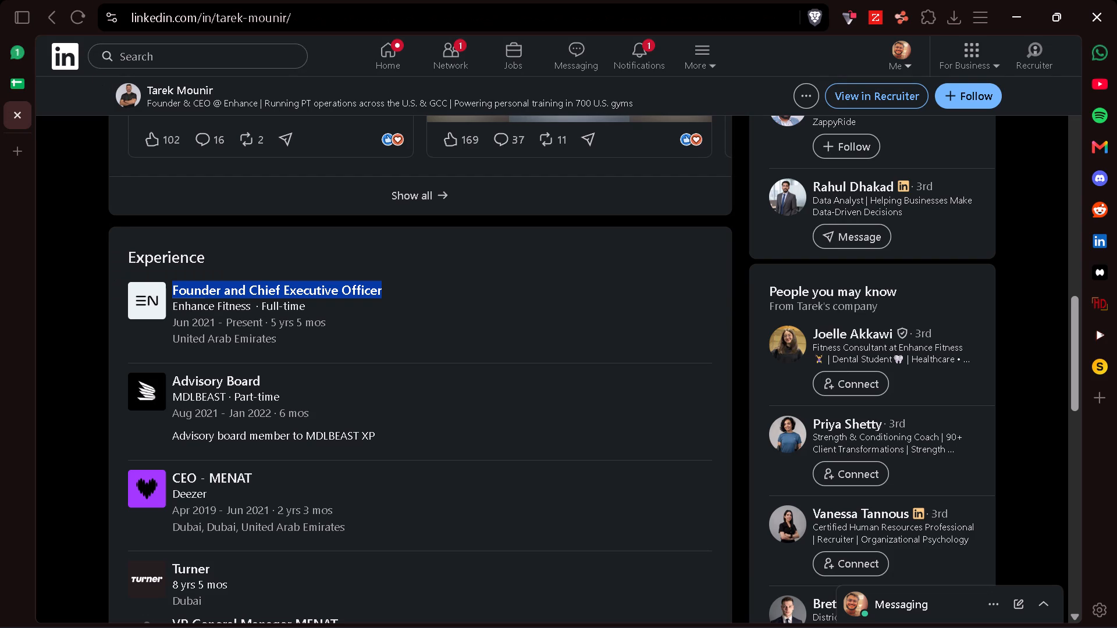
key("ctrl+c")
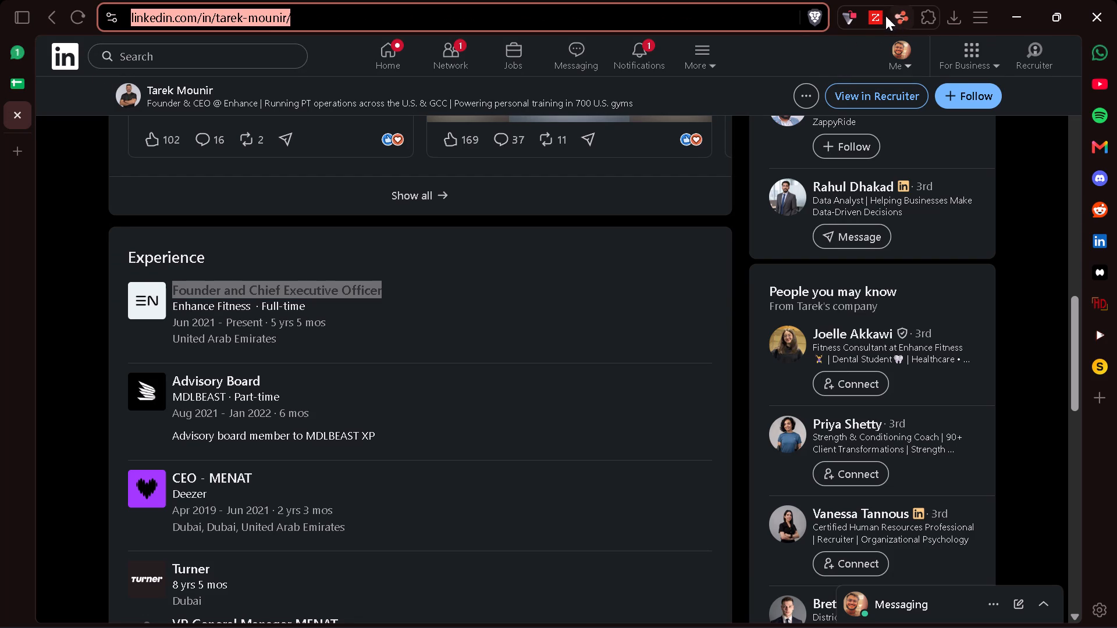
left_click(872, 16)
left_click(10, 86)
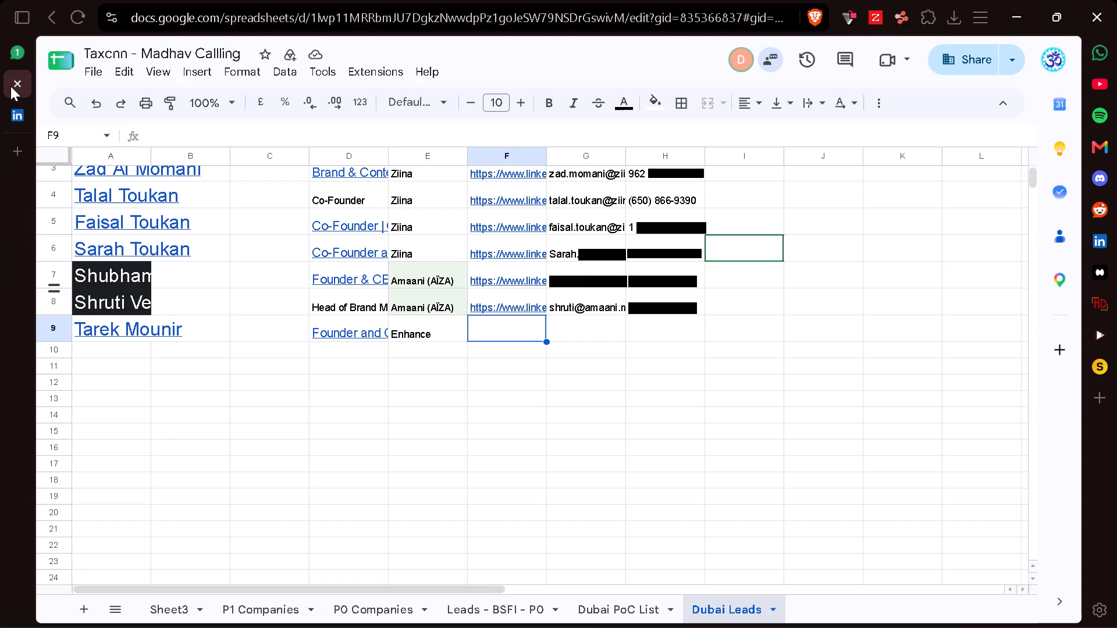
key("ctrl+v")
Copy the founder's business email from the ZoomInfo contact profile into the Email ID cell of row 9.
key("Right")
left_click(11, 108)
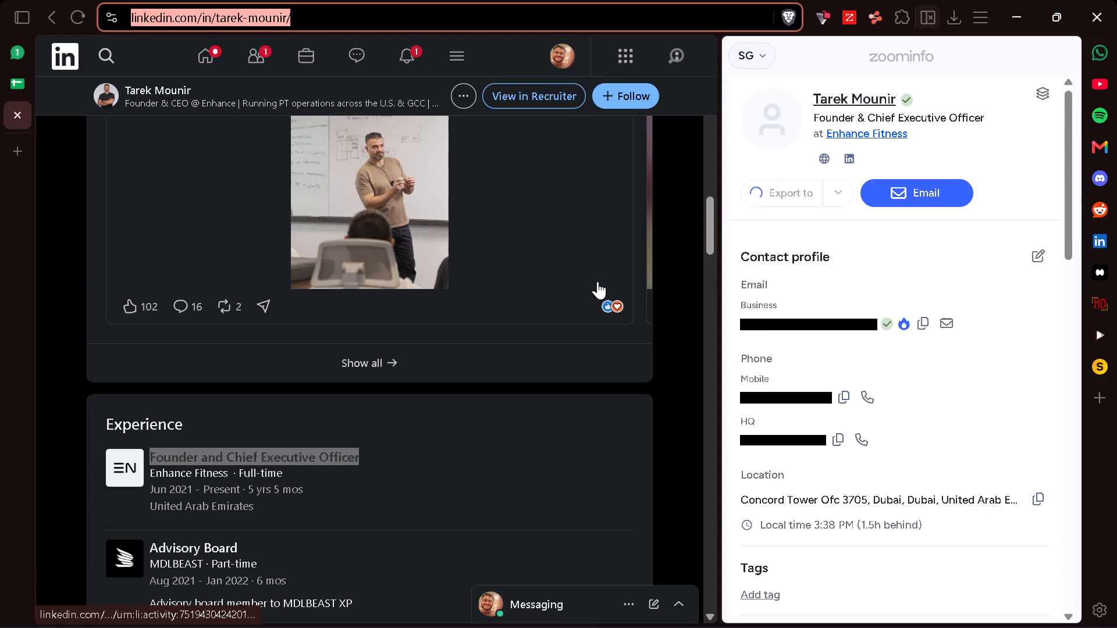
left_click(919, 323)
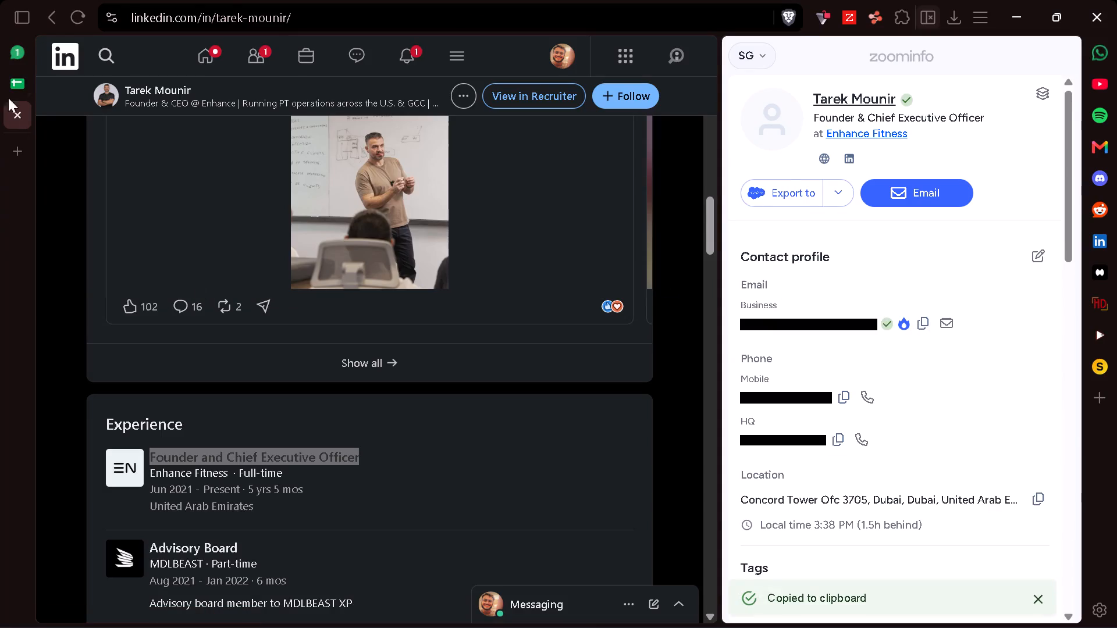
left_click(12, 84)
key("ctrl+v")
Copy the founder's mobile number from ZoomInfo into the Phone Number cell of row 9, stripping the leading formula characters.
key("Right")
left_click(12, 121)
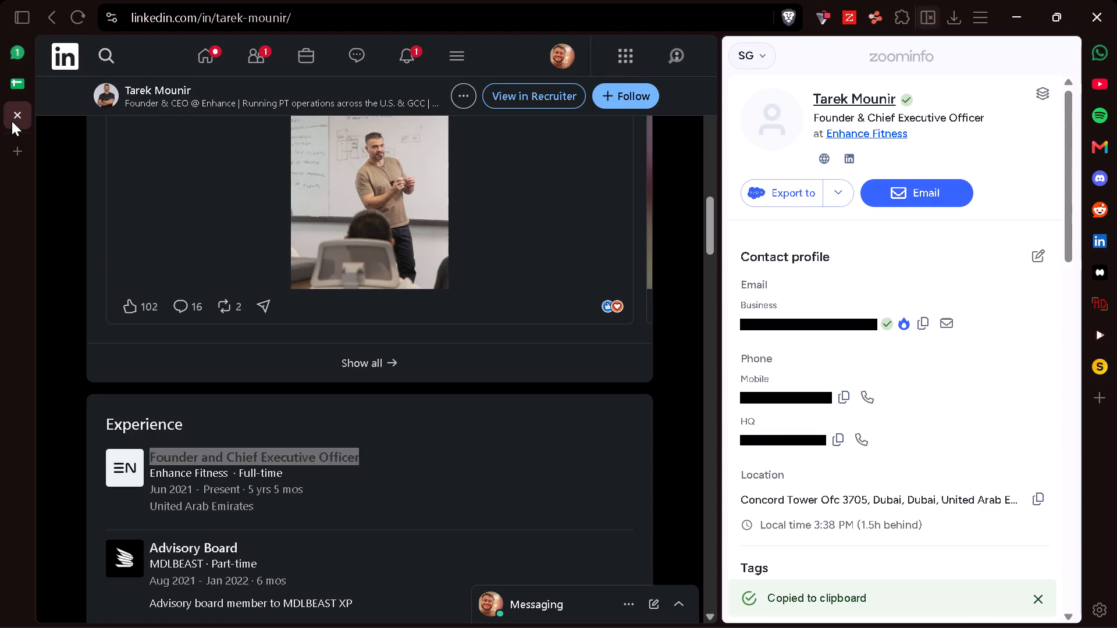
left_click(846, 395)
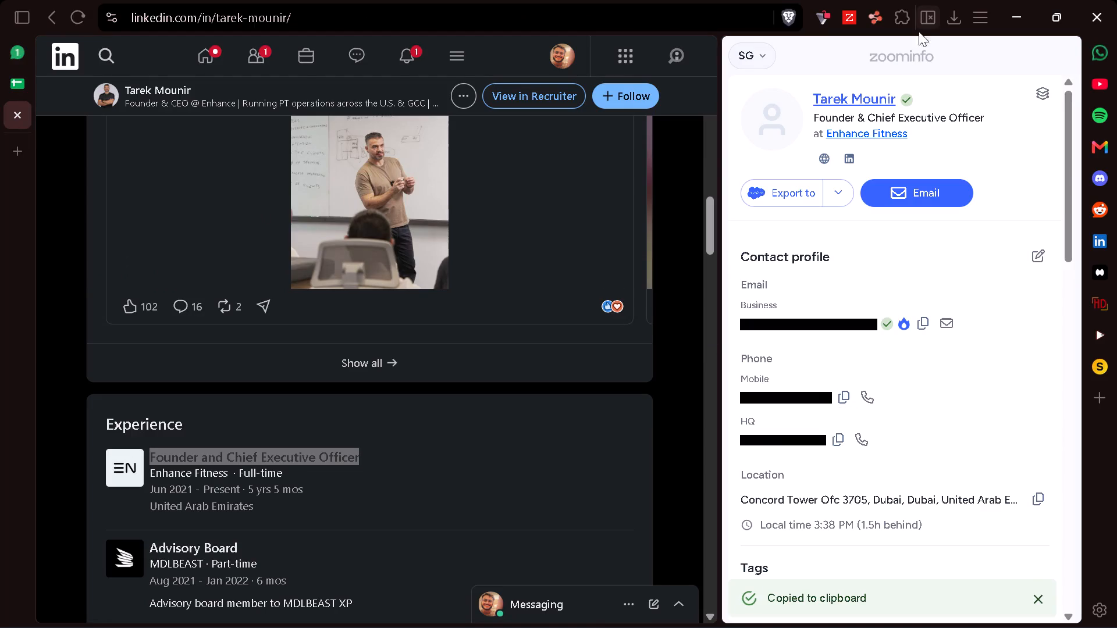
left_click(924, 23)
left_click(16, 90)
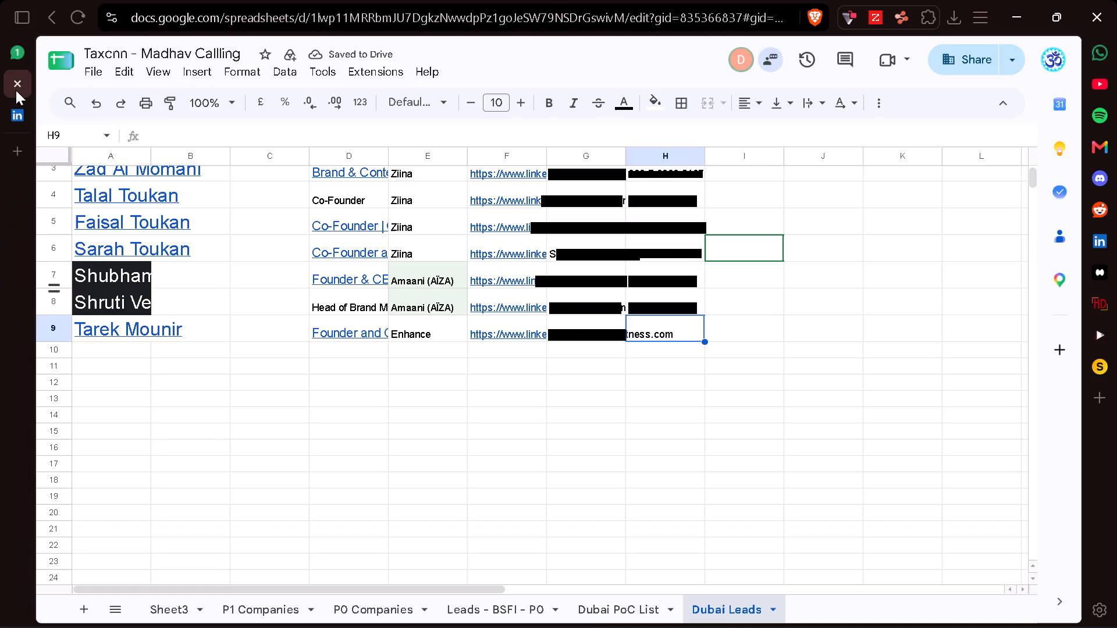
key("ctrl+v")
left_click(151, 131)
key("BackSpace")
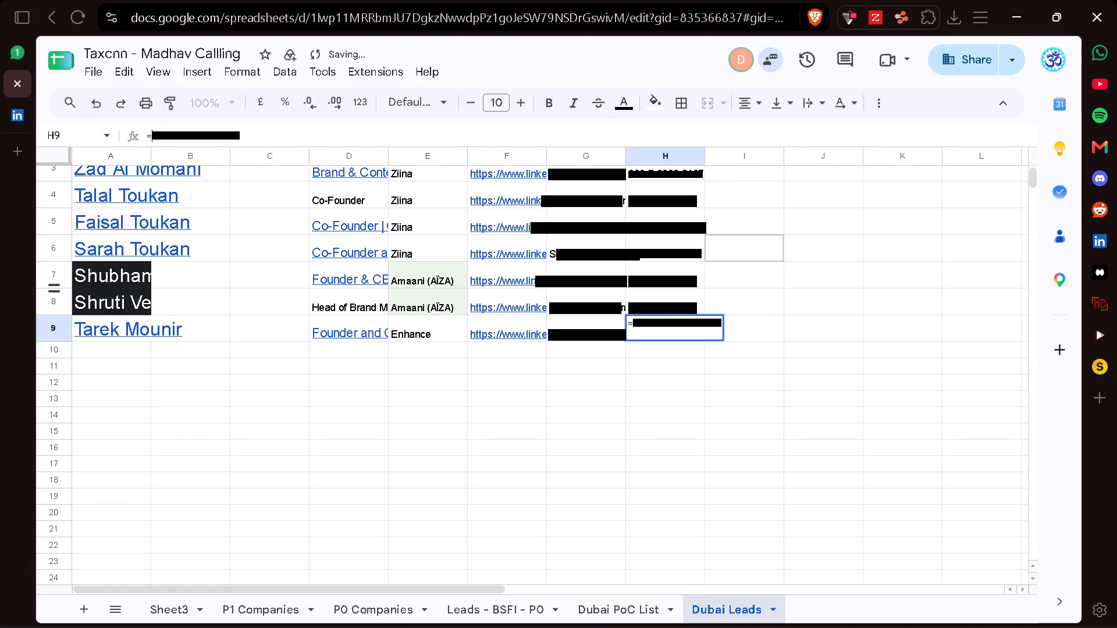
key("BackSpace")
left_click(112, 349)
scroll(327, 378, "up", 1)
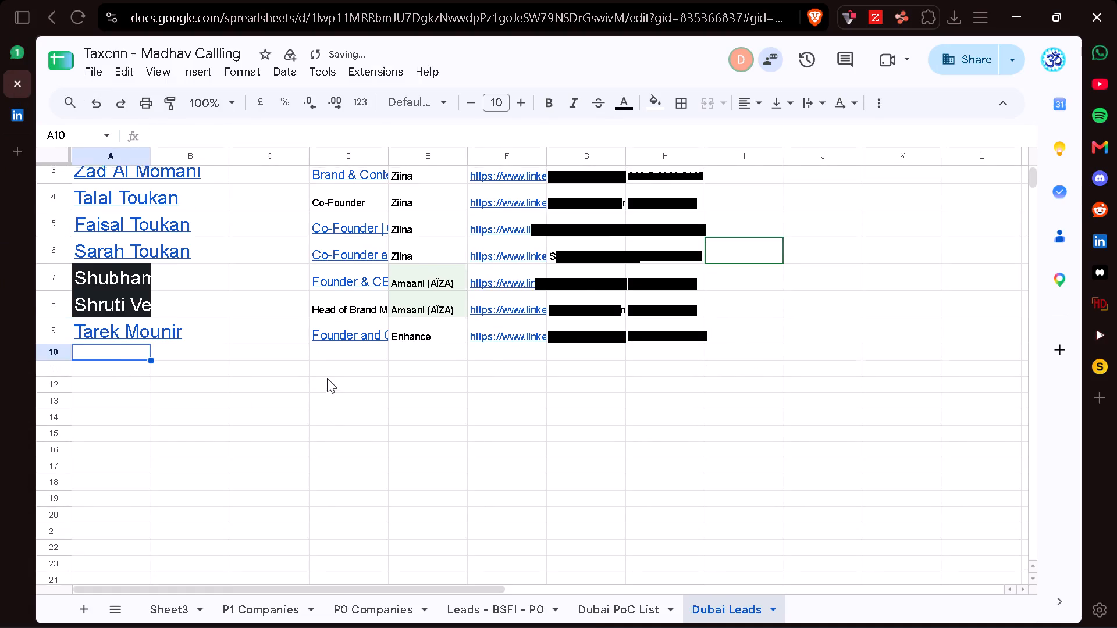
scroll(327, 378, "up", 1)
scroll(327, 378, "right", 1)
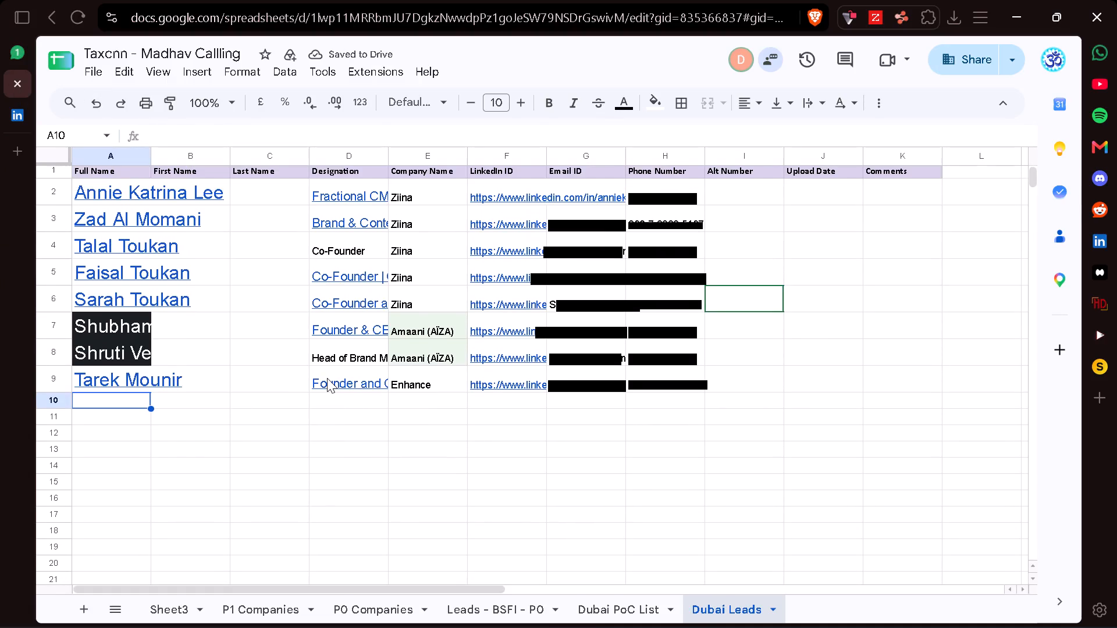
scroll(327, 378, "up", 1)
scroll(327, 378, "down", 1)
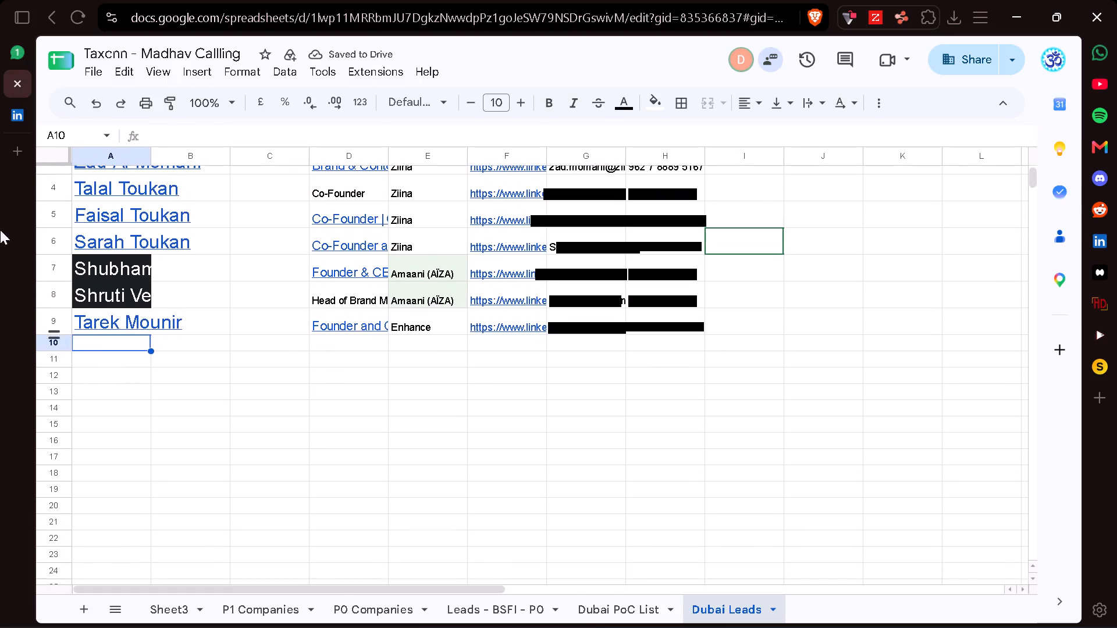
Return to Enhance's Founder search on LinkedIn and look through the listed members for further leads.
left_click(19, 116)
left_click(52, 15)
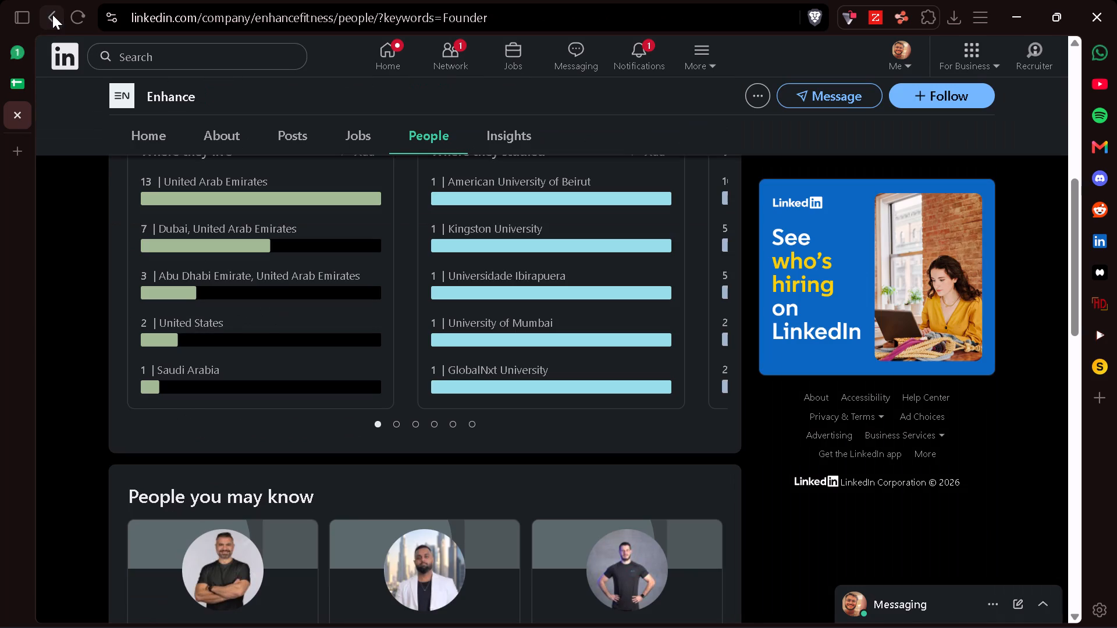
scroll(52, 15, "down", 2)
scroll(217, 445, "down", 2)
scroll(385, 391, "down", 2)
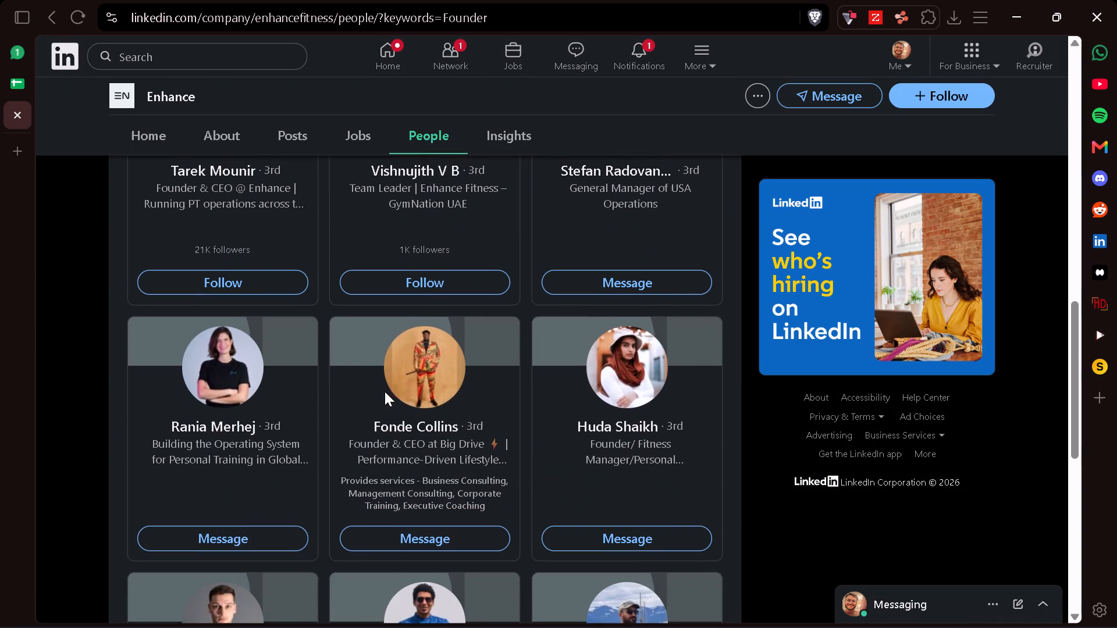
scroll(385, 391, "up", 6)
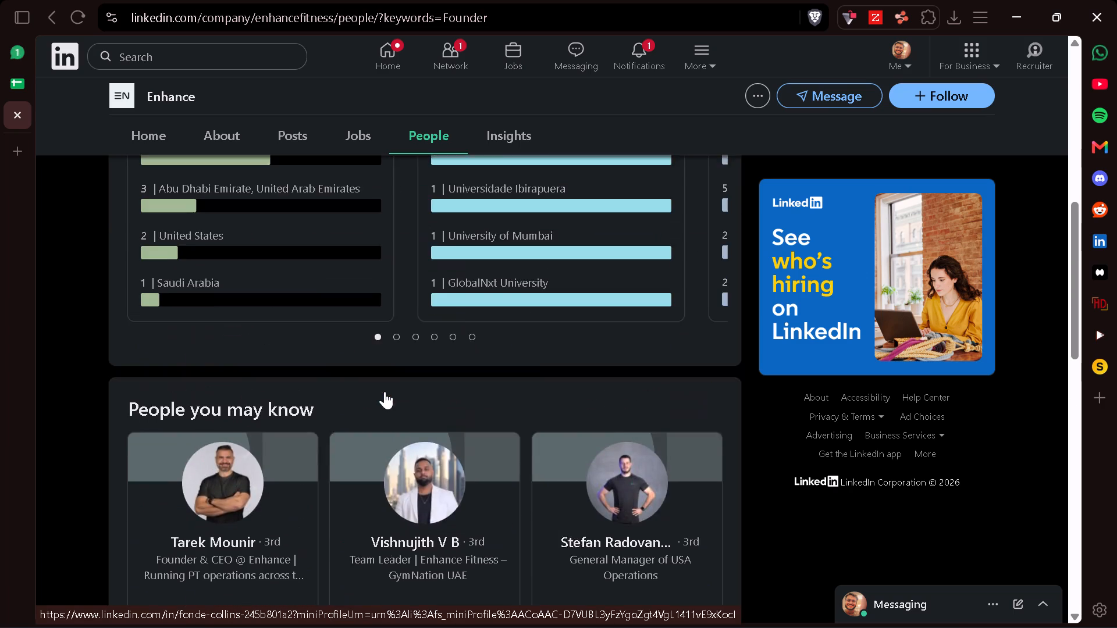
scroll(287, 343, "up", 3)
Replace the Founder keyword with Head of Marketing in Enhance's member search.
left_click(197, 330)
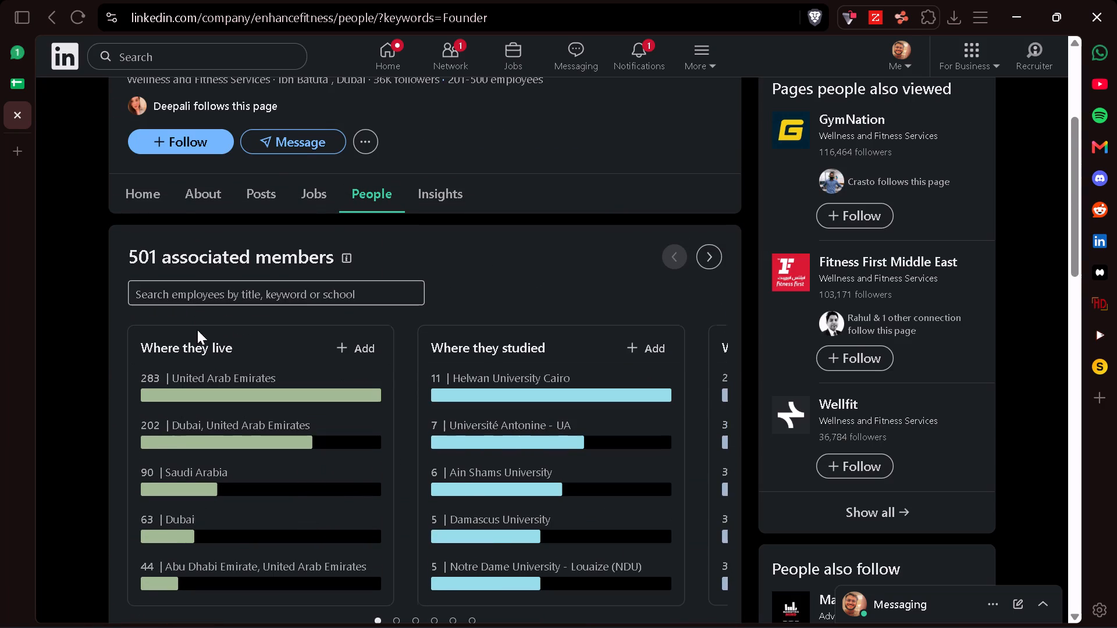
left_click(193, 296)
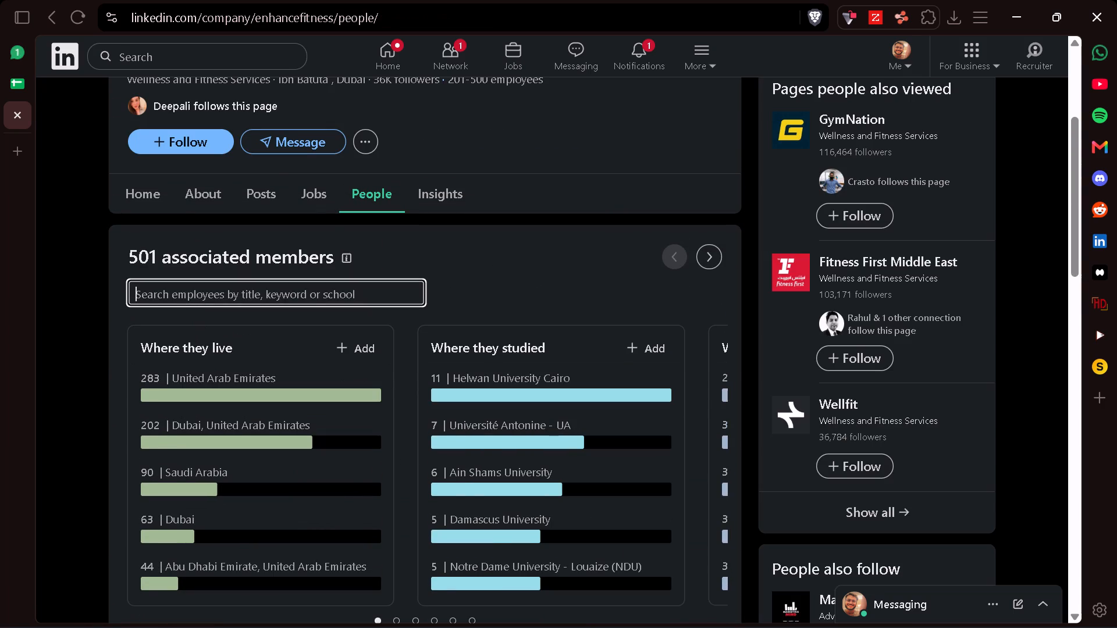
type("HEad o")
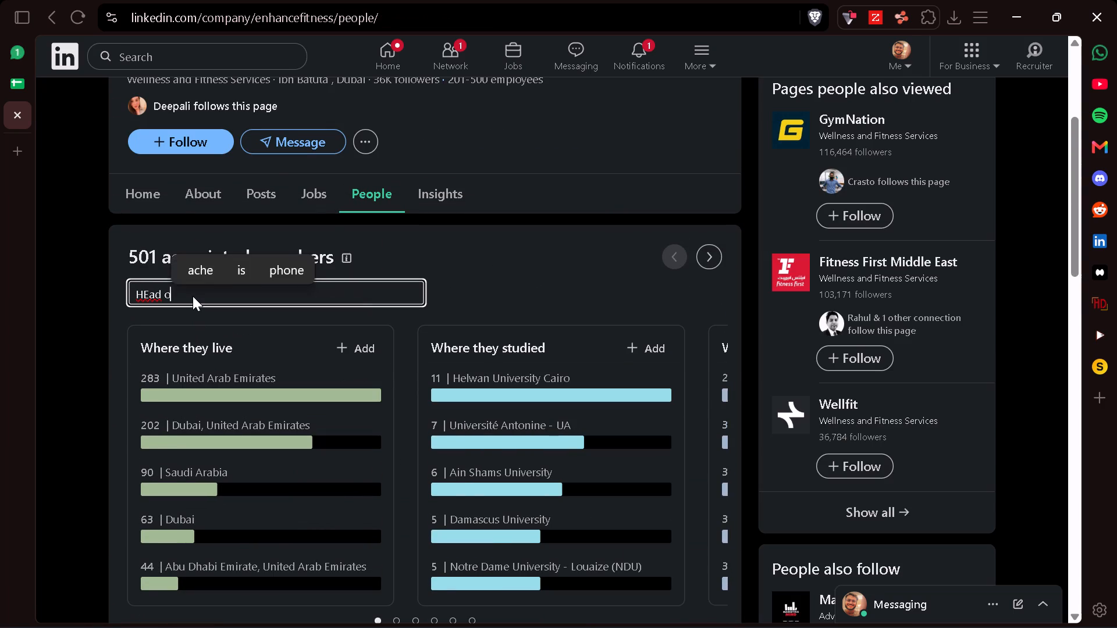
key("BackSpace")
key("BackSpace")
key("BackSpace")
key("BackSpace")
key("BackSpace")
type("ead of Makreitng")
left_click(269, 272)
key("Return")
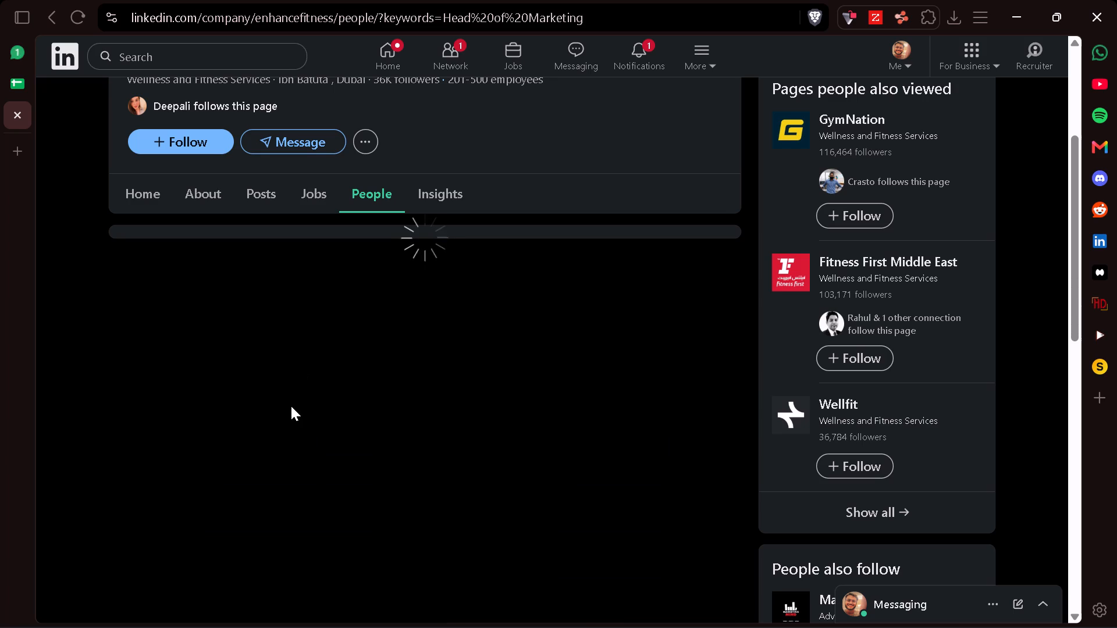
Examine the profiles listed for Head of Marketing at Enhance for a suitable marketing lead.
scroll(291, 406, "down", 5)
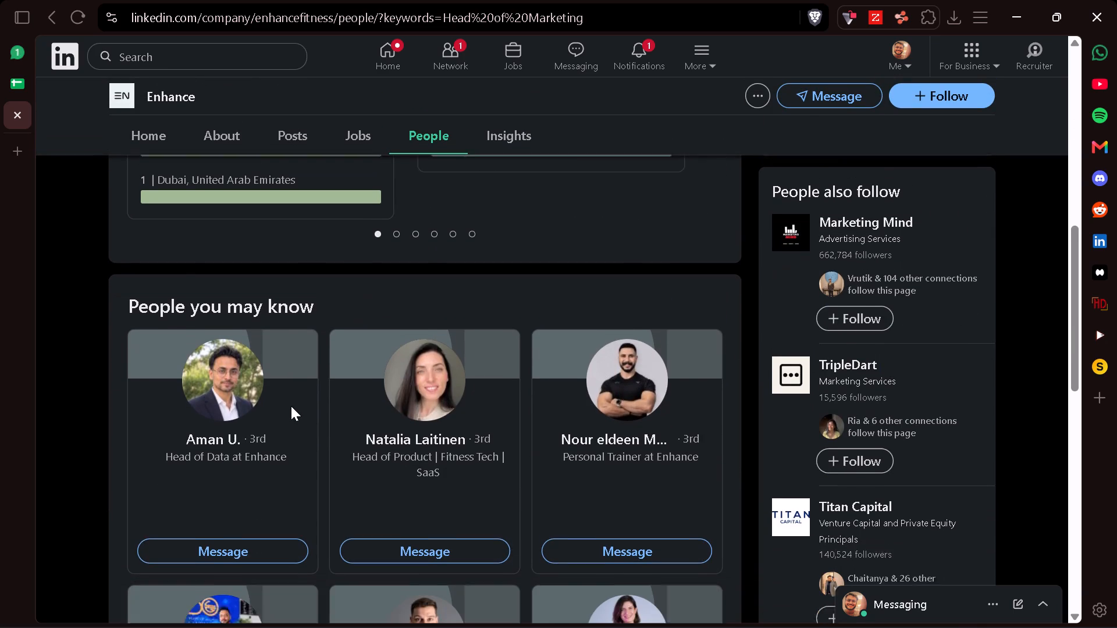
scroll(291, 406, "down", 3)
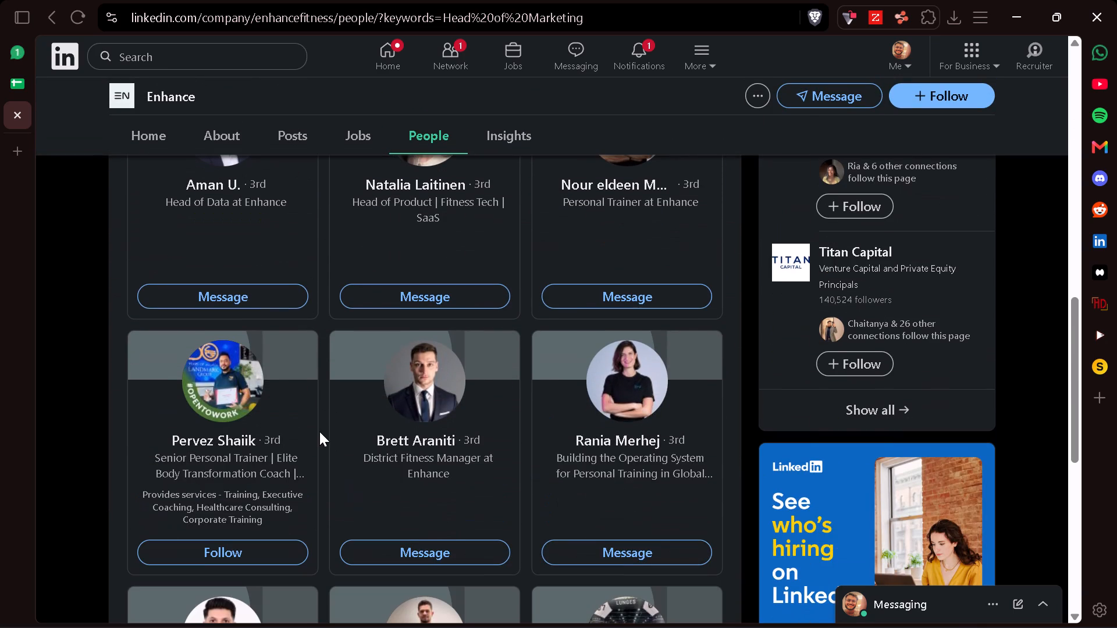
scroll(319, 431, "down", 4)
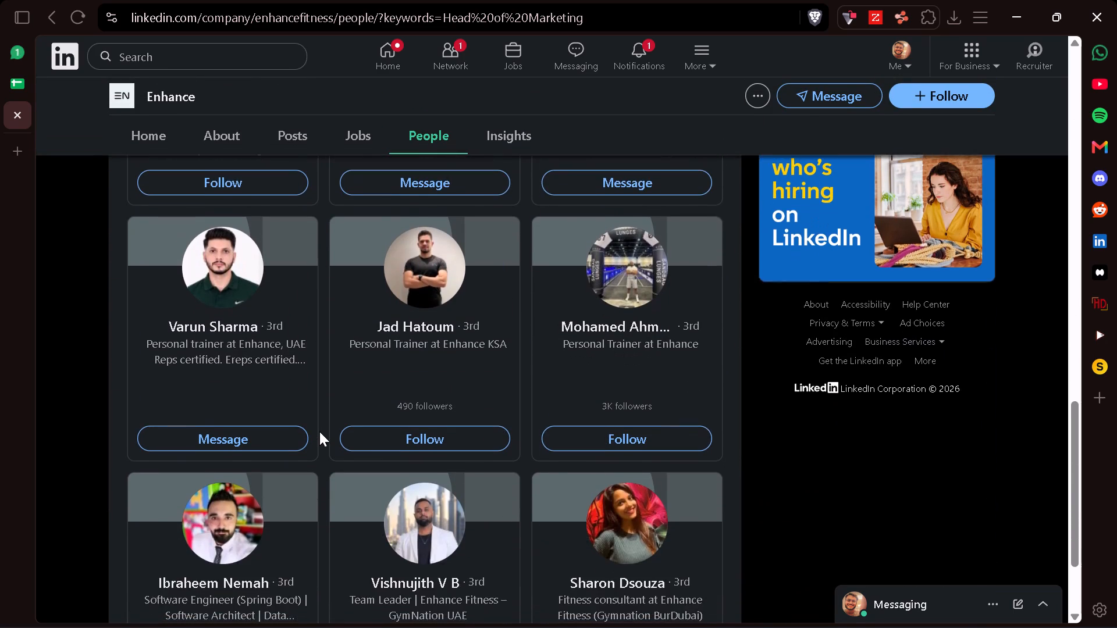
scroll(319, 431, "down", 2)
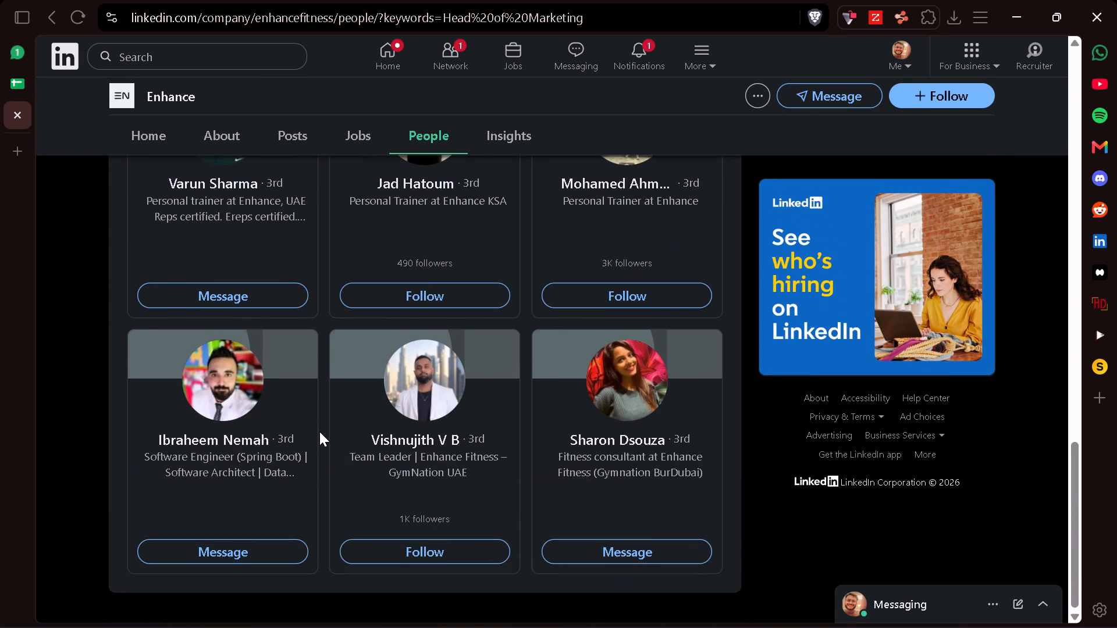
Replace the Head of Marketing keyword with VP Marketing in Enhance's member search.
scroll(319, 431, "up", 7)
left_click(263, 353)
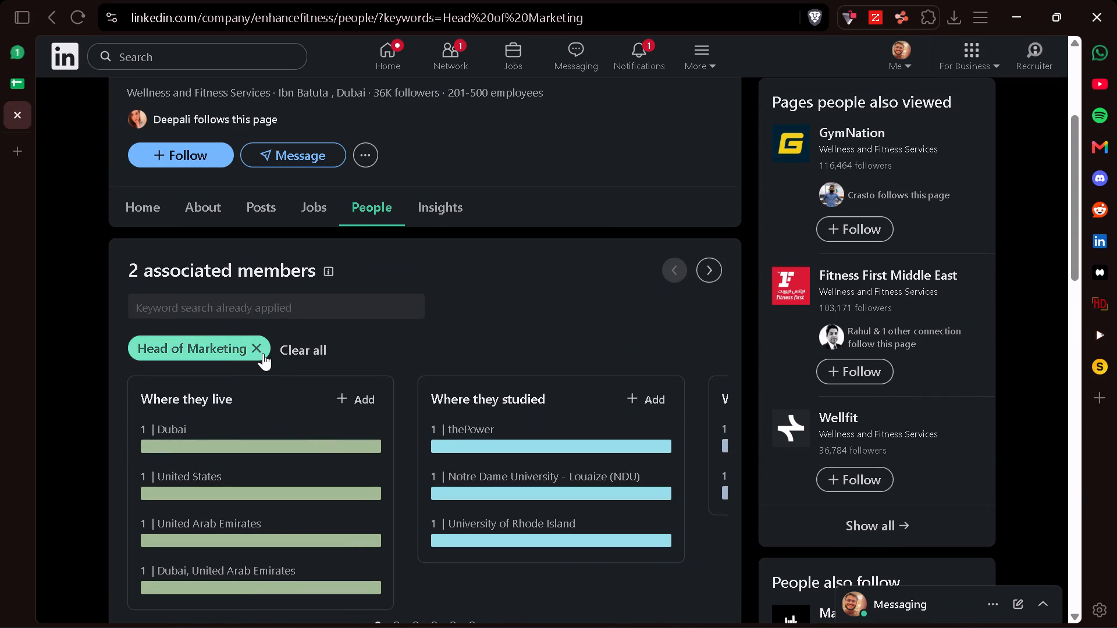
left_click(191, 295)
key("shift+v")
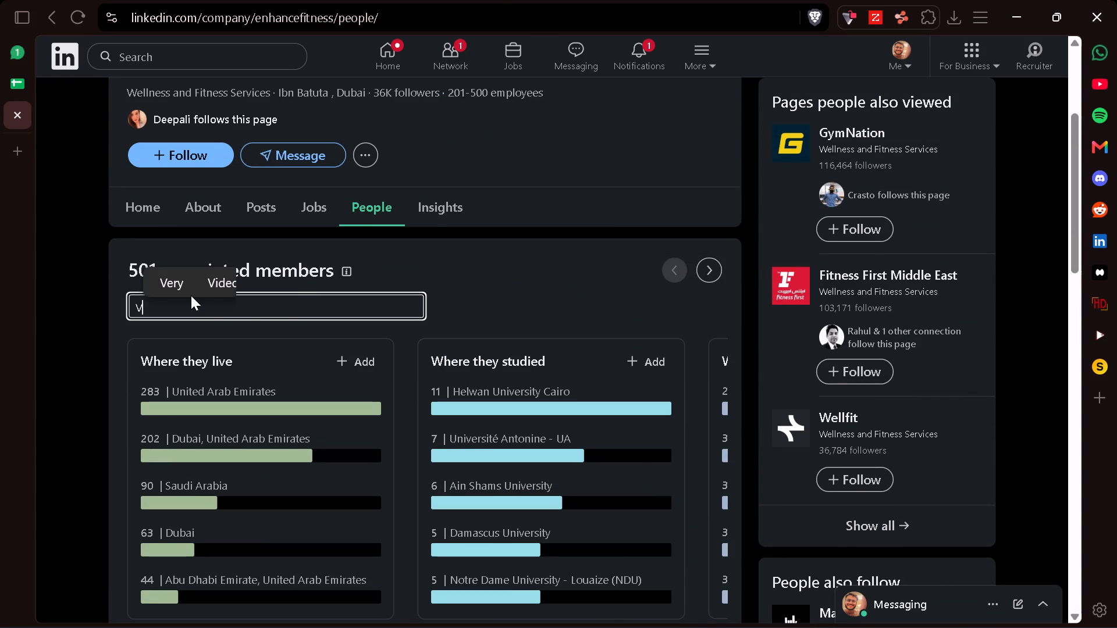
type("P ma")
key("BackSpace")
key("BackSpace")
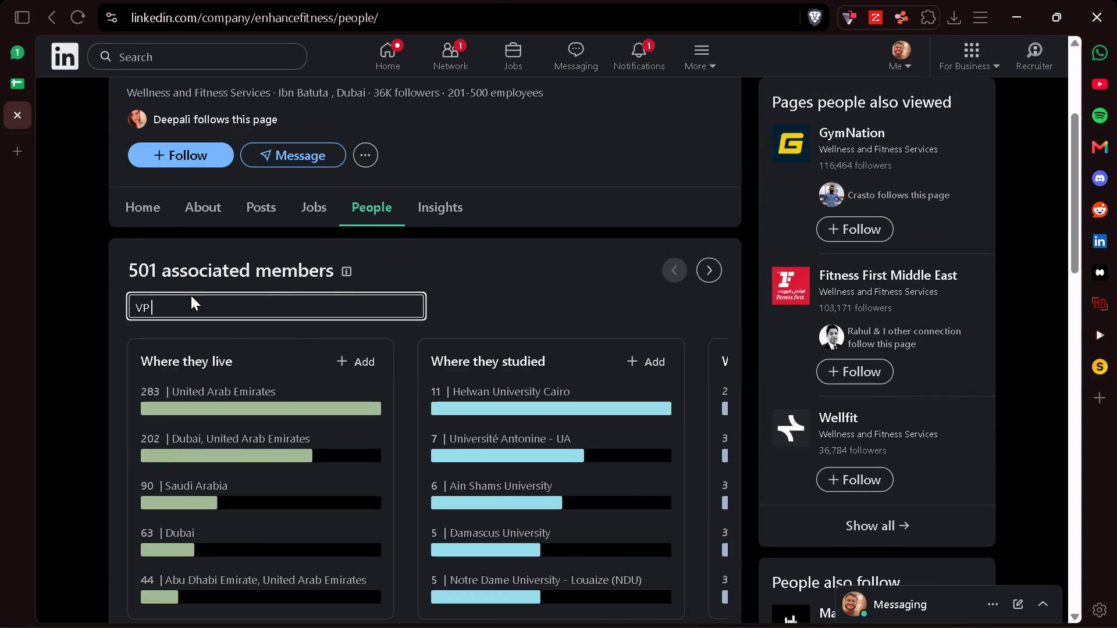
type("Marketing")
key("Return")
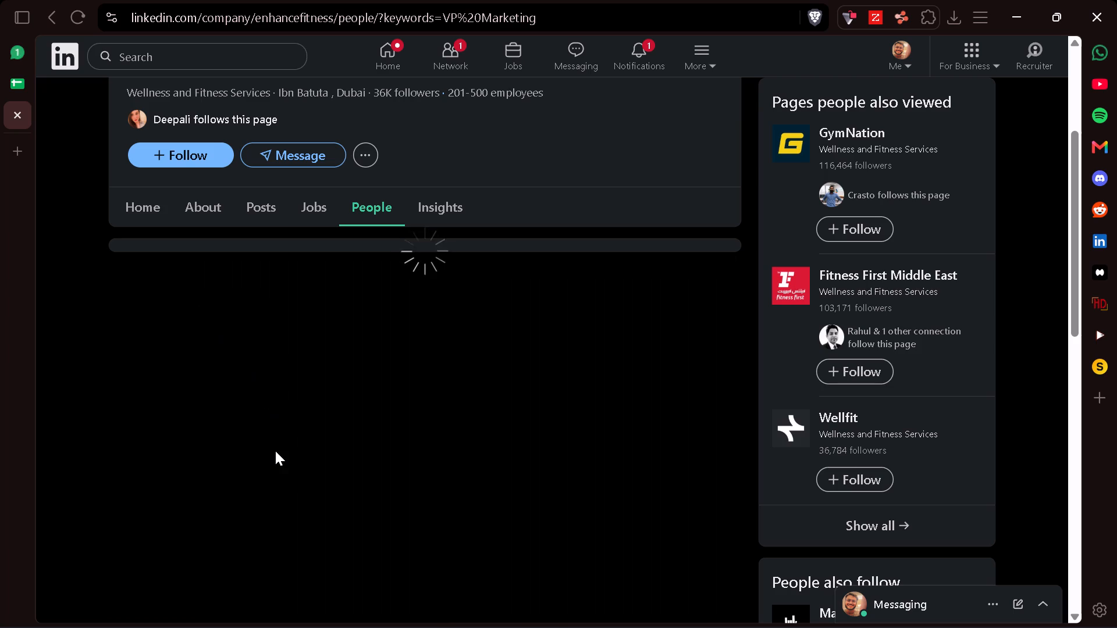
Replace the VP Marketing keyword with Brand Manager in Enhance's member search and look through the listed profiles.
left_click(222, 343)
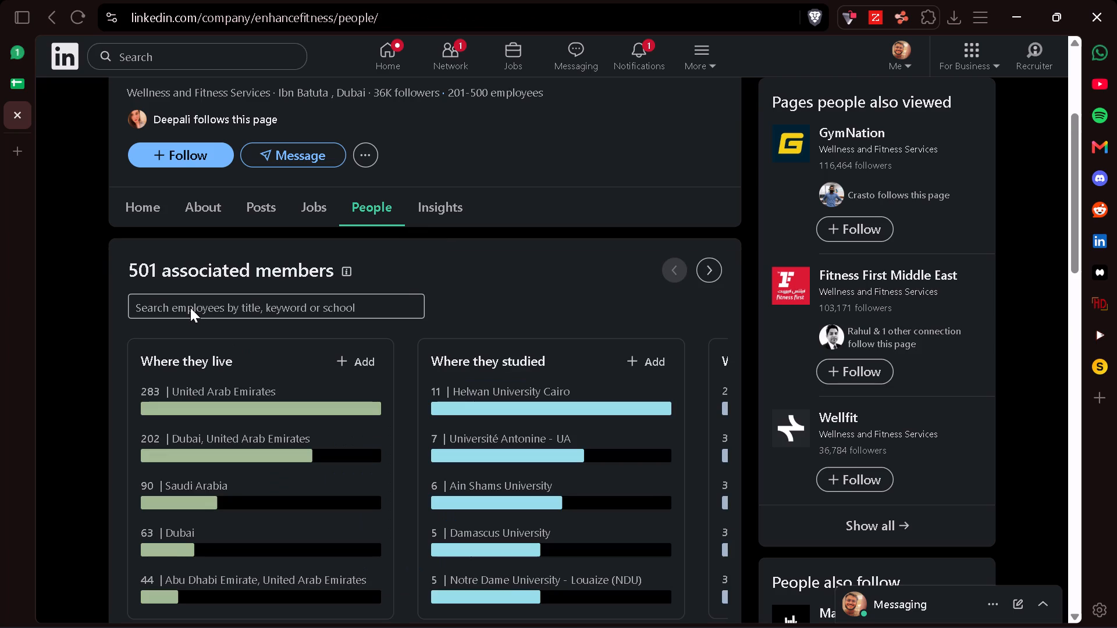
left_click(190, 308)
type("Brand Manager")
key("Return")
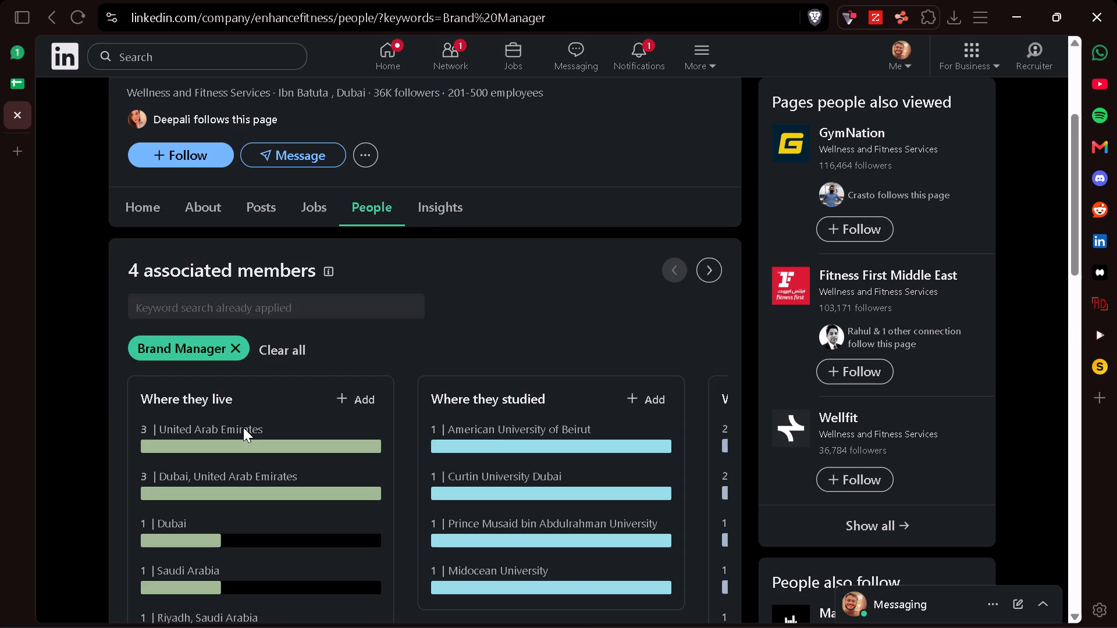
scroll(243, 427, "down", 4)
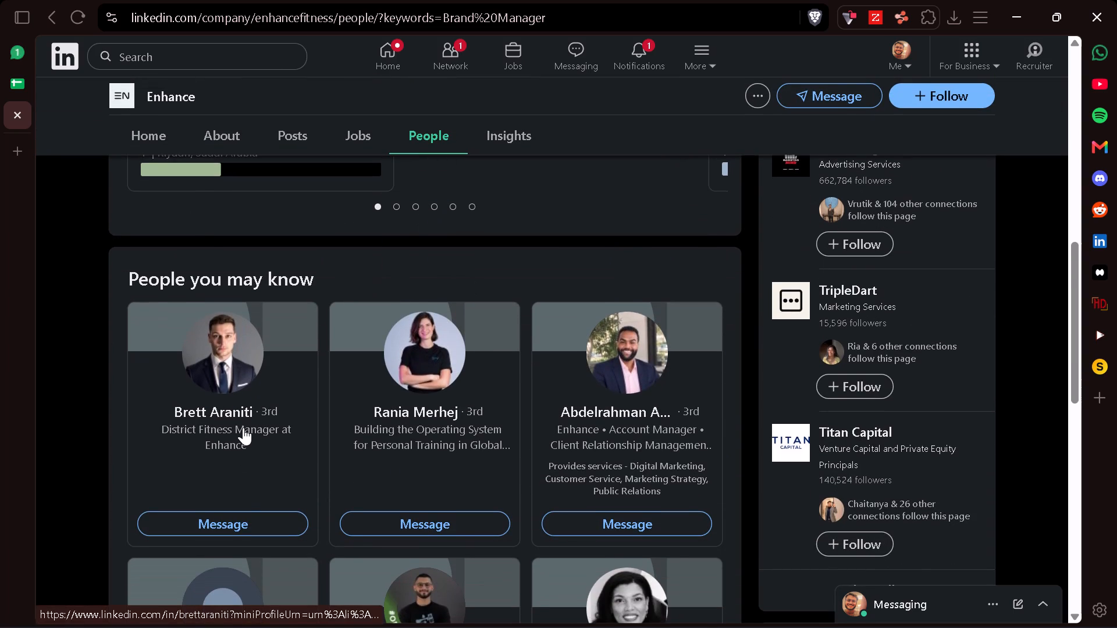
scroll(243, 427, "down", 3)
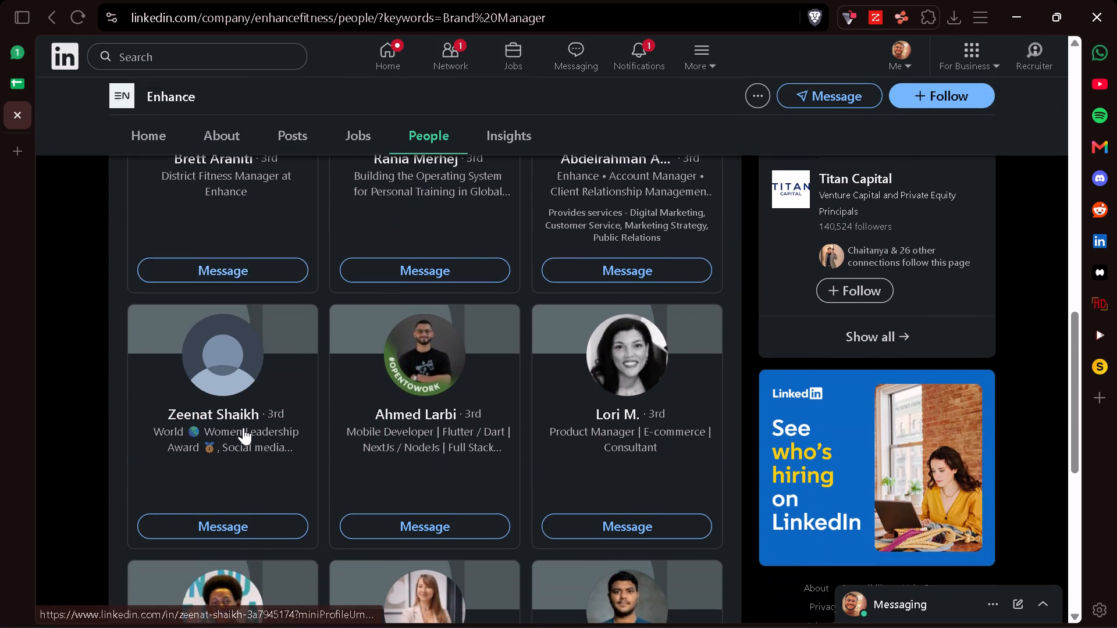
scroll(243, 427, "down", 4)
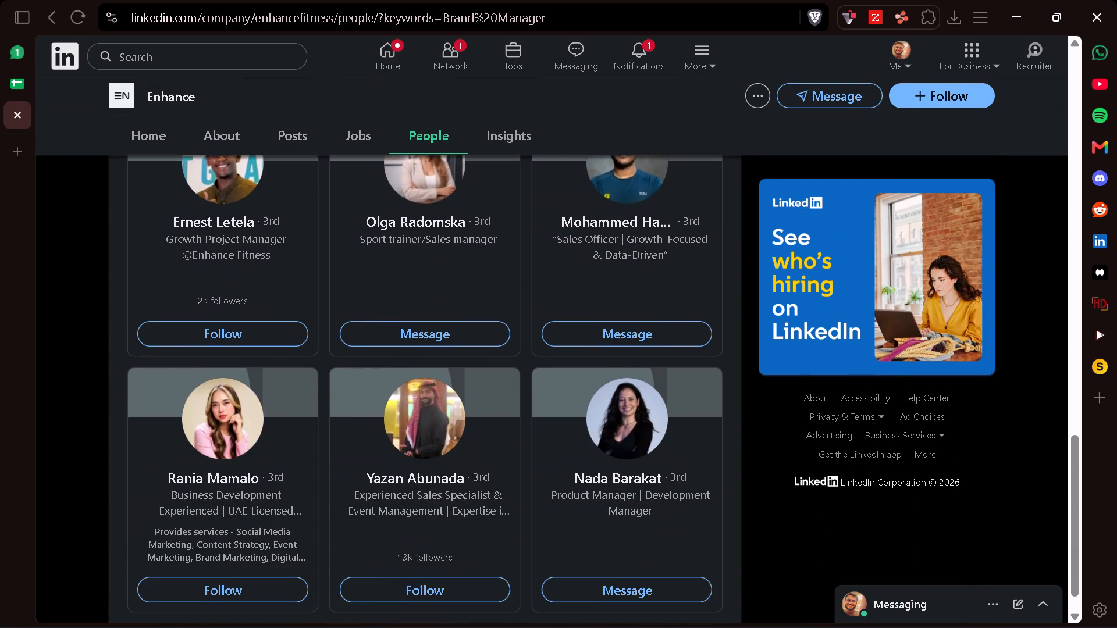
Replace the Brand Manager keyword with Brand Head in Enhance's member search and look through the listed profiles.
scroll(243, 427, "down", 3)
scroll(264, 459, "up", 5)
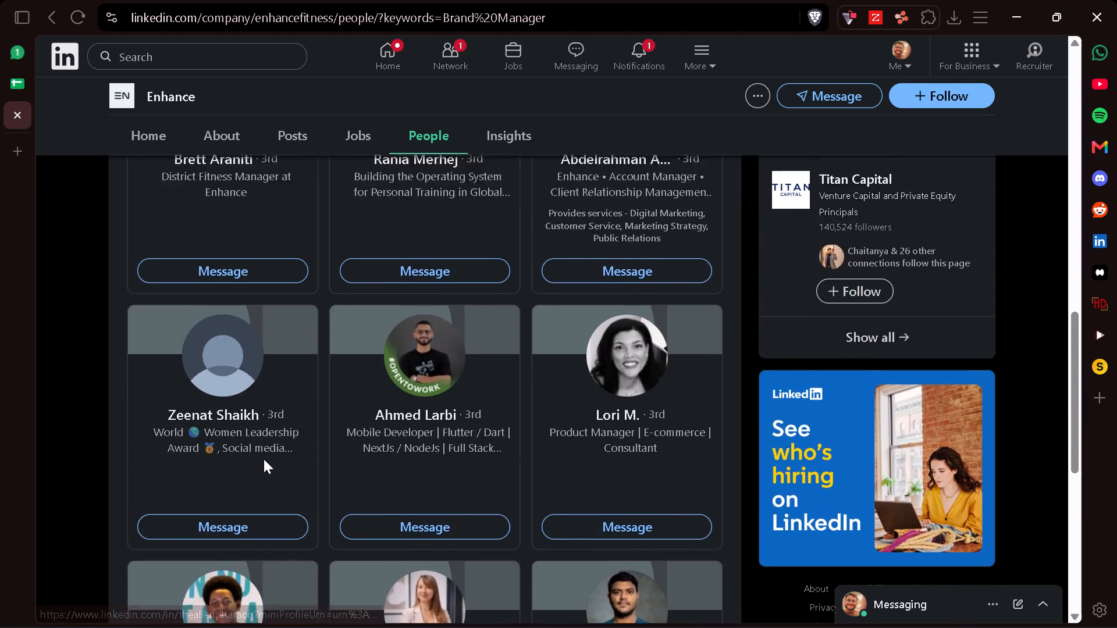
scroll(264, 459, "up", 2)
scroll(201, 368, "up", 2)
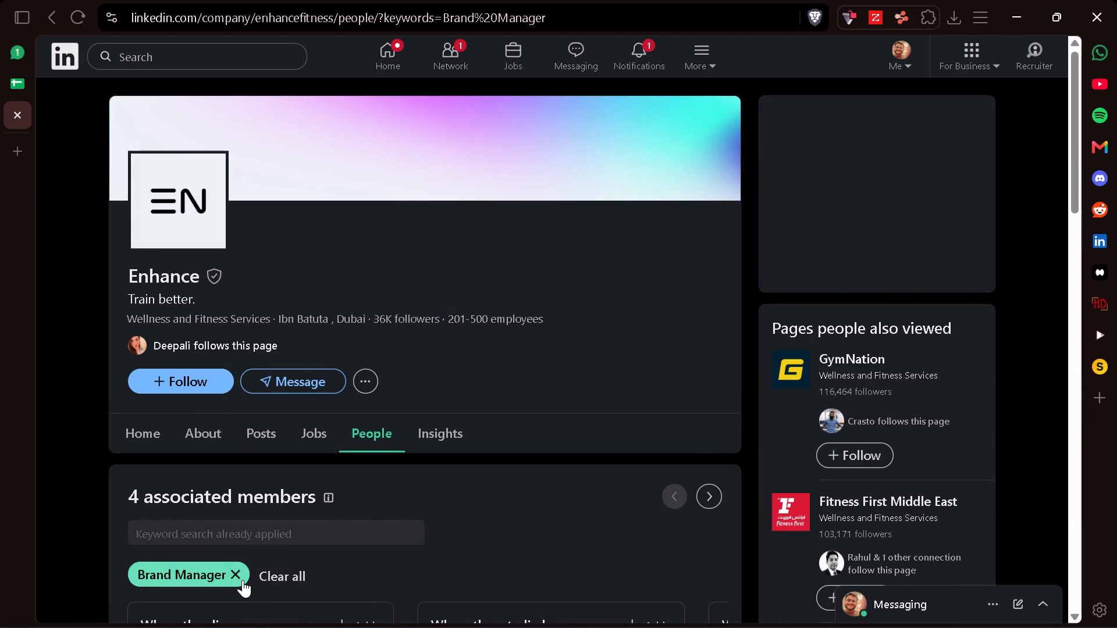
left_click(243, 580)
left_click(206, 540)
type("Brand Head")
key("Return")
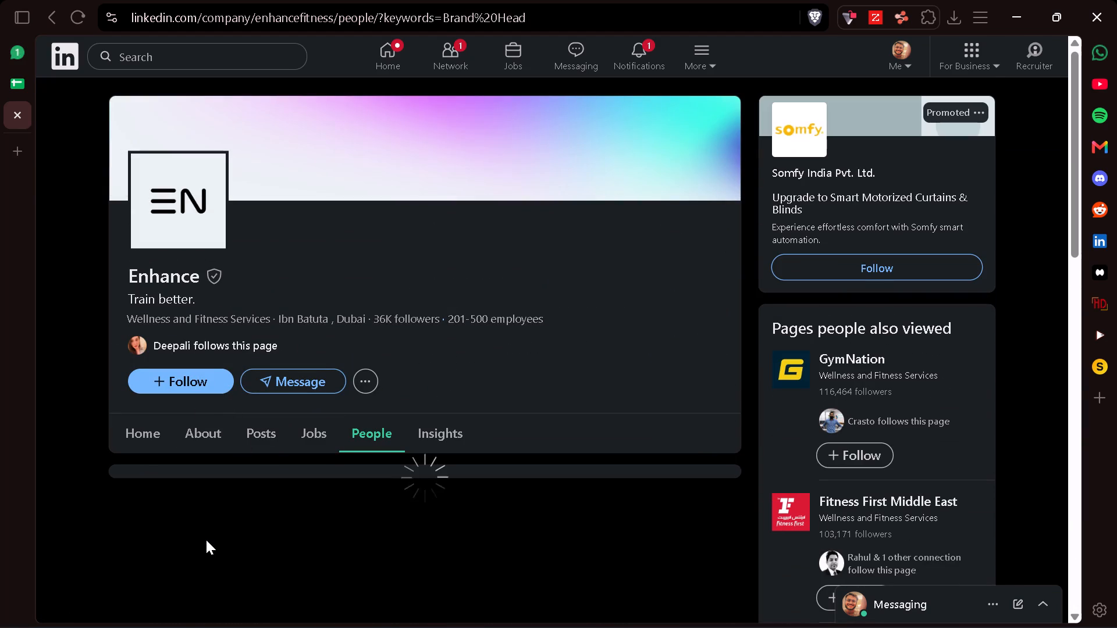
scroll(206, 540, "down", 4)
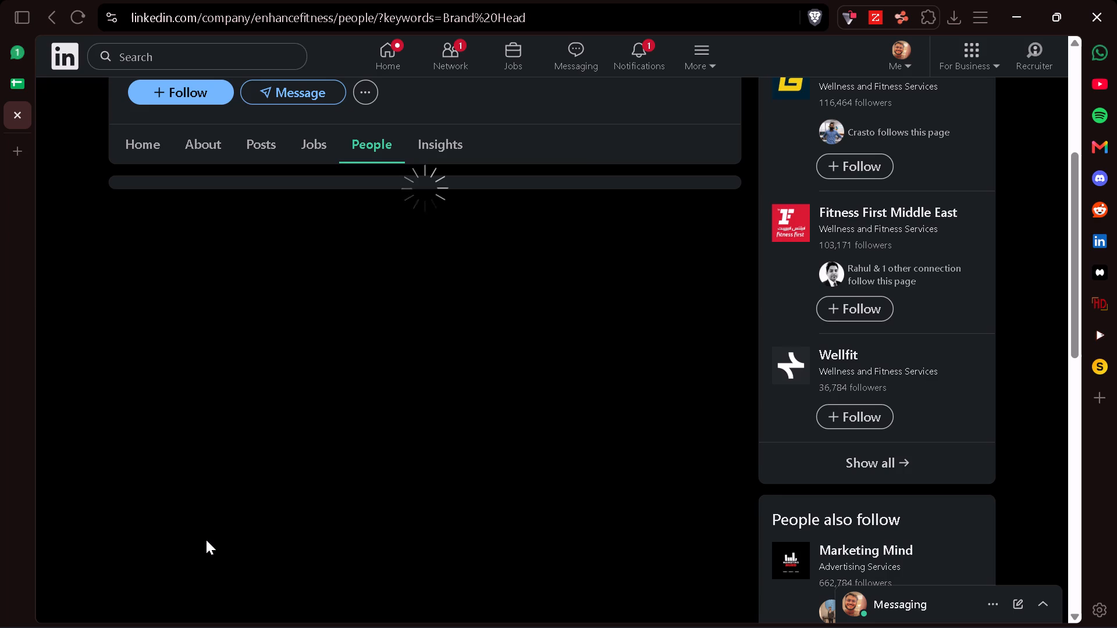
scroll(206, 540, "down", 4)
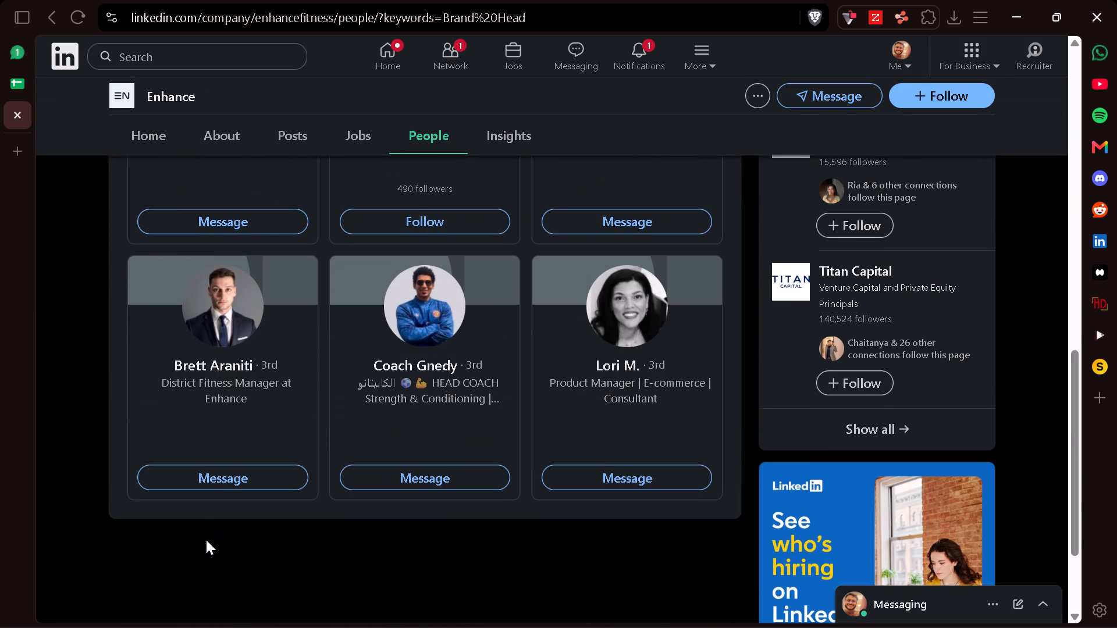
scroll(206, 540, "down", 1)
scroll(206, 540, "up", 7)
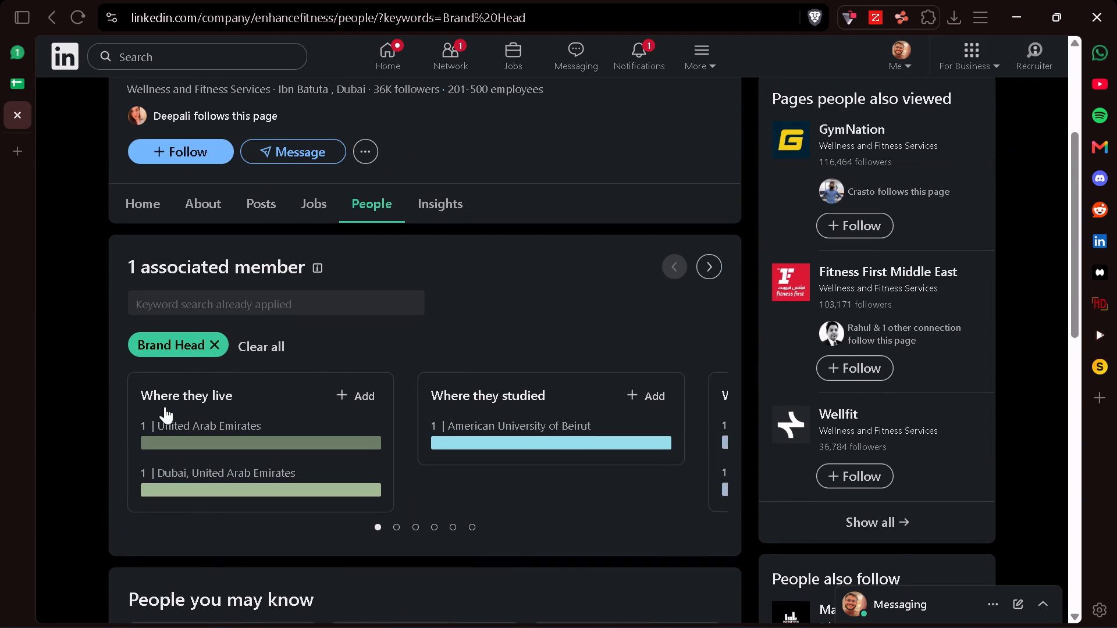
Replace the Brand Head keyword with Content Head in Enhance's member search.
left_click(223, 347)
left_click(206, 308)
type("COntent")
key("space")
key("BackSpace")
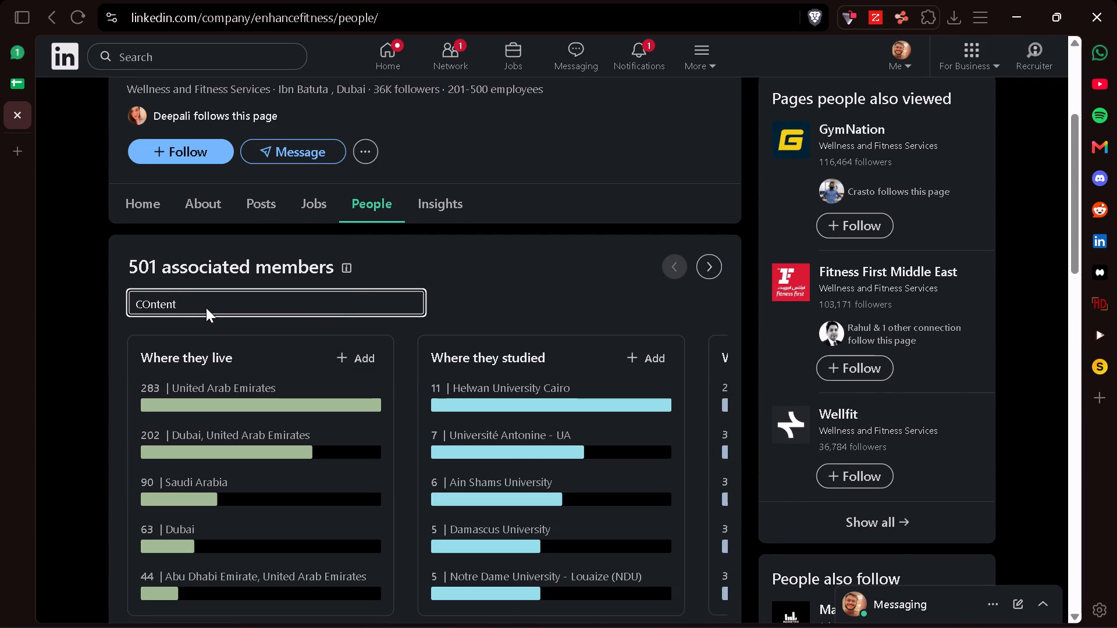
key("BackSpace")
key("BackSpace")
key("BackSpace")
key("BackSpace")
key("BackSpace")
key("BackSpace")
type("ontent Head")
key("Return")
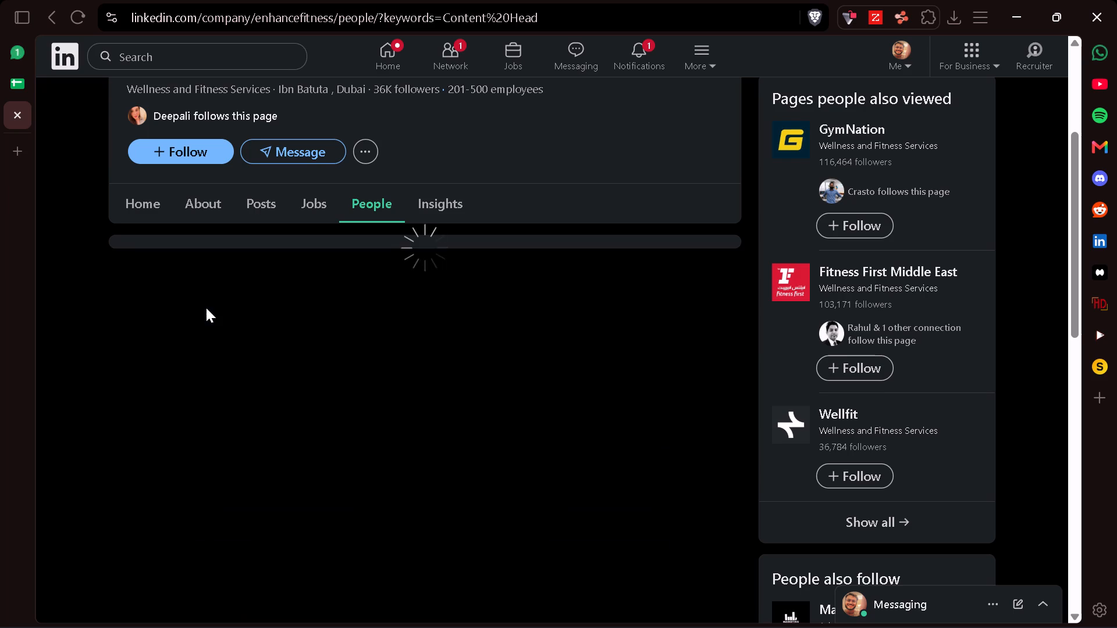
Replace the Content Head keyword with Digital Head in Enhance's member search.
right_click(340, 459)
left_click(234, 337)
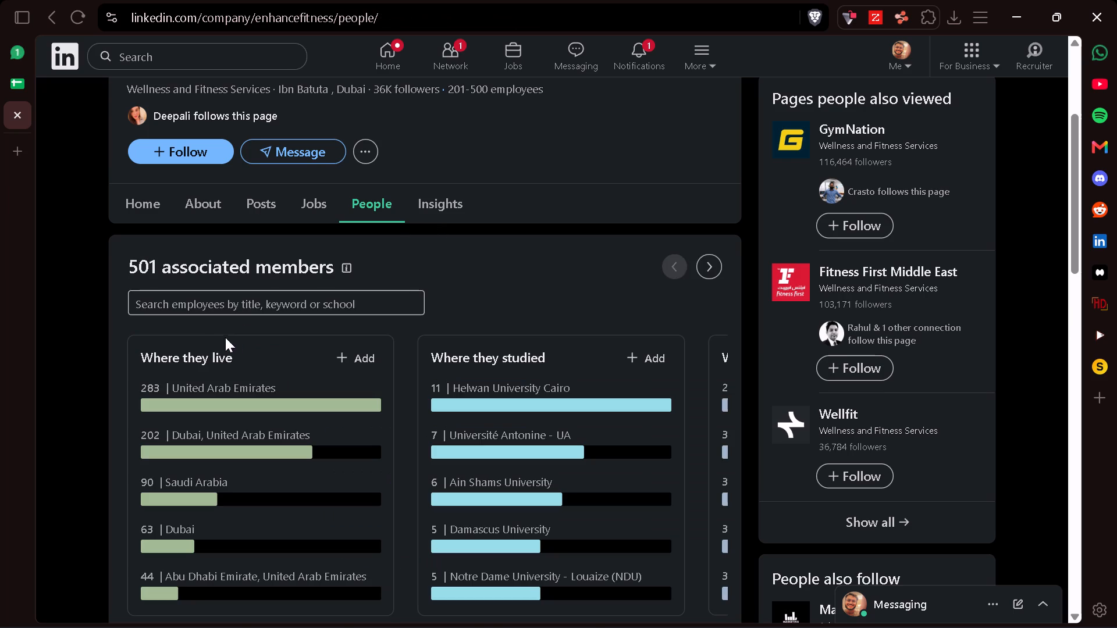
left_click(186, 296)
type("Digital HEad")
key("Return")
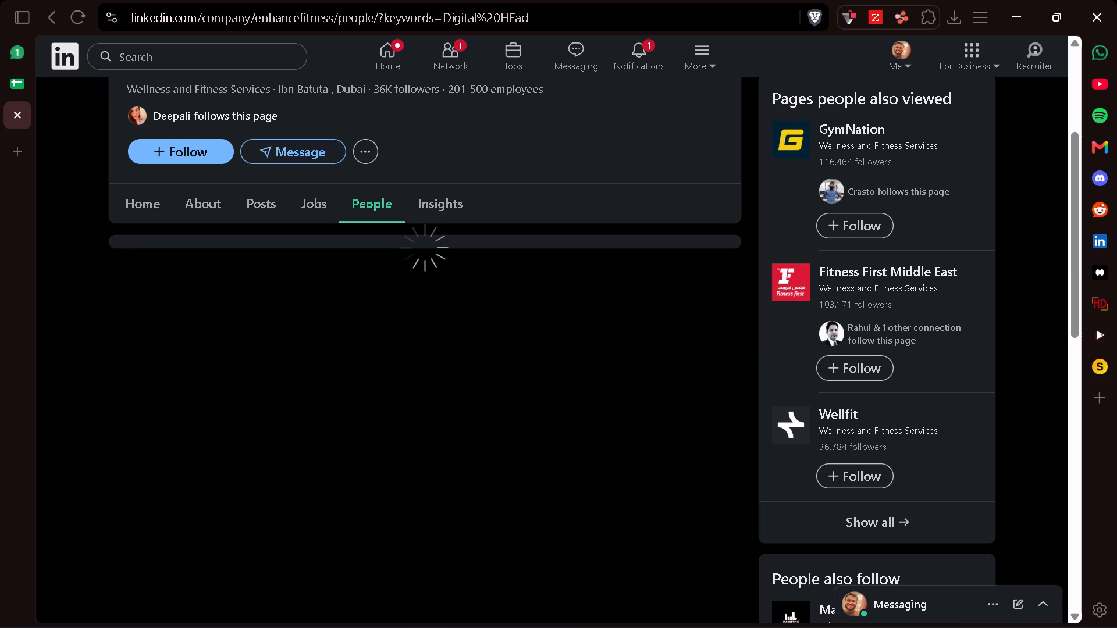
Examine the profiles listed for Digital Head at Enhance for a suitable marketing lead, and clear the keyword.
scroll(240, 492, "down", 4)
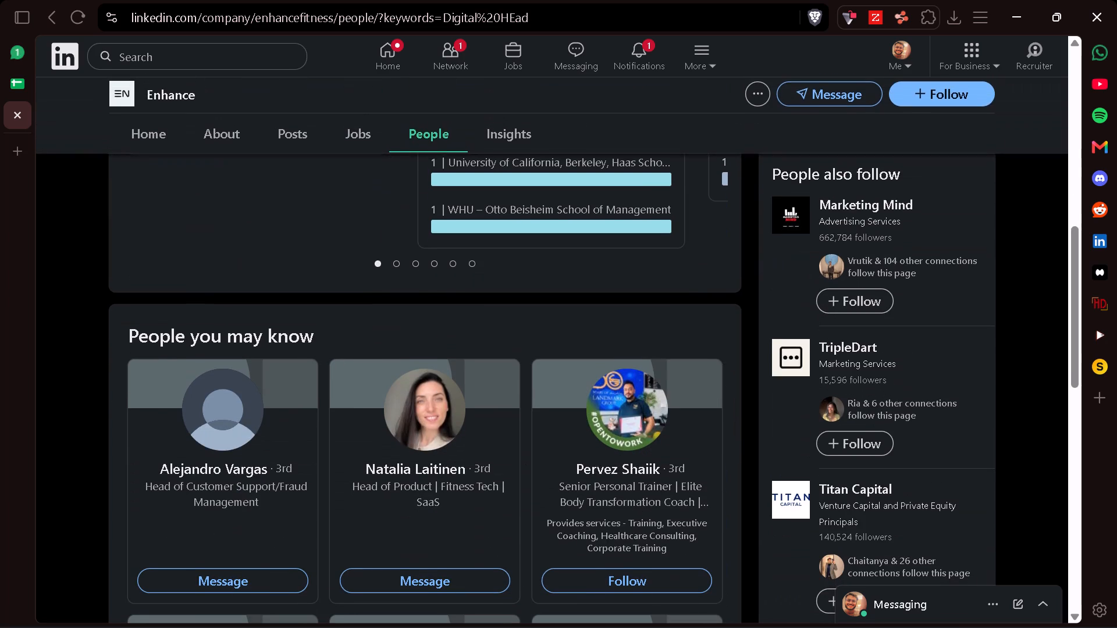
scroll(240, 492, "down", 2)
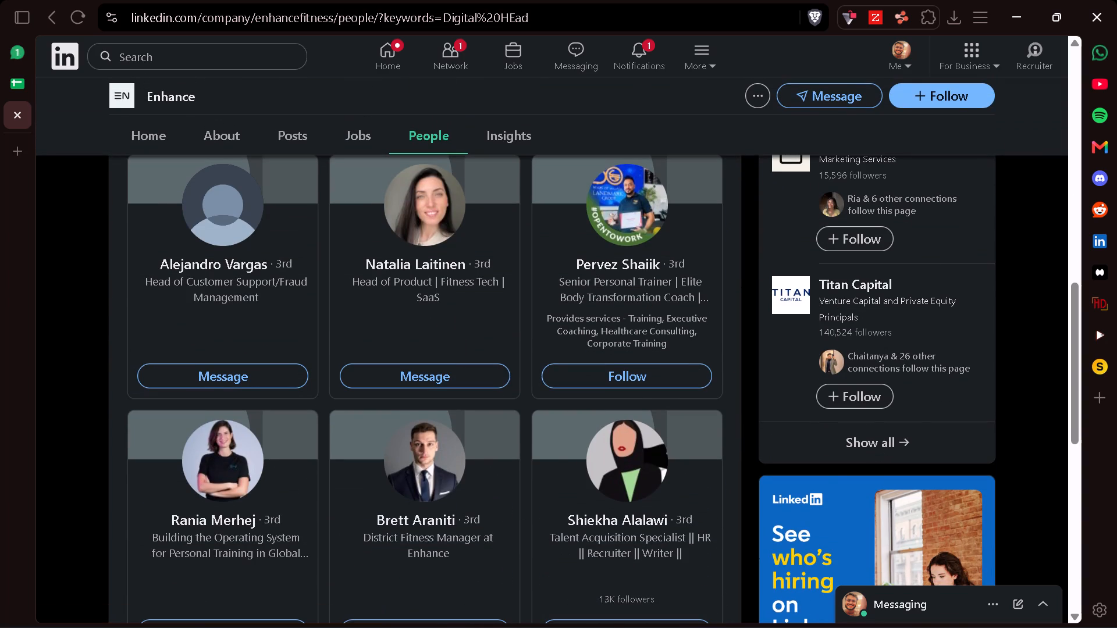
scroll(387, 540, "down", 3)
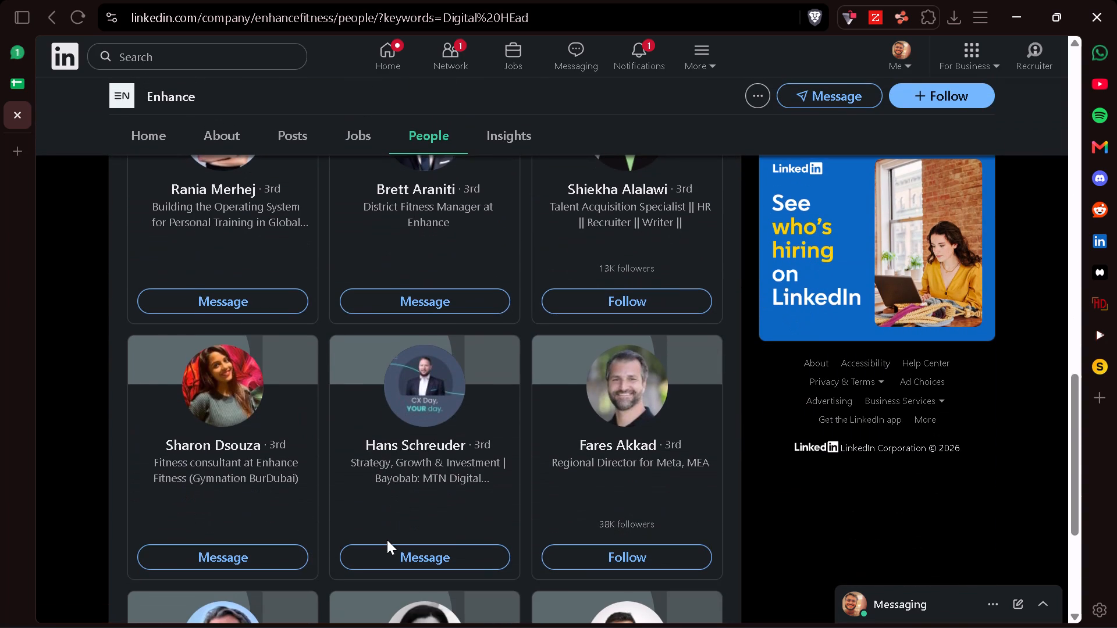
scroll(383, 503, "down", 3)
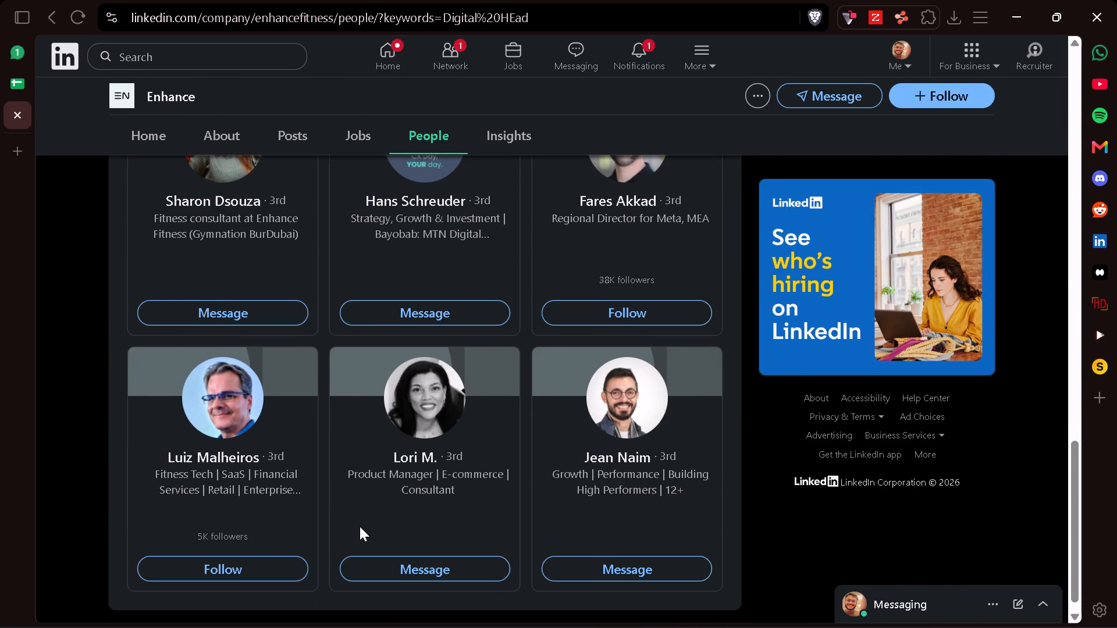
scroll(360, 526, "down", 1)
scroll(303, 437, "up", 6)
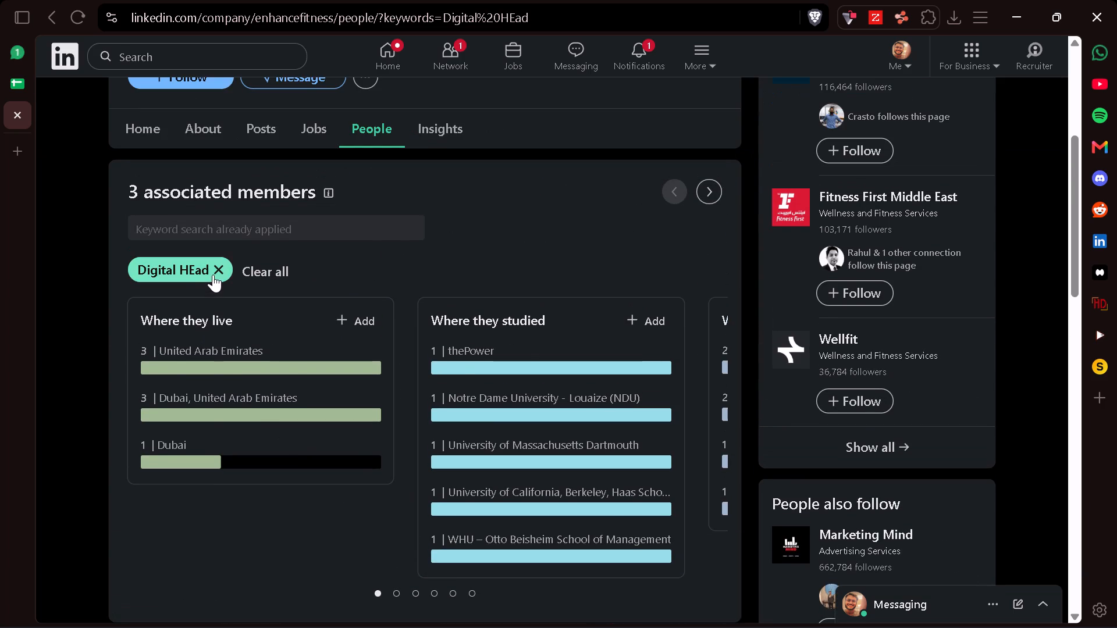
left_click(214, 273)
Copy the company name Keyper from the Dubai PoC List sheet and return to the Dubai Leads sheet.
left_click(23, 97)
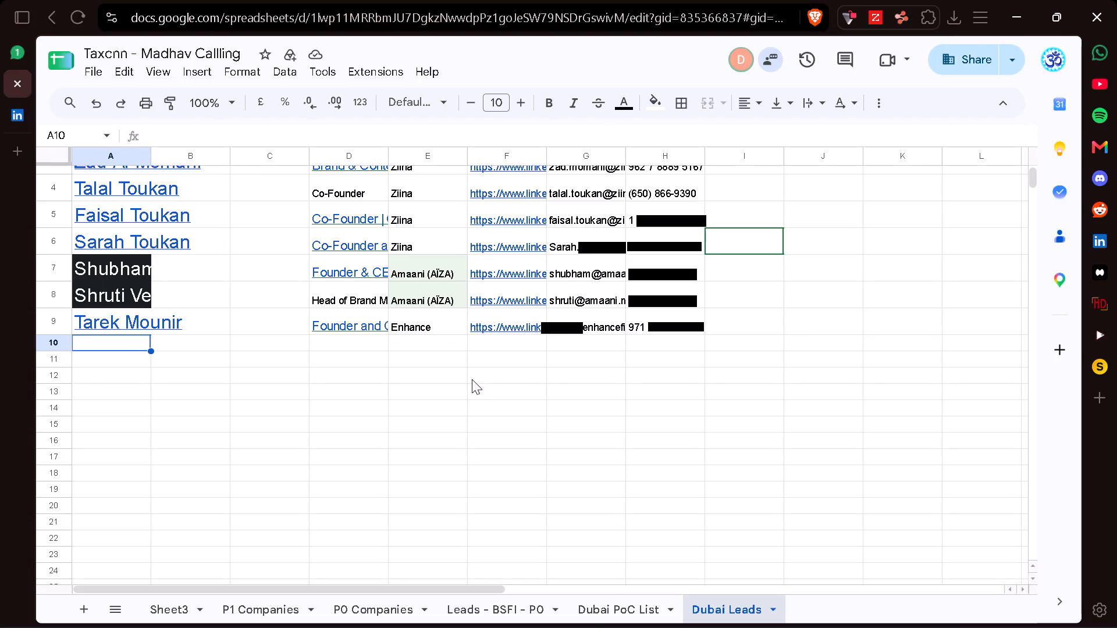
left_click(13, 105)
left_click(15, 87)
left_click(610, 605)
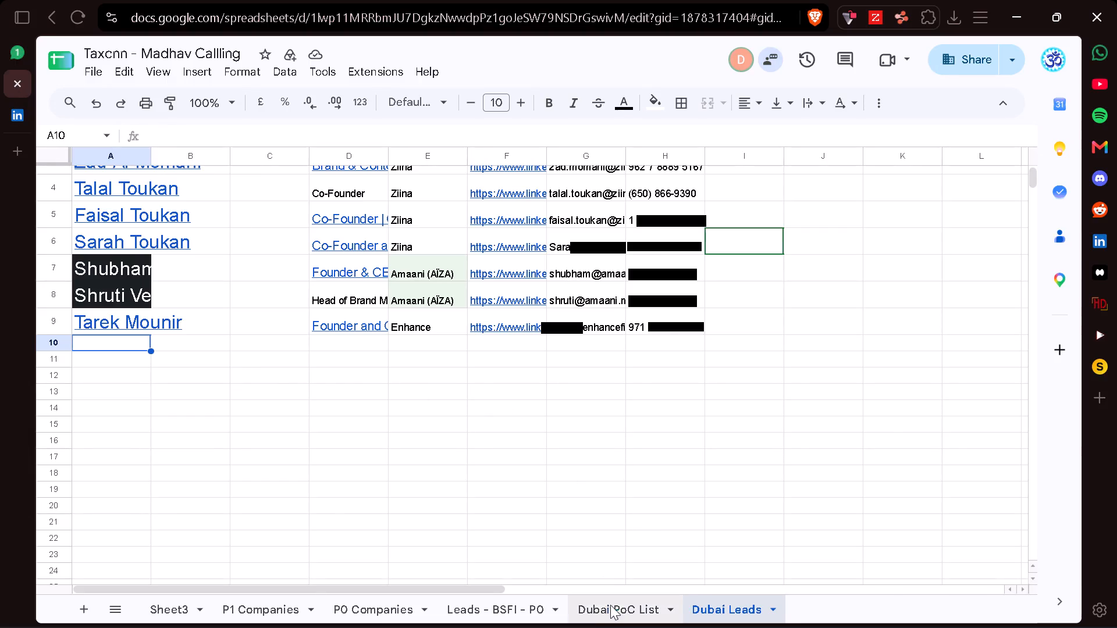
scroll(280, 518, "down", 2)
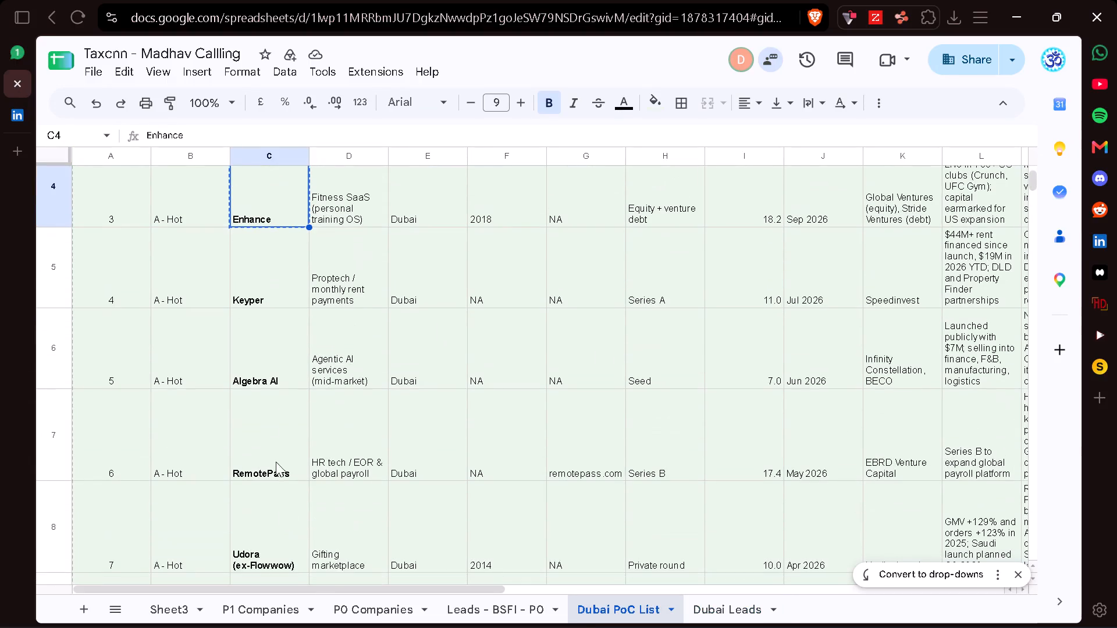
left_click(254, 270)
key("ctrl+c")
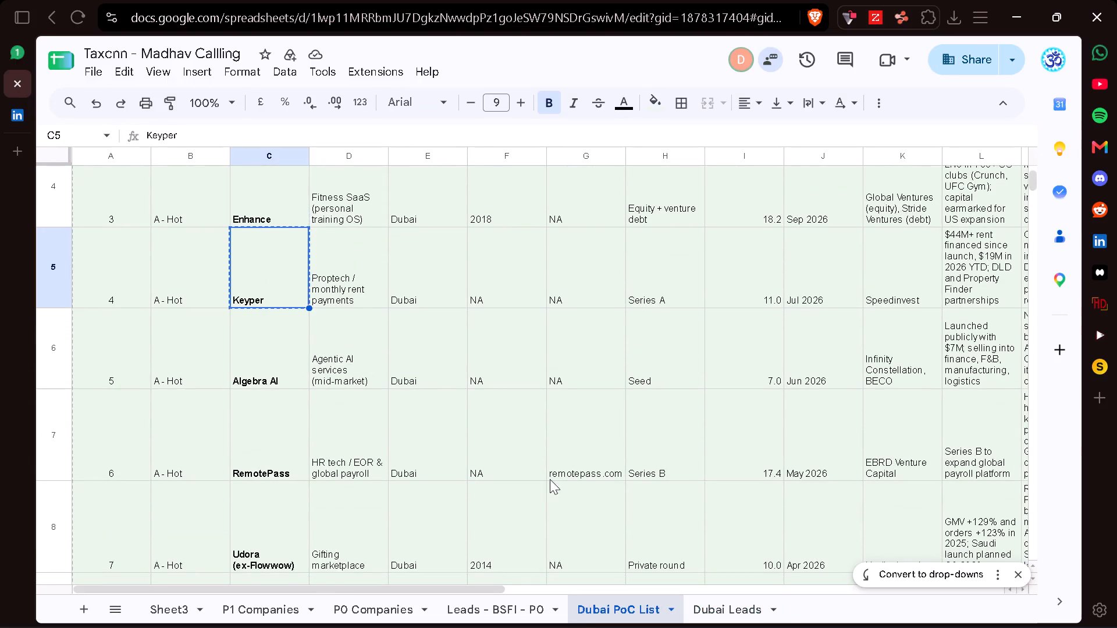
left_click(717, 604)
Switch to LinkedIn and search for the copied company name, Keyper.
left_click(20, 115)
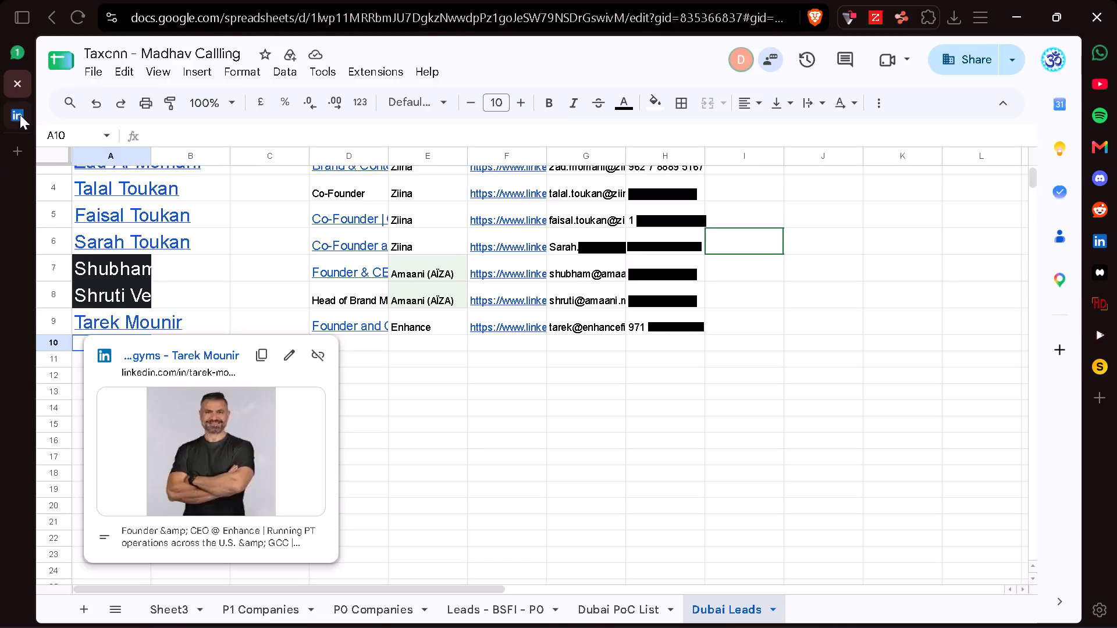
left_click(170, 61)
key("ctrl+v")
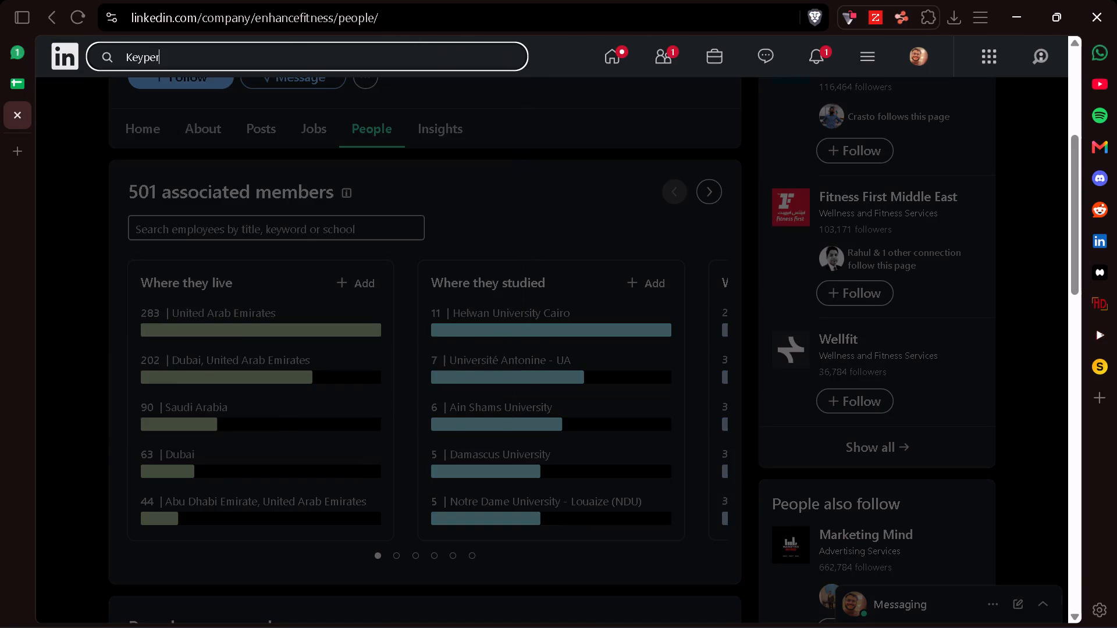
key("Return")
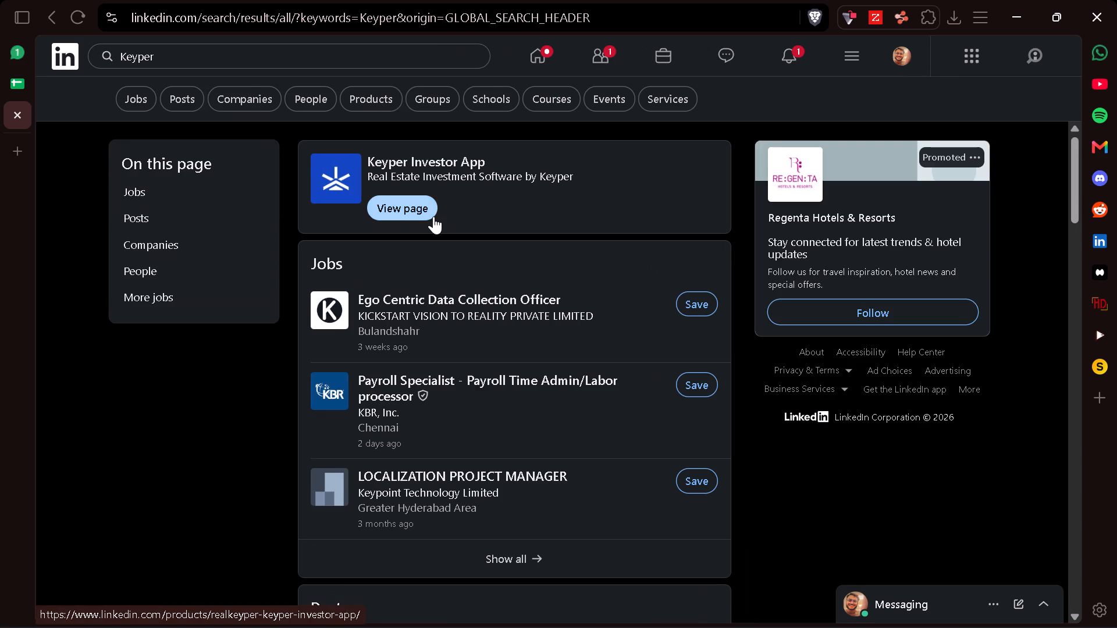
Open the Keyper Investor App product page and compare it with Keyper's row in the Dubai PoC List sheet.
left_click(394, 203)
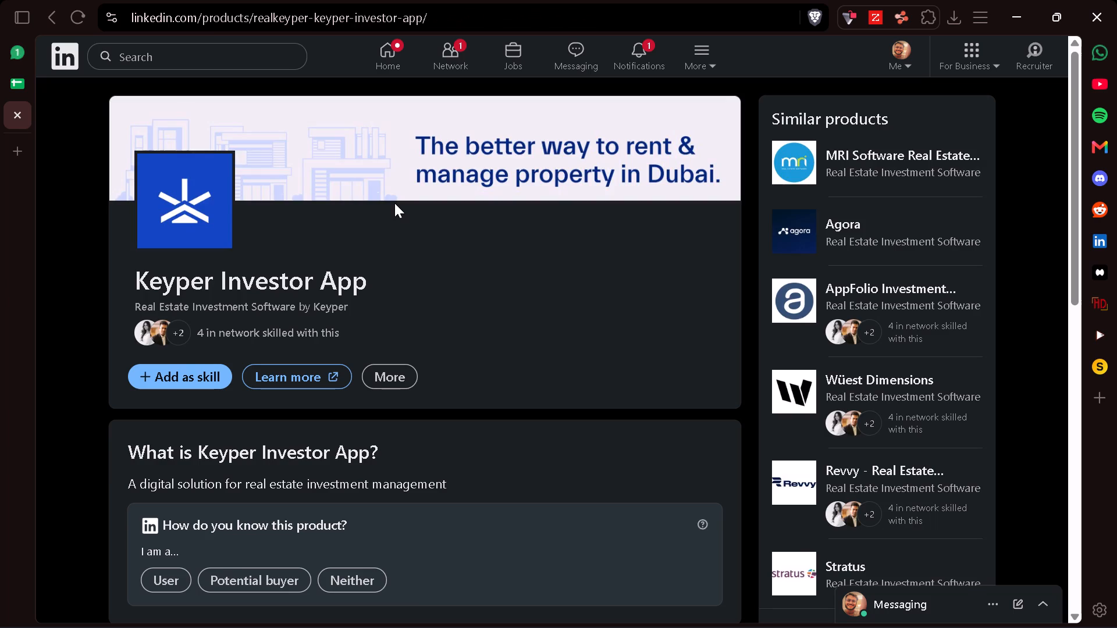
left_click(16, 92)
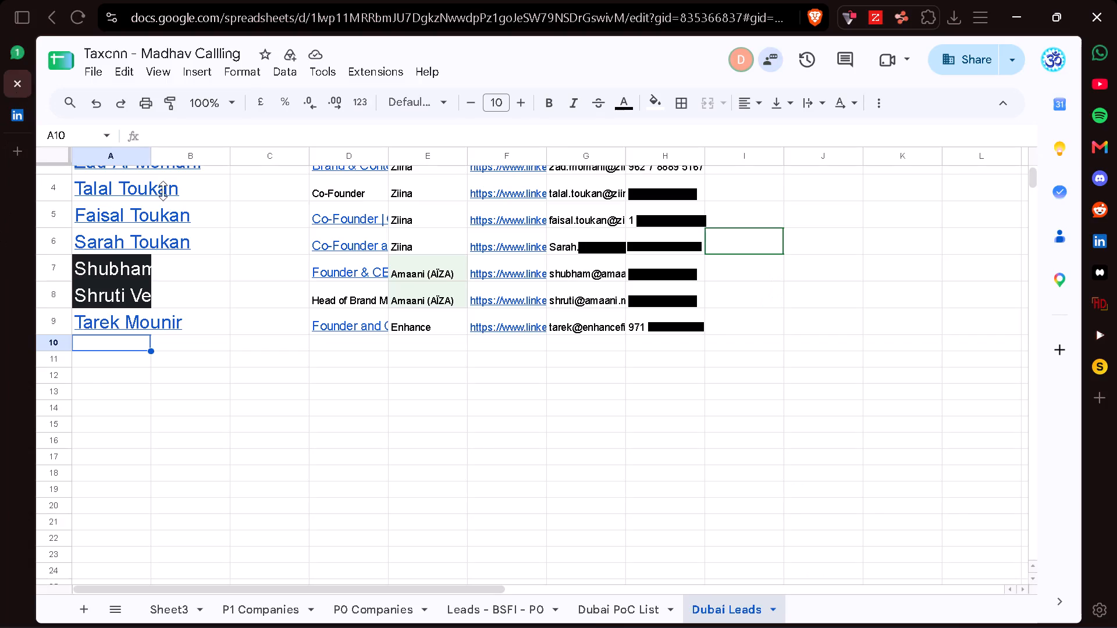
left_click(617, 615)
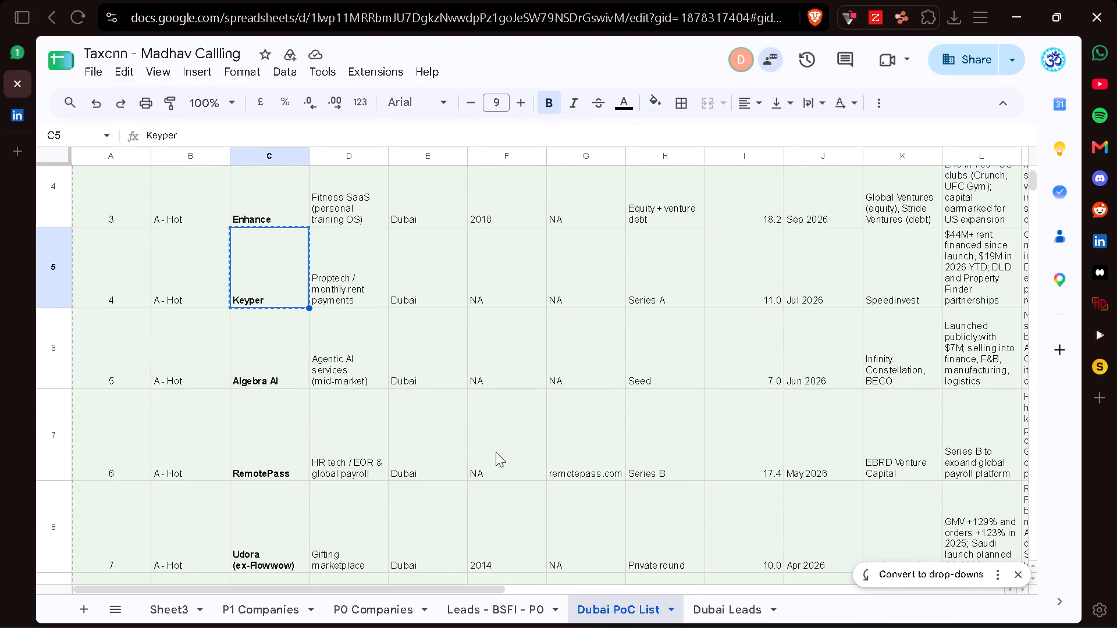
scroll(459, 380, "left", 4)
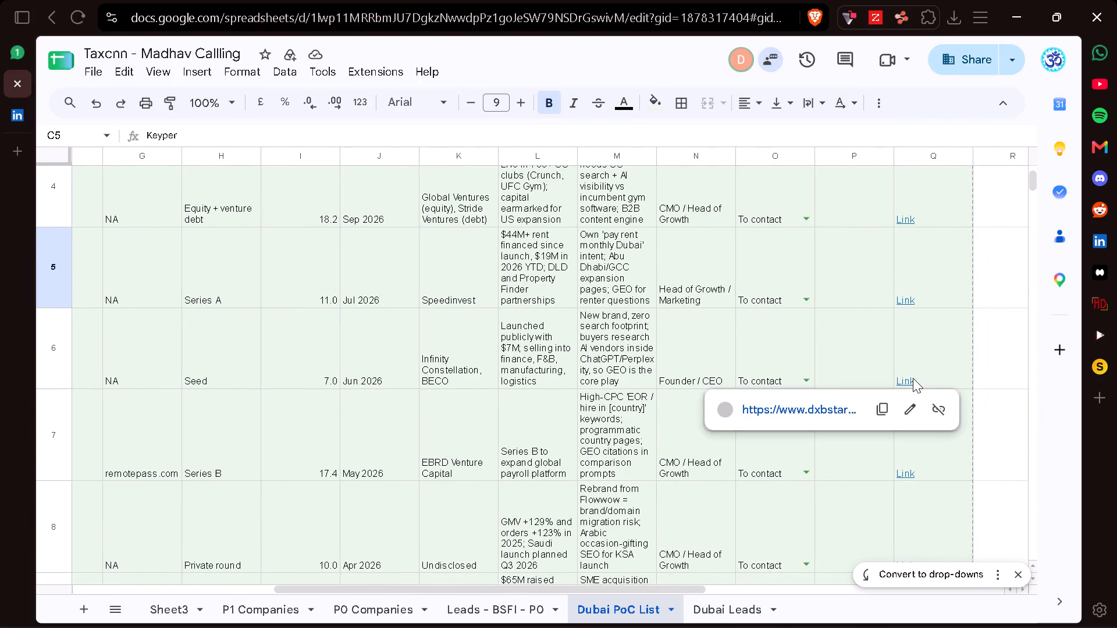
scroll(431, 338, "right", 3)
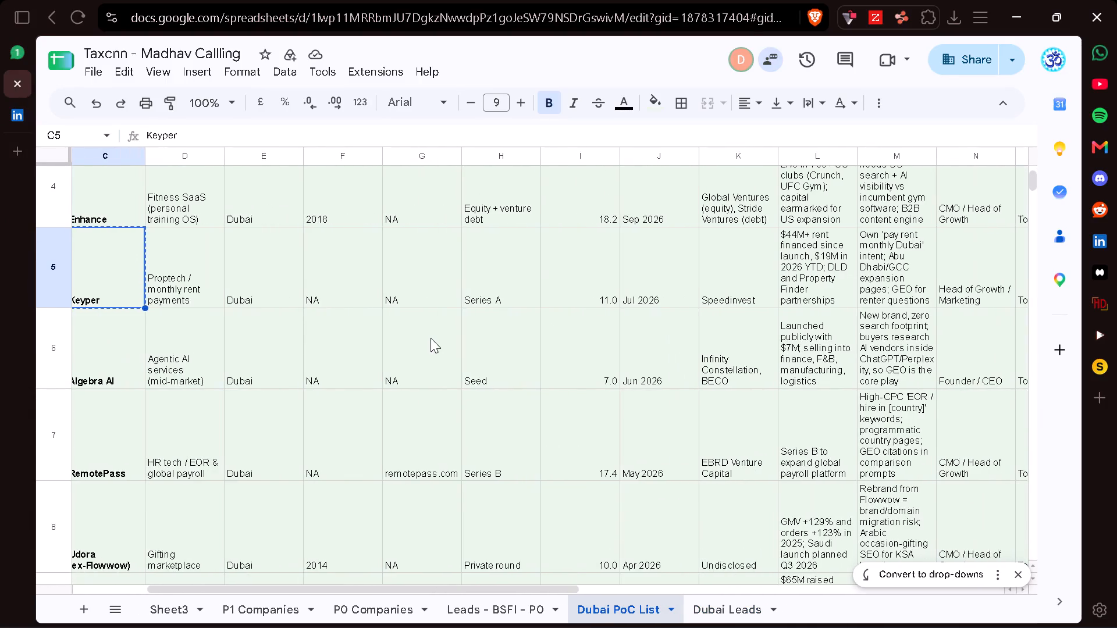
scroll(431, 338, "right", 2)
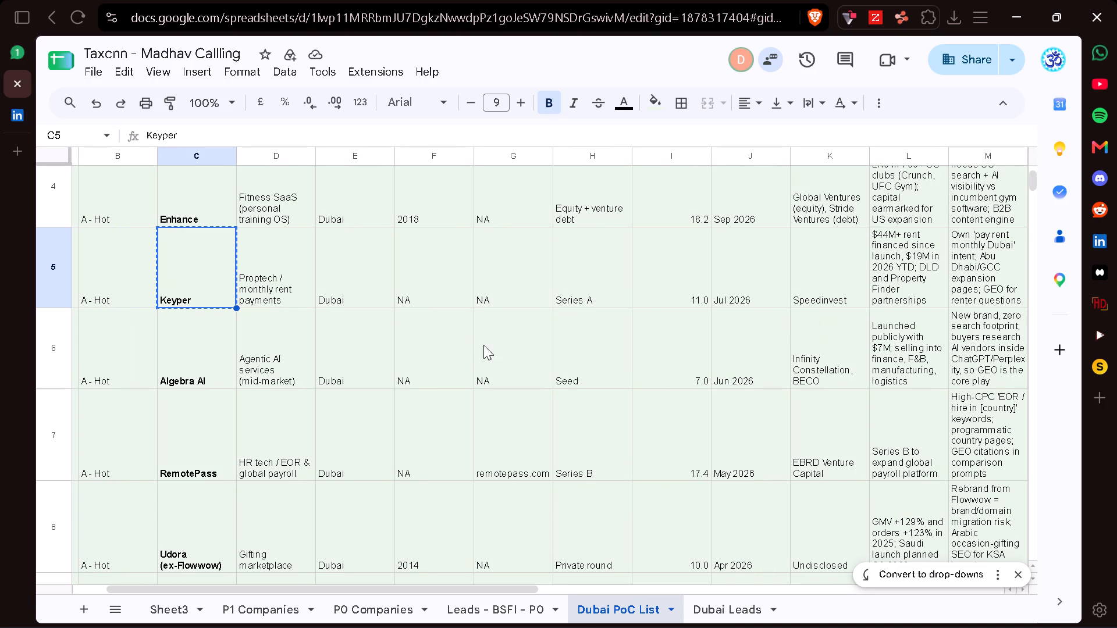
left_click(22, 106)
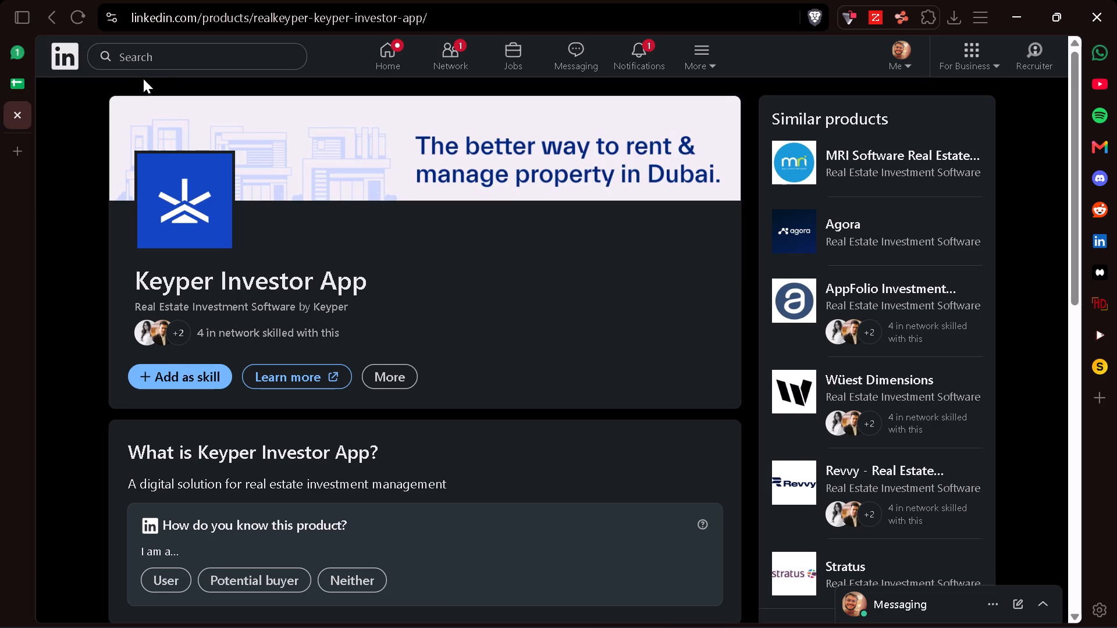
Go back to the Keyper search results and open Keyper's company page by way of its Leasing Team Lead job posting.
left_click(42, 19)
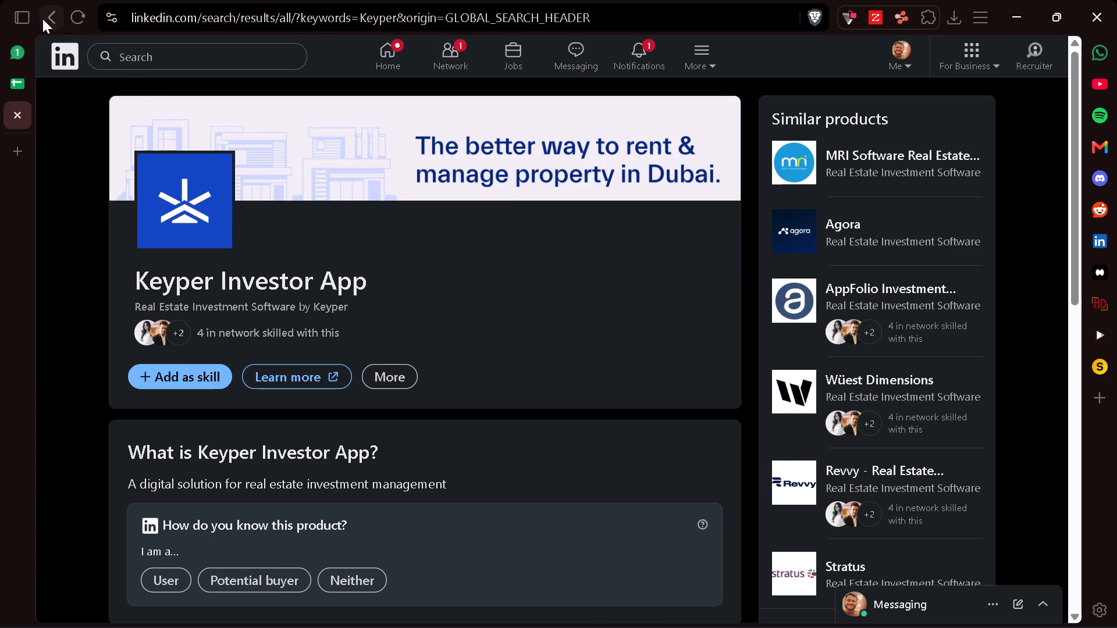
scroll(399, 348, "down", 3)
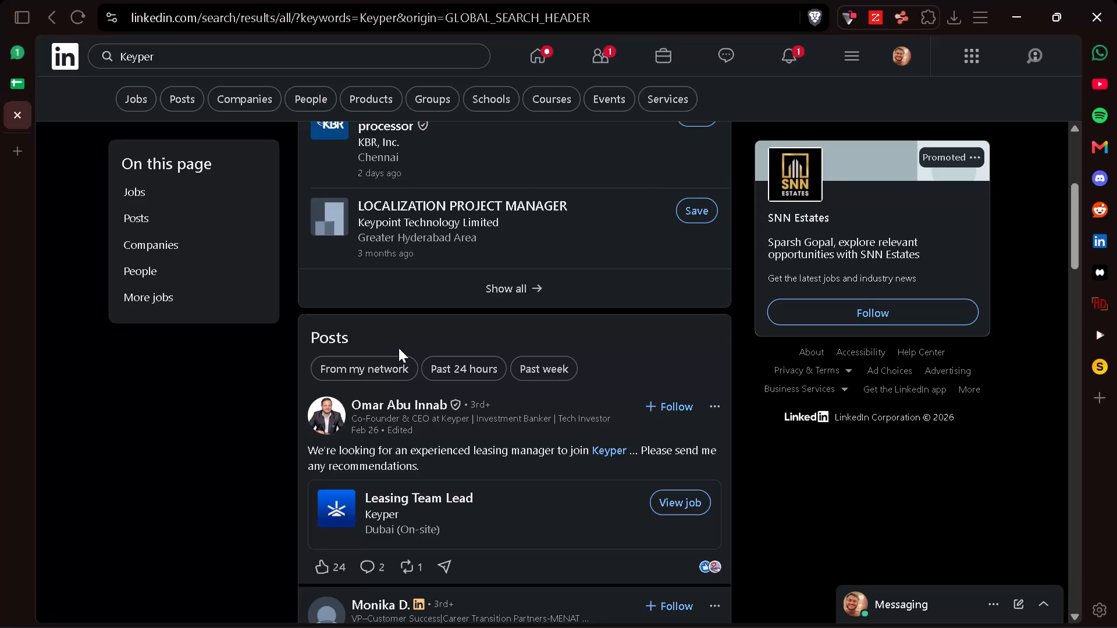
scroll(399, 348, "down", 1)
left_click(380, 438)
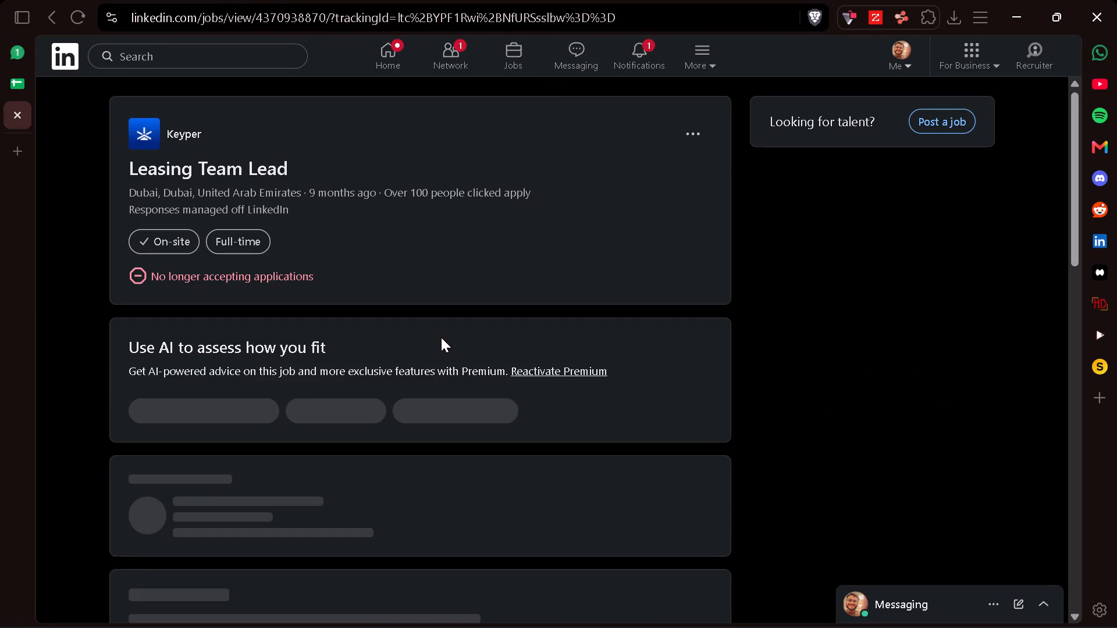
left_click(184, 135)
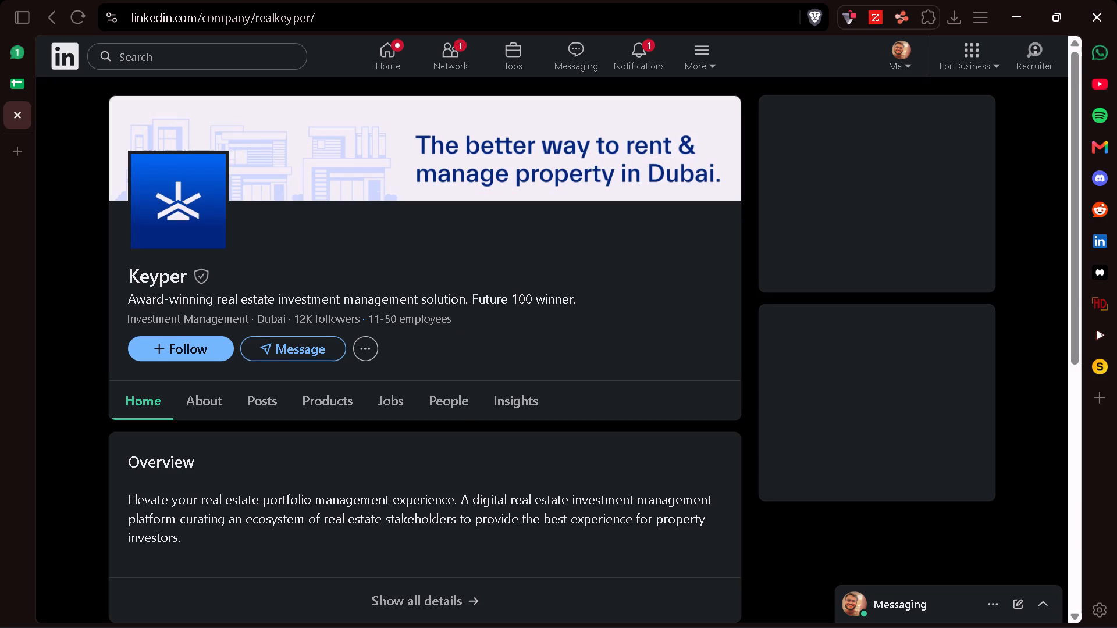
Search the people associated with Keyper on LinkedIn for the keyword CMO.
left_click(458, 395)
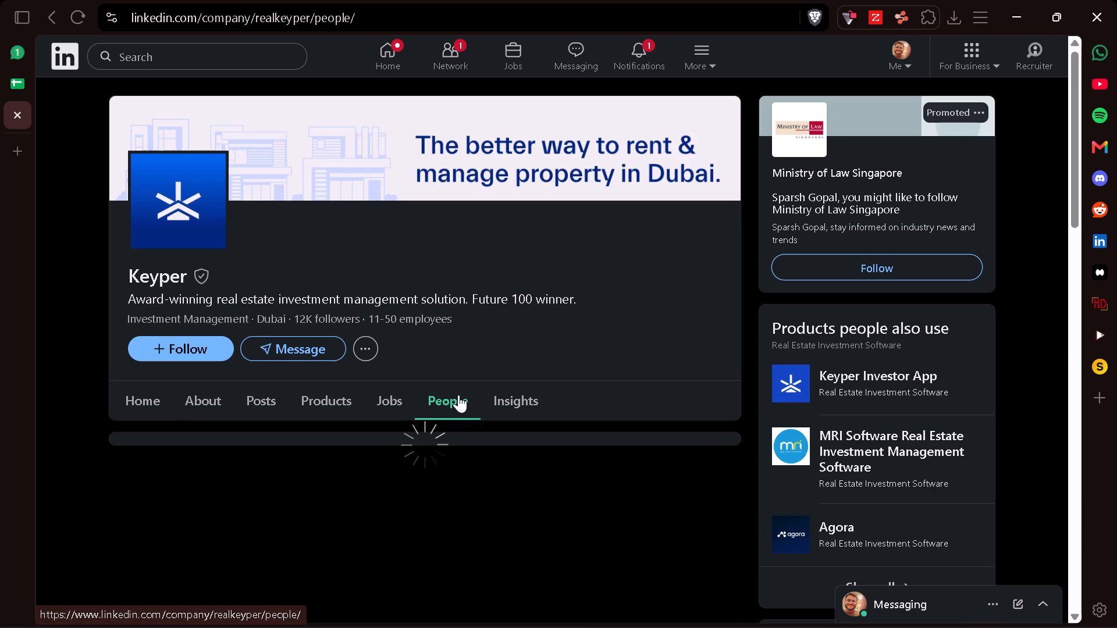
scroll(330, 448, "down", 3)
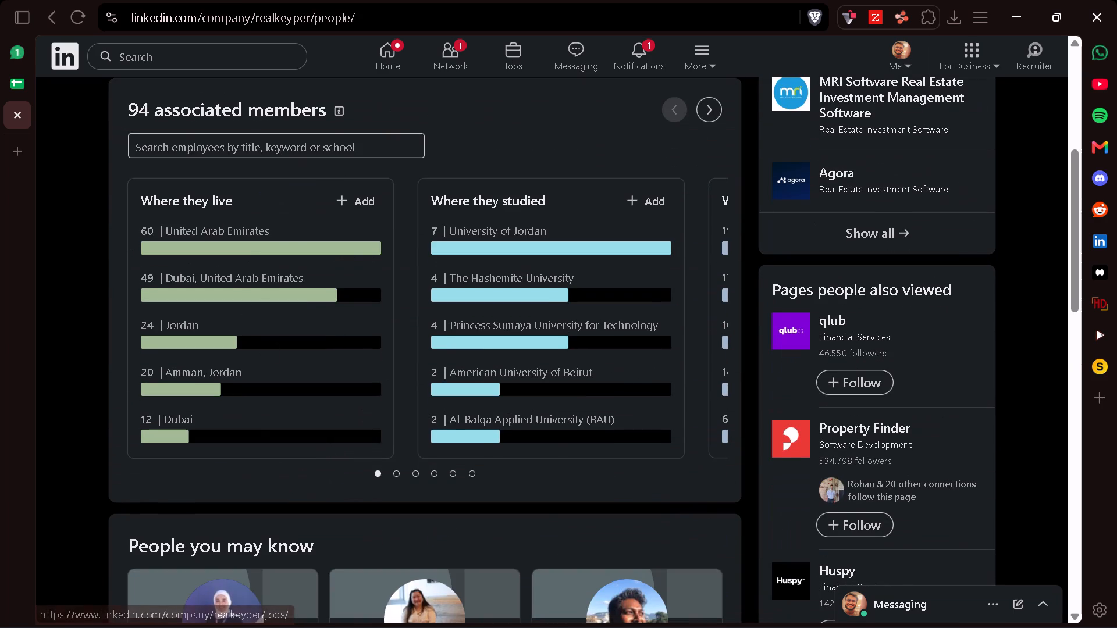
scroll(319, 444, "down", 2)
scroll(319, 444, "up", 3)
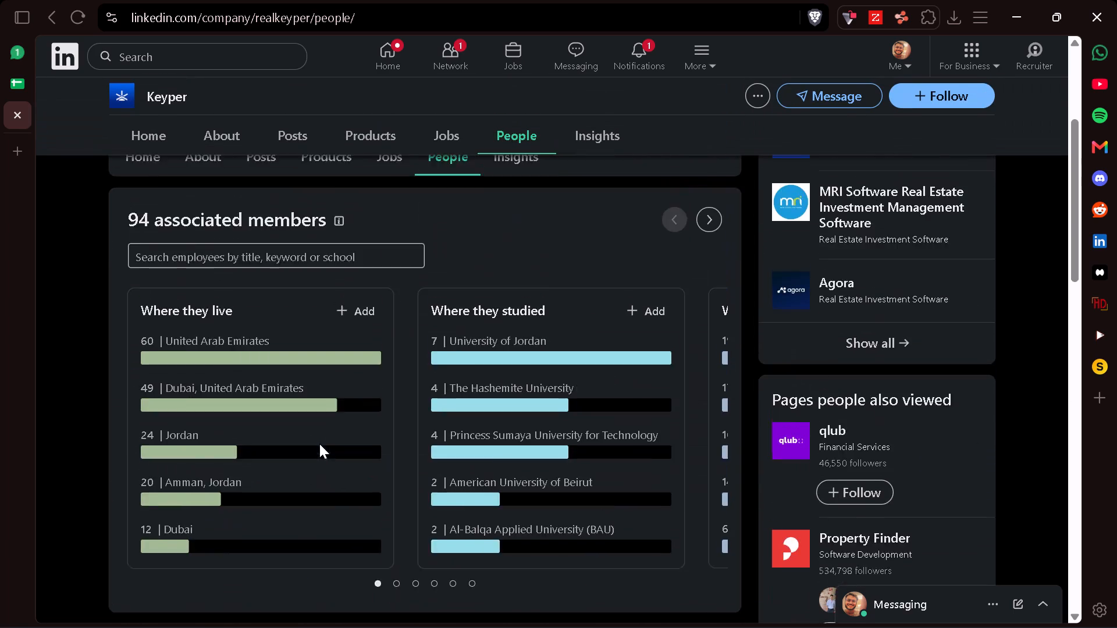
scroll(319, 444, "up", 2)
scroll(243, 434, "down", 1)
left_click(200, 343)
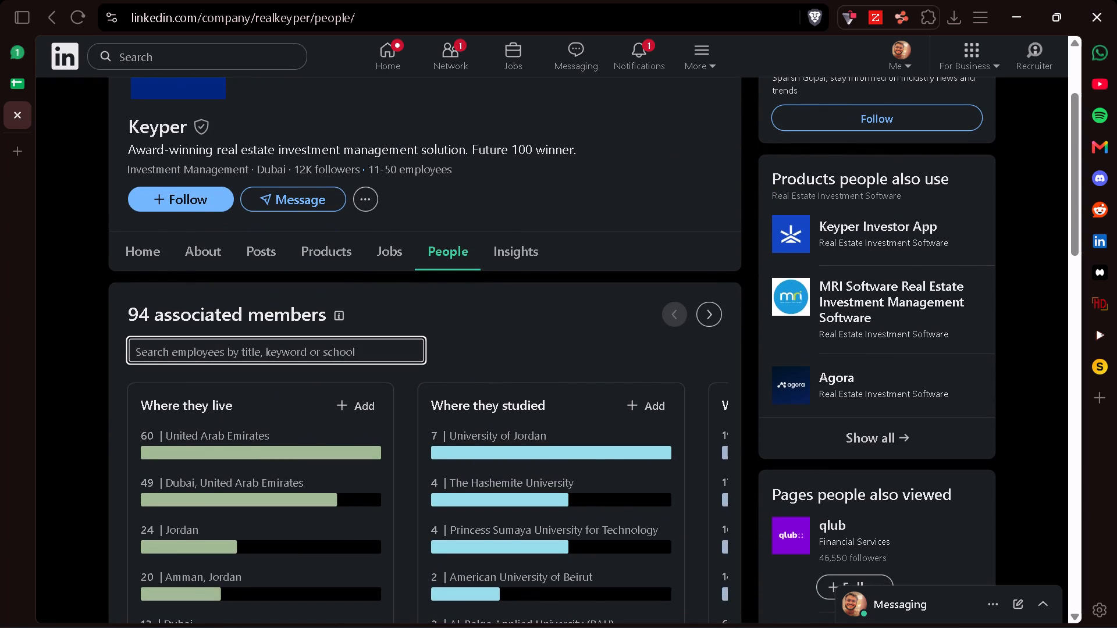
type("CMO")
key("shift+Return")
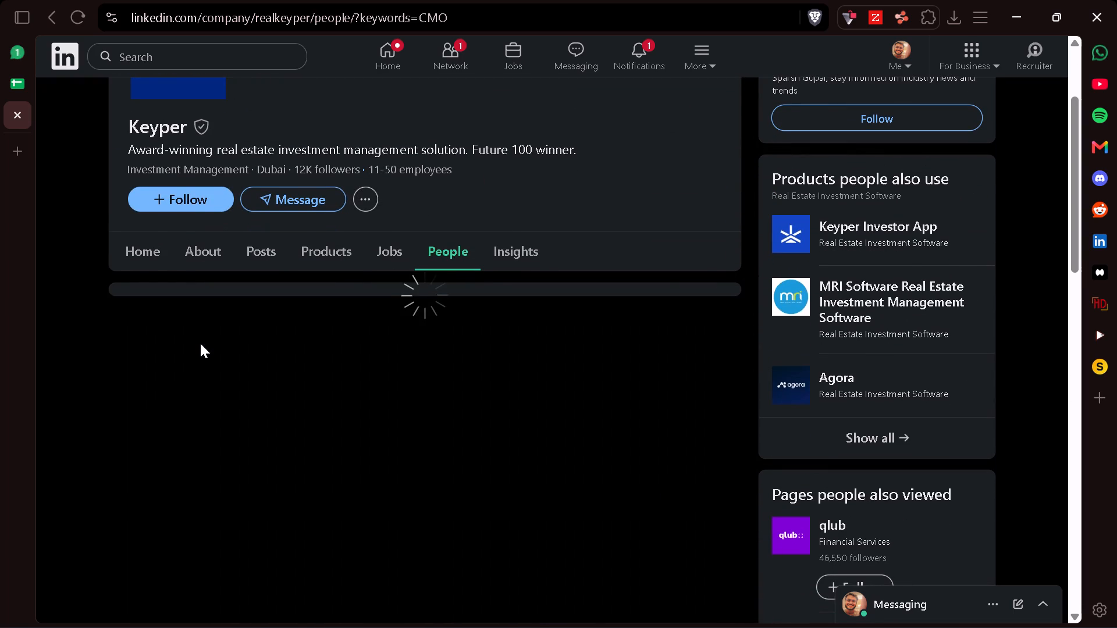
Replace the CMO filter with a people search for Founder and open the profile of Keyper's non-CEO co-founder.
left_click(181, 386)
left_click(191, 358)
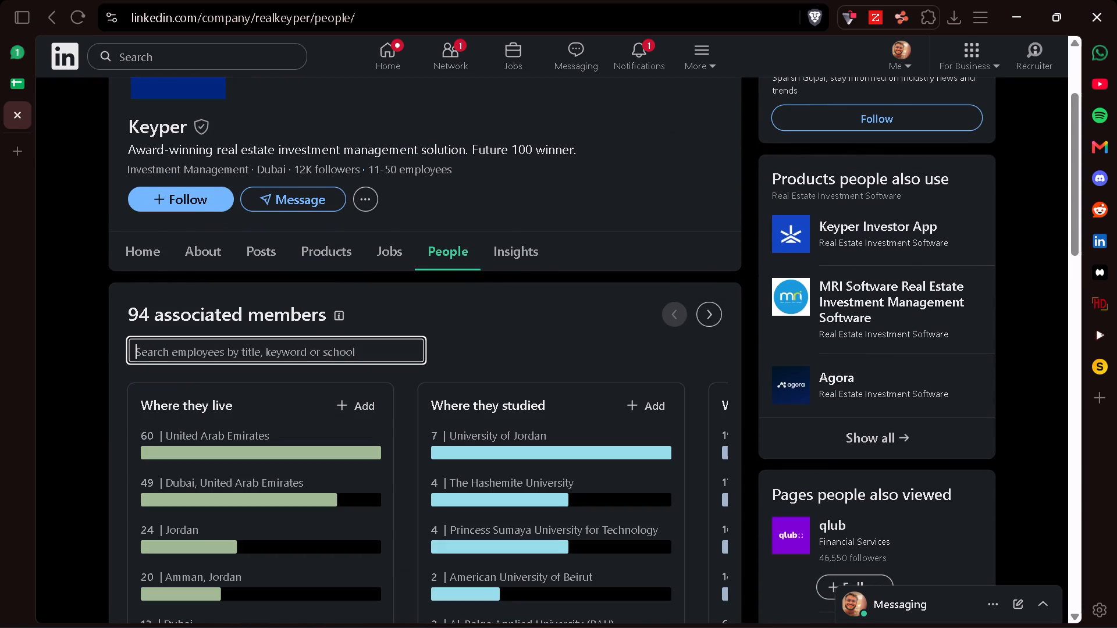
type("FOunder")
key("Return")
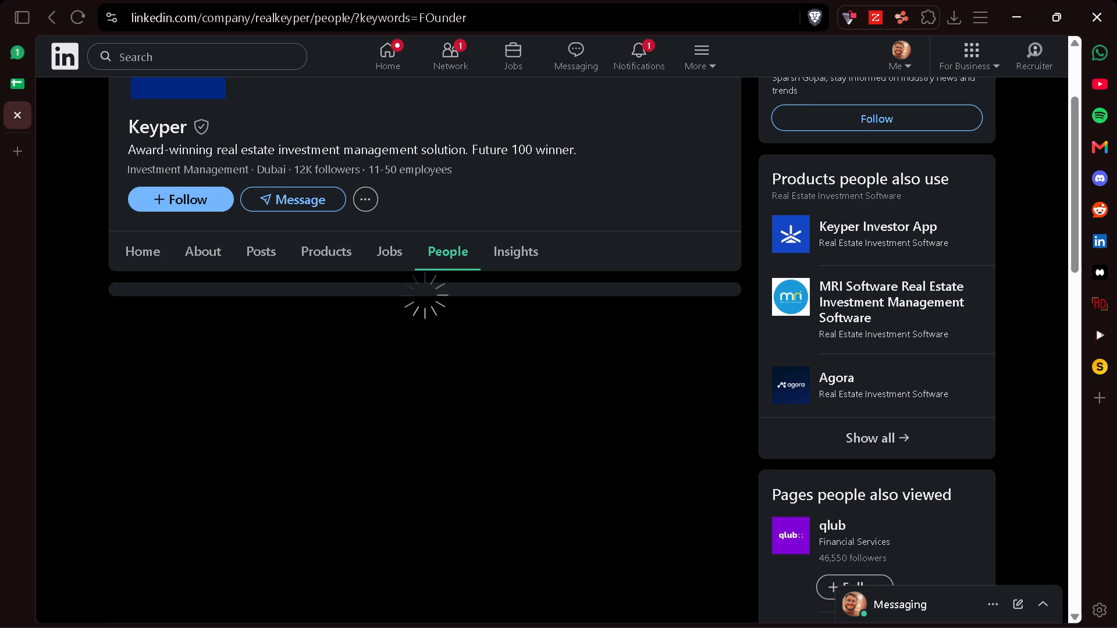
scroll(191, 358, "down", 4)
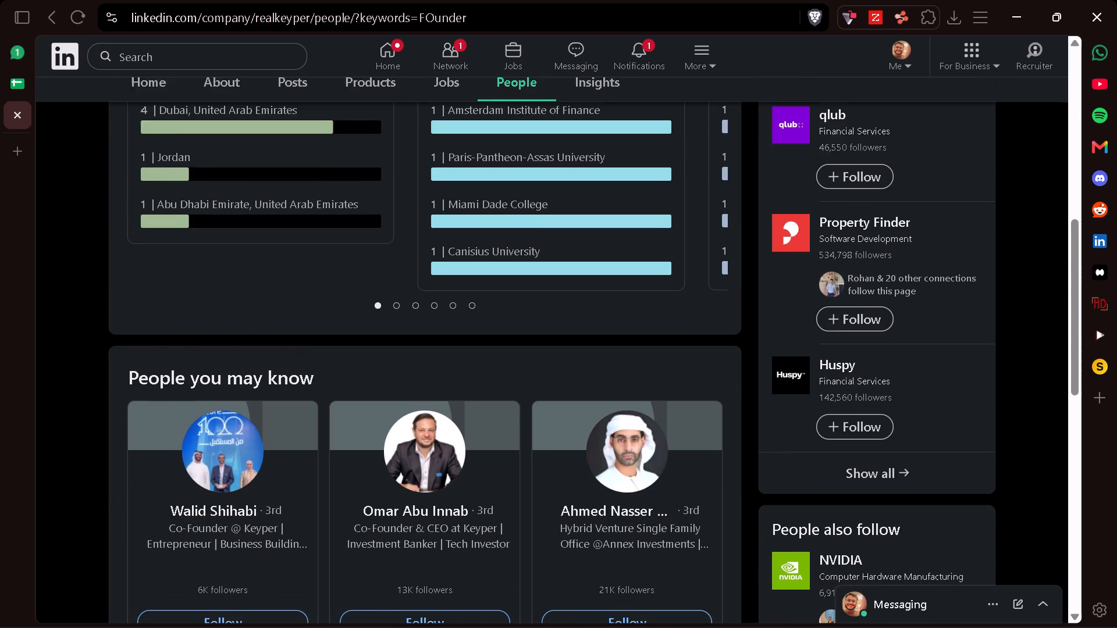
scroll(223, 430, "down", 1)
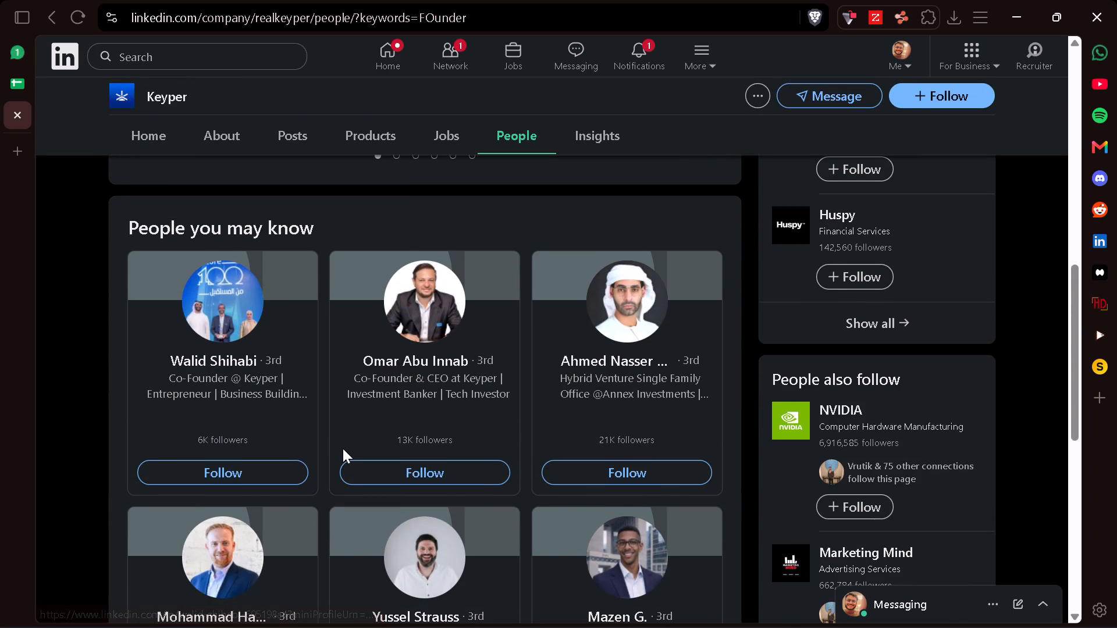
scroll(343, 448, "down", 4)
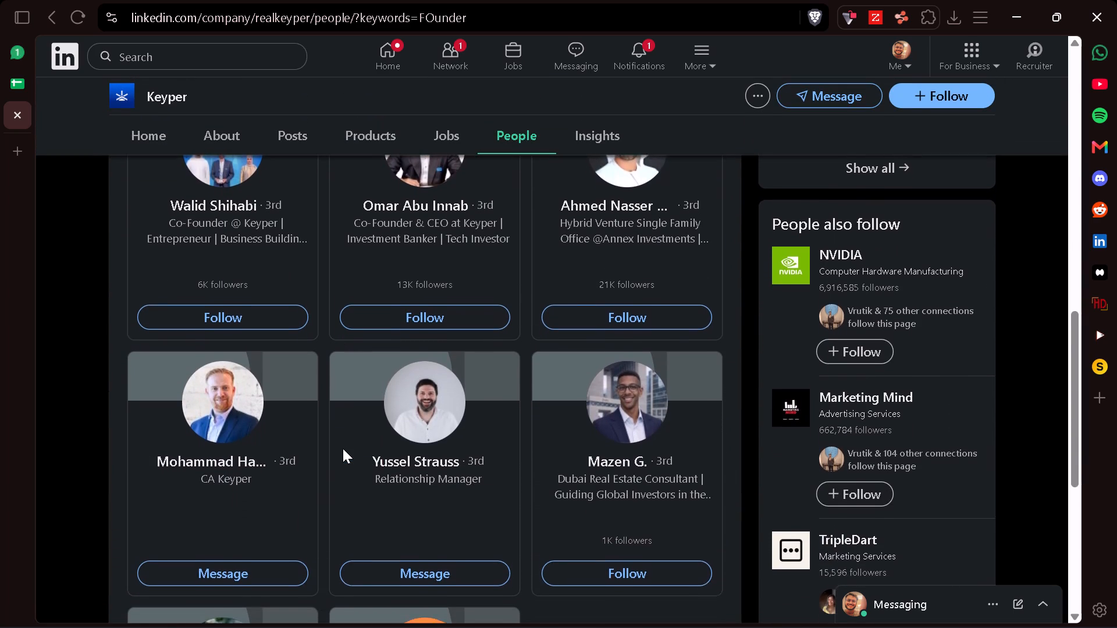
scroll(343, 448, "down", 2)
scroll(343, 448, "up", 1)
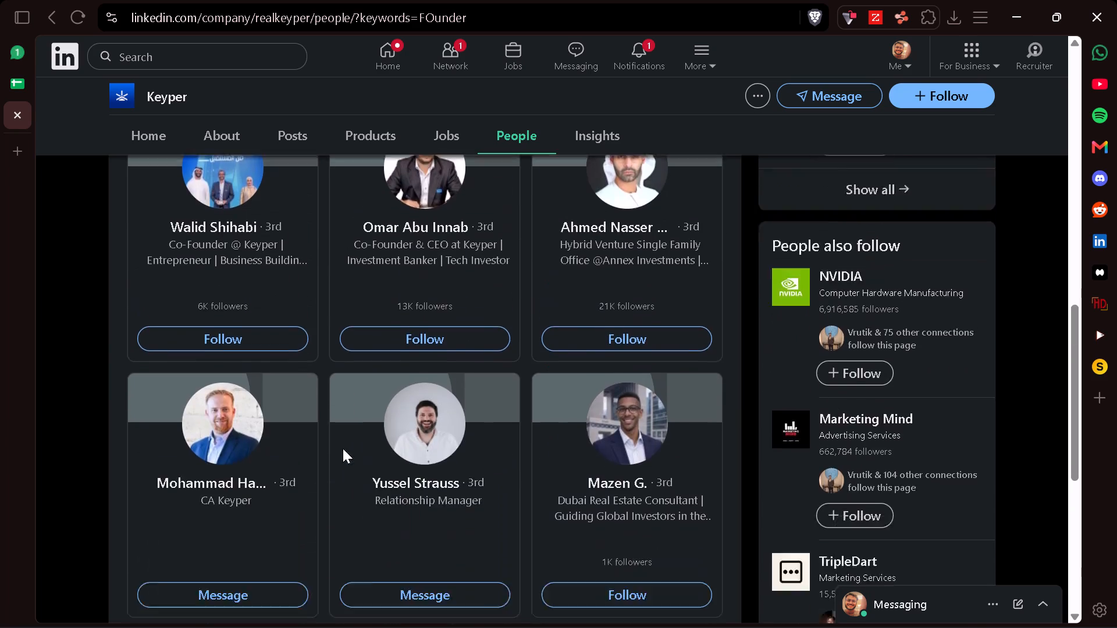
scroll(343, 448, "up", 2)
left_click(209, 323)
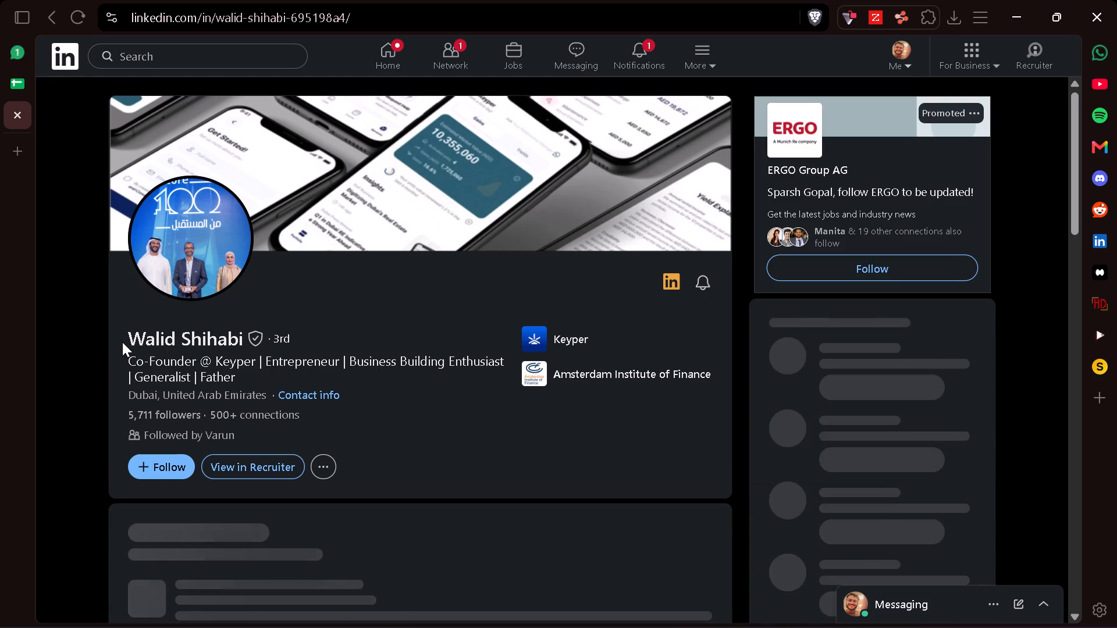
Copy the co-founder's name from the LinkedIn profile into cell A10 of the Dubai Leads sheet.
left_click_drag(121, 341, 241, 340)
key("ctrl+c")
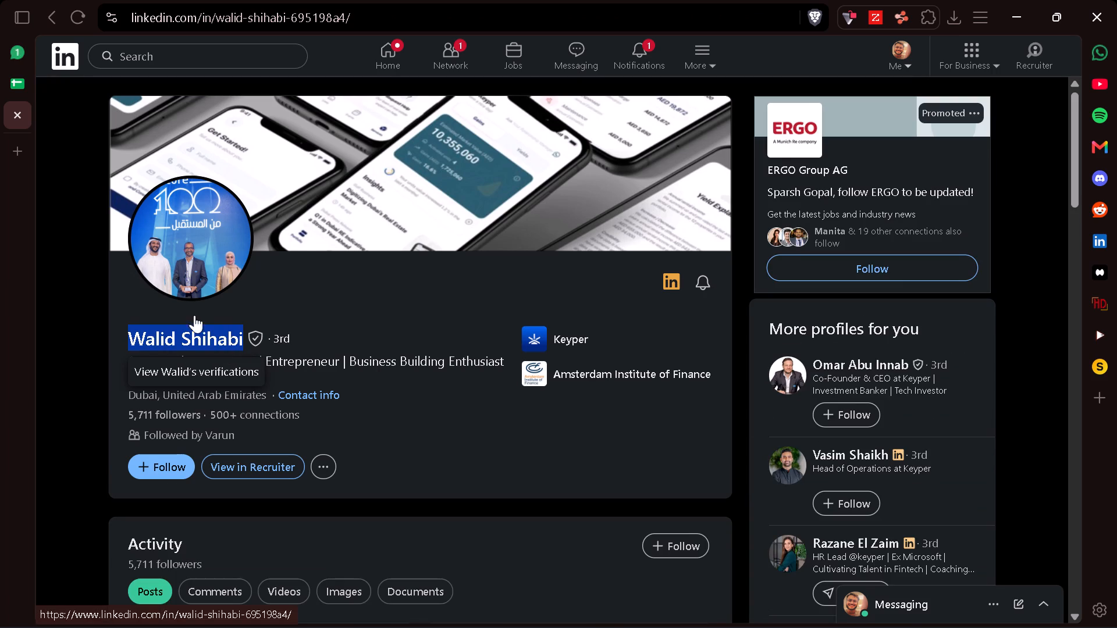
left_click(16, 87)
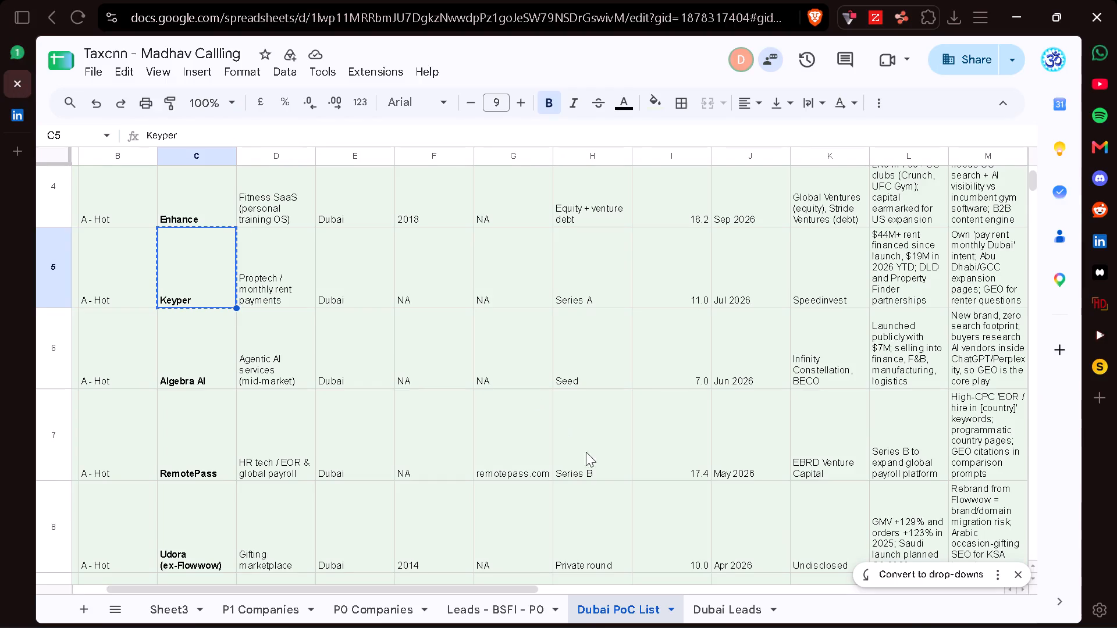
left_click(733, 605)
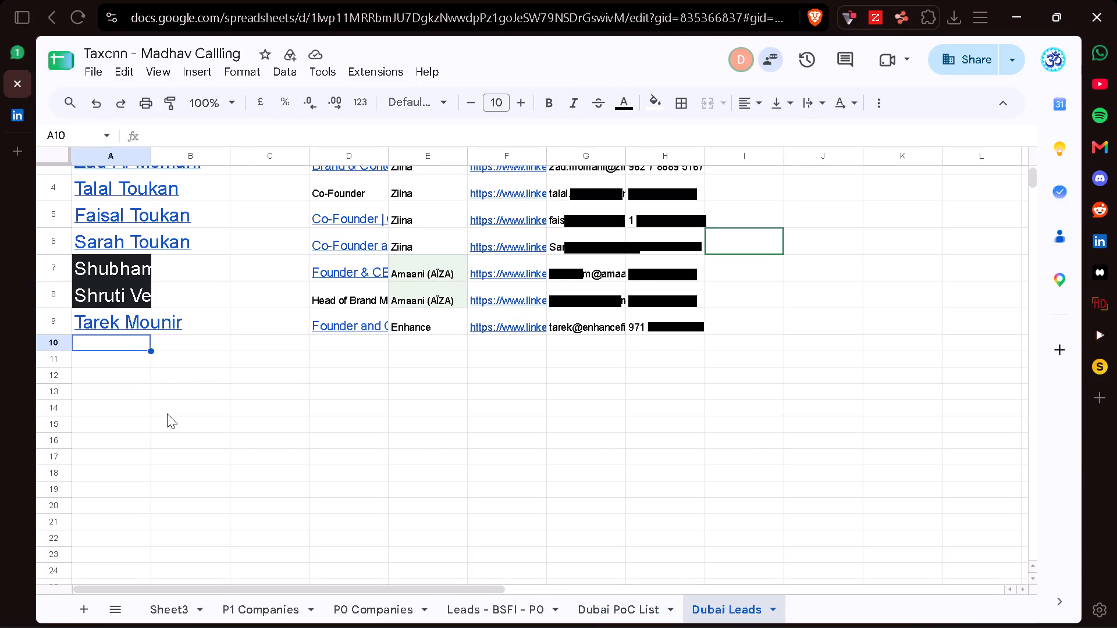
key("ctrl+v")
Copy the title "Co- Founder and Chief Strategy Officer" from the profile's Experience section into cell D10 of Dubai Leads.
key("Right")
key("Right")
key("Right")
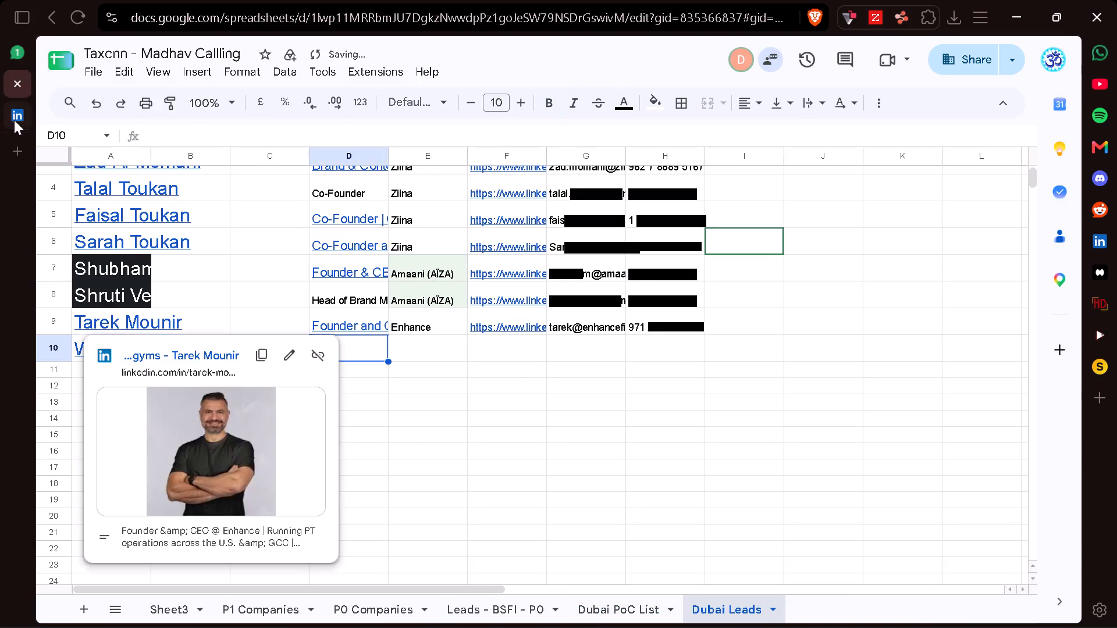
left_click(14, 120)
scroll(287, 401, "down", 6)
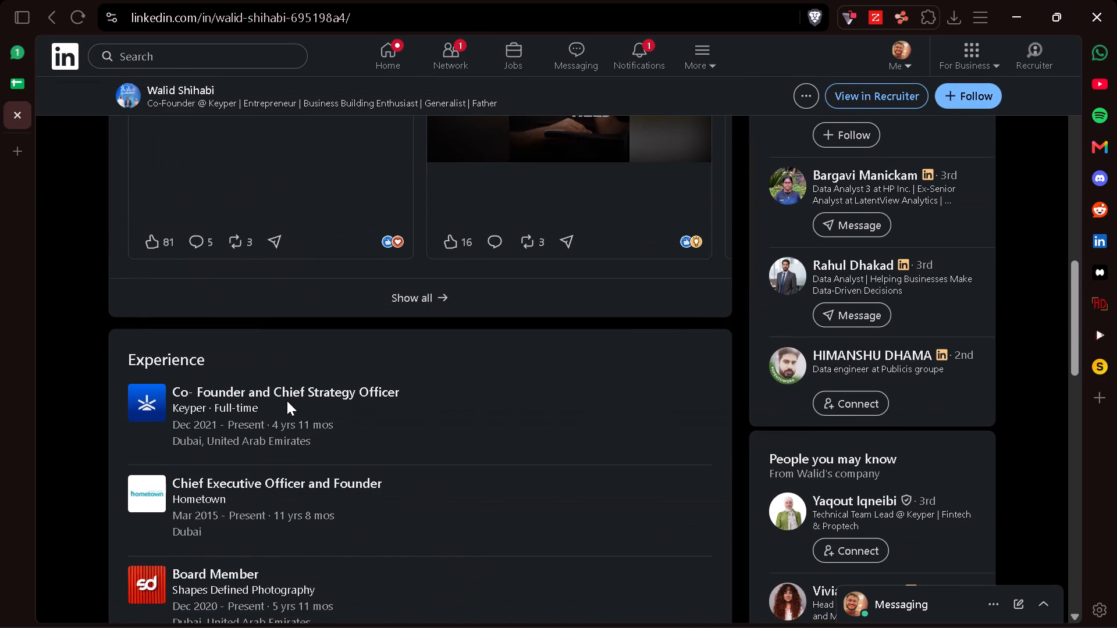
left_click_drag(170, 395, 417, 387)
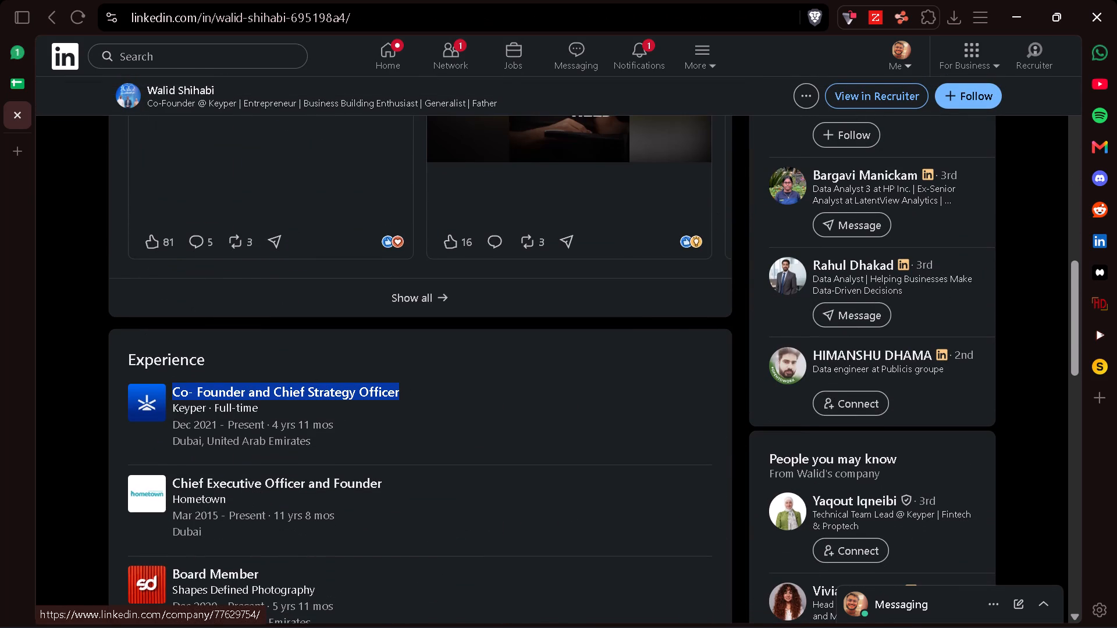
left_click_drag(417, 387, 417, 388)
key("ctrl+c")
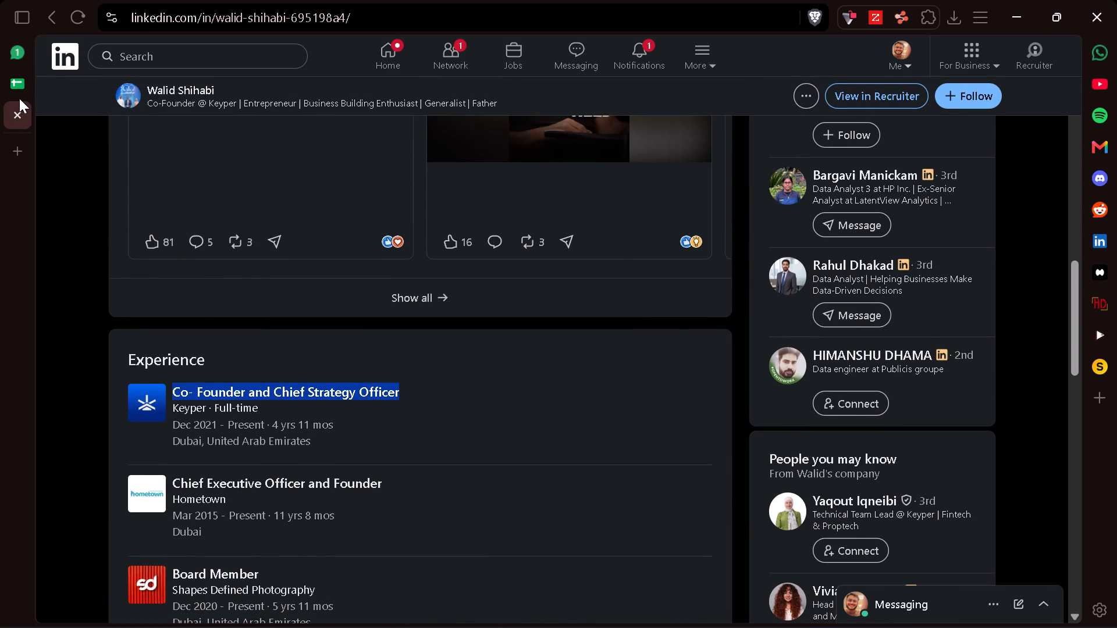
left_click(19, 95)
key("ctrl+v")
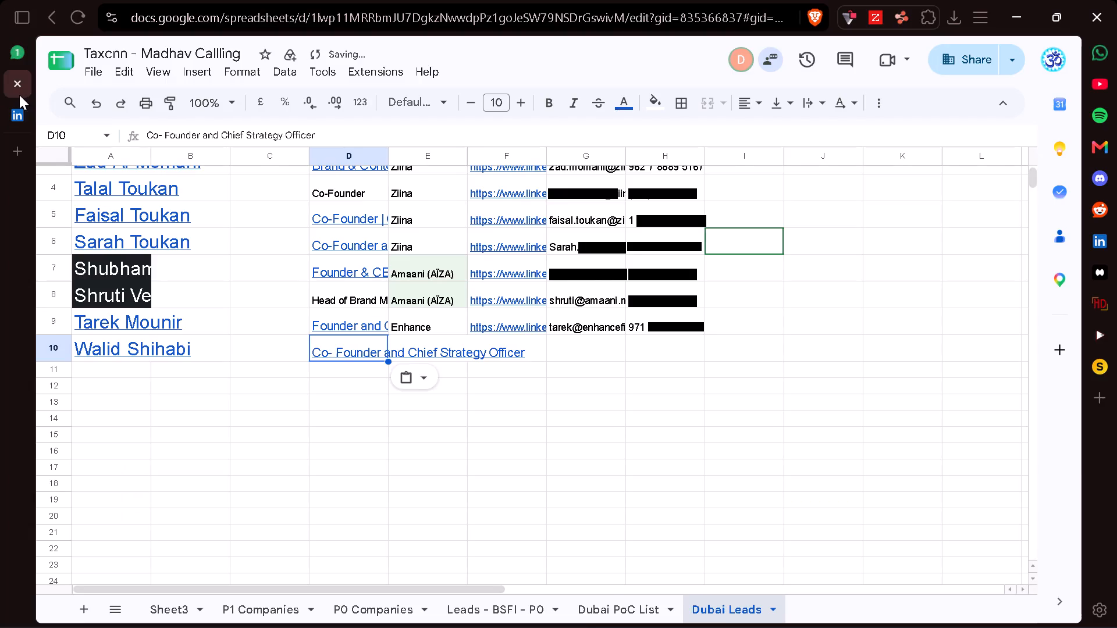
Check the company name in Dubai PoC List and enter Keyper, capitalised, in cell E10 of Dubai Leads.
key("Right")
left_click(634, 609)
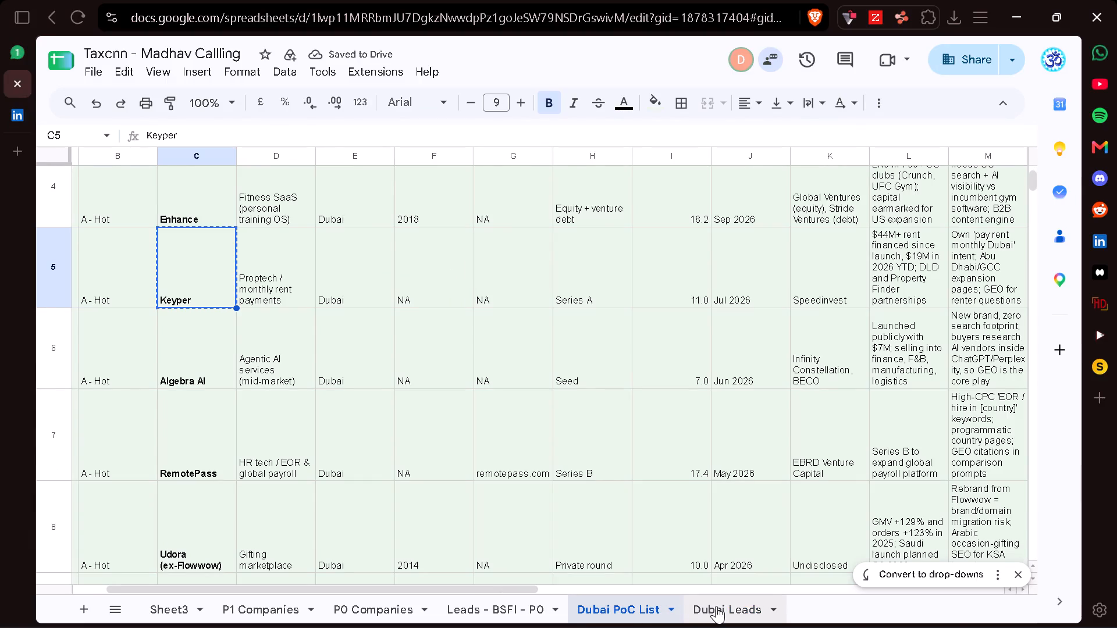
left_click(716, 606)
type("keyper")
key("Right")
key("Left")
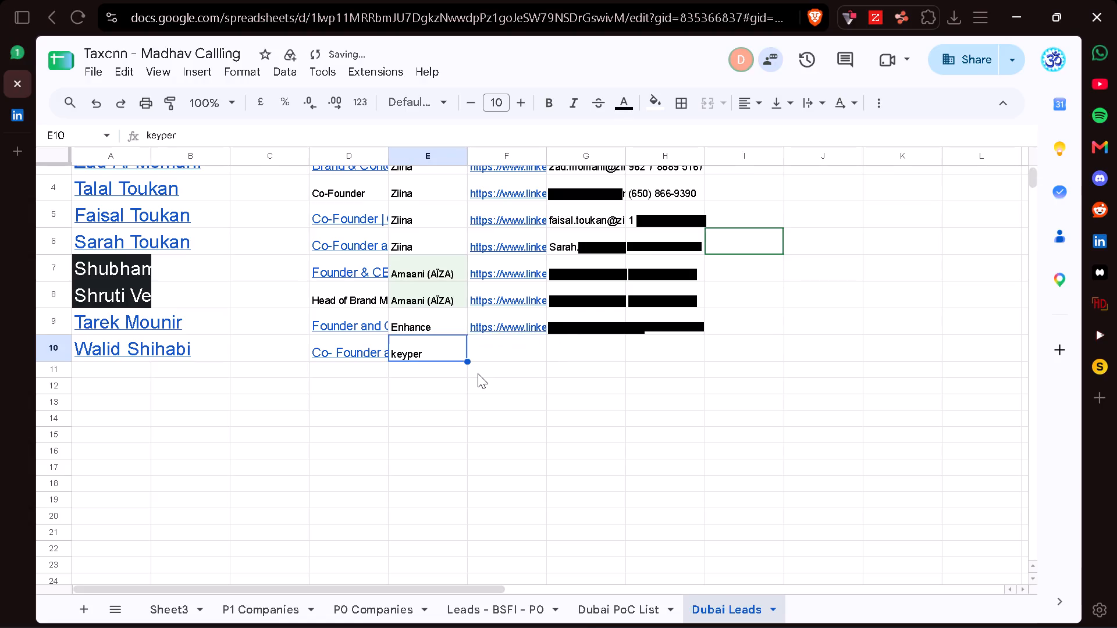
left_click(152, 130)
key("BackSpace")
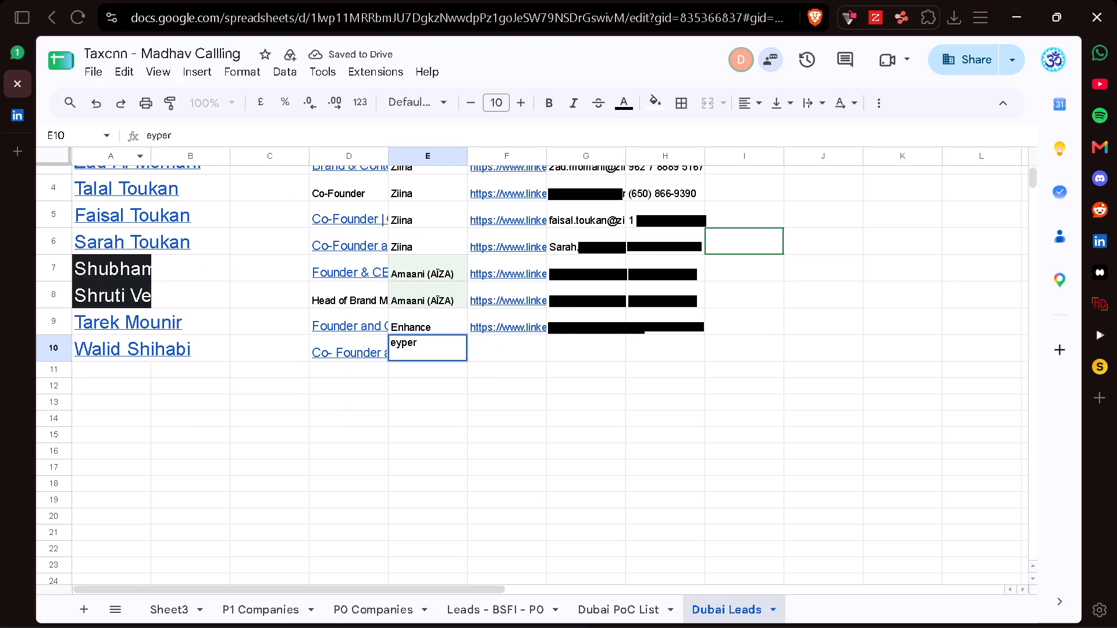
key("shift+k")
key("Right")
key("Return")
Copy the co-founder's LinkedIn profile URL into cell F10 of the Dubai Leads sheet.
key("Right")
key("Up")
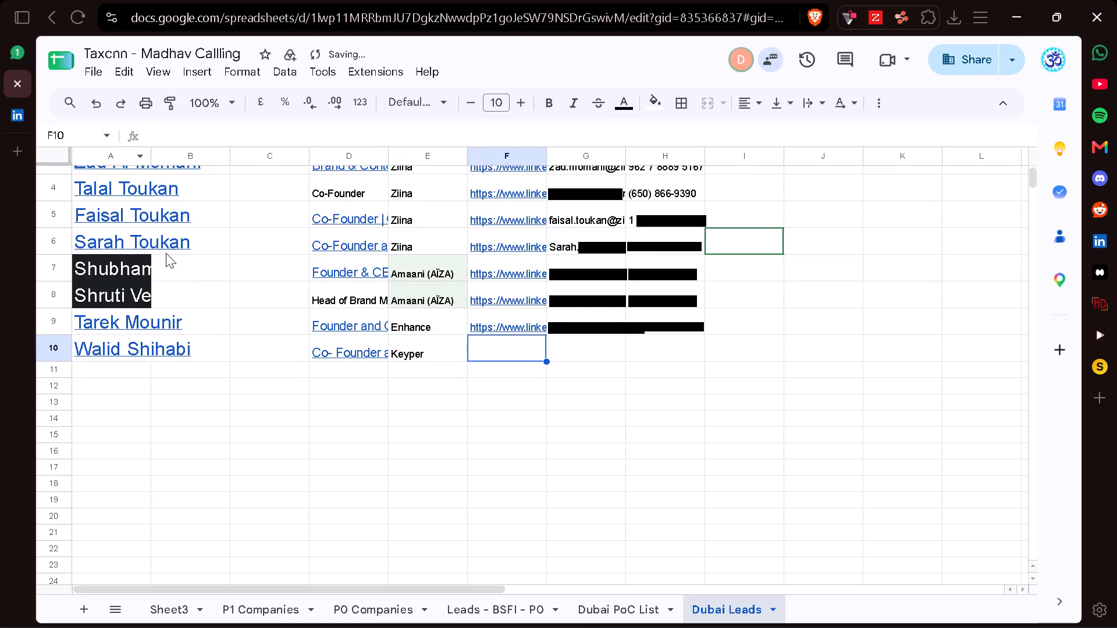
left_click(12, 121)
left_click(227, 22)
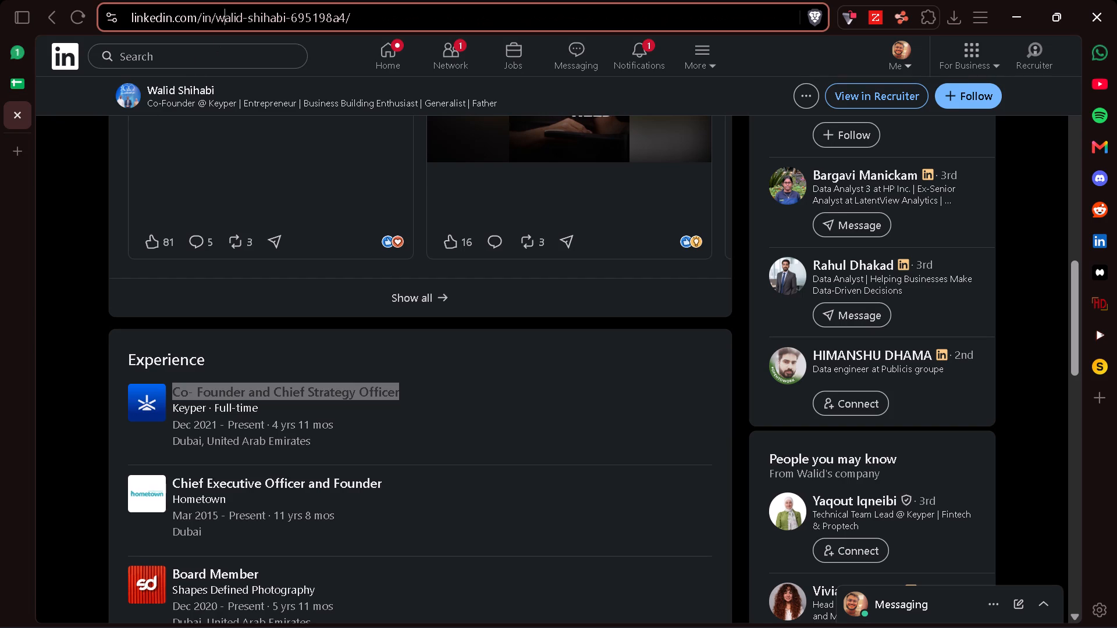
key("ctrl+c")
scroll(350, 336, "up", 12)
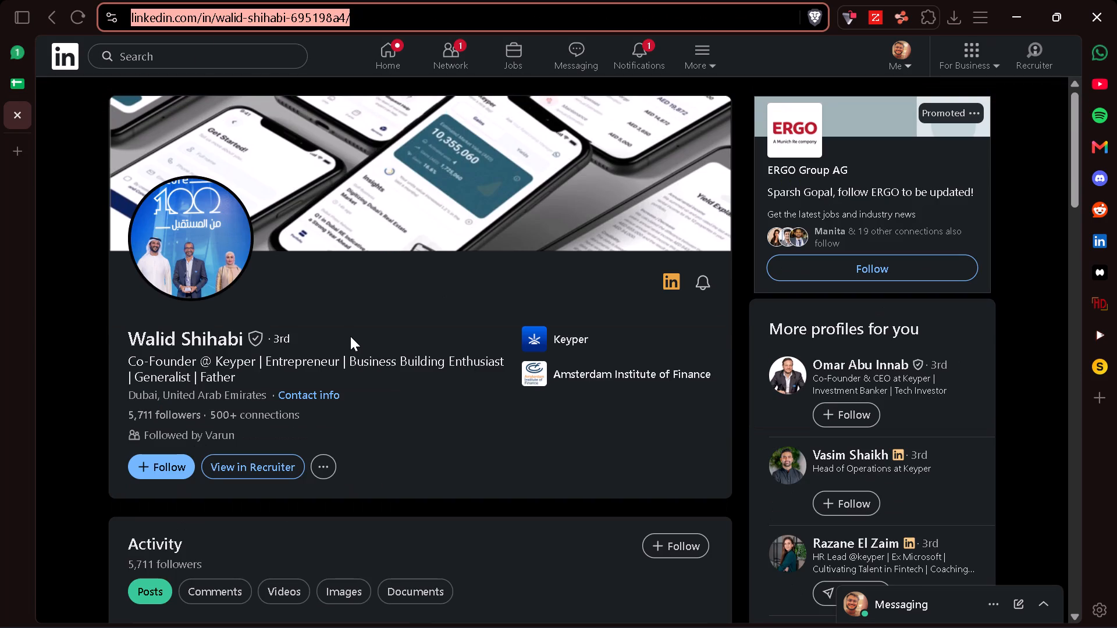
scroll(350, 336, "up", 1)
left_click(17, 94)
key("ctrl+v")
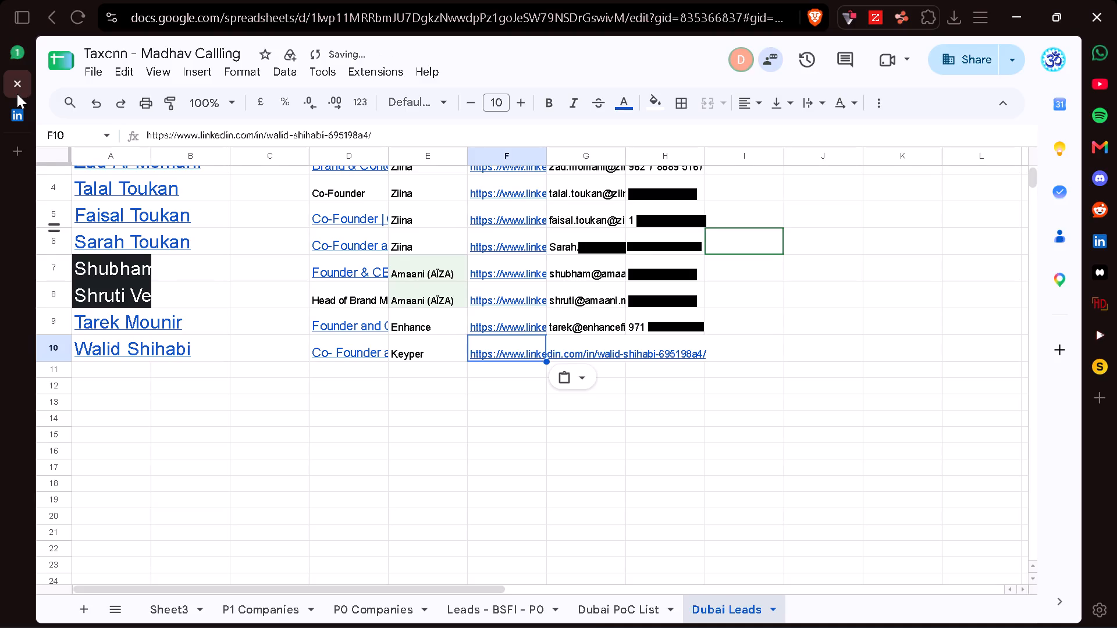
Look up the co-founder in ZoomInfo and copy the business email into cell G10 of Dubai Leads.
left_click(23, 123)
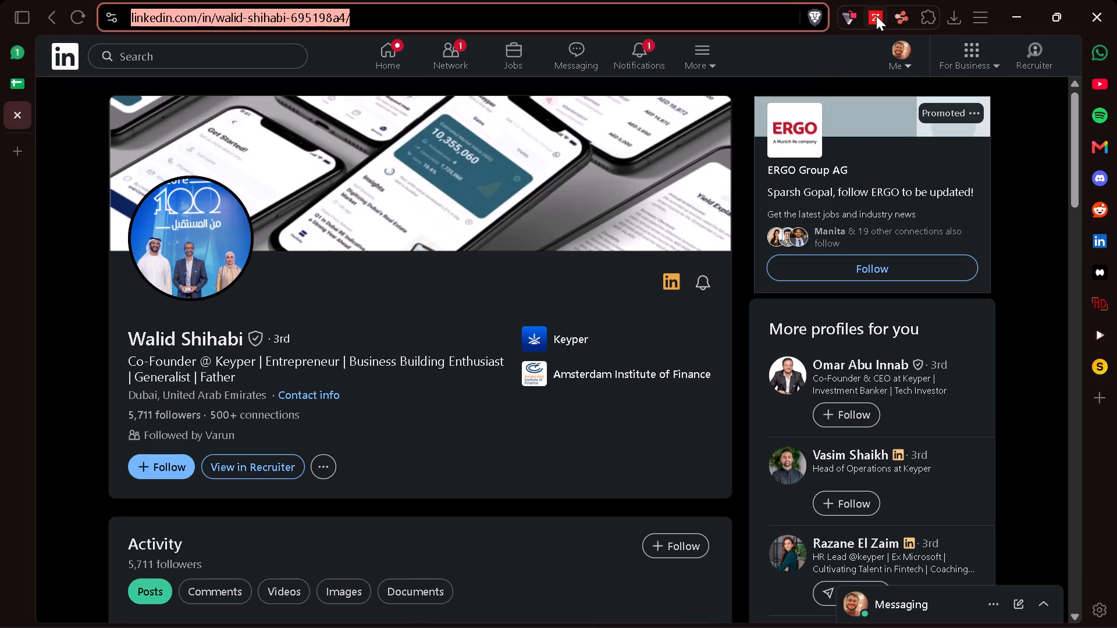
left_click(876, 16)
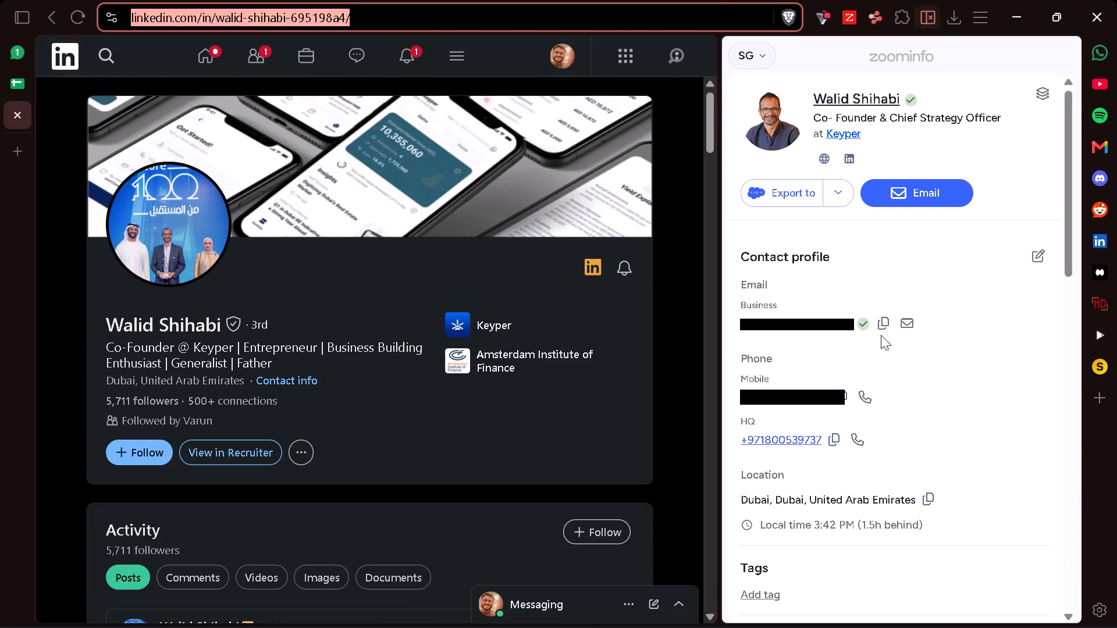
left_click(883, 333)
left_click(19, 87)
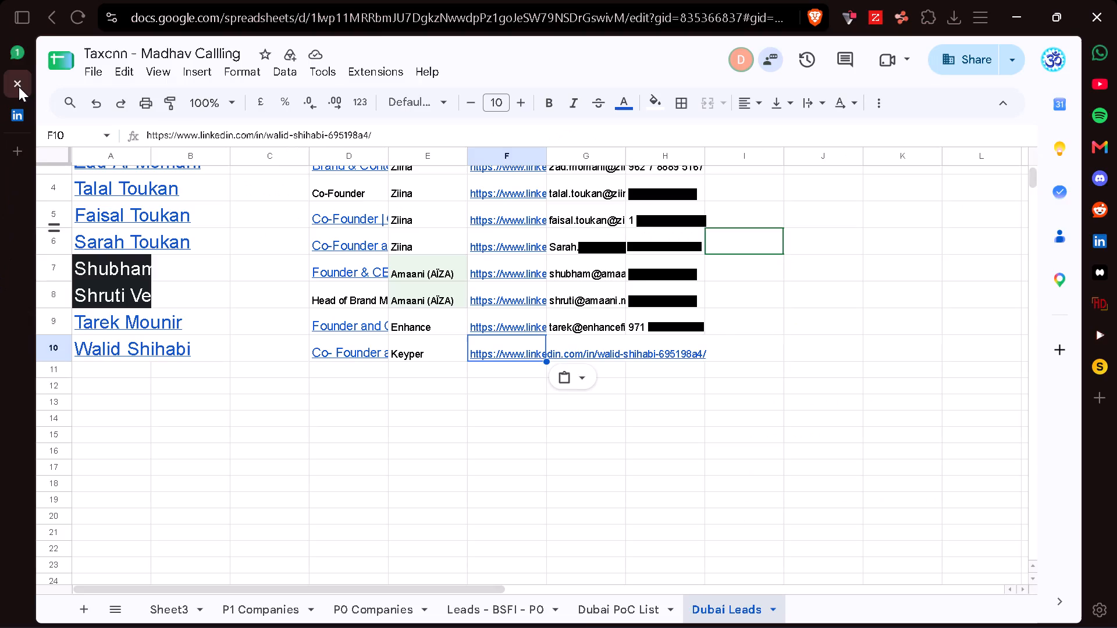
key("Right")
key("ctrl+v")
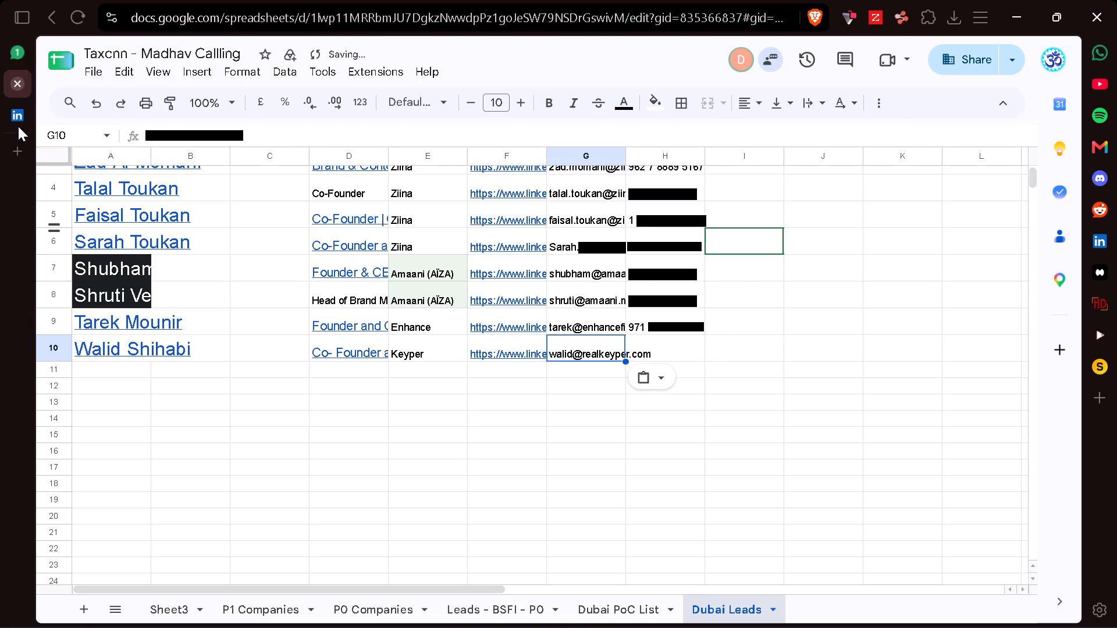
Copy the co-founder's mobile number from ZoomInfo into cell H10 of Dubai Leads, removing the leading symbol that breaks the entry.
left_click(18, 126)
left_click(841, 403)
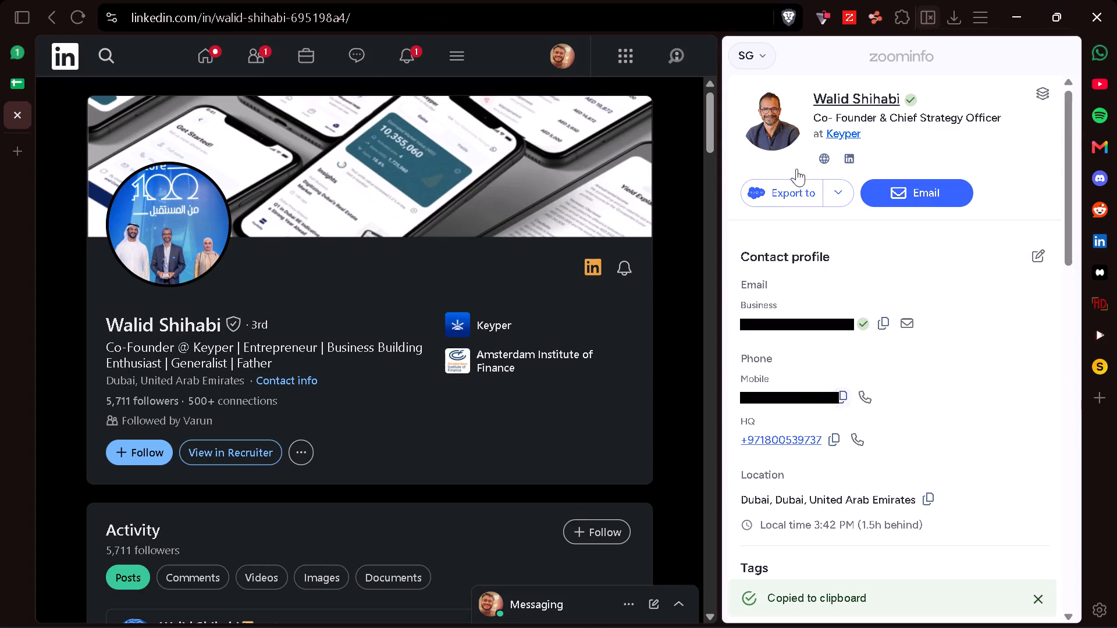
left_click(918, 17)
left_click(919, 22)
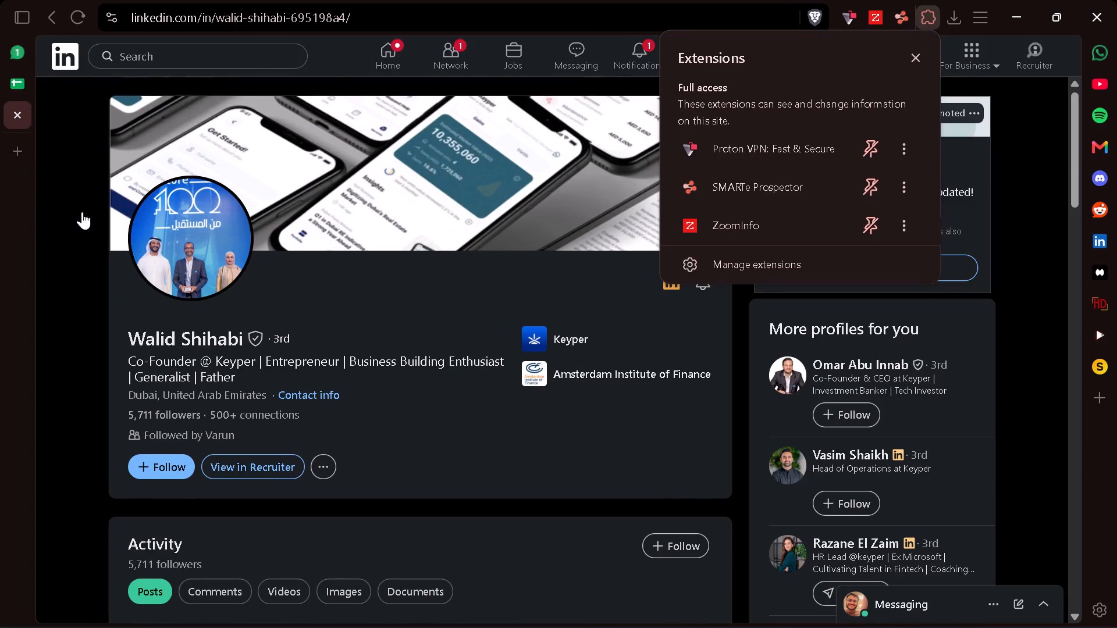
left_click(24, 81)
key("Right")
key("ctrl+v")
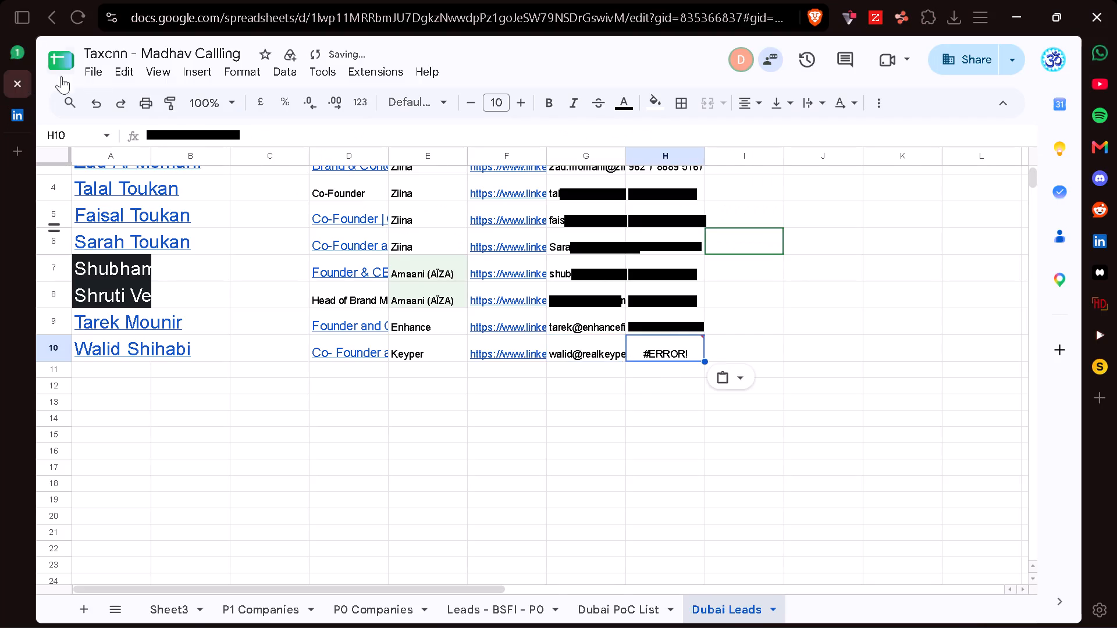
left_click(150, 133)
key("BackSpace")
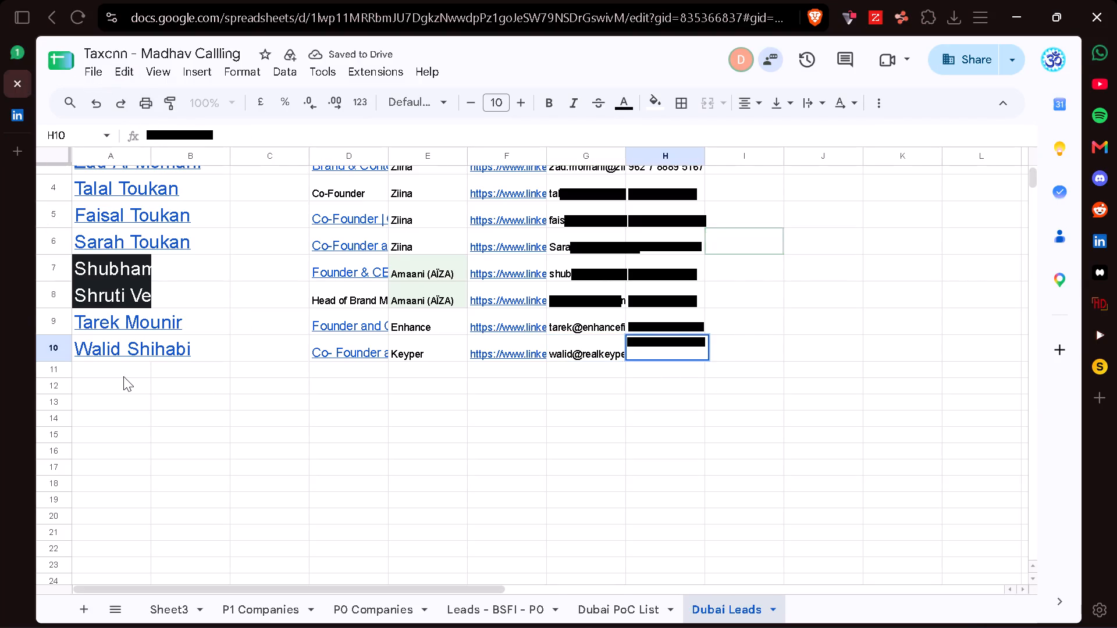
left_click(123, 376)
Open the LinkedIn profile of Keyper's Co-Founder & CEO from the company's founder results and check the Experience section.
scroll(123, 376, "right", 2)
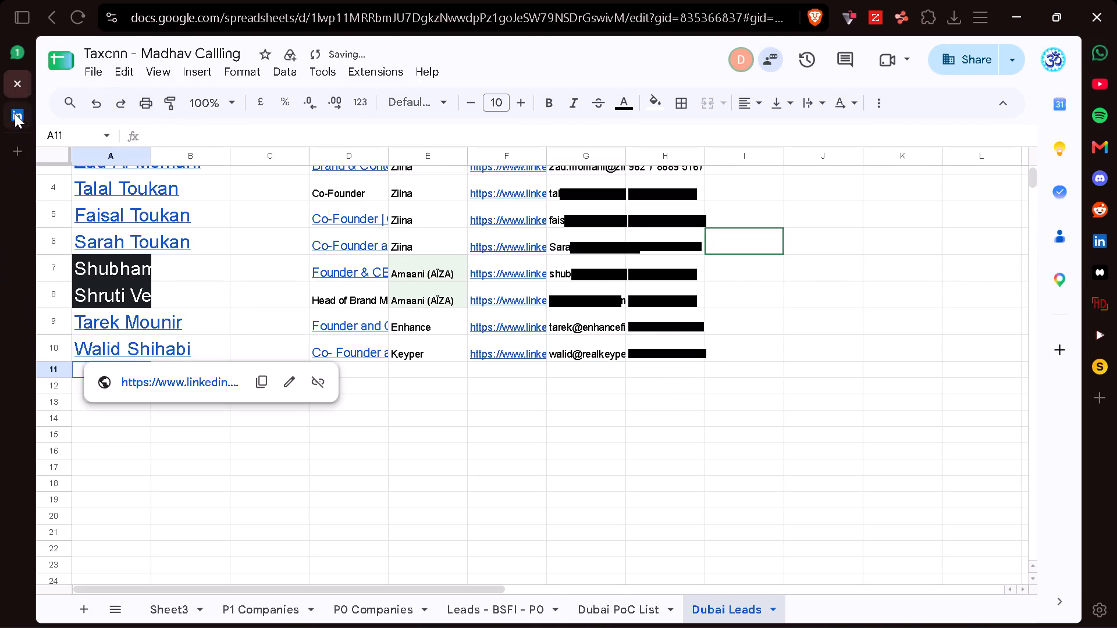
left_click(15, 113)
left_click(51, 17)
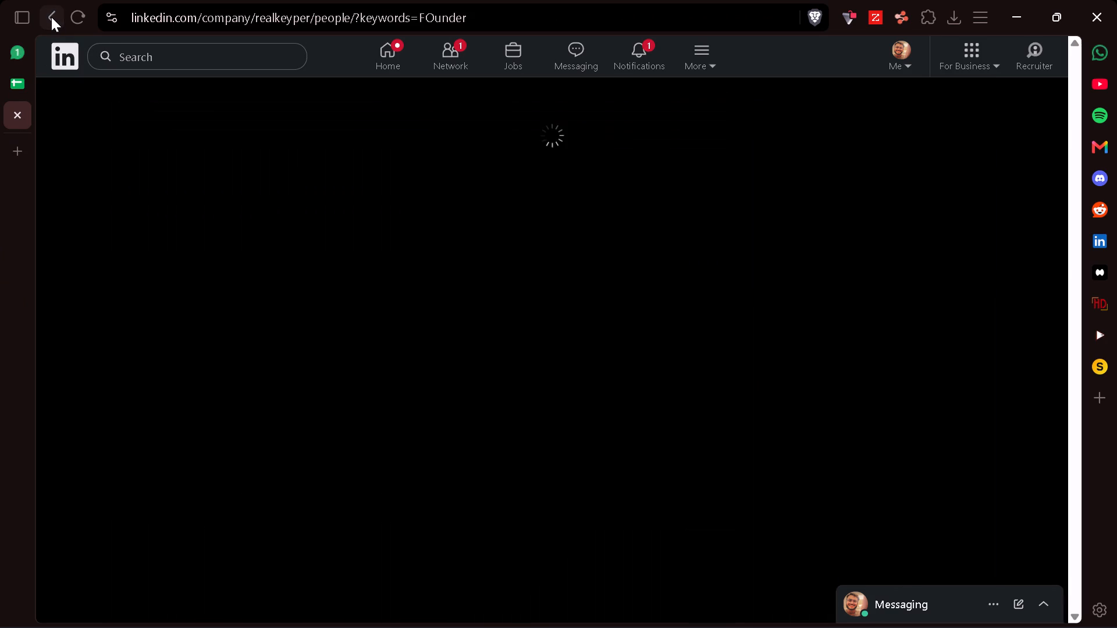
scroll(301, 360, "down", 2)
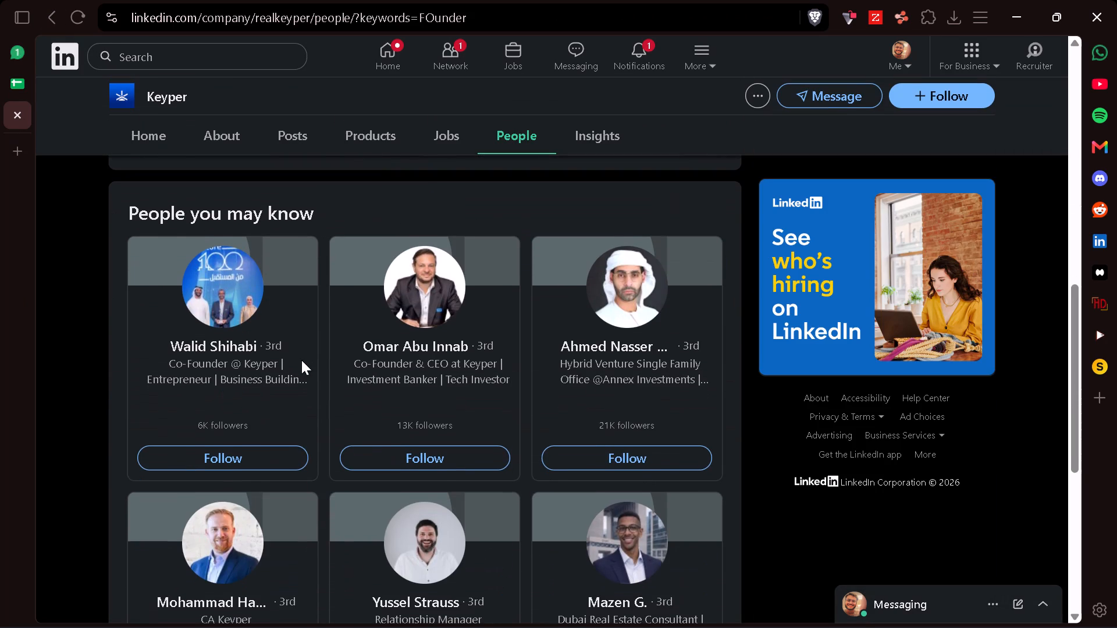
left_click(408, 290)
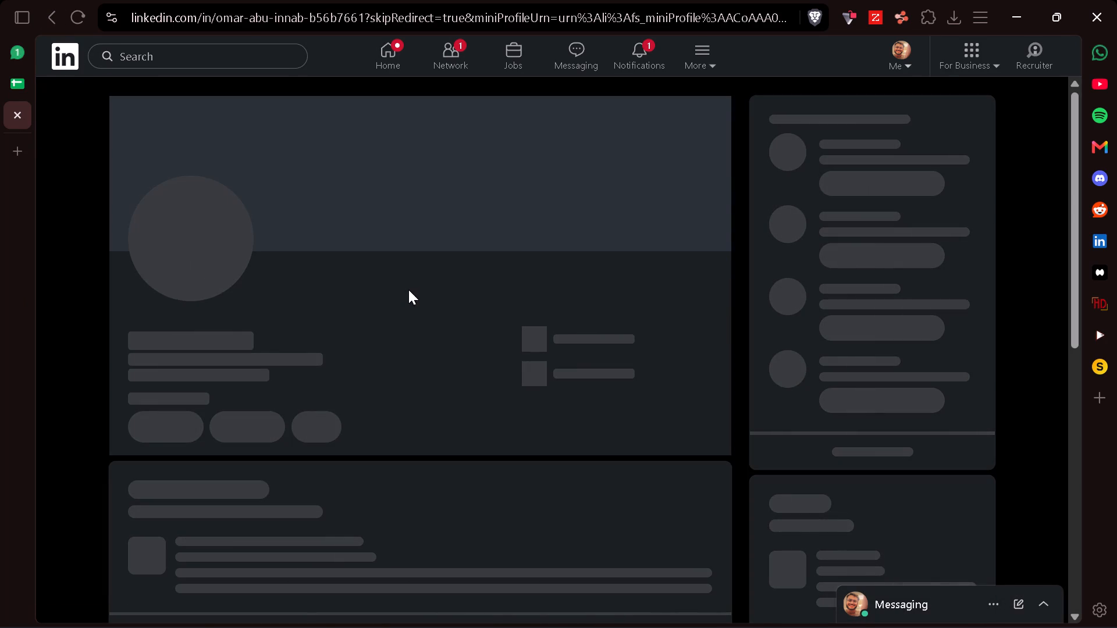
scroll(411, 409, "down", 1)
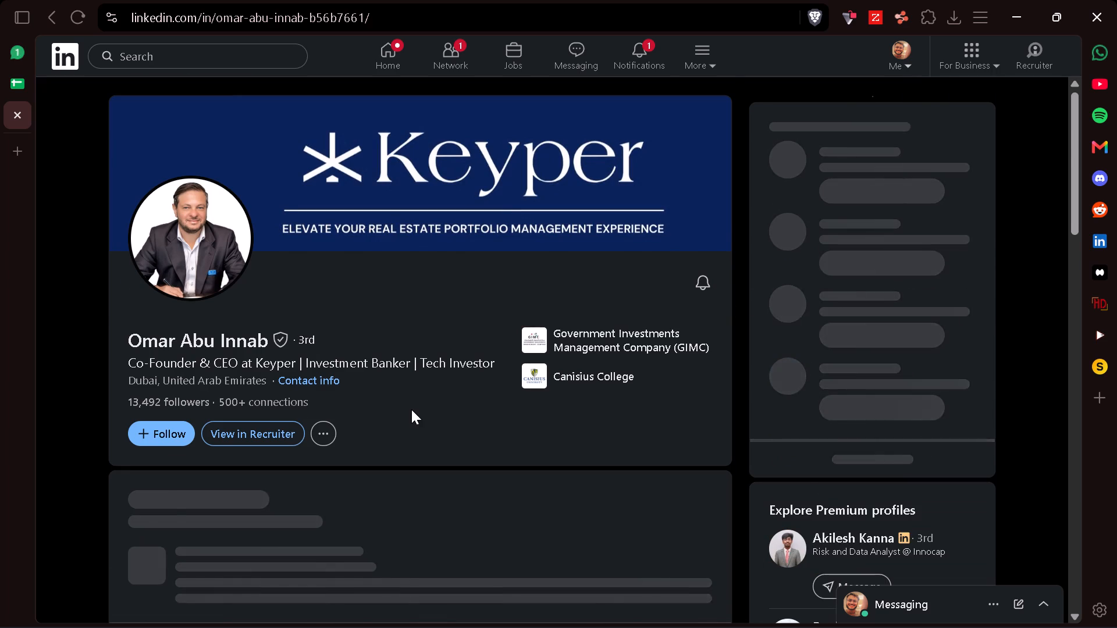
scroll(411, 409, "down", 4)
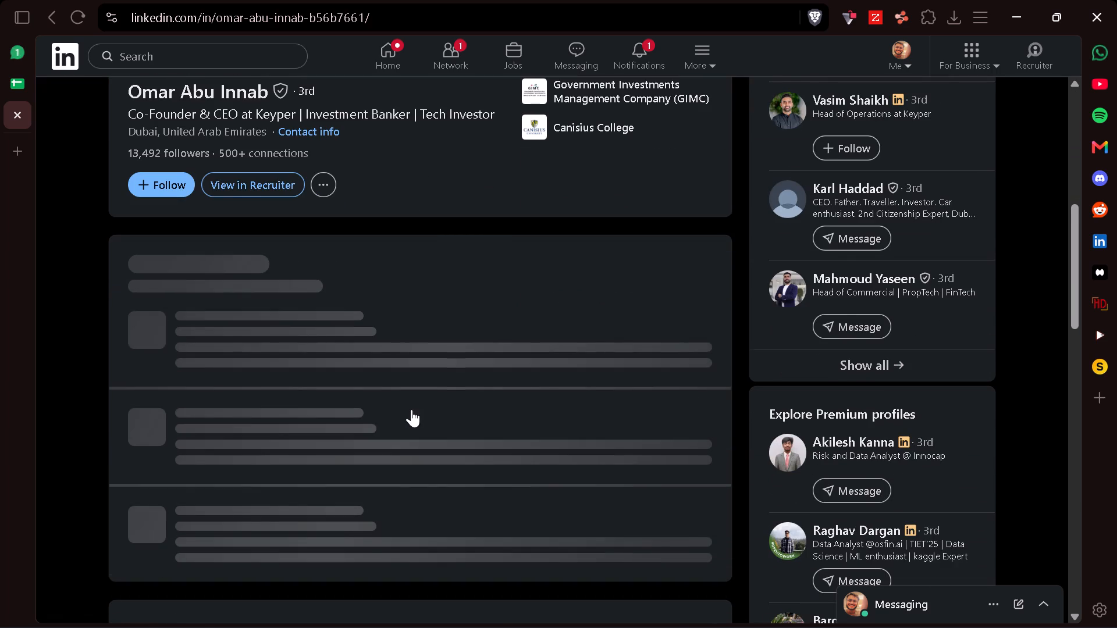
scroll(411, 409, "down", 6)
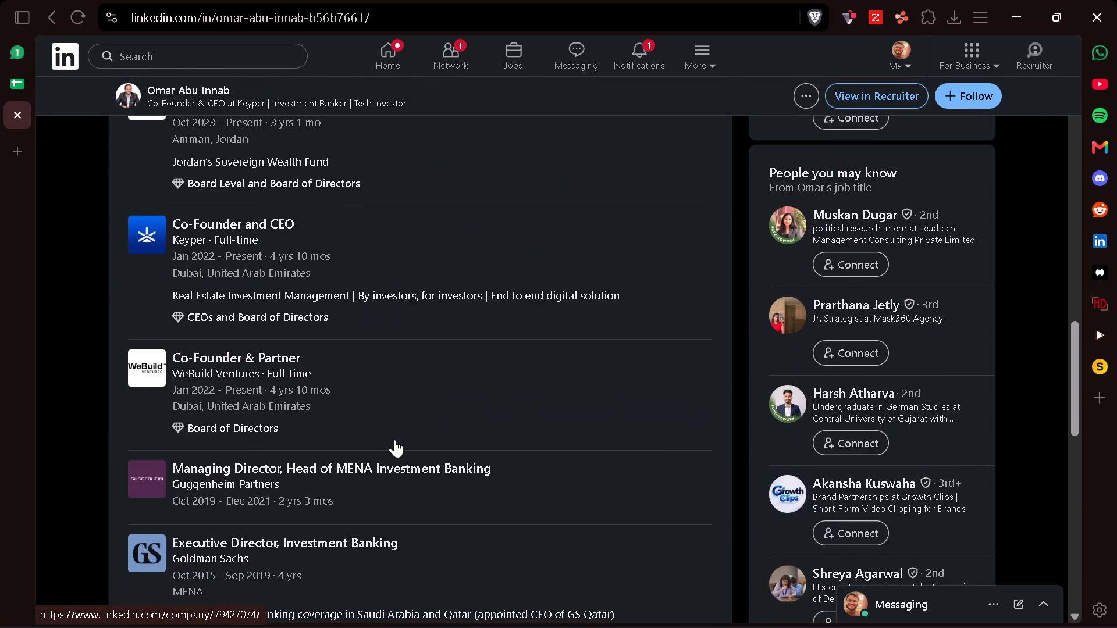
Copy the Co-Founder & CEO's name from the LinkedIn profile into cell A11 of Dubai Leads.
scroll(394, 440, "up", 1)
scroll(300, 377, "up", 8)
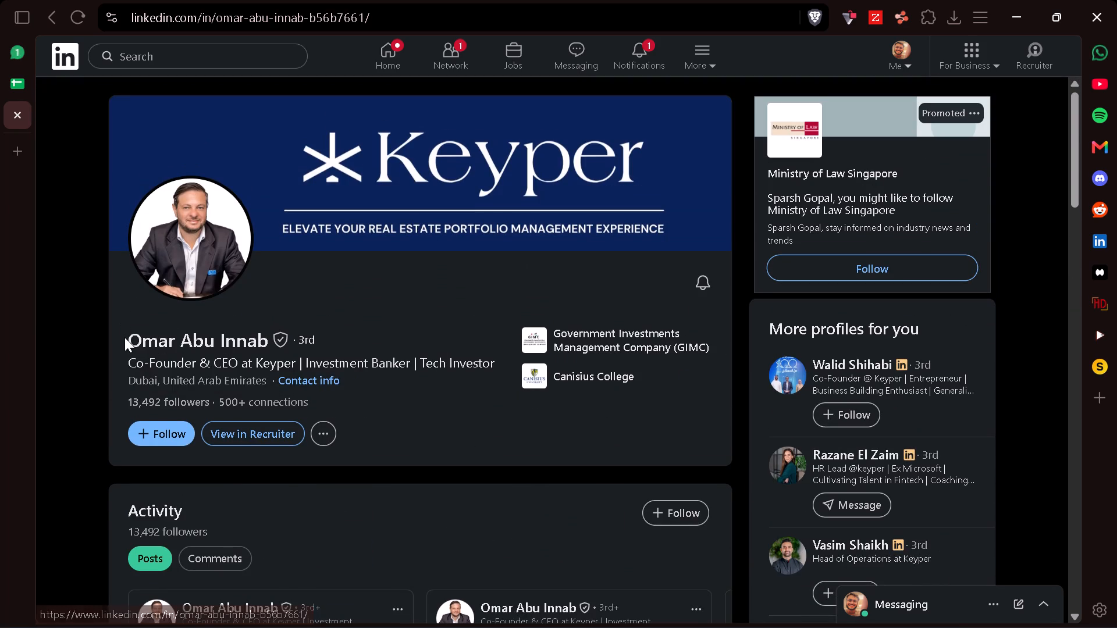
left_click_drag(124, 337, 280, 339)
key("ctrl+c")
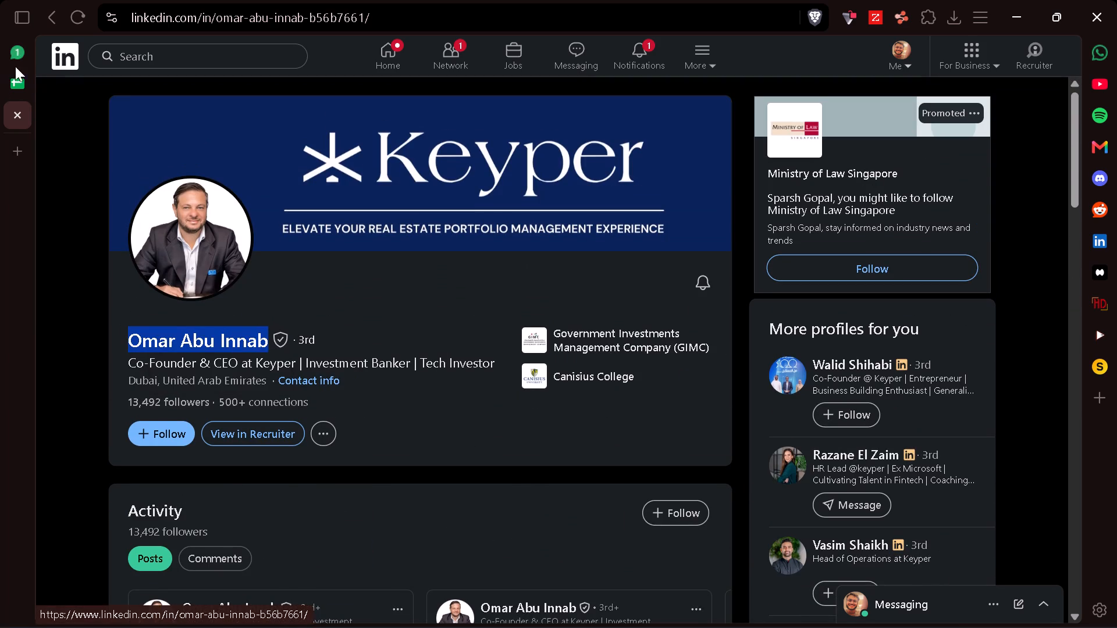
left_click(32, 80)
left_click(27, 82)
key("ctrl+v")
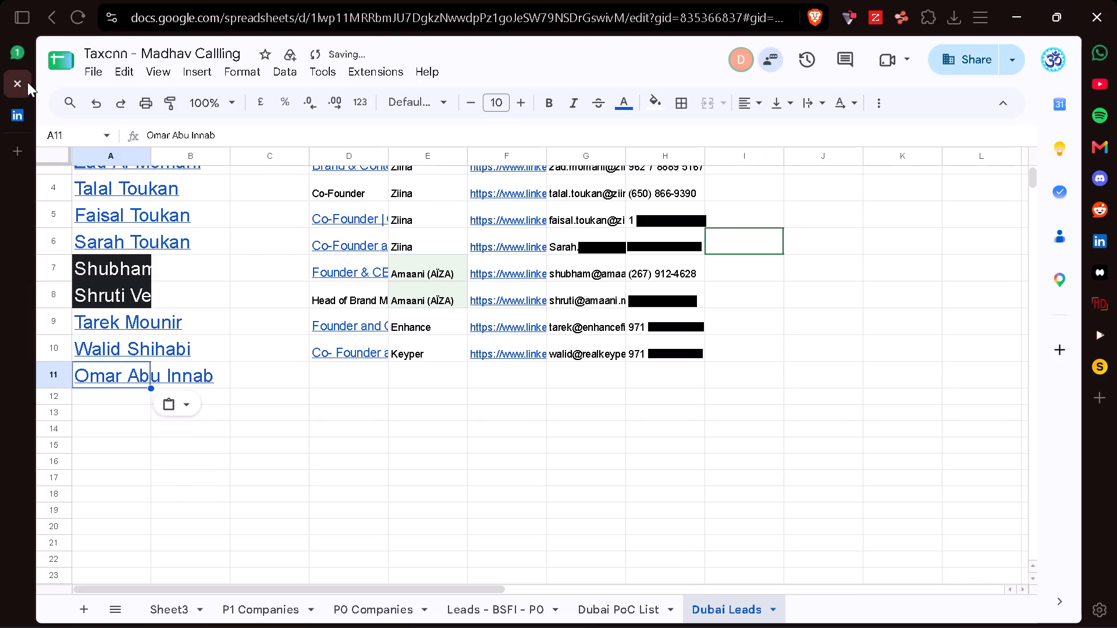
Copy the title "Co-Founder and CEO" from the profile's Experience section into cell D11 of Dubai Leads.
key("Right")
key("Right")
key("Right")
left_click(19, 113)
scroll(258, 462, "down", 7)
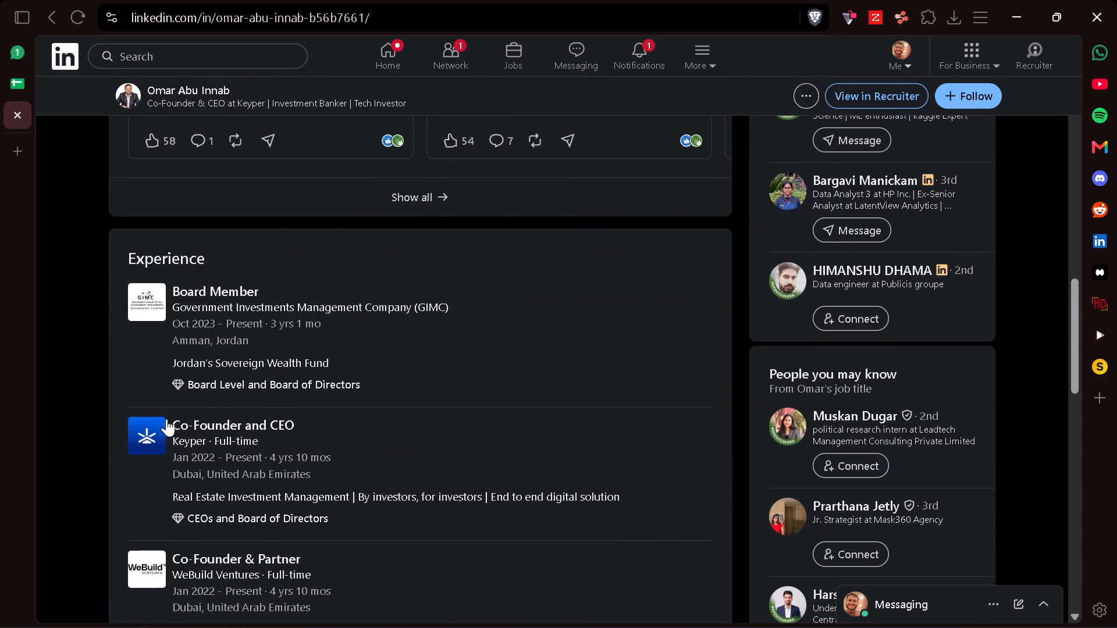
left_click_drag(168, 422, 315, 420)
key("ctrl+c")
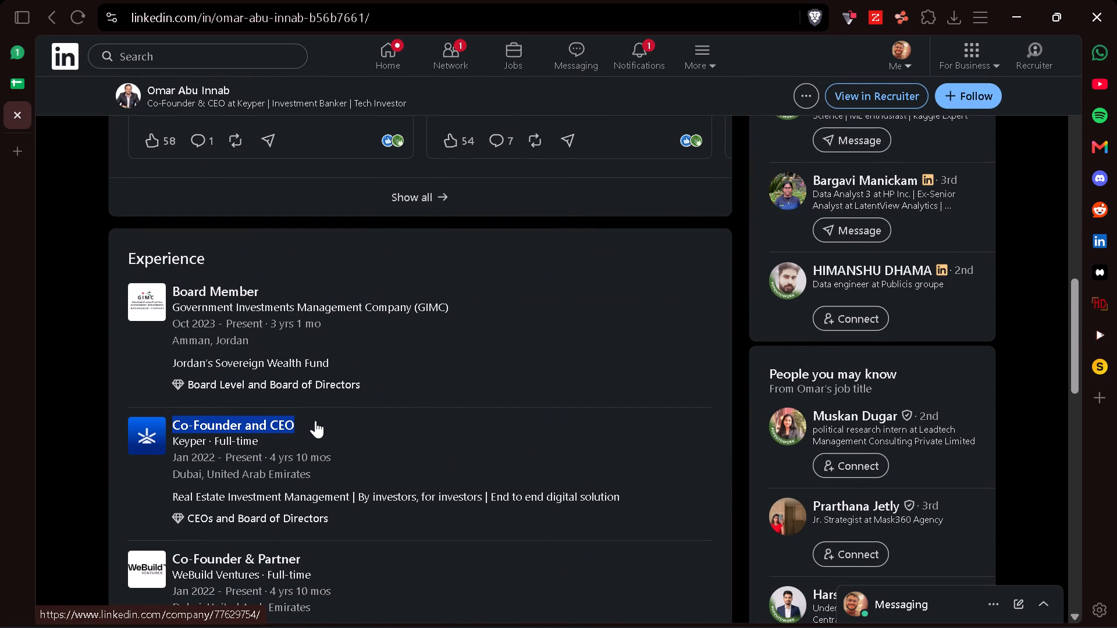
left_click(13, 90)
key("ctrl+v")
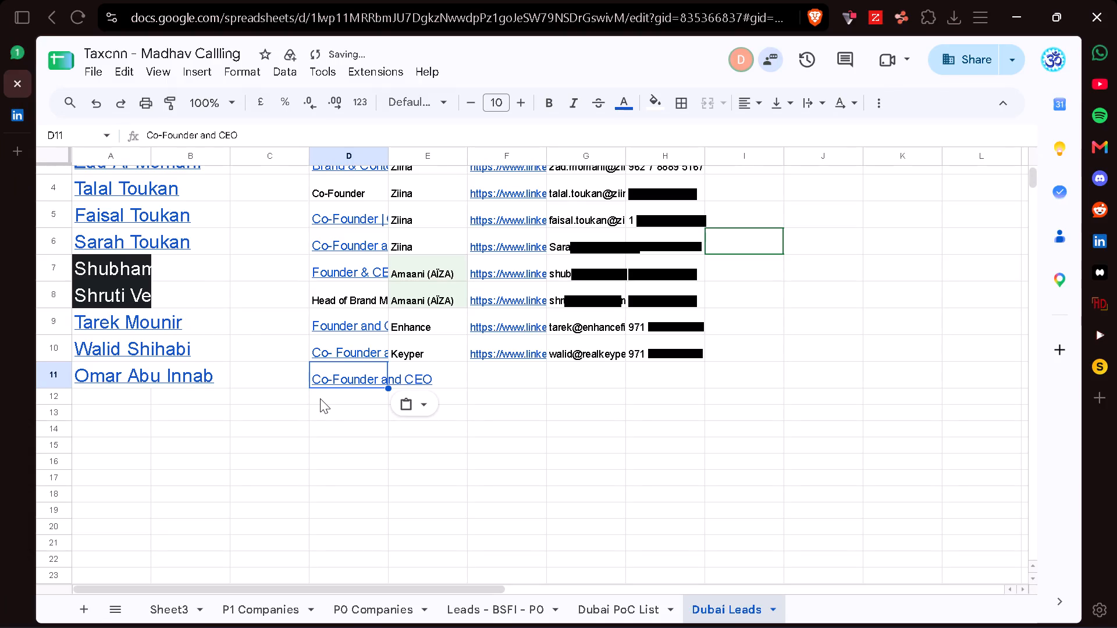
key("Right")
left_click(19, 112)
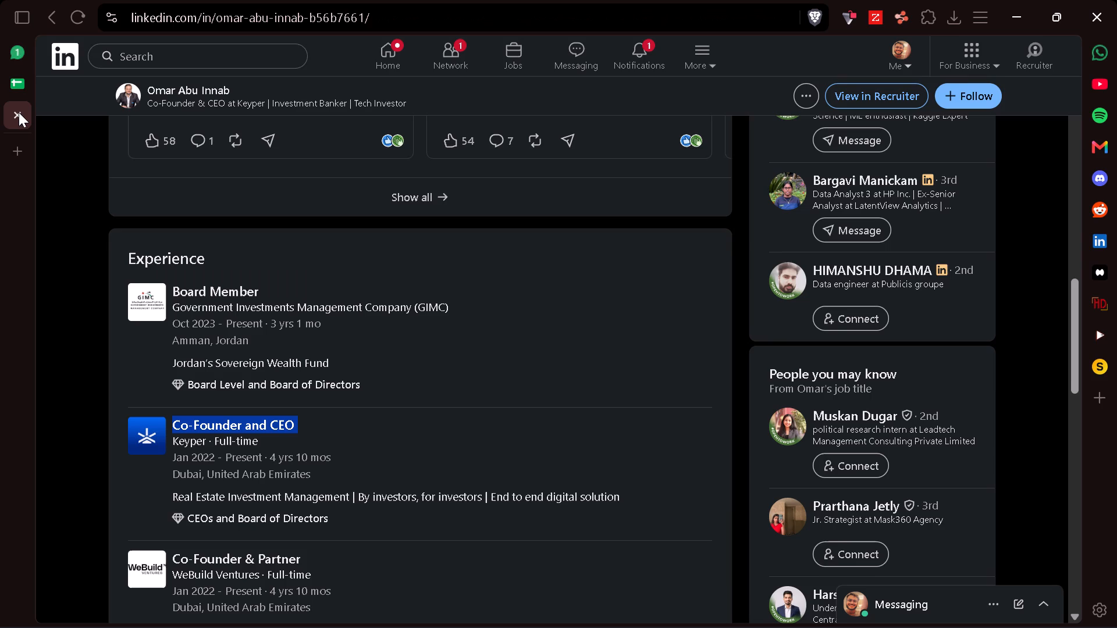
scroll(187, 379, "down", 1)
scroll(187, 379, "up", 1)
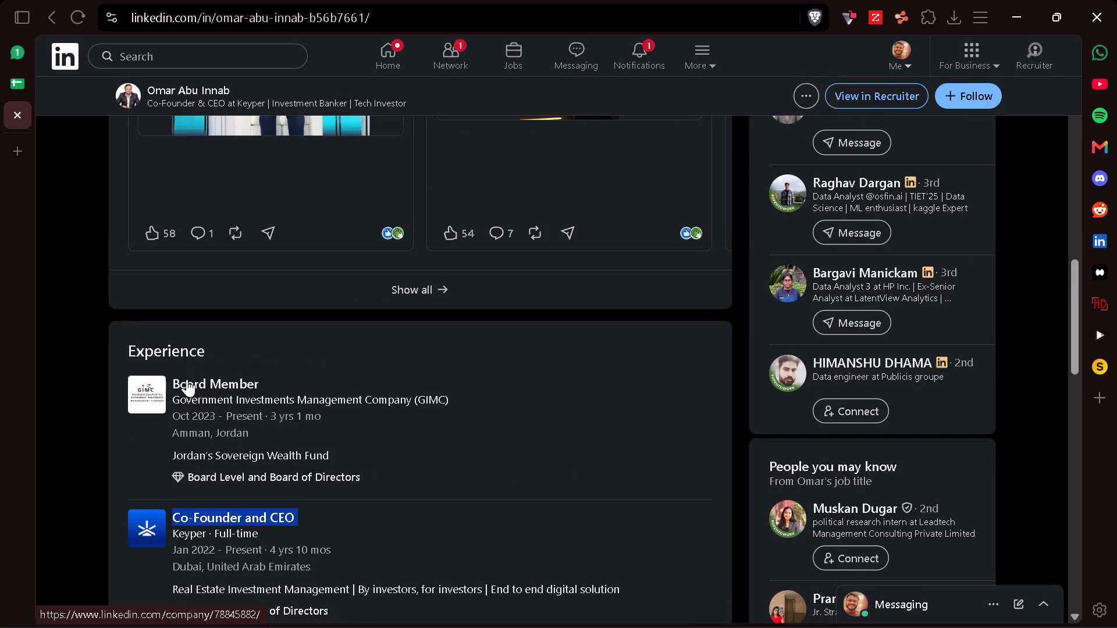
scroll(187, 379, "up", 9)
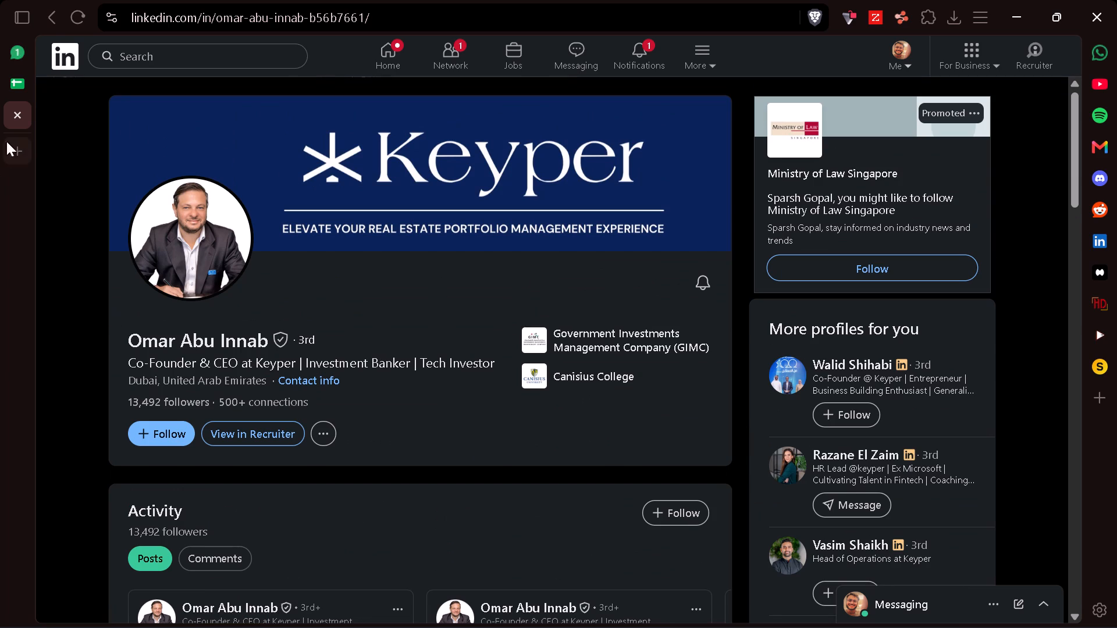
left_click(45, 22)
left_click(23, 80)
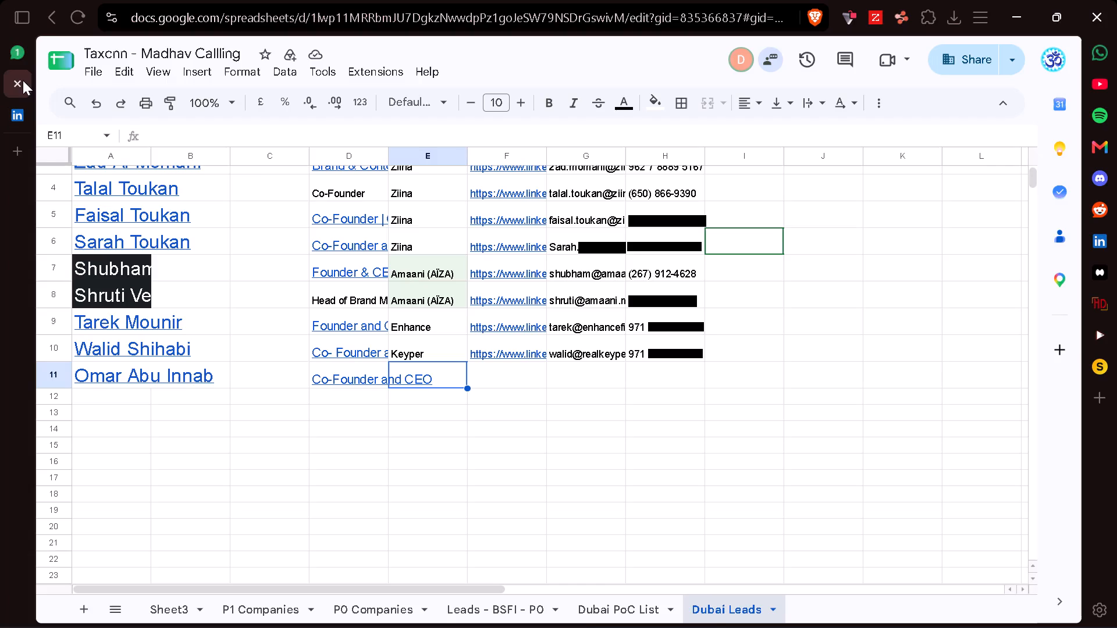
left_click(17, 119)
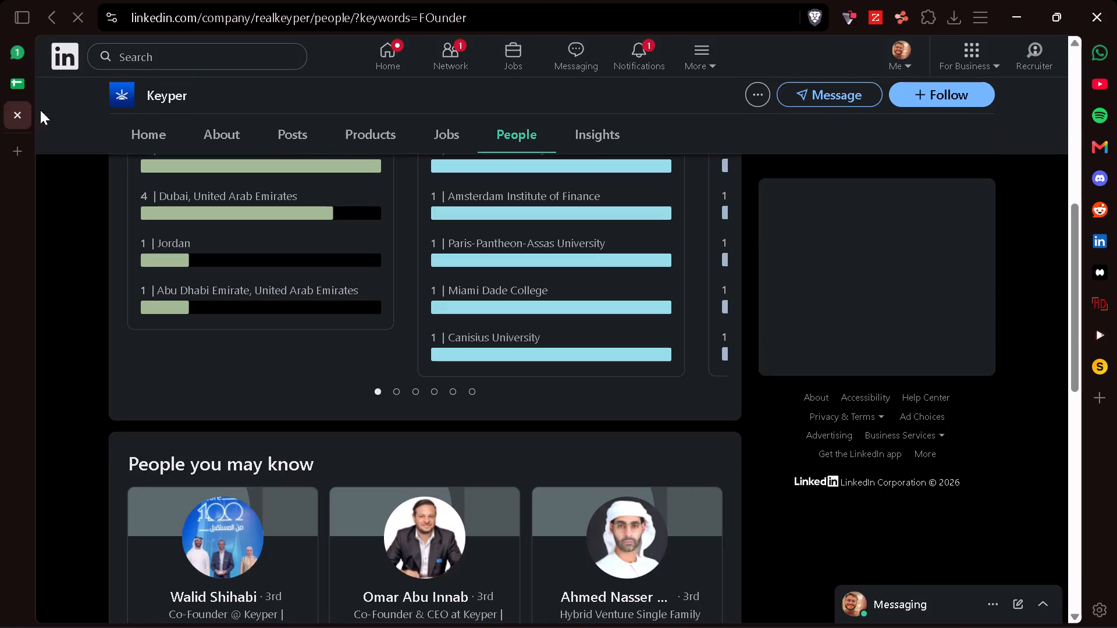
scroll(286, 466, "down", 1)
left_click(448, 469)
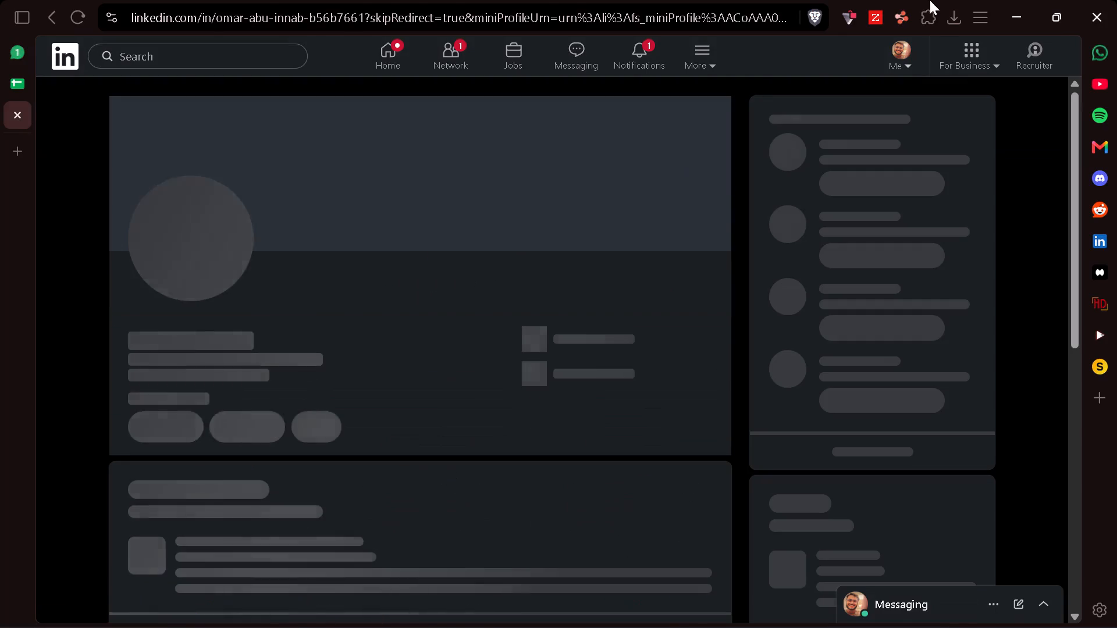
Bring up ZoomInfo for the CEO's profile and copy the LinkedIn profile URL into cell F11 of Dubai Leads.
left_click(888, 5)
left_click(873, 13)
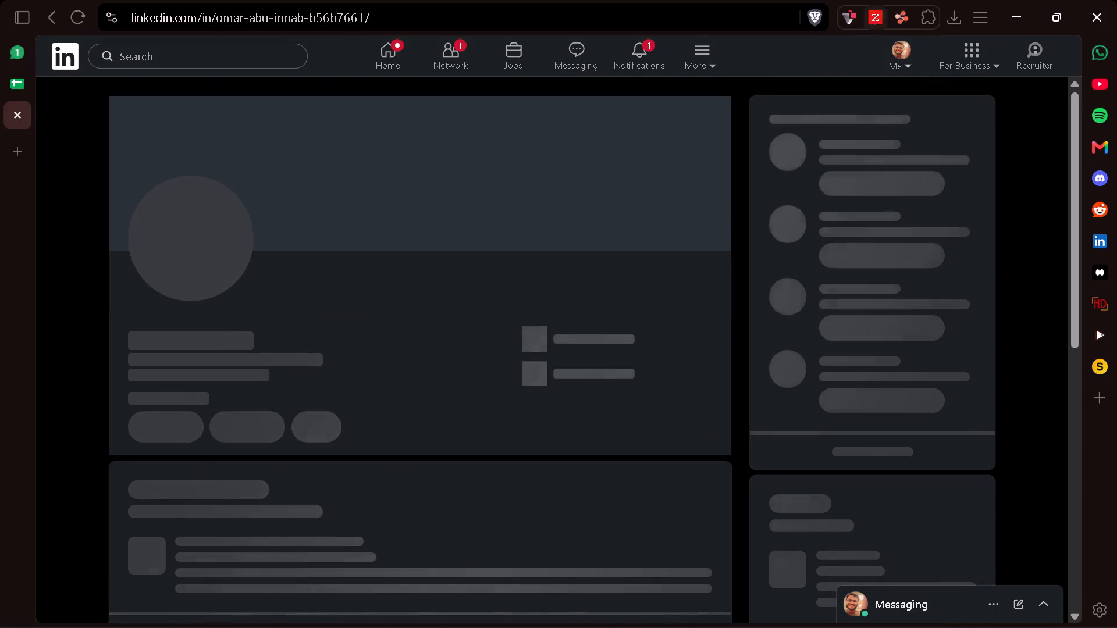
left_click(303, 11)
key("ctrl+c")
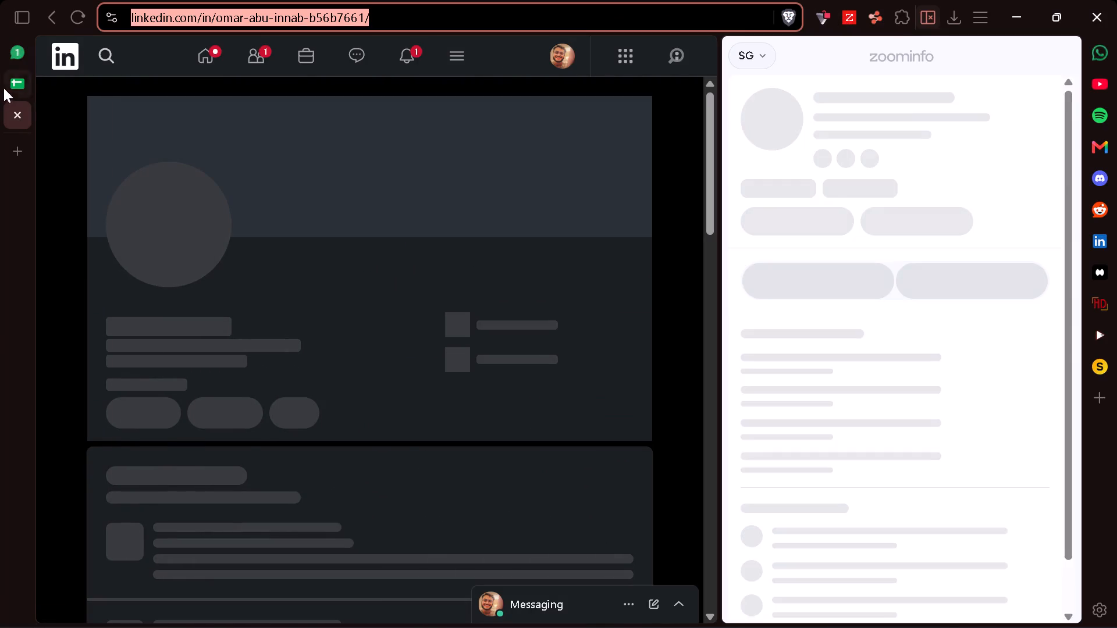
left_click(3, 88)
key("Right")
key("ctrl+v")
Copy the CEO's business email from ZoomInfo into cell G11 of Dubai Leads.
key("Right")
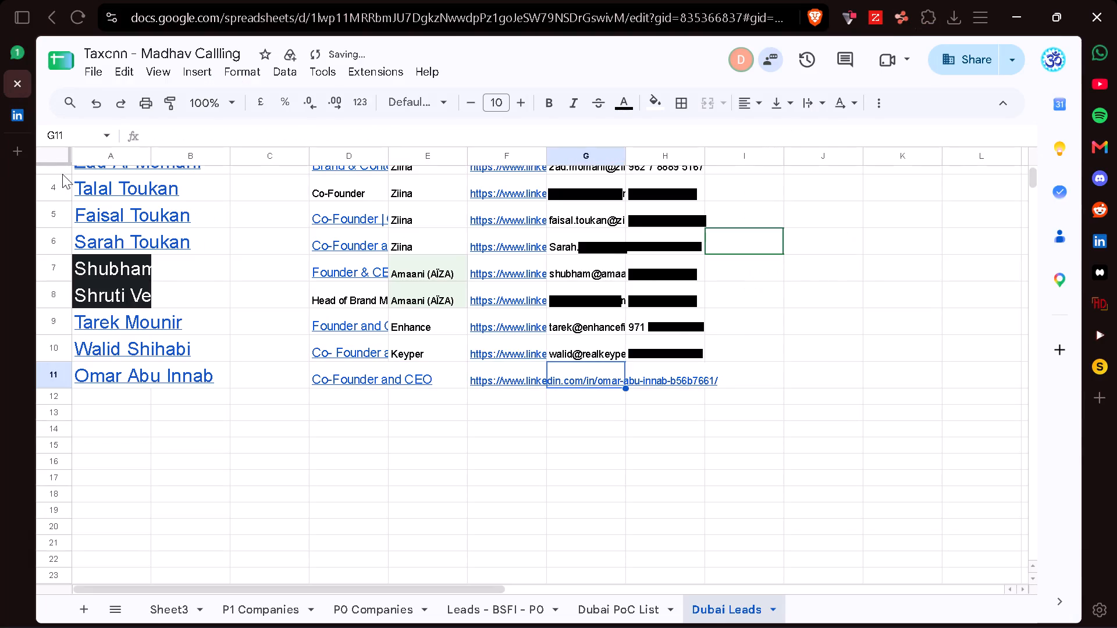
left_click(13, 109)
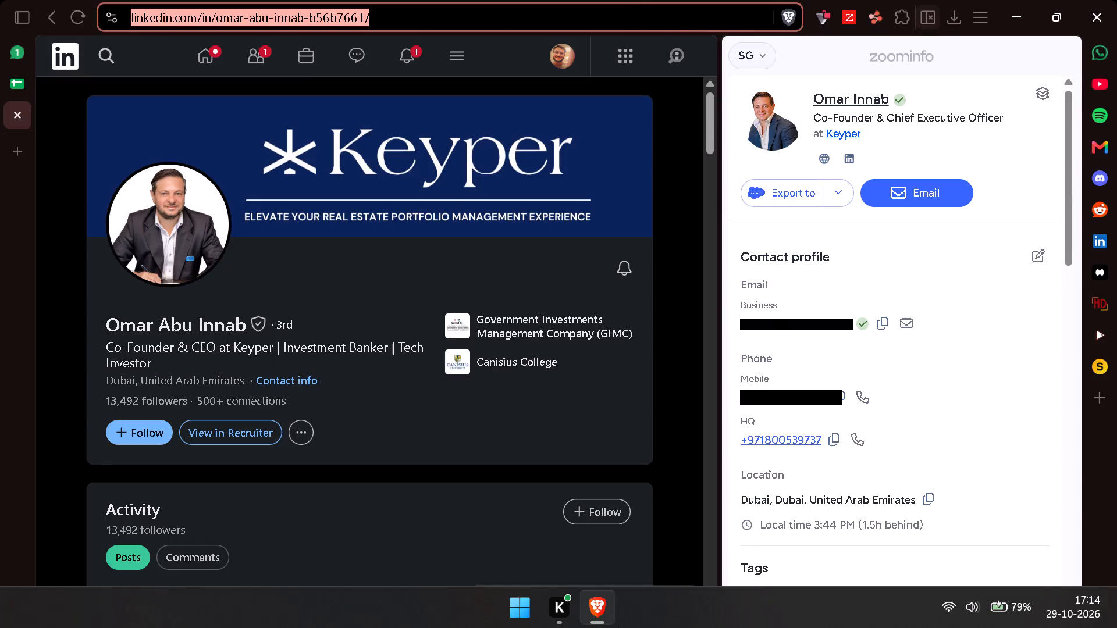
left_click(877, 333)
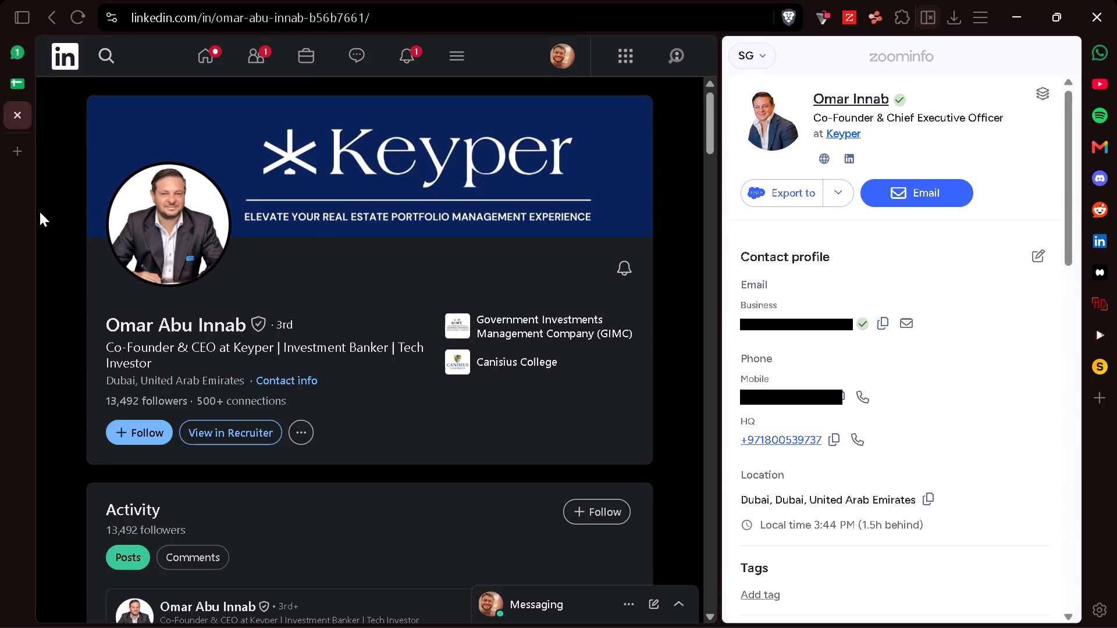
left_click(11, 78)
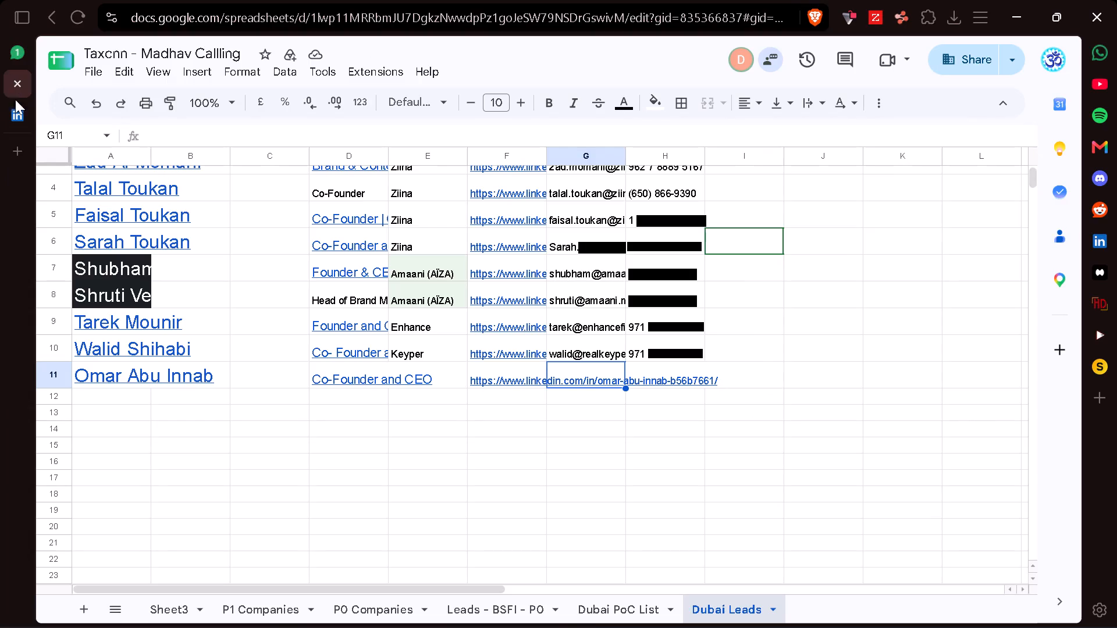
left_click(22, 120)
left_click(884, 326)
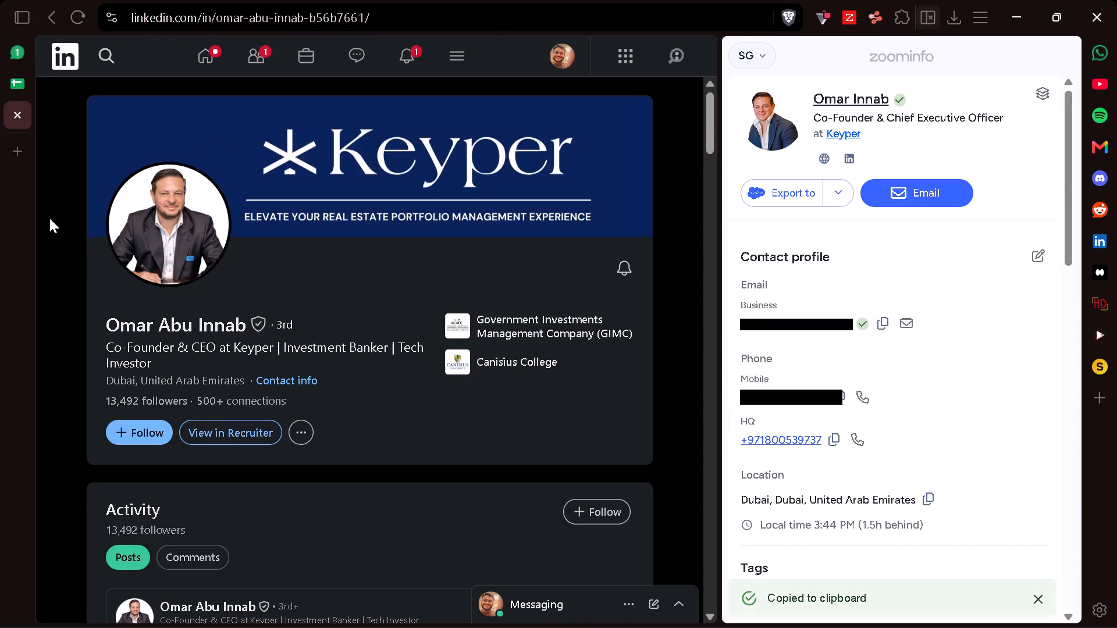
left_click(20, 83)
key("ctrl+v")
Copy the Co-Founder and CEO's mobile number from ZoomInfo into cell H11 of Dubai Leads, removing the leading formula sign.
key("Right")
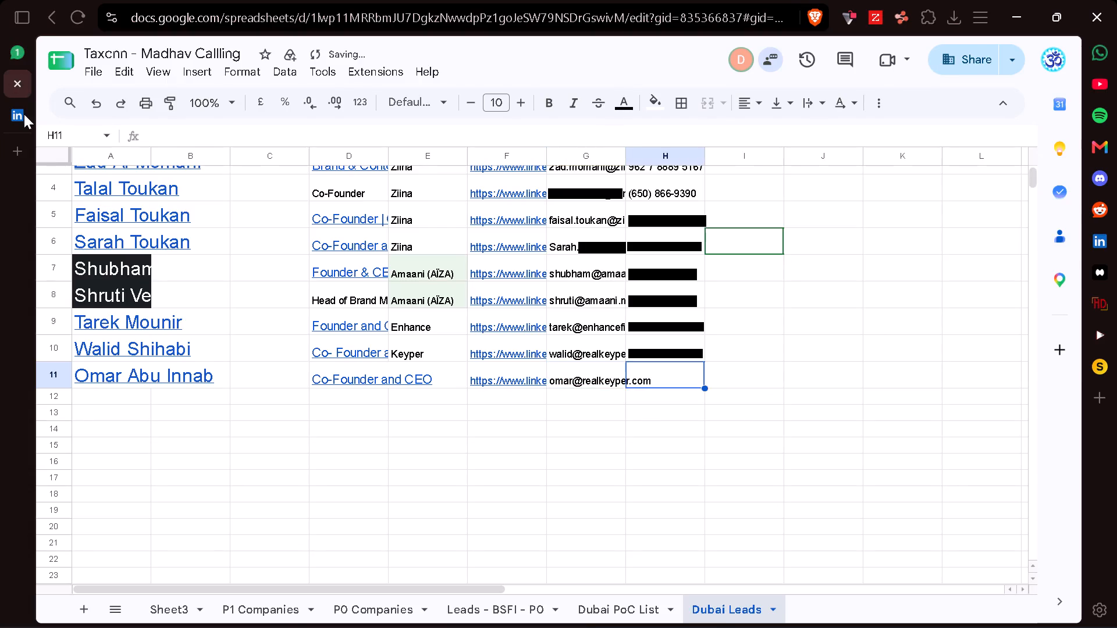
left_click(24, 114)
left_click(842, 392)
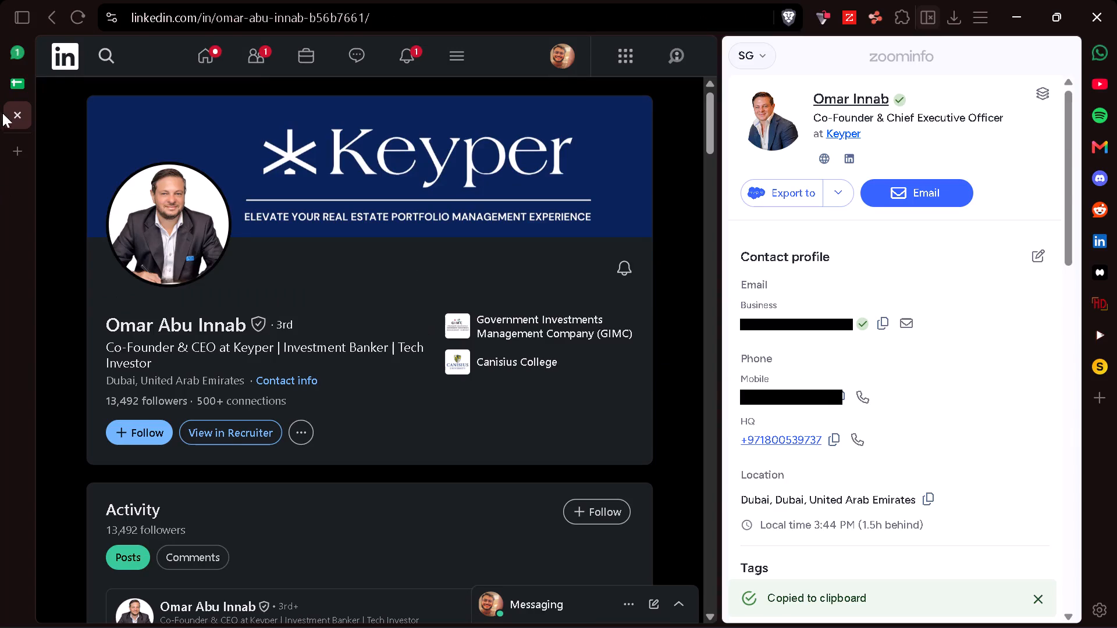
left_click(15, 84)
key("ctrl+v")
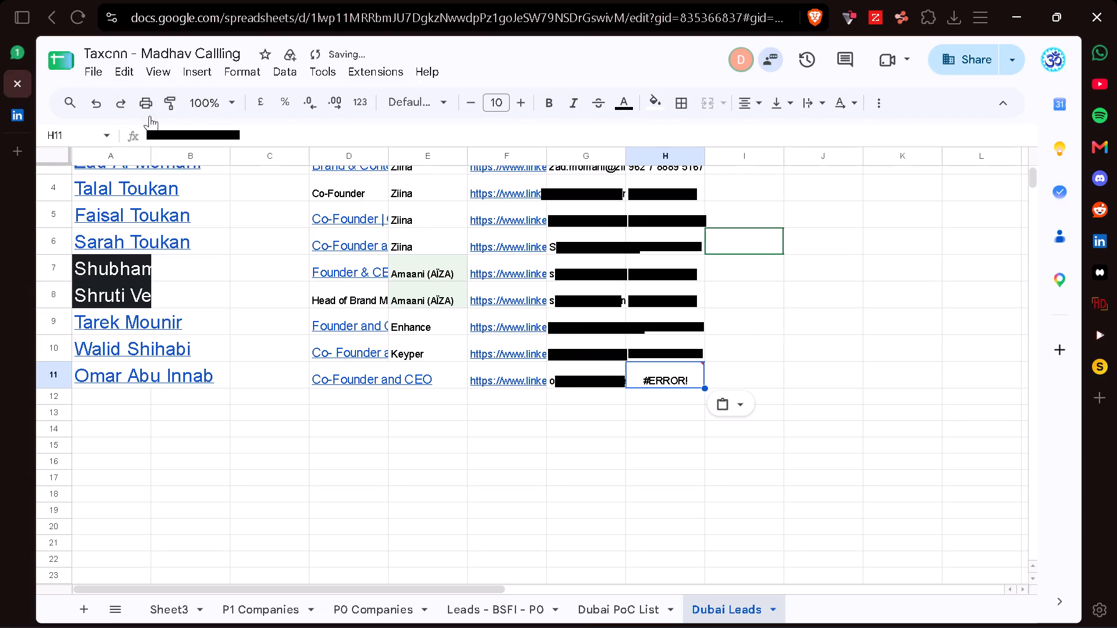
left_click(173, 131)
key("BackSpace")
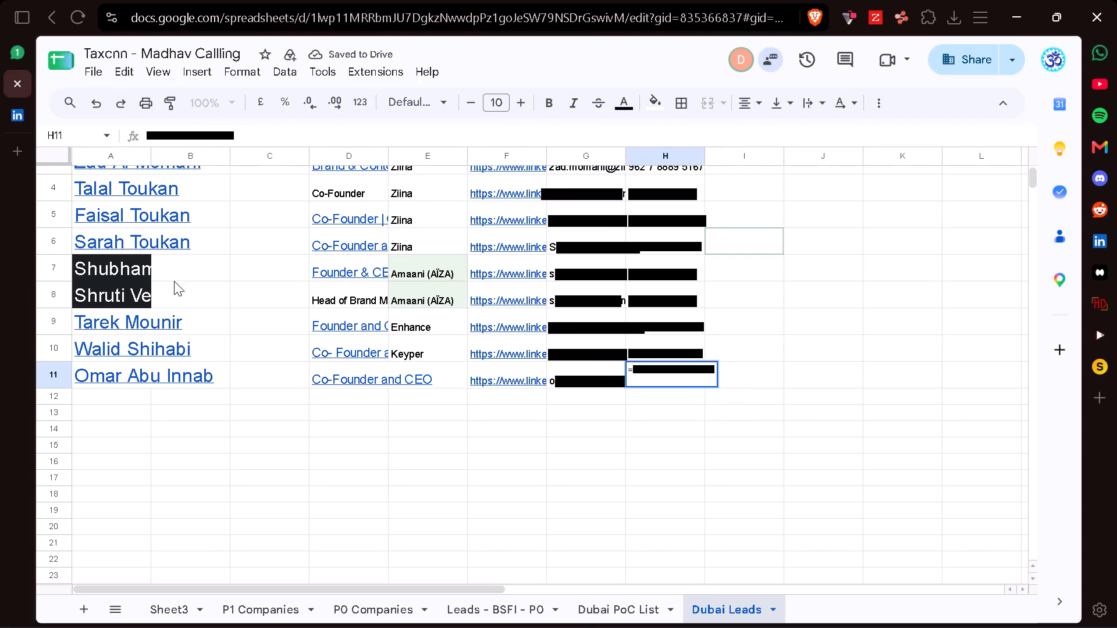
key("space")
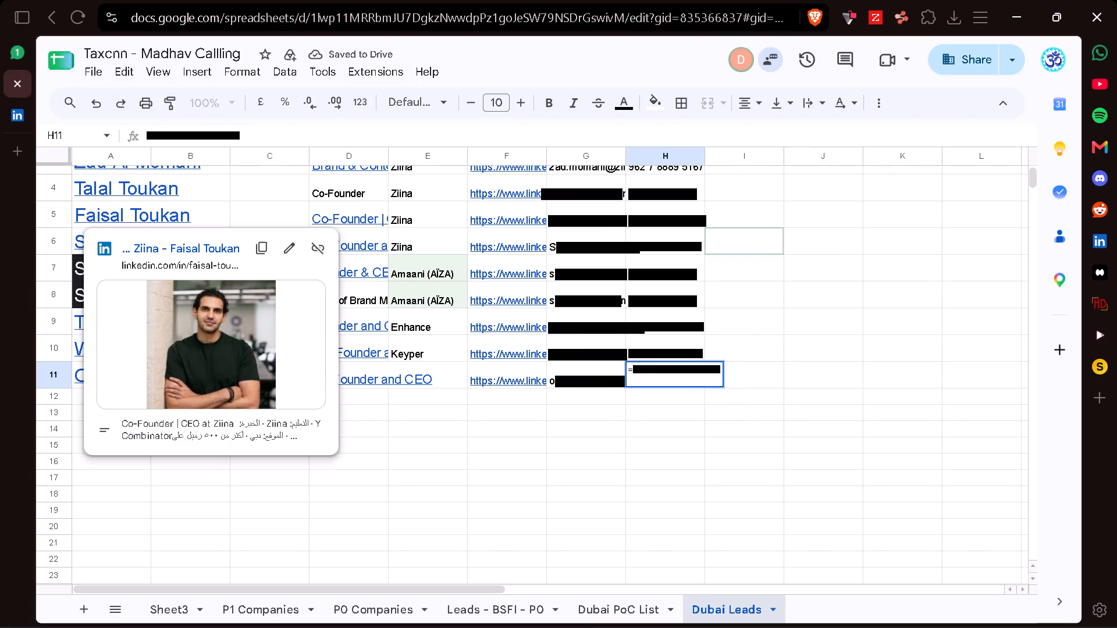
left_click(152, 131)
key("BackSpace")
key("BackSpace")
key("BackSpace")
left_click(298, 415)
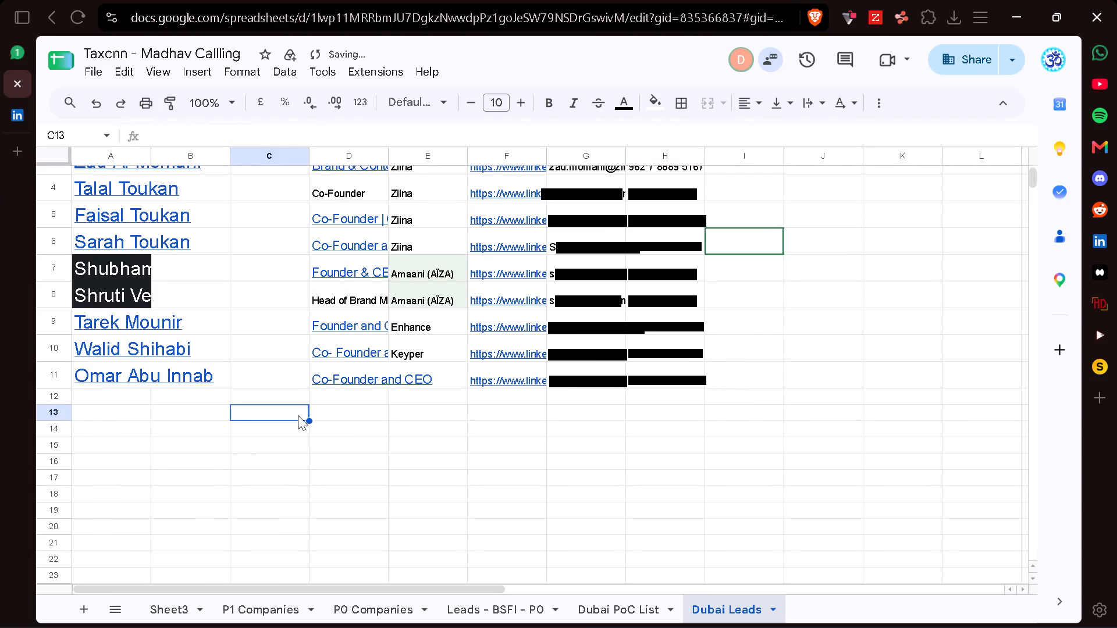
left_click(113, 392)
scroll(113, 392, "right", 3)
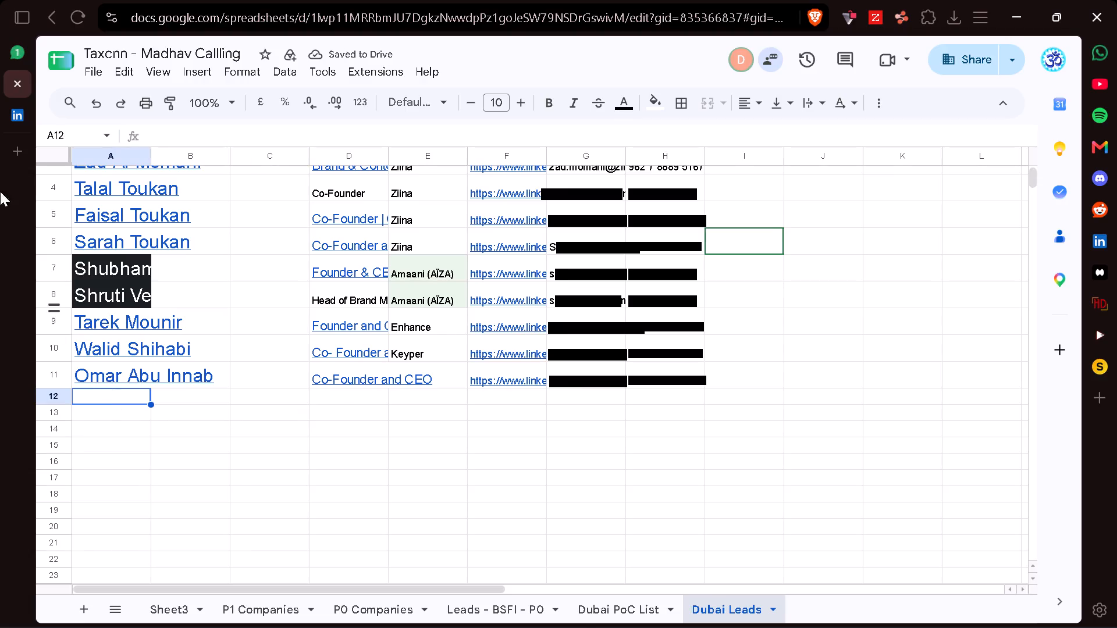
left_click(9, 122)
left_click_drag(928, 16, 54, 13)
left_click(54, 13)
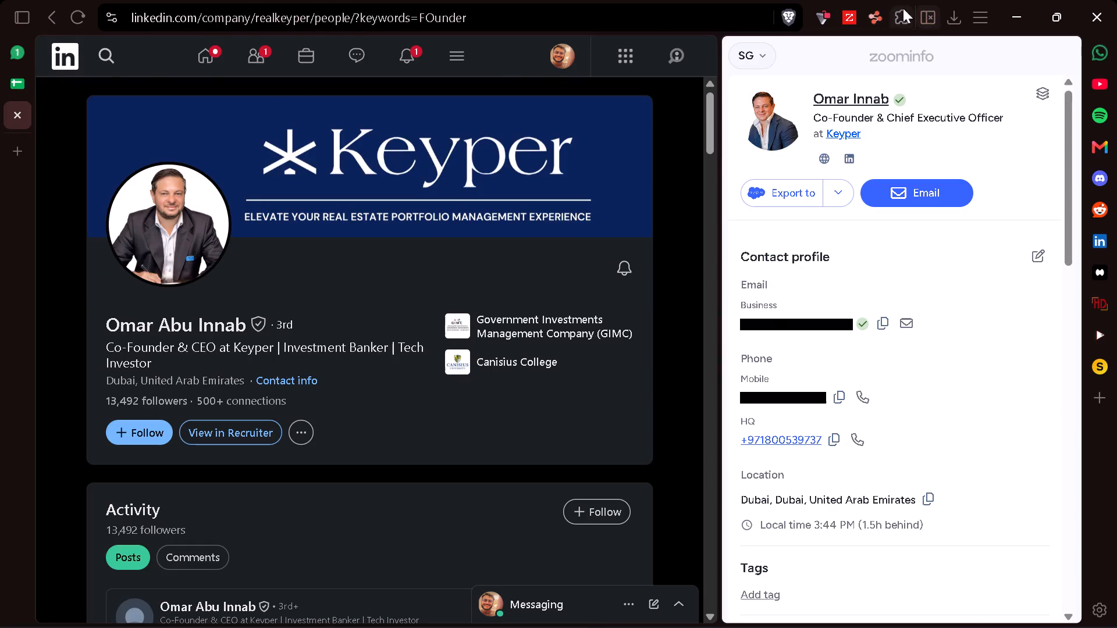
left_click(926, 10)
scroll(468, 349, "up", 3)
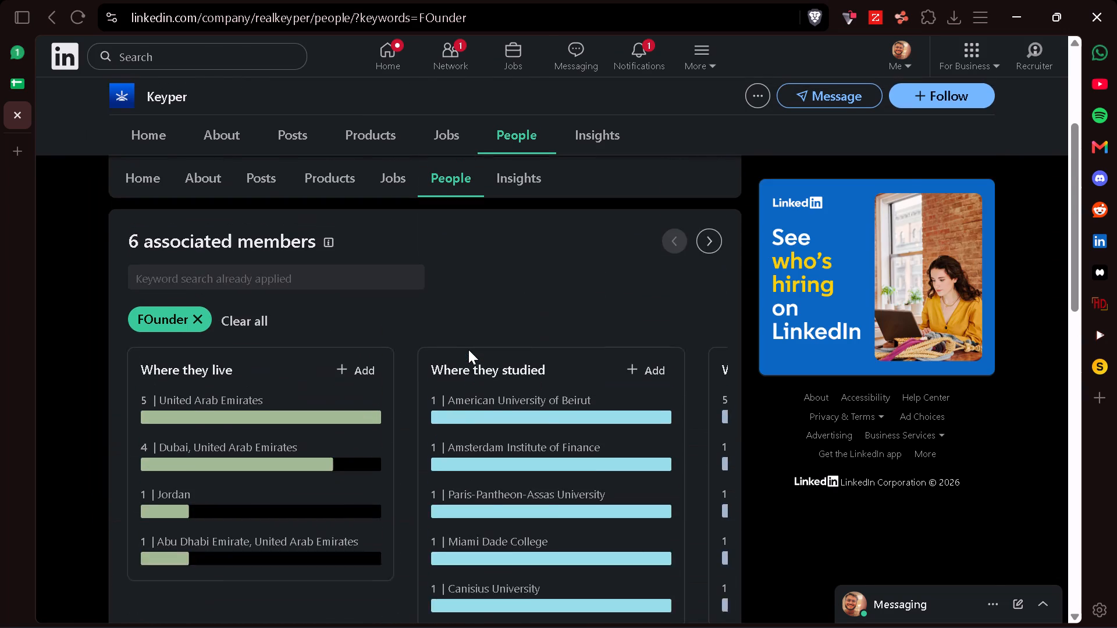
left_click(198, 335)
left_click(193, 299)
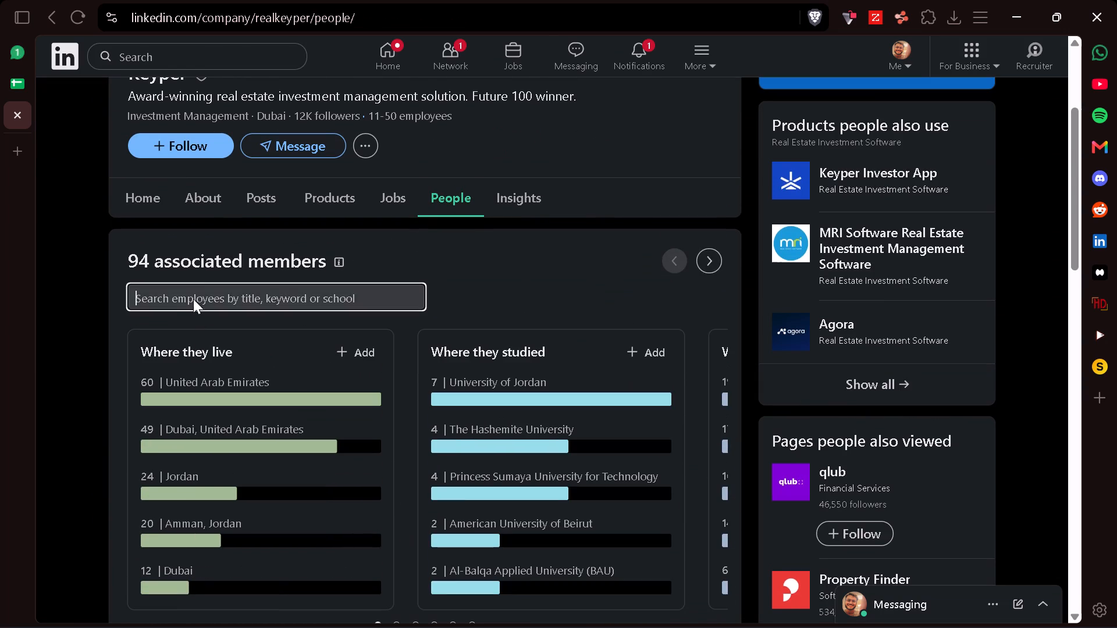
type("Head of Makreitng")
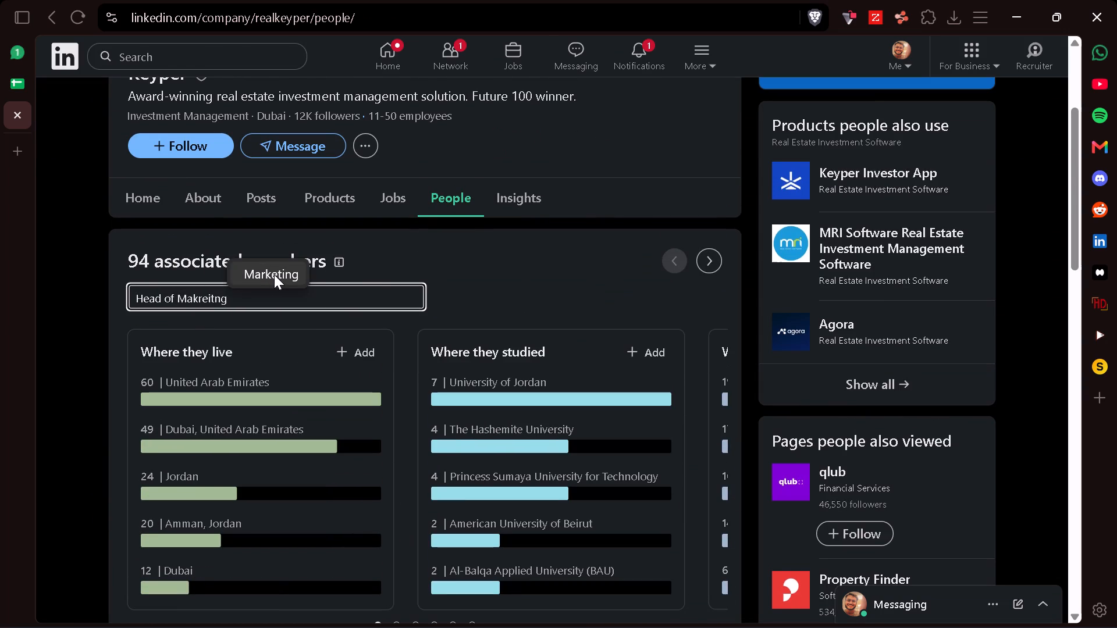
left_click(274, 274)
key("Return")
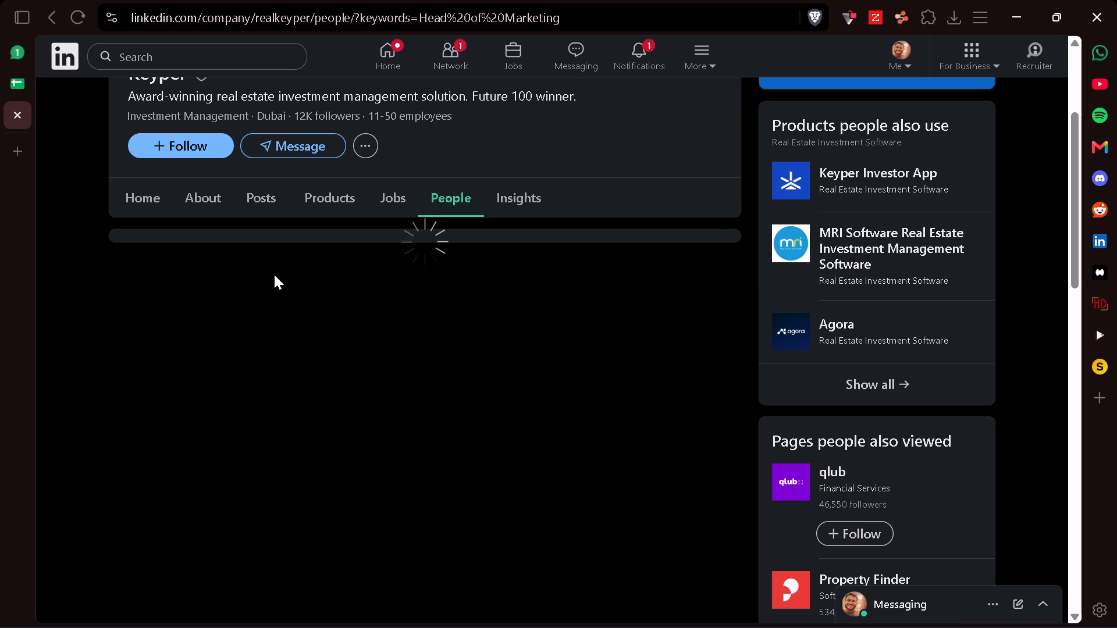
scroll(240, 459, "down", 2)
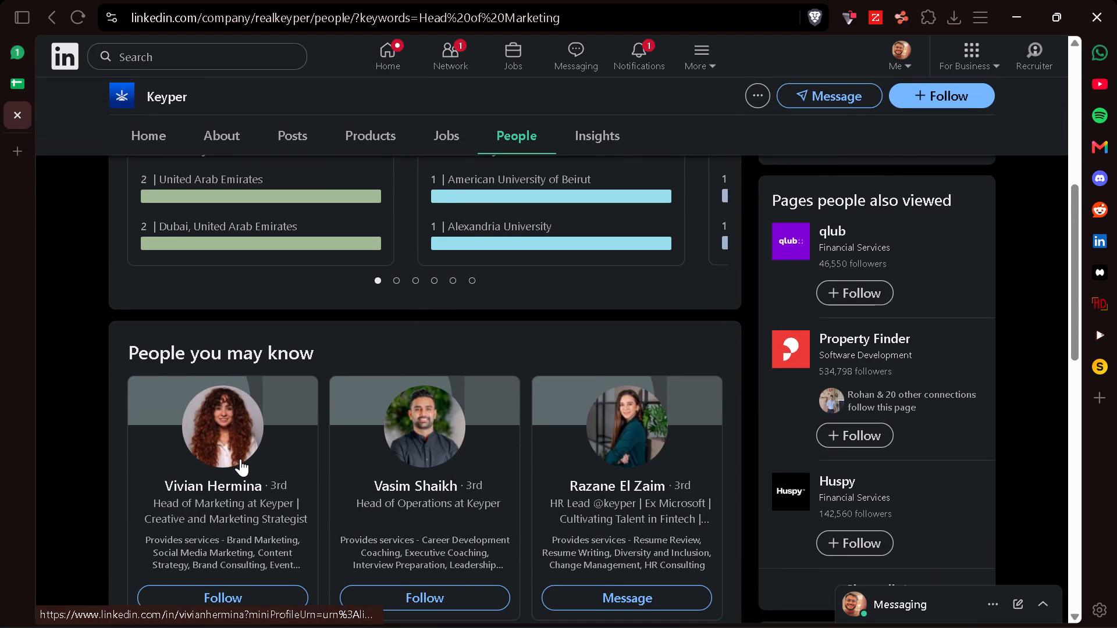
scroll(240, 459, "down", 1)
left_click(218, 367)
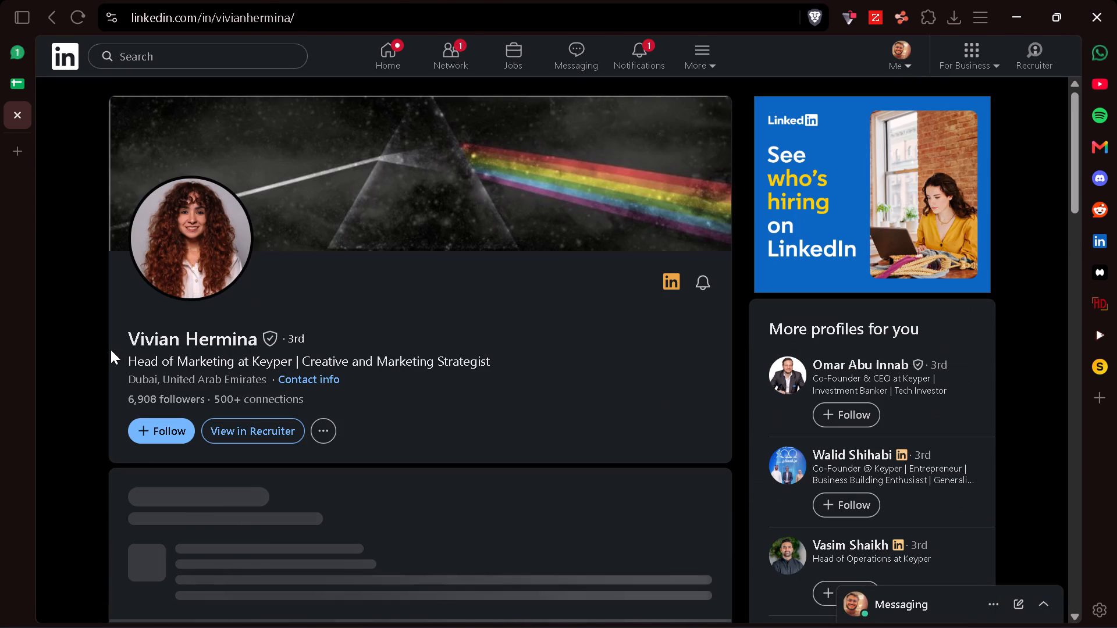
Copy the Head of Marketing's name from the LinkedIn profile into cell A12 of Dubai Leads.
scroll(265, 336, "down", 2)
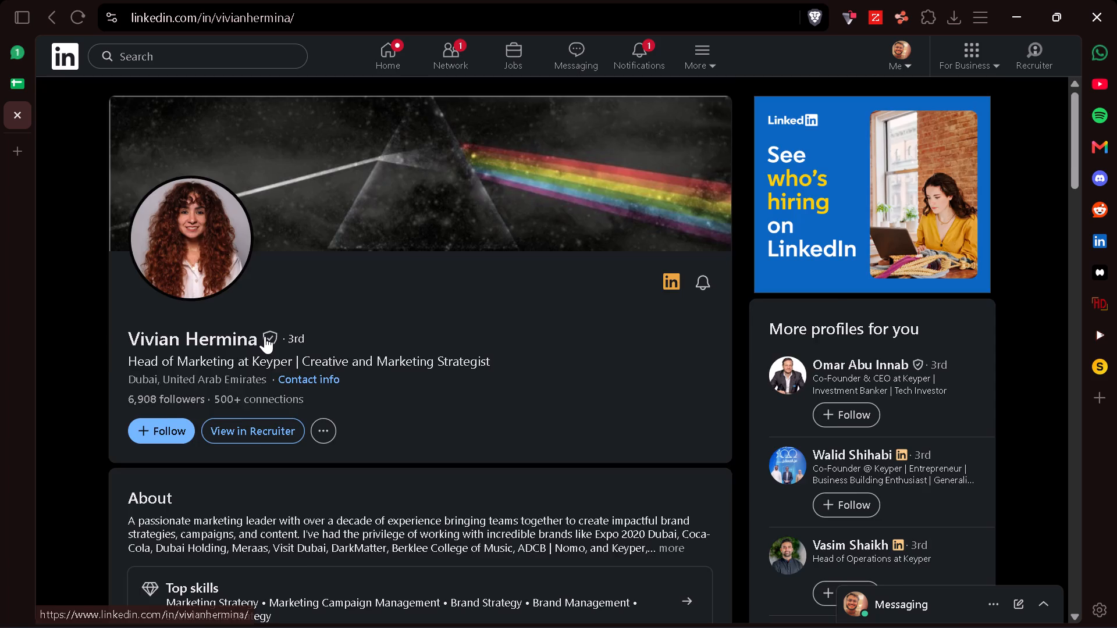
scroll(265, 336, "down", 5)
scroll(257, 461, "down", 2)
scroll(257, 461, "up", 7)
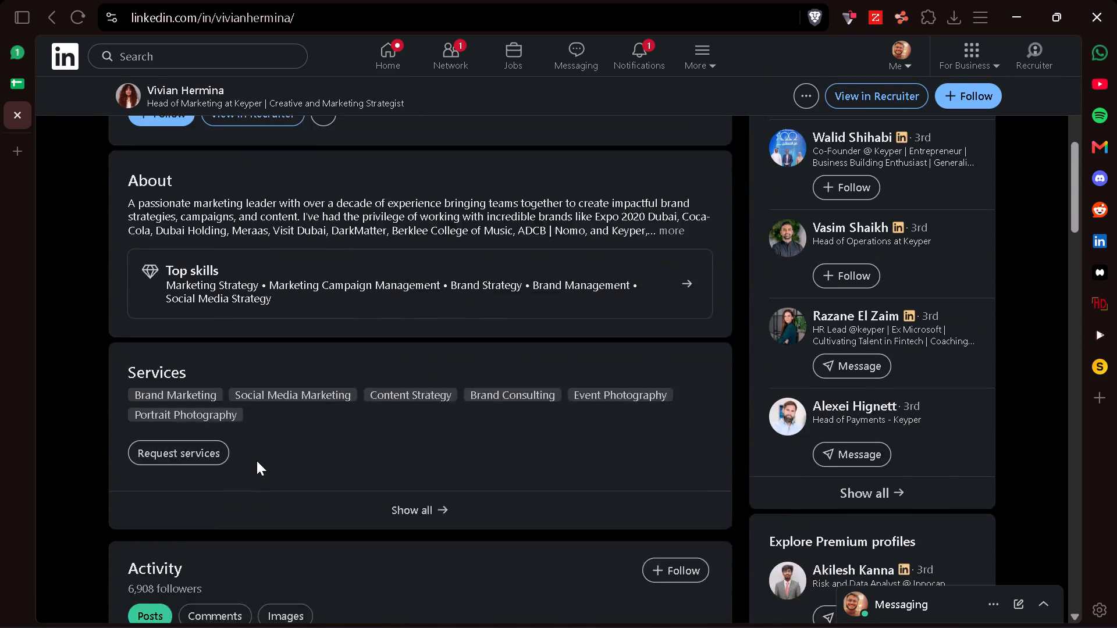
scroll(257, 461, "up", 3)
left_click_drag(120, 333, 261, 332)
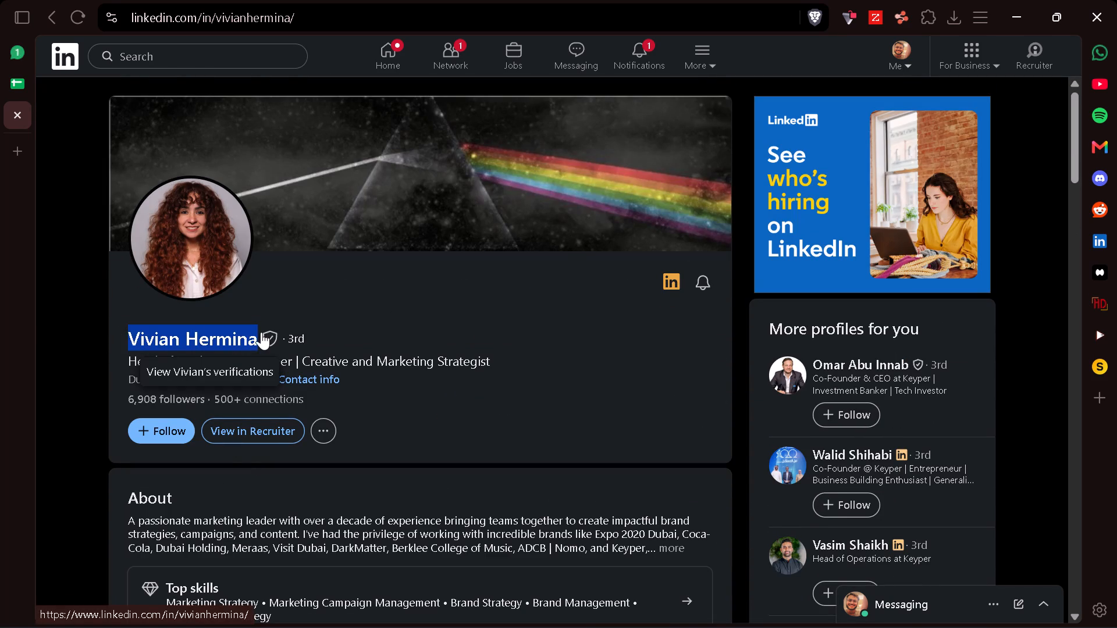
key("ctrl+c")
left_click(17, 86)
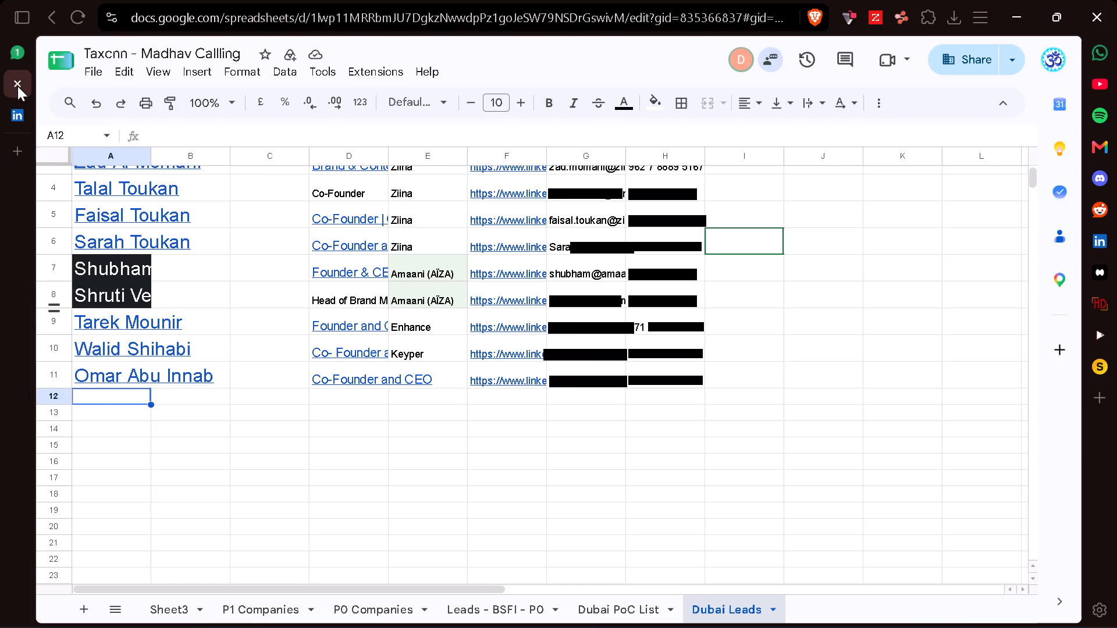
key("ctrl+v")
Enter the title "Head Of Marketing" in cell D12 of Dubai Leads.
key("Right")
key("Right")
key("Right")
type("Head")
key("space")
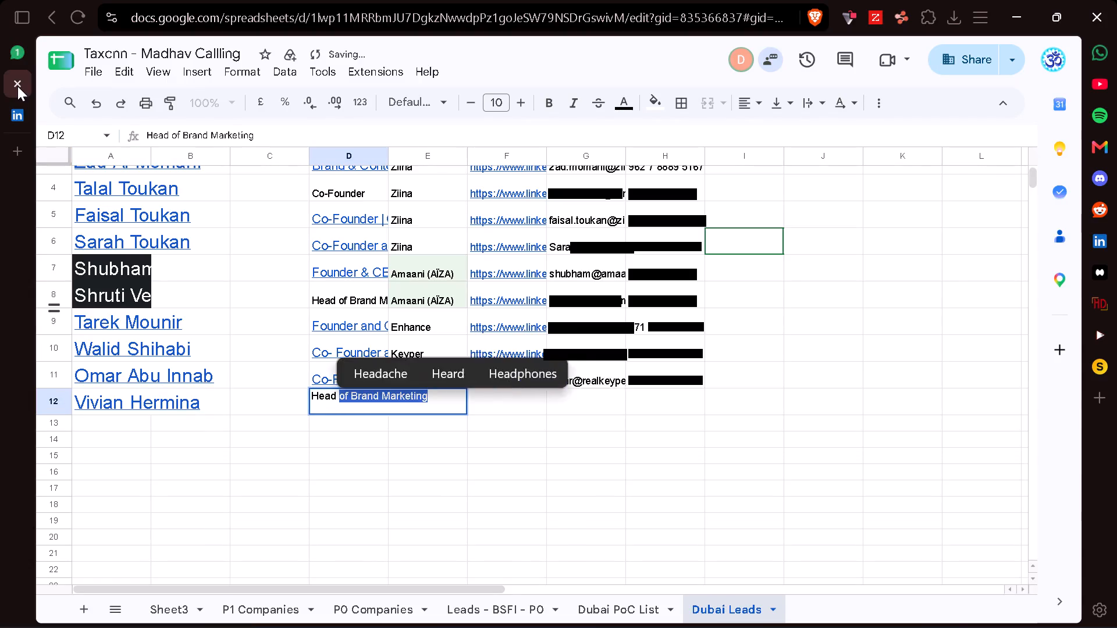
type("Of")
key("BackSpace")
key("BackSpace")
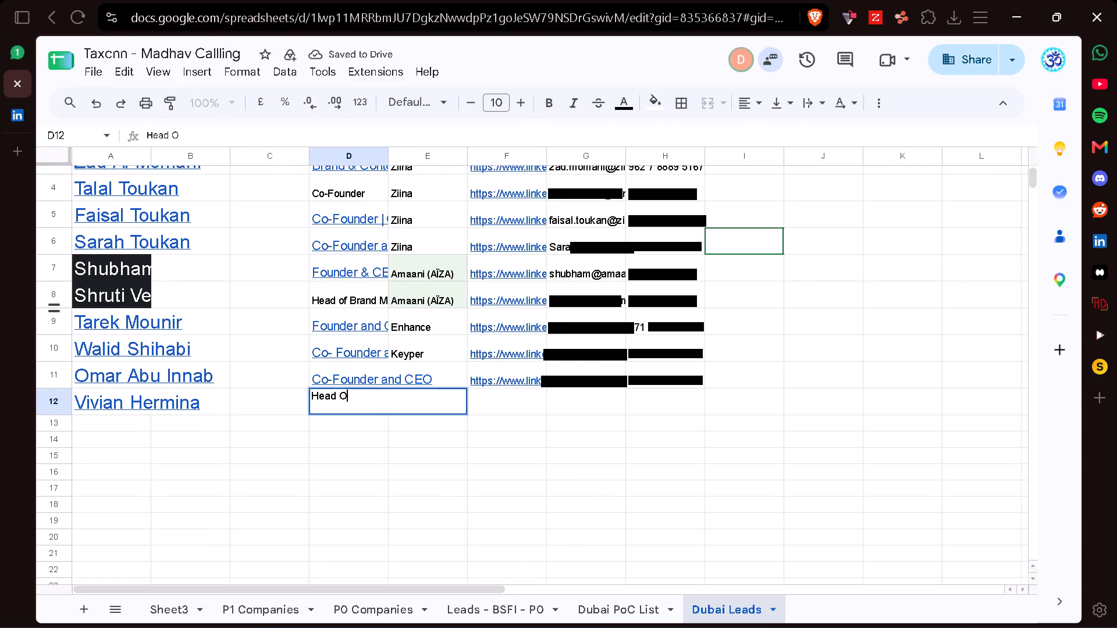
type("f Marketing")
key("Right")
Copy the Head of Marketing's LinkedIn profile URL into cell F12 of Dubai Leads and bring up ZoomInfo for that profile.
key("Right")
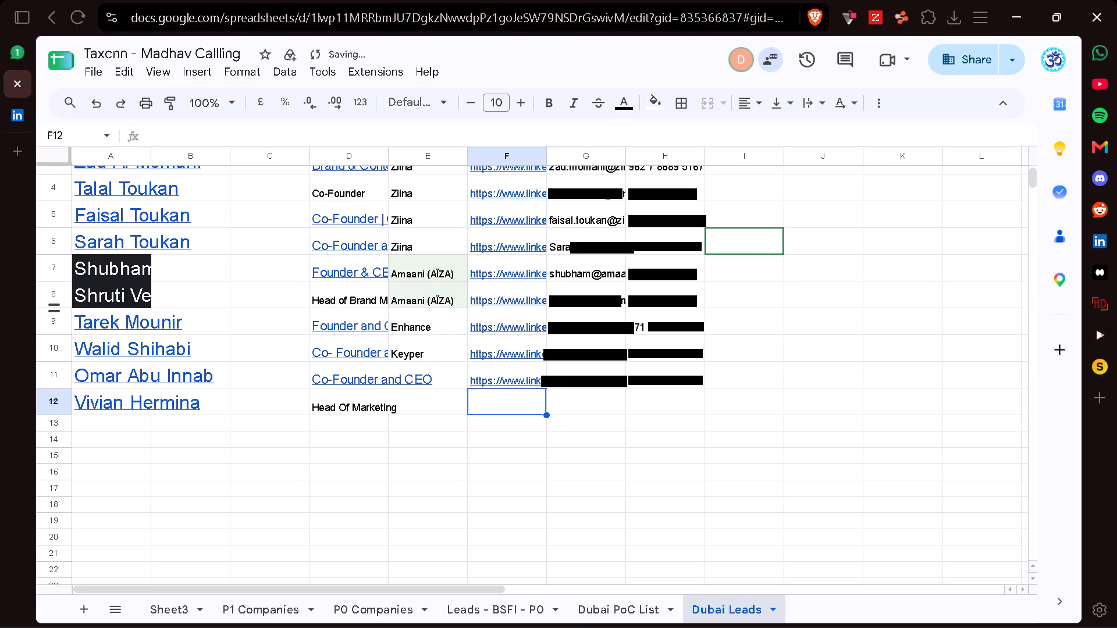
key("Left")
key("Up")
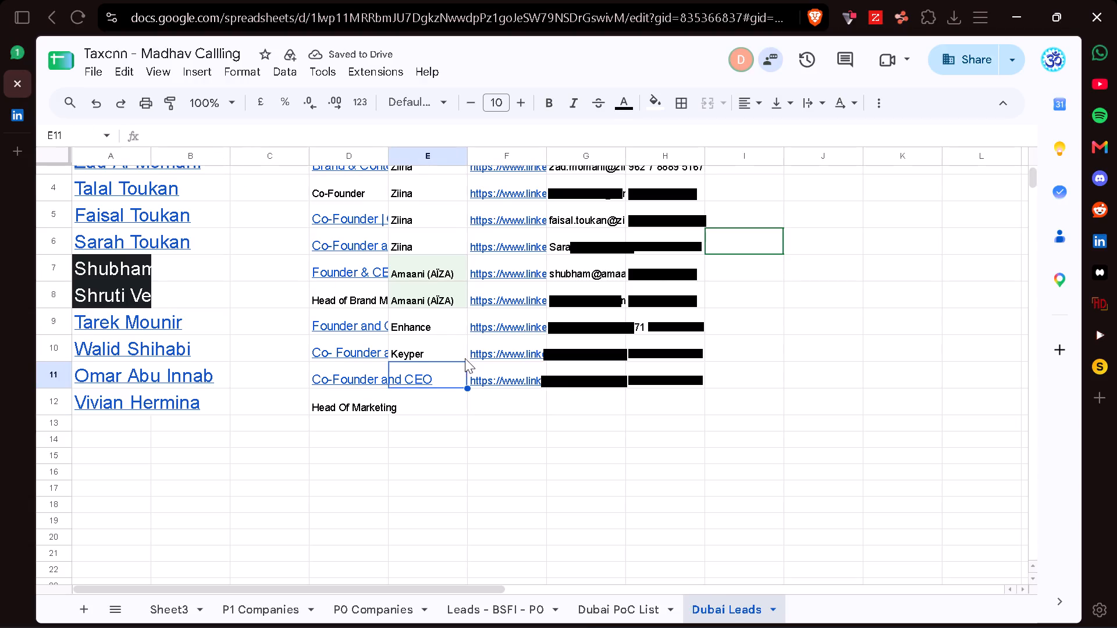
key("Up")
left_click(480, 393)
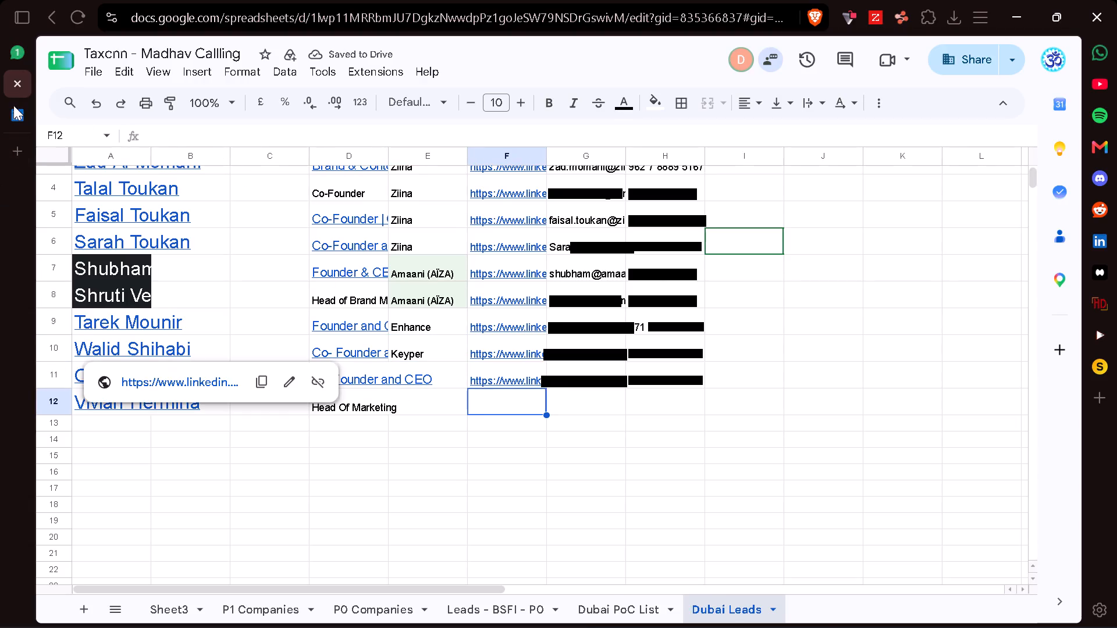
left_click(13, 105)
left_click(290, 13)
key("ctrl+c")
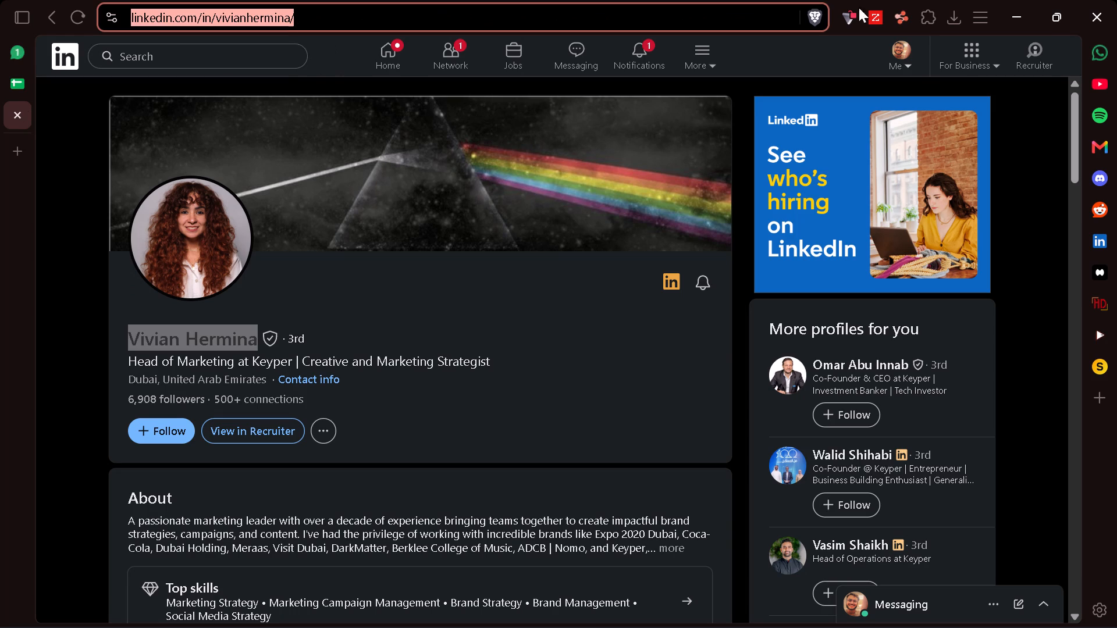
left_click(880, 22)
left_click(17, 69)
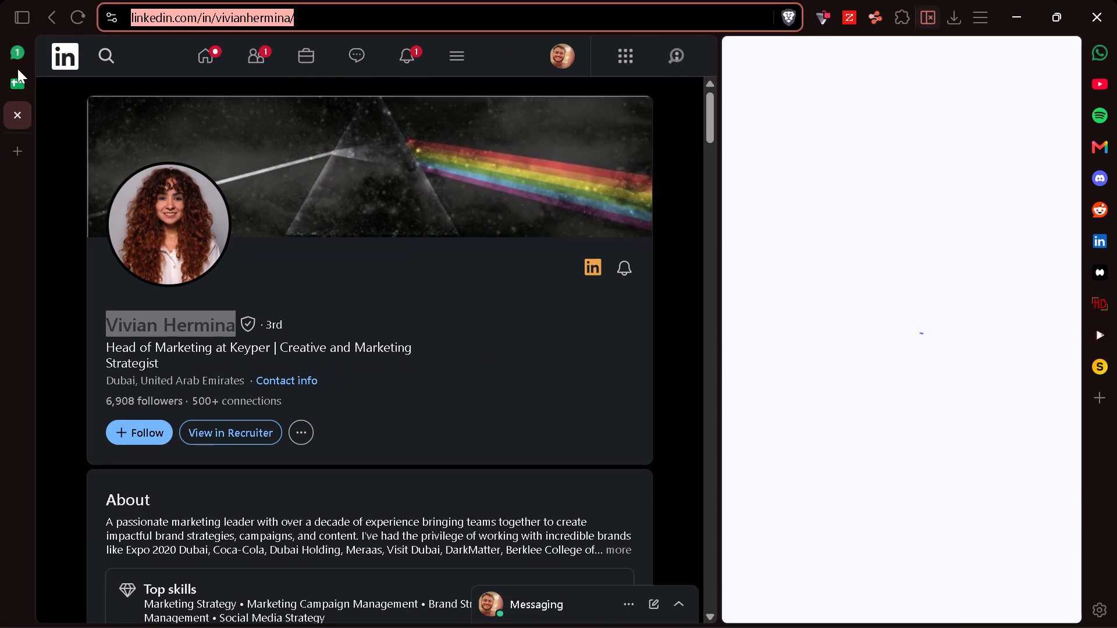
left_click(23, 98)
left_click(22, 91)
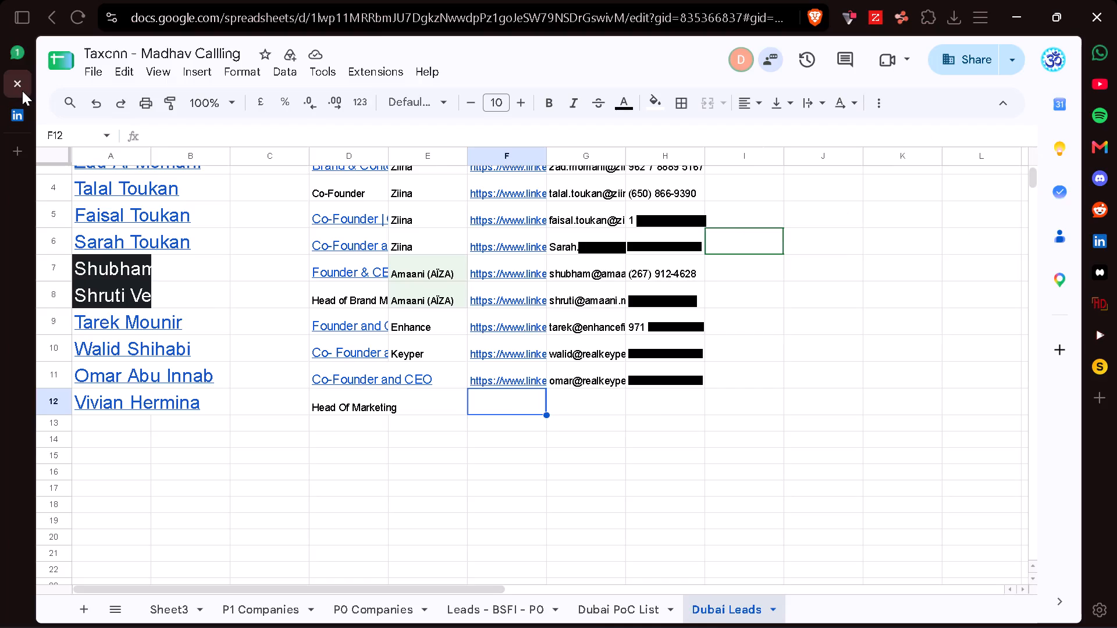
key("ctrl+v")
Copy the Head of Marketing's business email from ZoomInfo into cell G12 of Dubai Leads.
key("Right")
left_click(21, 115)
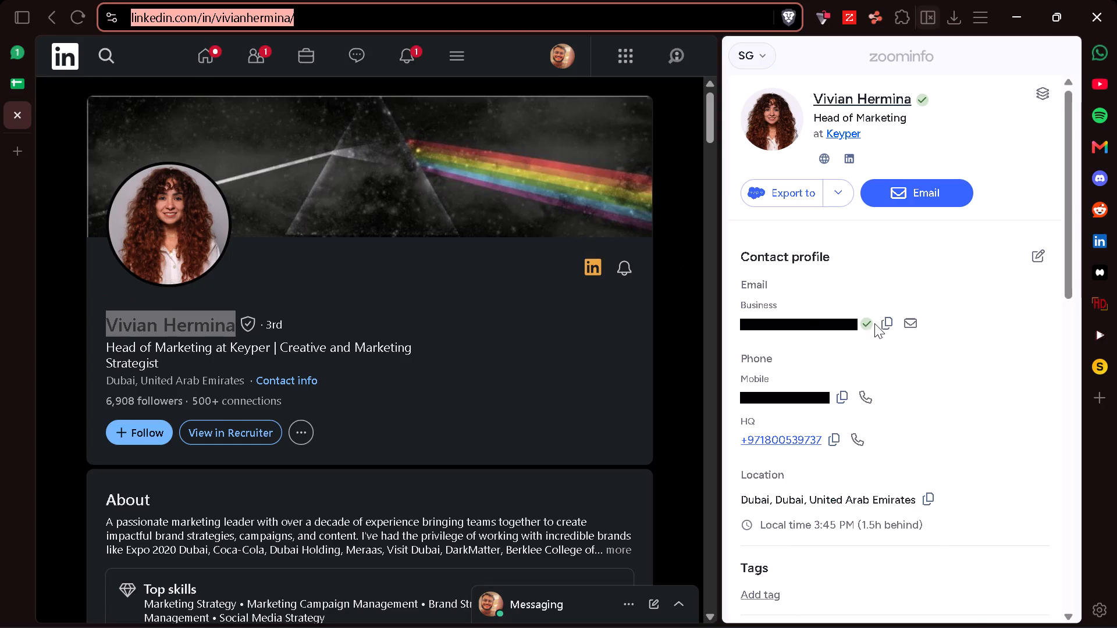
left_click(889, 320)
left_click(18, 84)
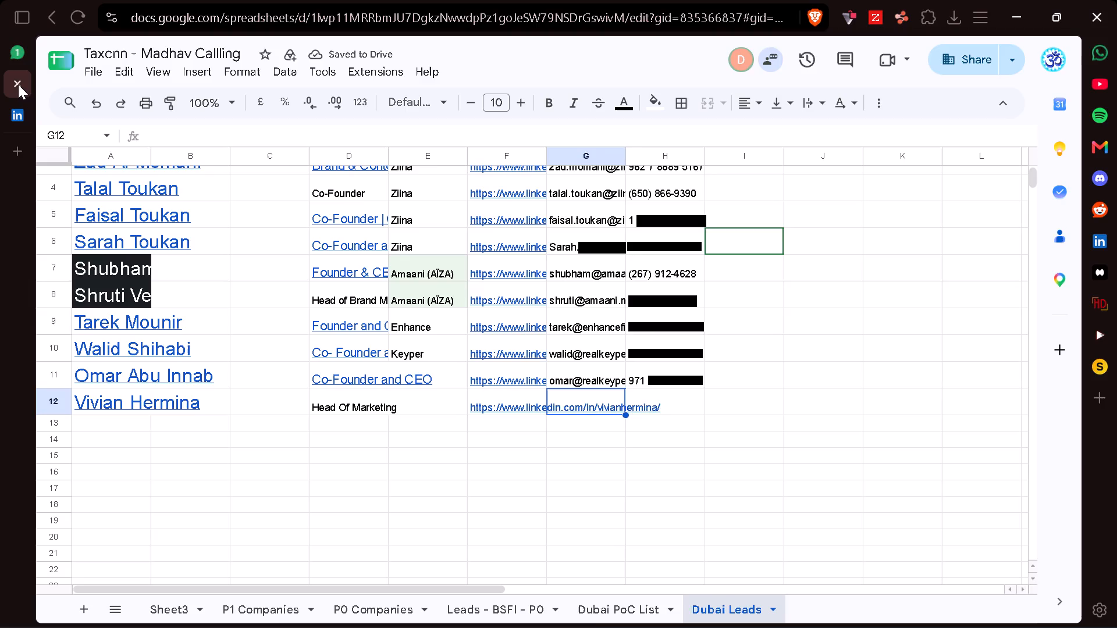
key("ctrl+v")
Copy the Head of Marketing's mobile number from ZoomInfo into cell H12 of Dubai Leads, removing the leading equals sign.
left_click(18, 106)
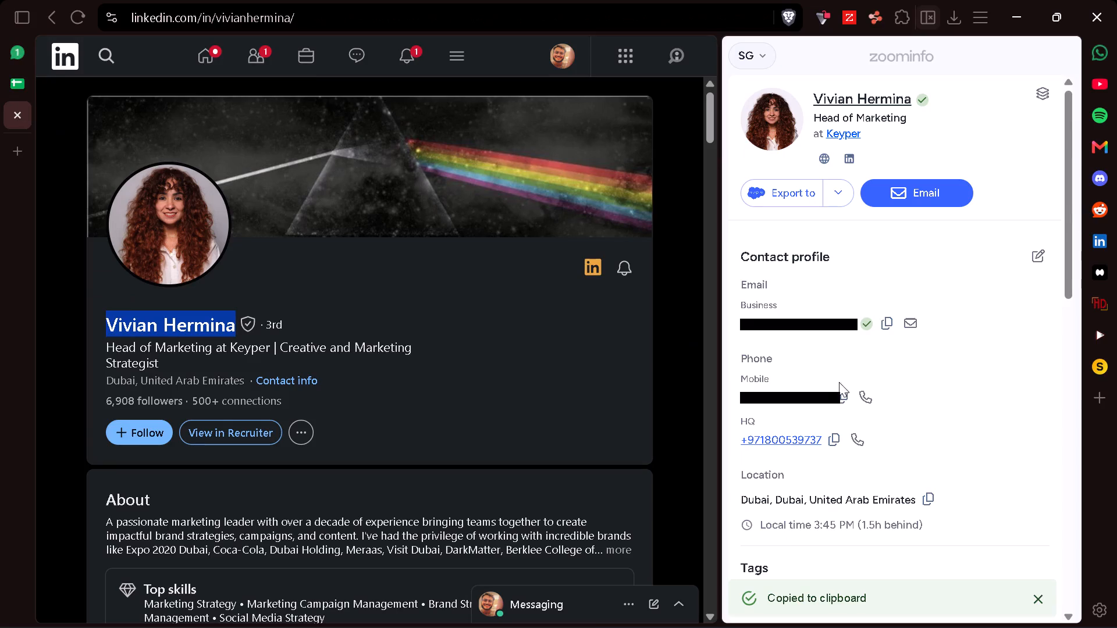
left_click(835, 398)
left_click(925, 16)
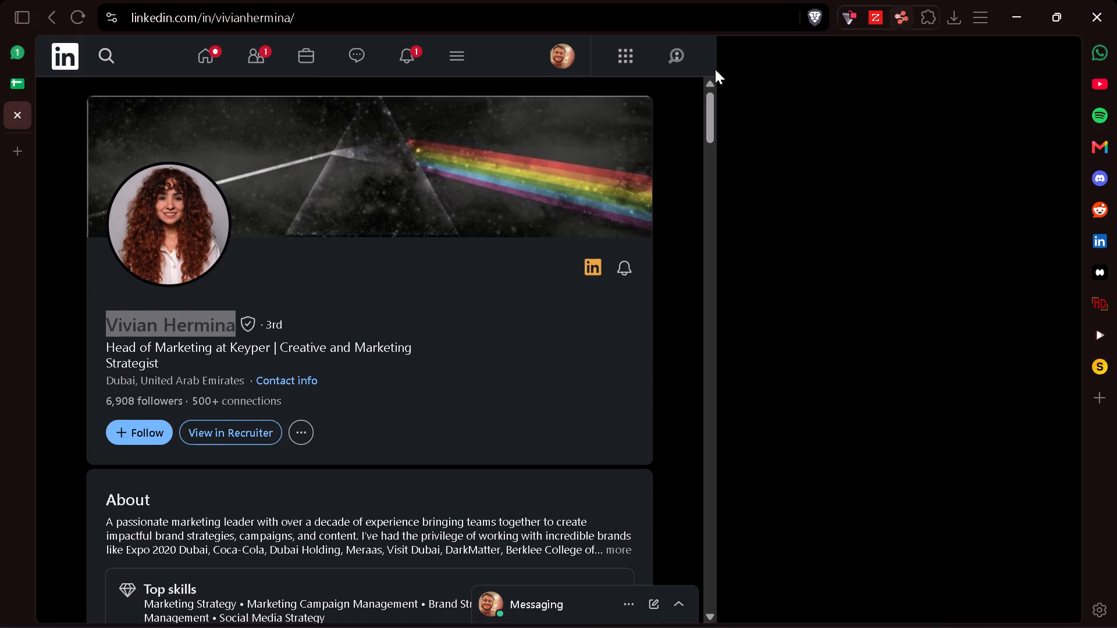
left_click(15, 95)
key("Right")
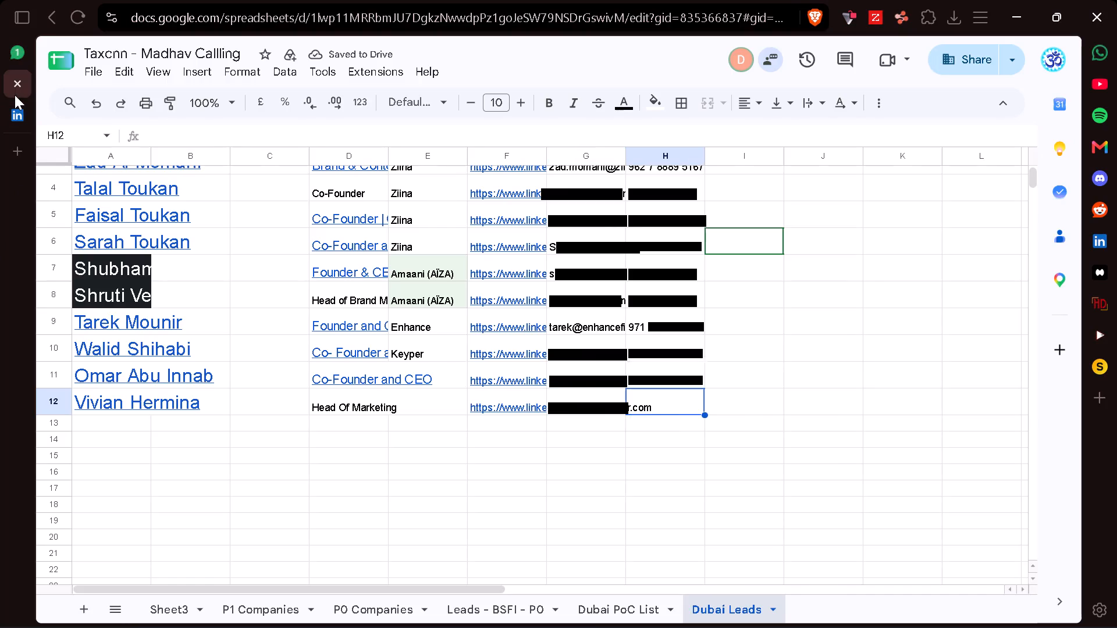
key("ctrl+v")
left_click(150, 134)
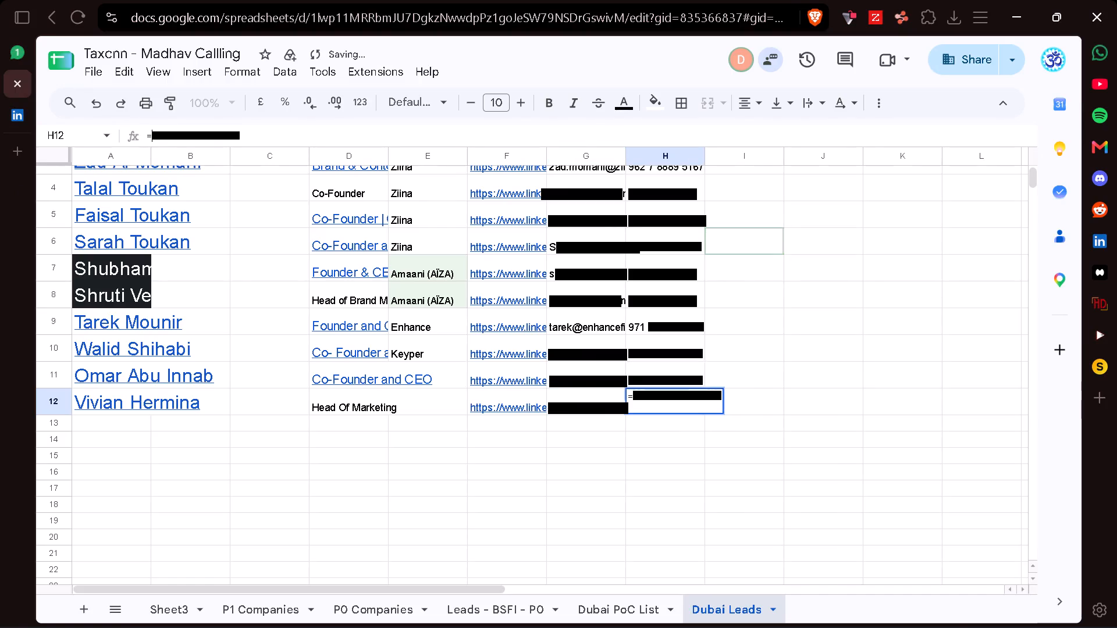
key("BackSpace")
left_click(107, 428)
Return to Keyper's LinkedIn people page, remove the Head of Marketing filter and search its members for "VP Marketing".
scroll(359, 498, "down", 2)
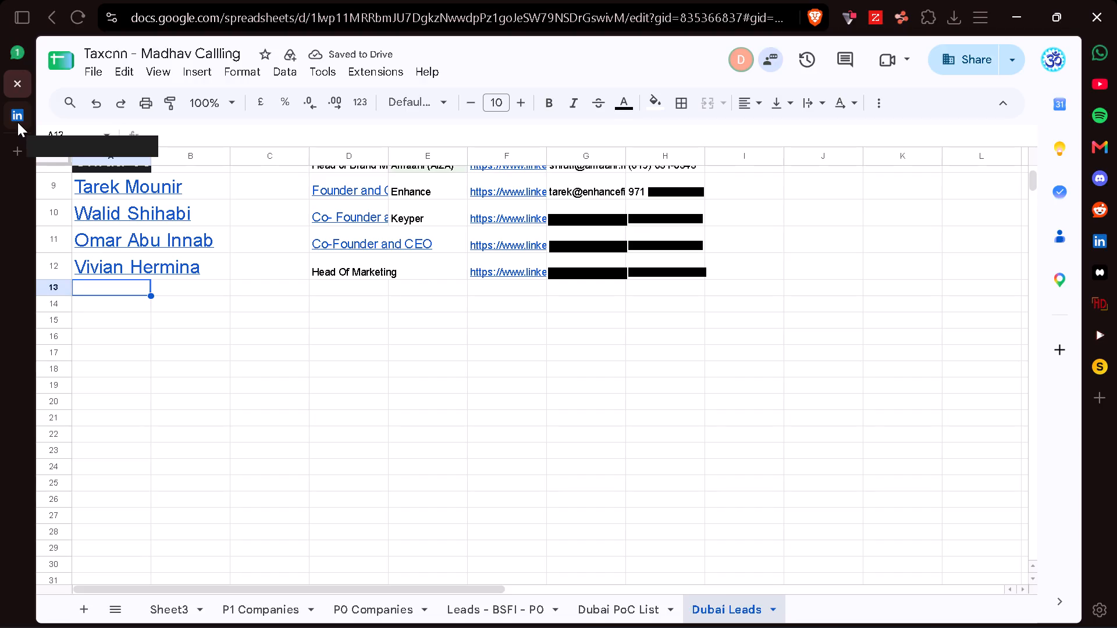
left_click(17, 122)
left_click(46, 23)
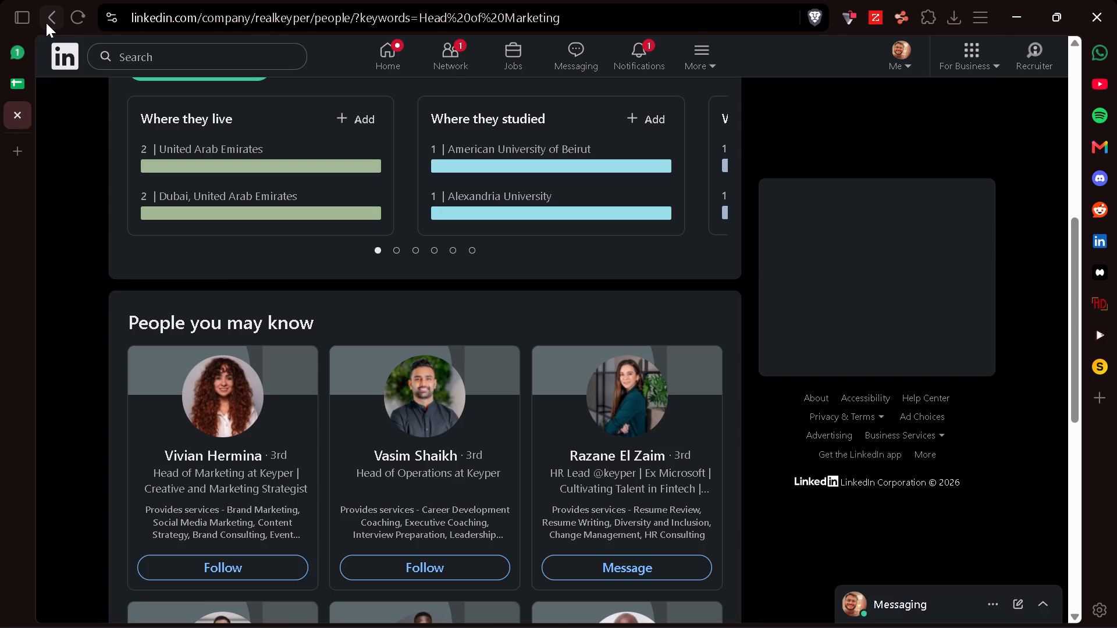
scroll(328, 305, "up", 5)
left_click(261, 541)
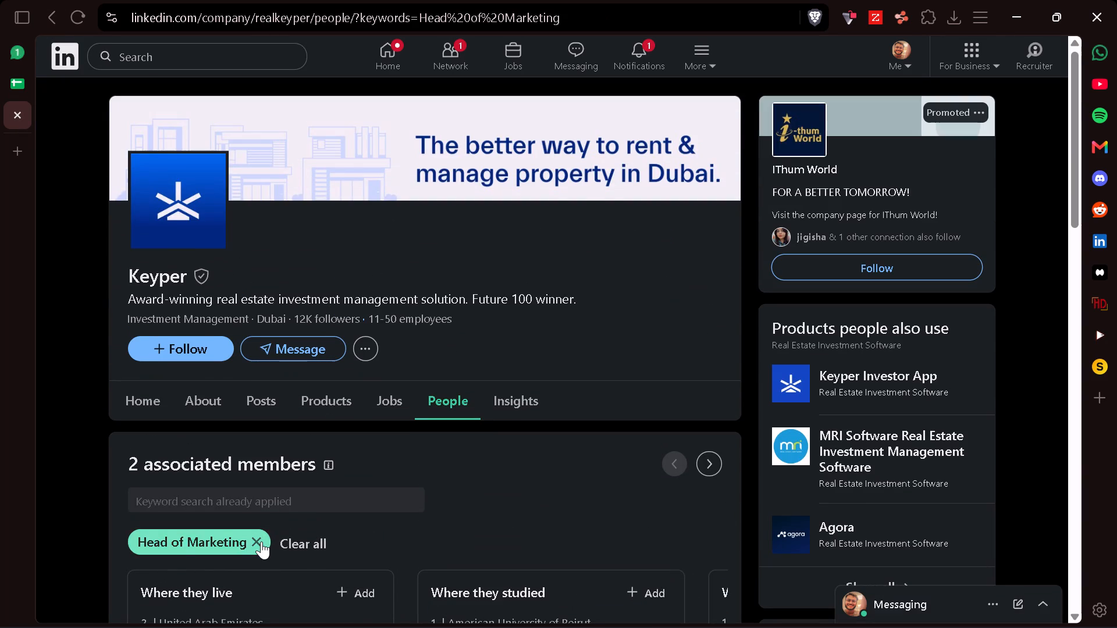
left_click(222, 496)
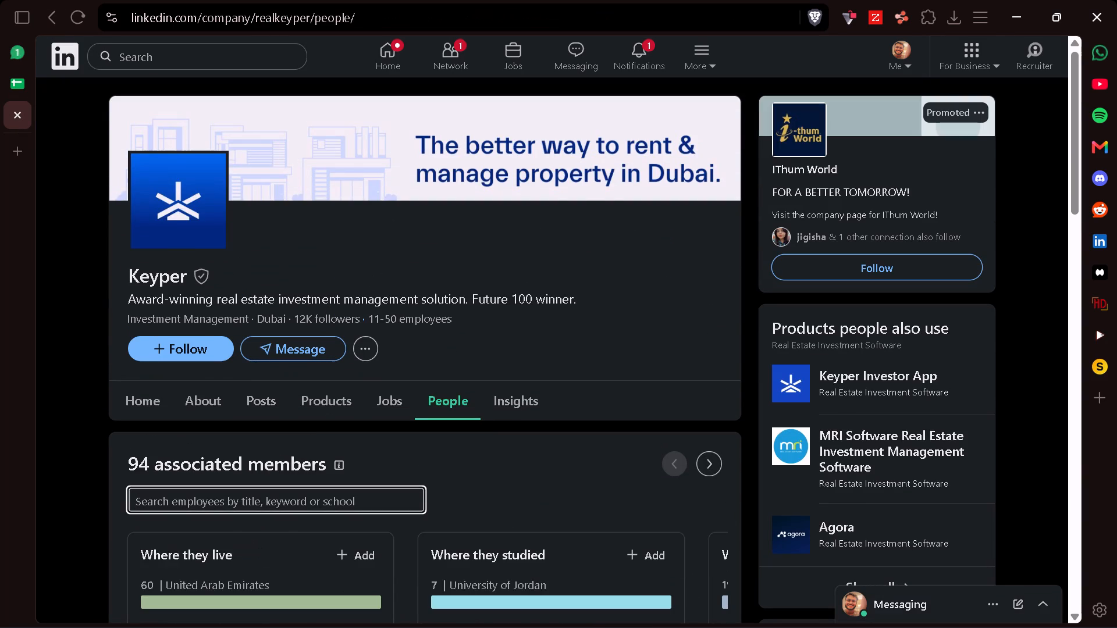
left_click(216, 497)
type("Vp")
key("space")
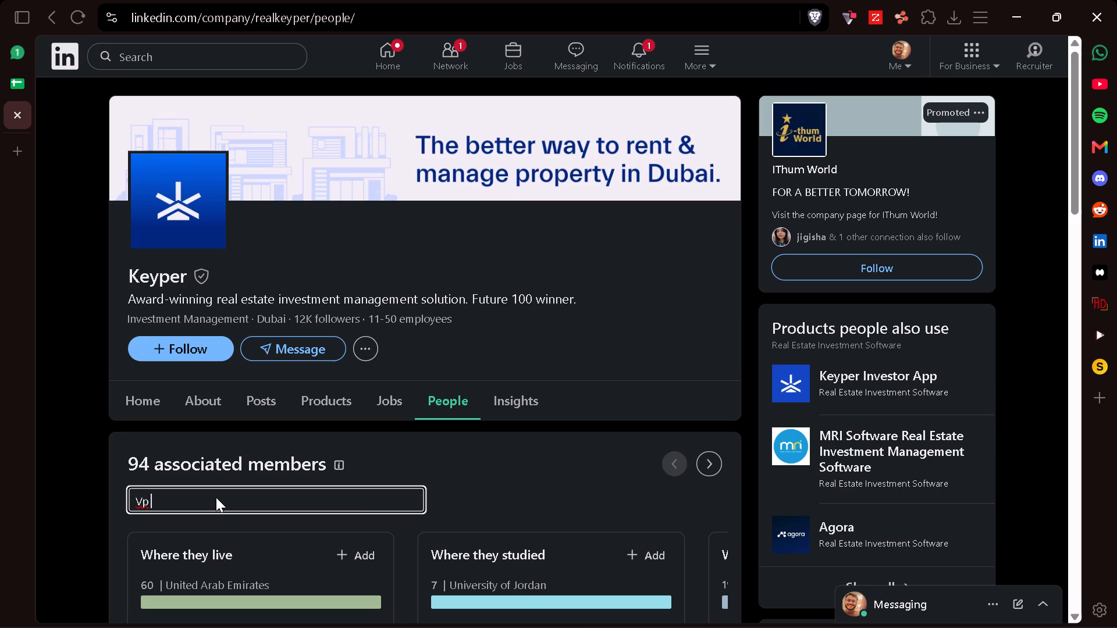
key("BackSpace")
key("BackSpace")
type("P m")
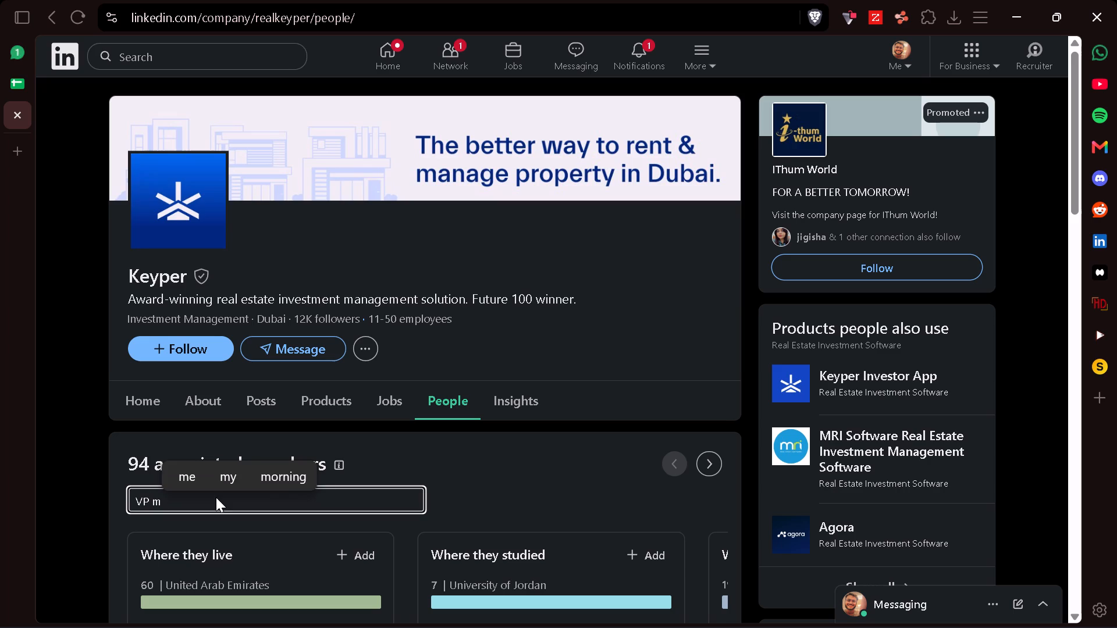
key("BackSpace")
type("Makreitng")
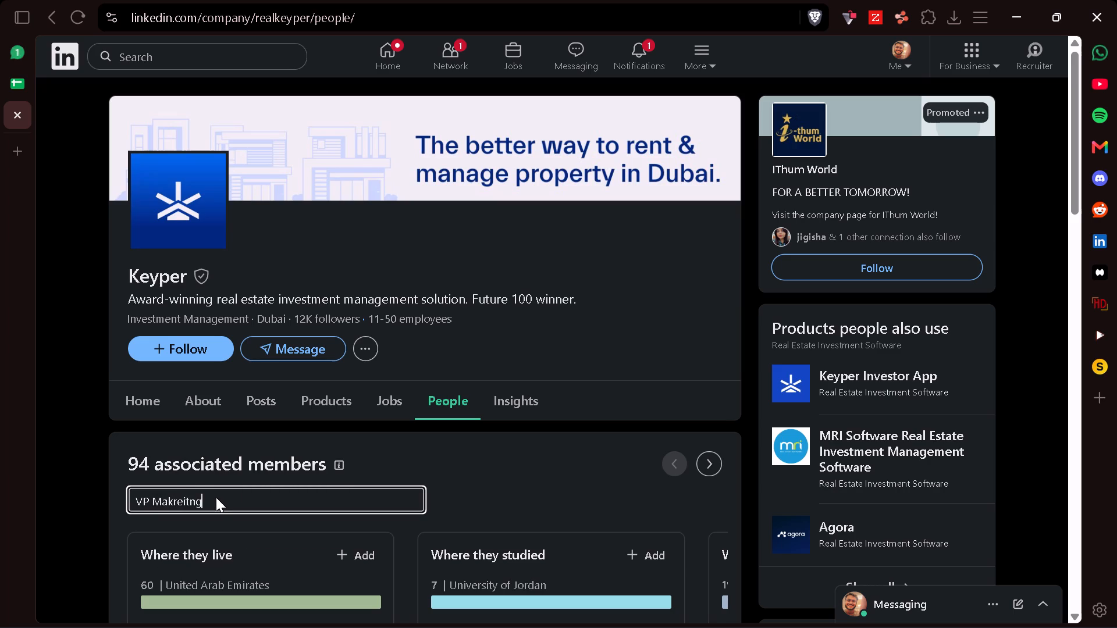
left_click(240, 472)
key("Return")
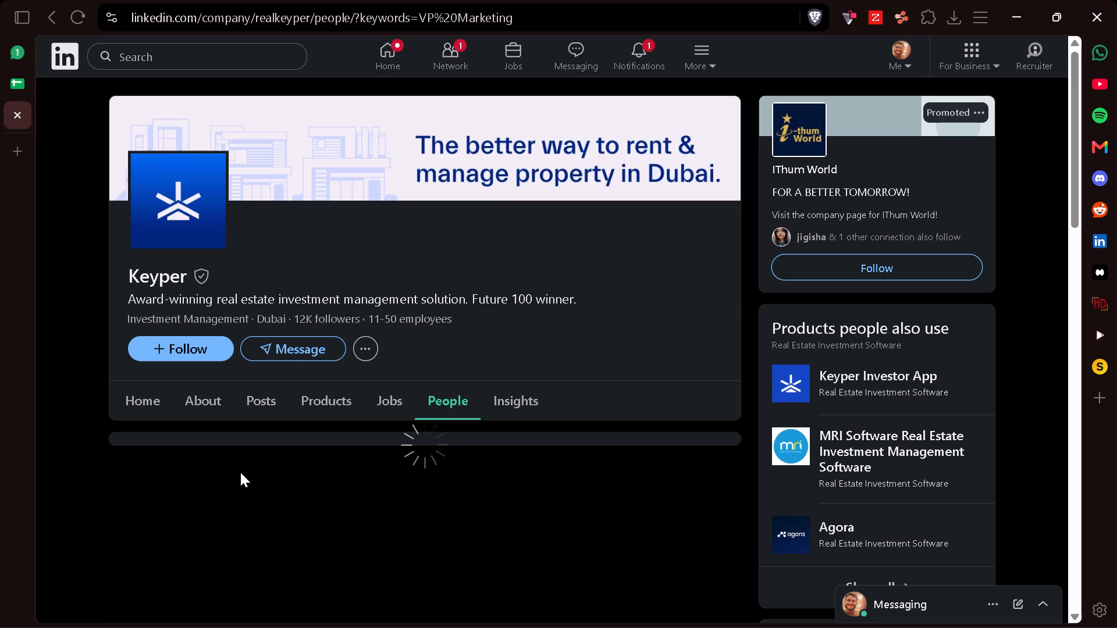
scroll(240, 472, "down", 1)
Replace the VP Marketing filter with a search for "Brand Manager" among Keyper's members and look through the people listed.
left_click(232, 426)
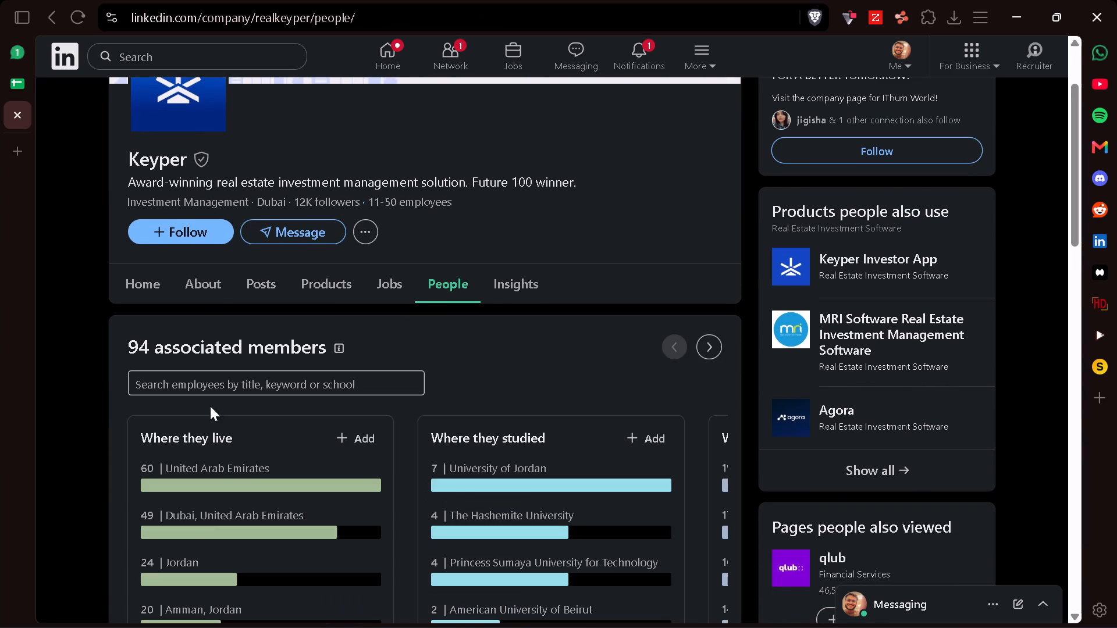
left_click_drag(195, 394, 174, 388)
left_click(174, 388)
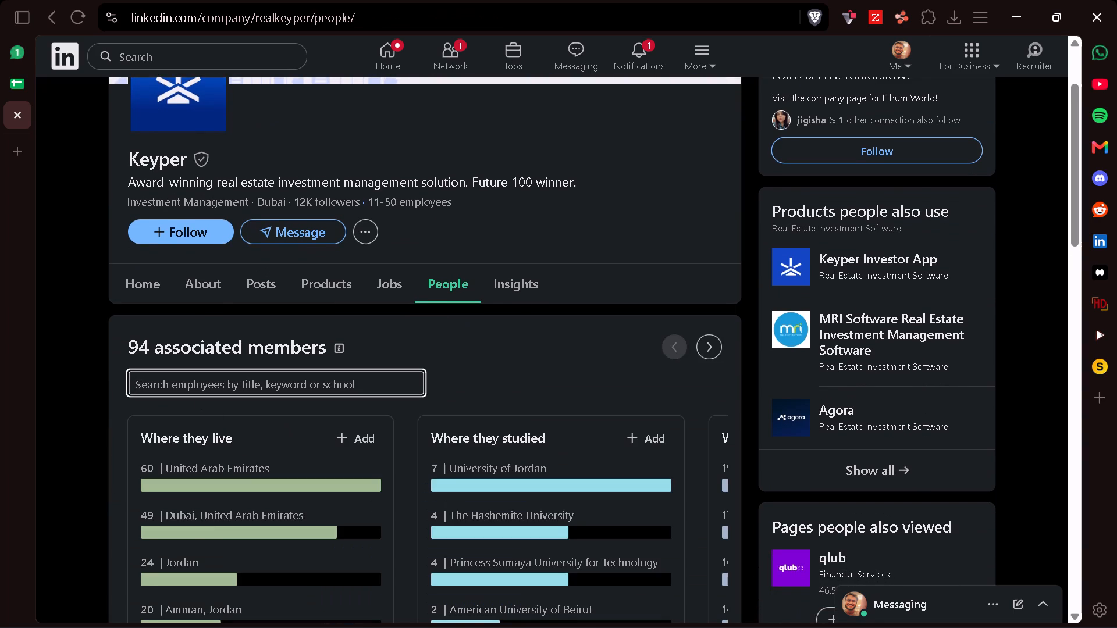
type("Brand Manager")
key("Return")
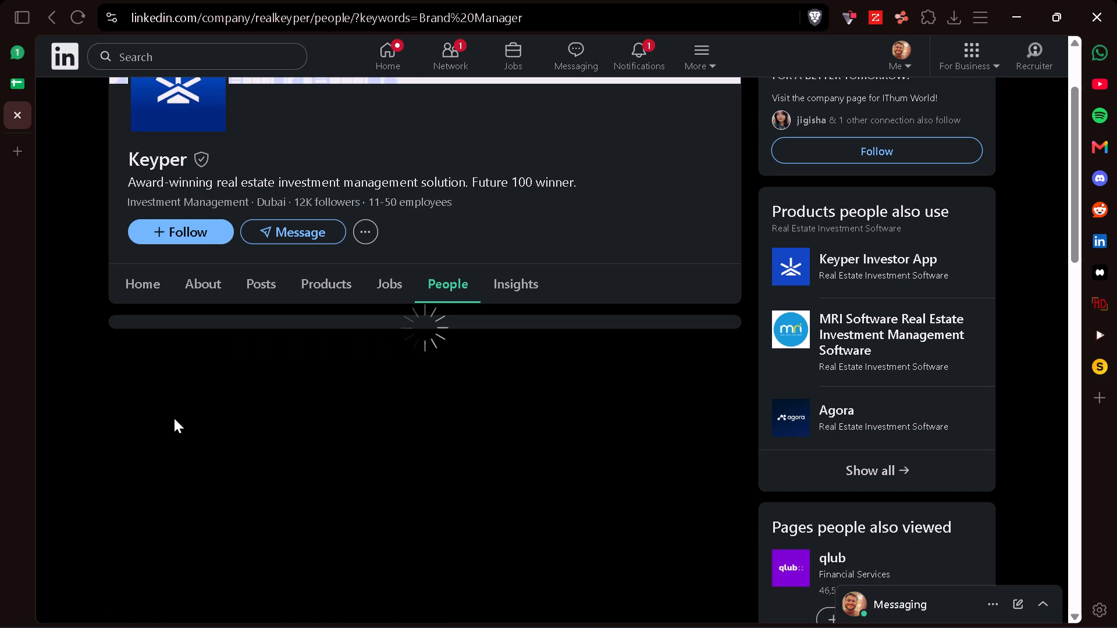
scroll(171, 501, "down", 3)
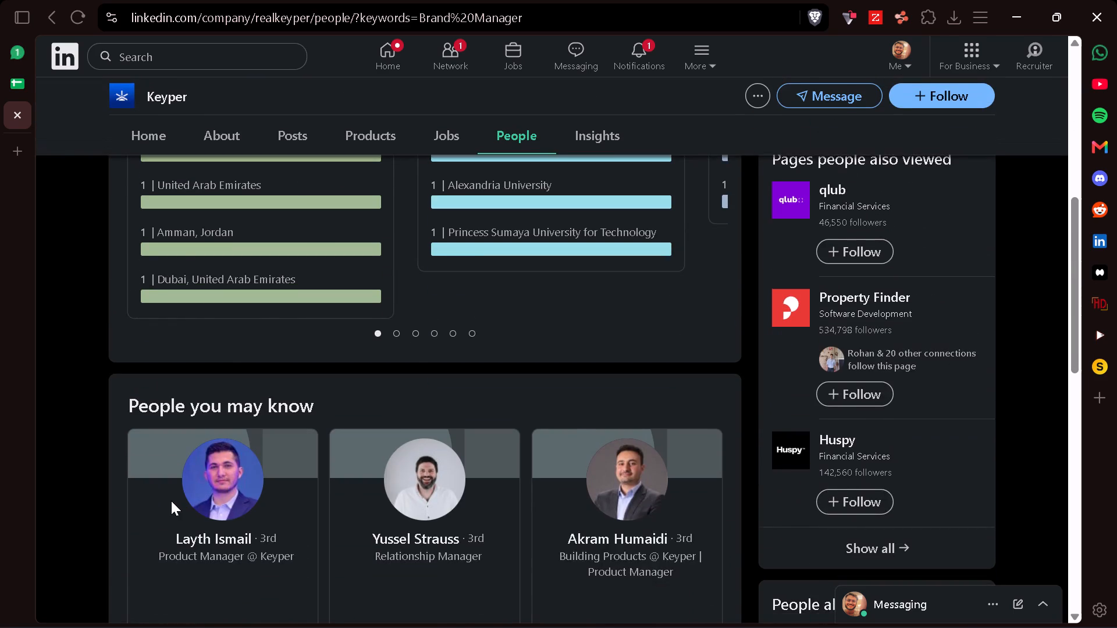
scroll(171, 501, "down", 1)
scroll(336, 504, "down", 2)
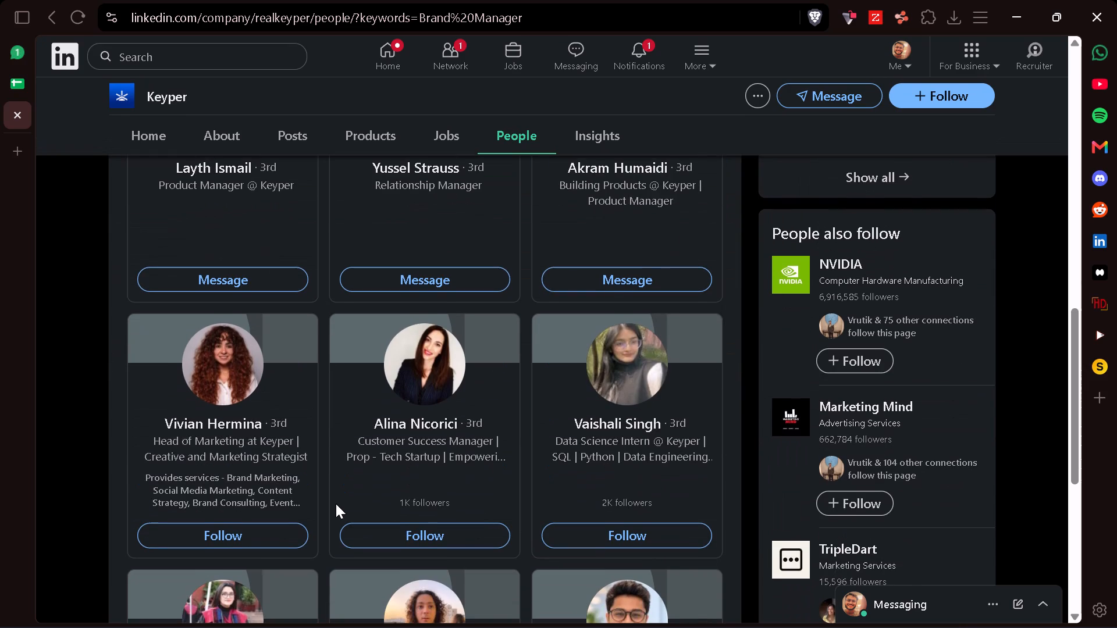
scroll(336, 504, "down", 3)
scroll(336, 504, "up", 5)
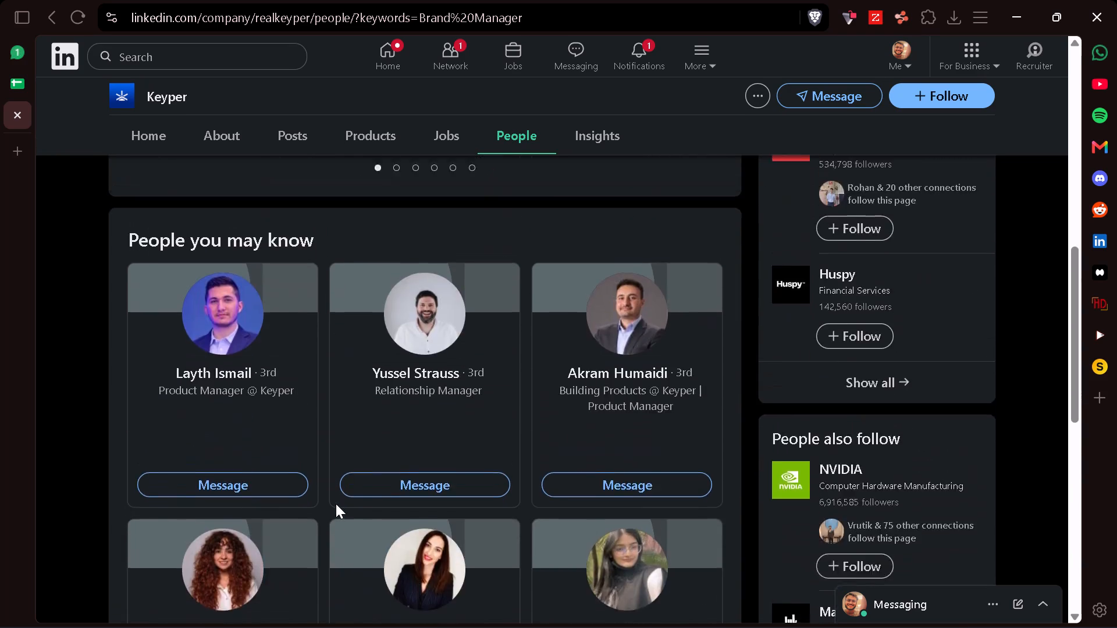
scroll(336, 504, "up", 3)
Replace the Brand Manager filter with a search for "Brand Head" among Keyper's members and check the people listed.
left_click(227, 536)
left_click(201, 488)
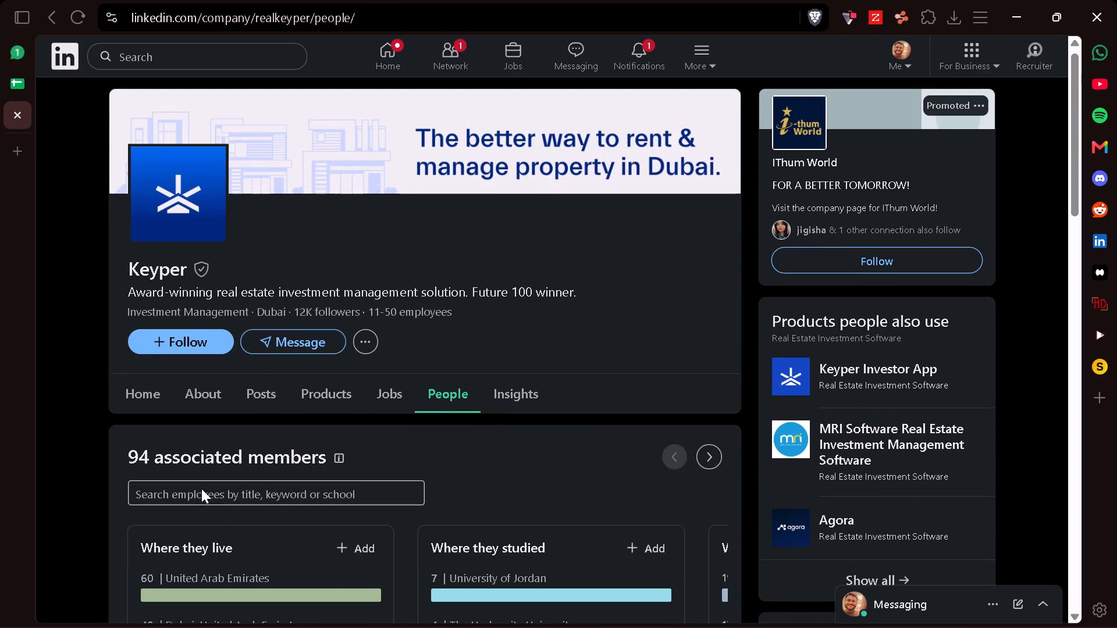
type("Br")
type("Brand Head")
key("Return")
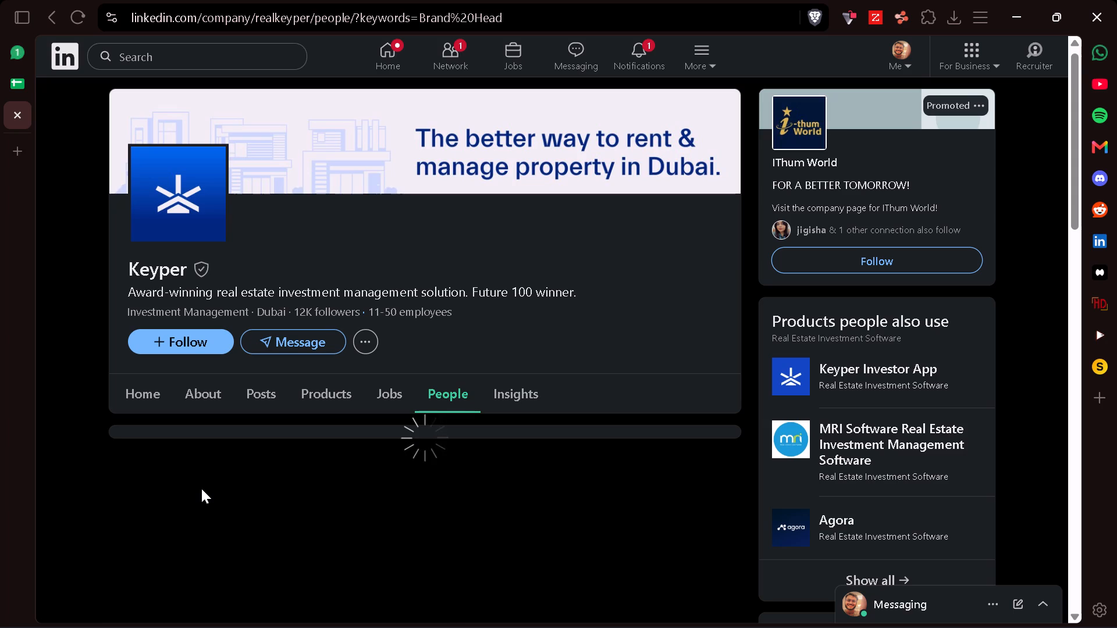
scroll(201, 488, "down", 4)
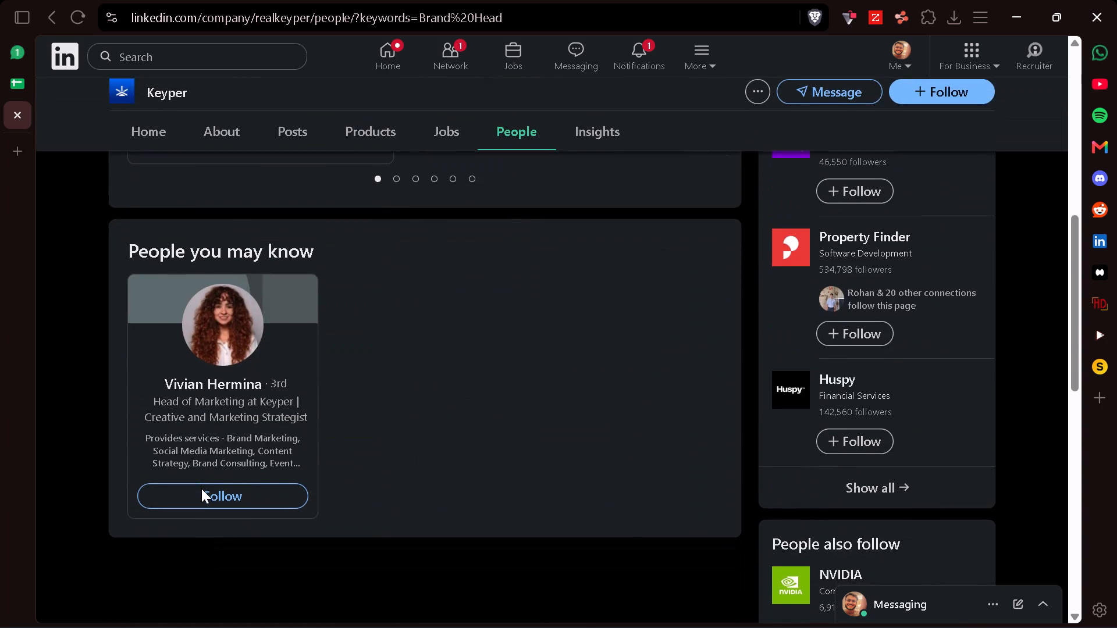
scroll(201, 488, "up", 2)
Replace the Brand Head filter with a search for "Digital head" among Keyper's members.
left_click(214, 279)
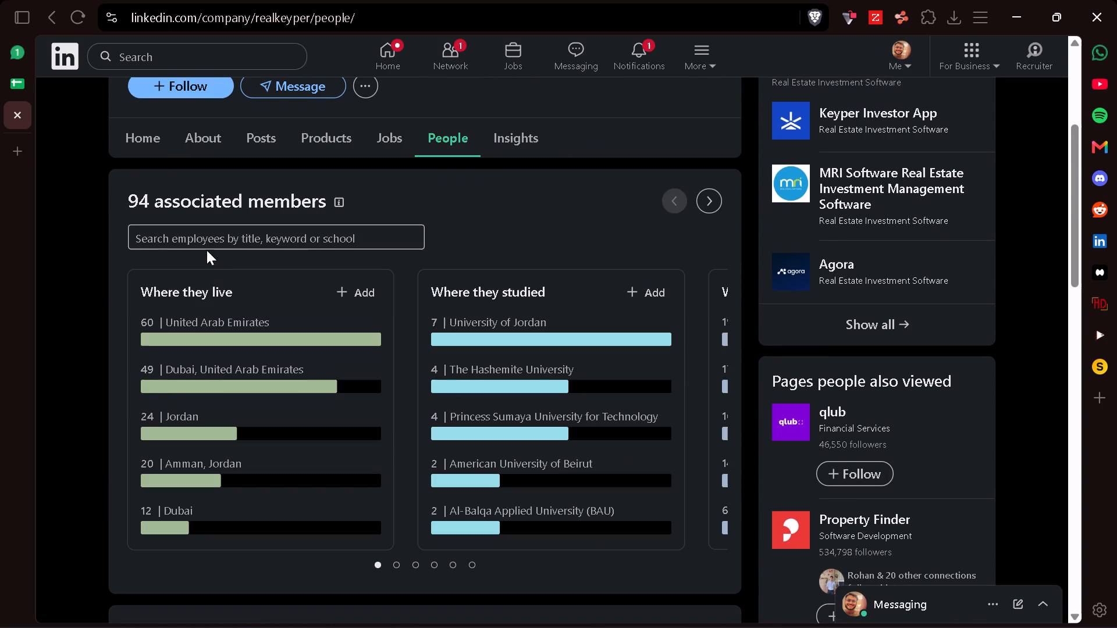
left_click(205, 244)
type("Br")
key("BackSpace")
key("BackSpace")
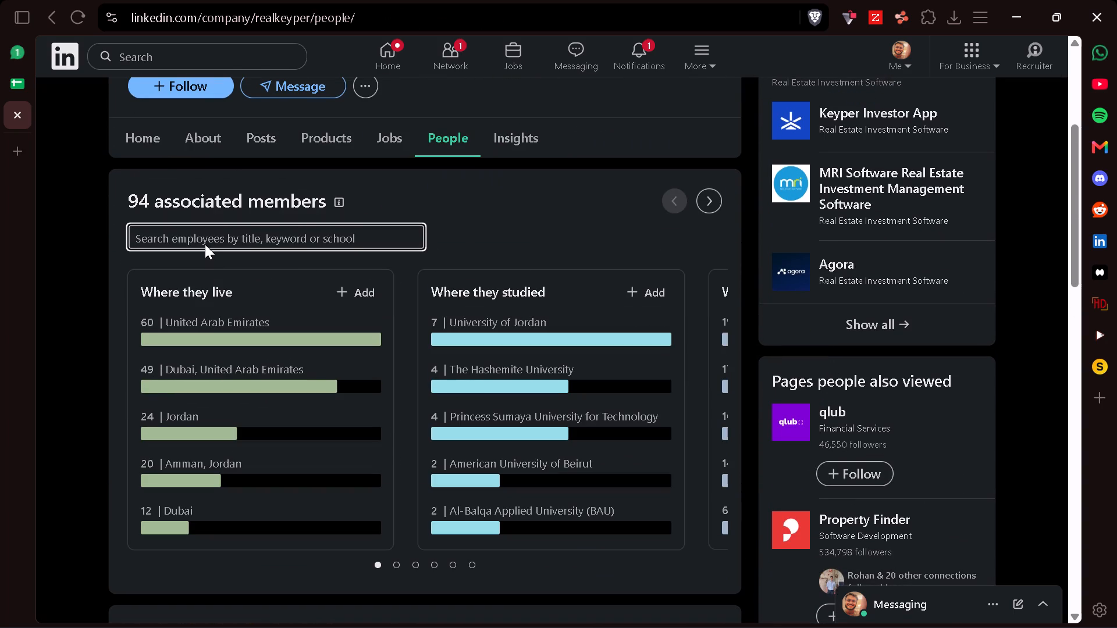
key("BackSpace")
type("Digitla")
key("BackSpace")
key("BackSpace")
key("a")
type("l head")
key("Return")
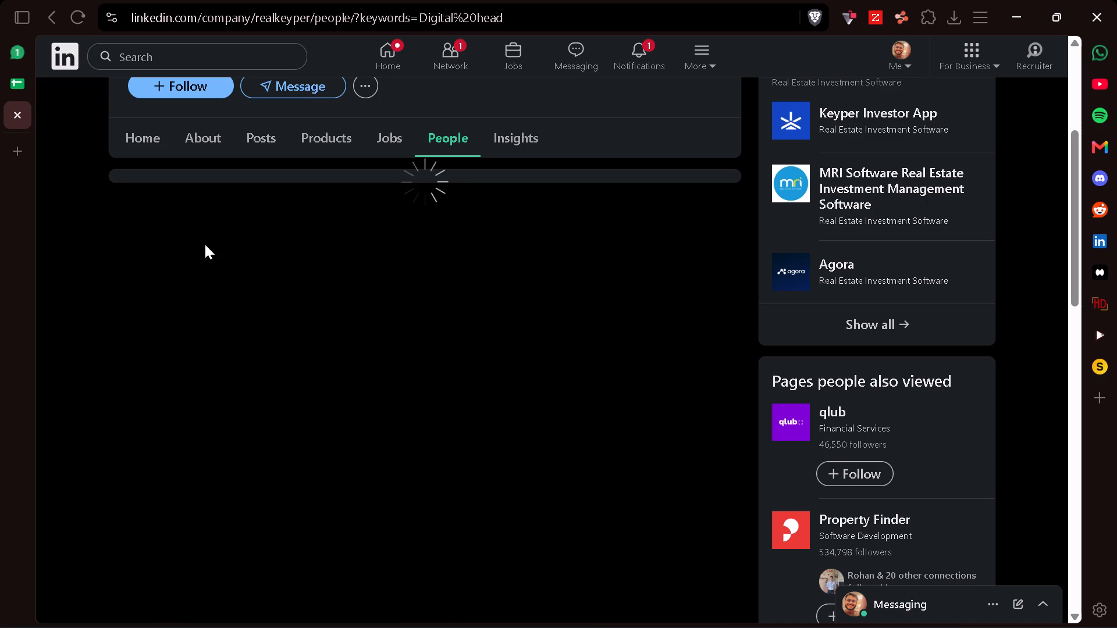
Look through the profiles on Keyper's "Digital head" search page for further marketing contacts.
scroll(259, 403, "down", 2)
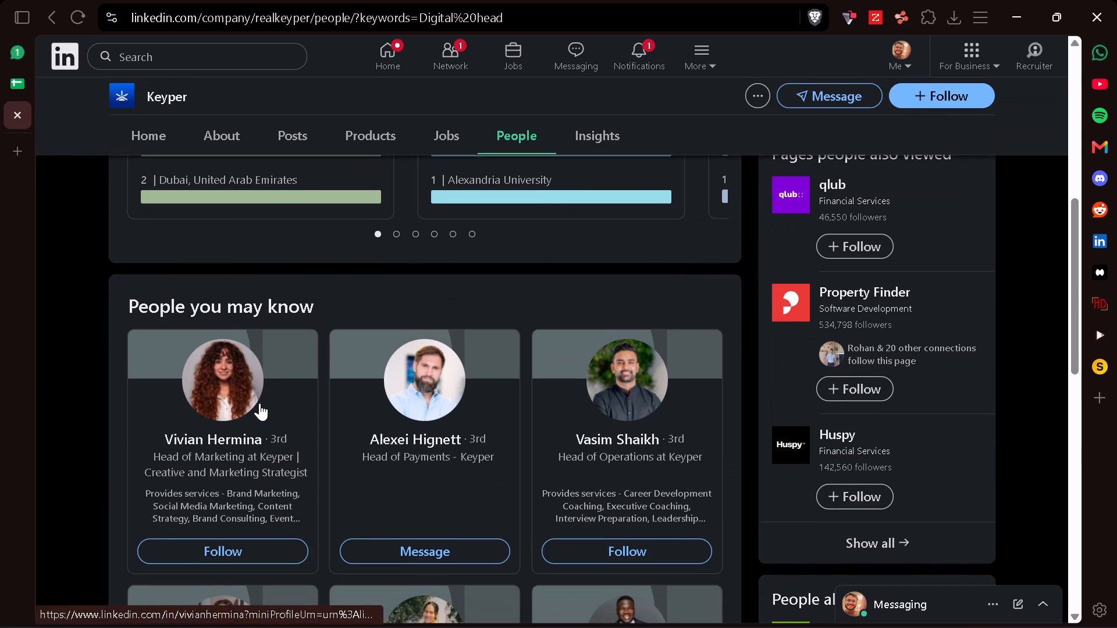
left_click(954, 17)
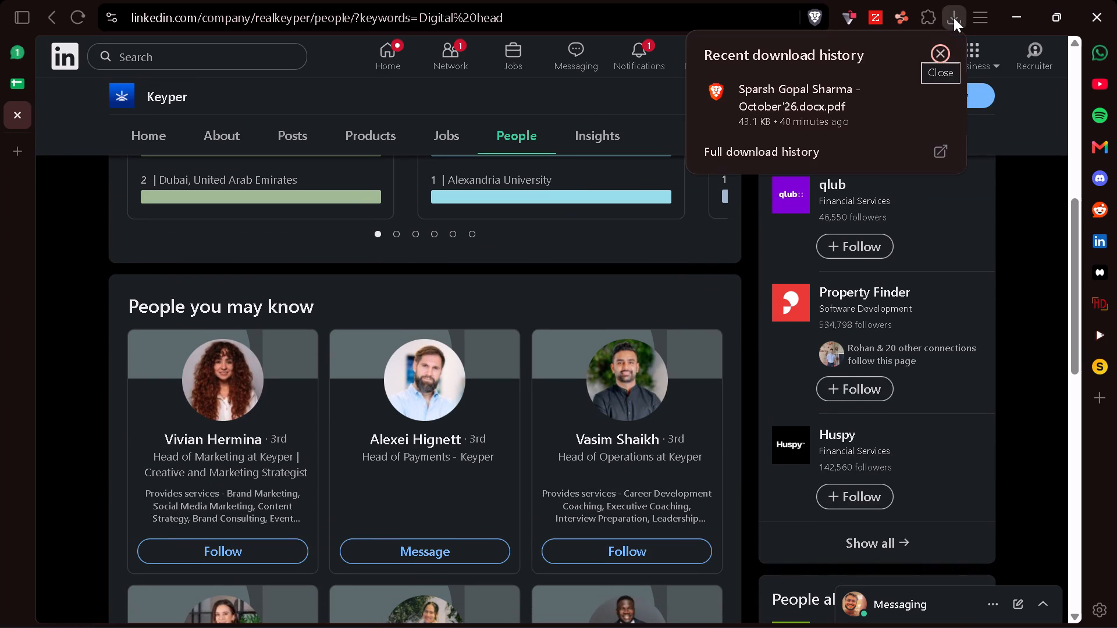
left_click(949, 23)
scroll(401, 500, "down", 1)
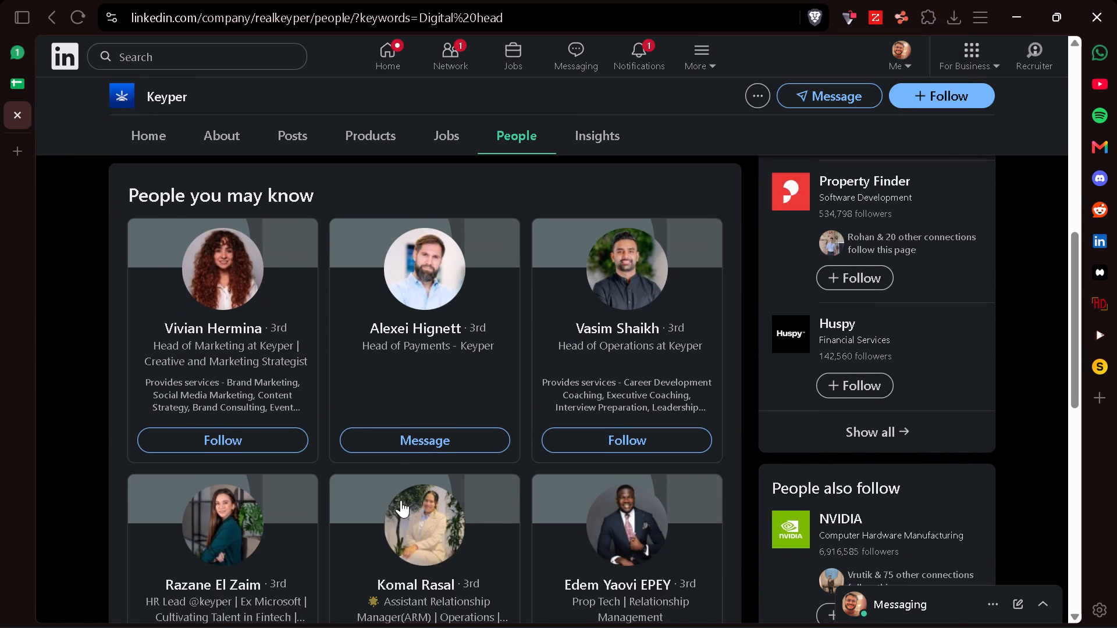
scroll(401, 500, "down", 5)
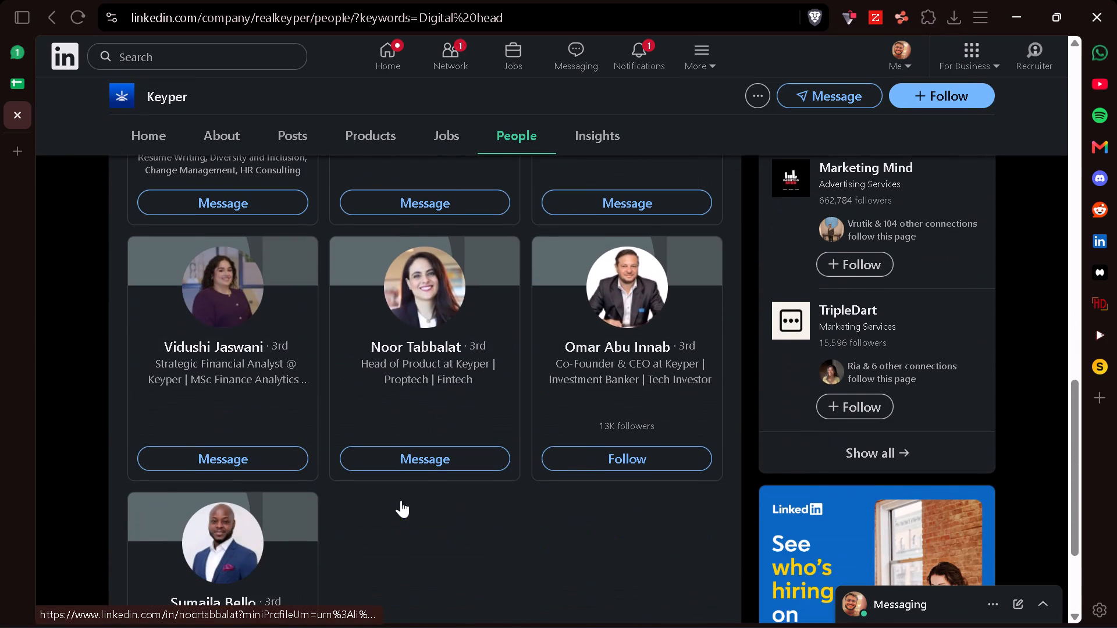
scroll(401, 500, "down", 1)
scroll(401, 500, "up", 4)
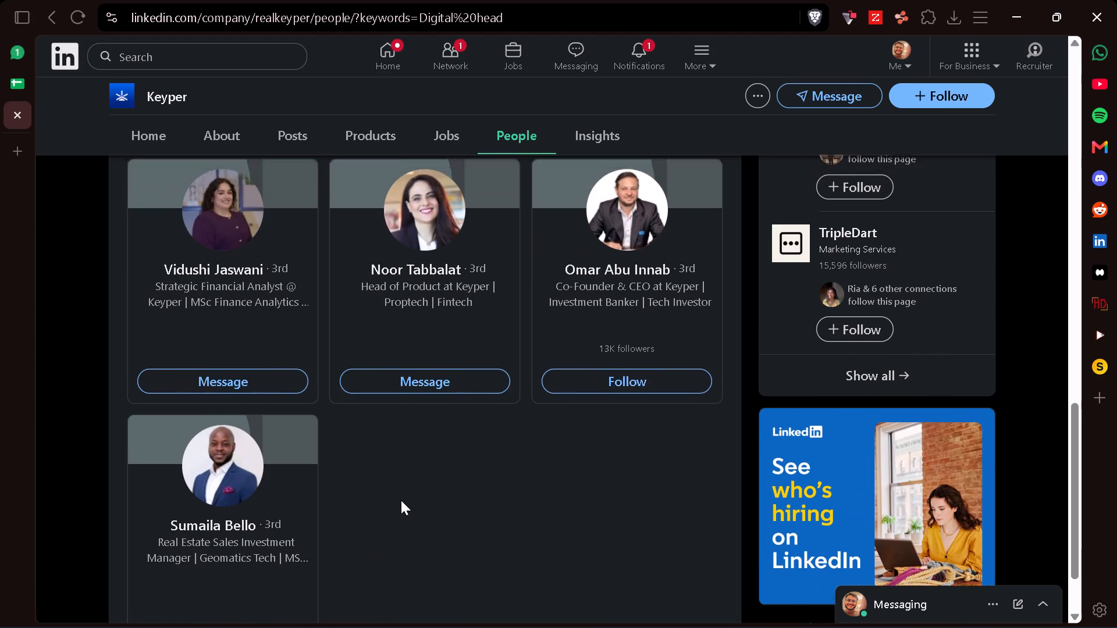
scroll(401, 500, "up", 2)
scroll(401, 500, "down", 2)
scroll(401, 500, "up", 5)
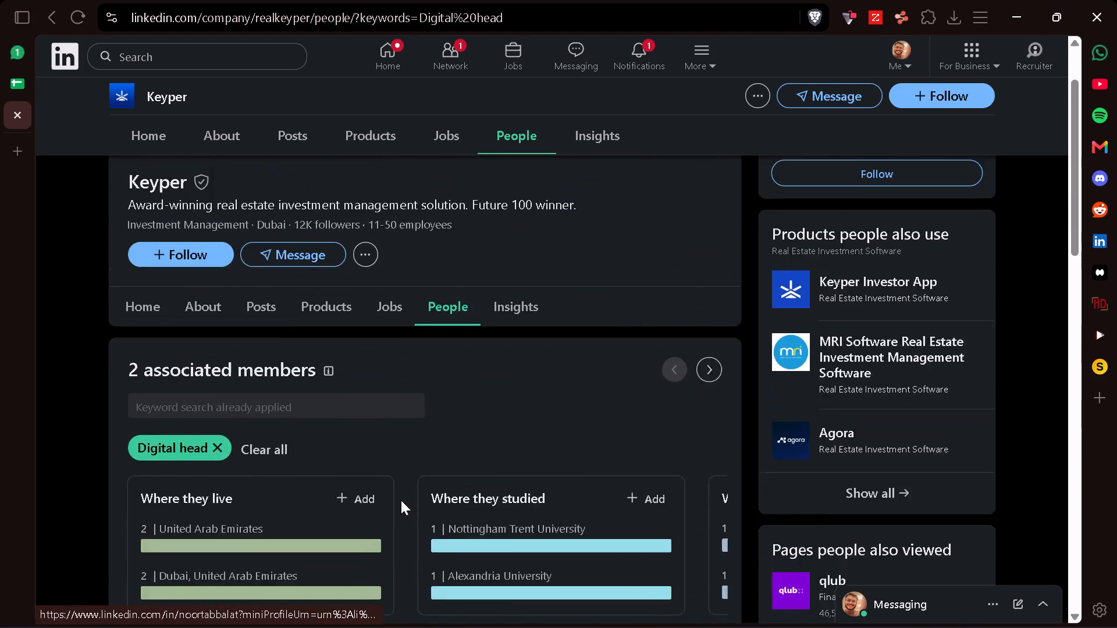
Replace the Digital head filter with a search for "Content Head" among Keyper's members, and clear that filter after checking it.
left_click(218, 470)
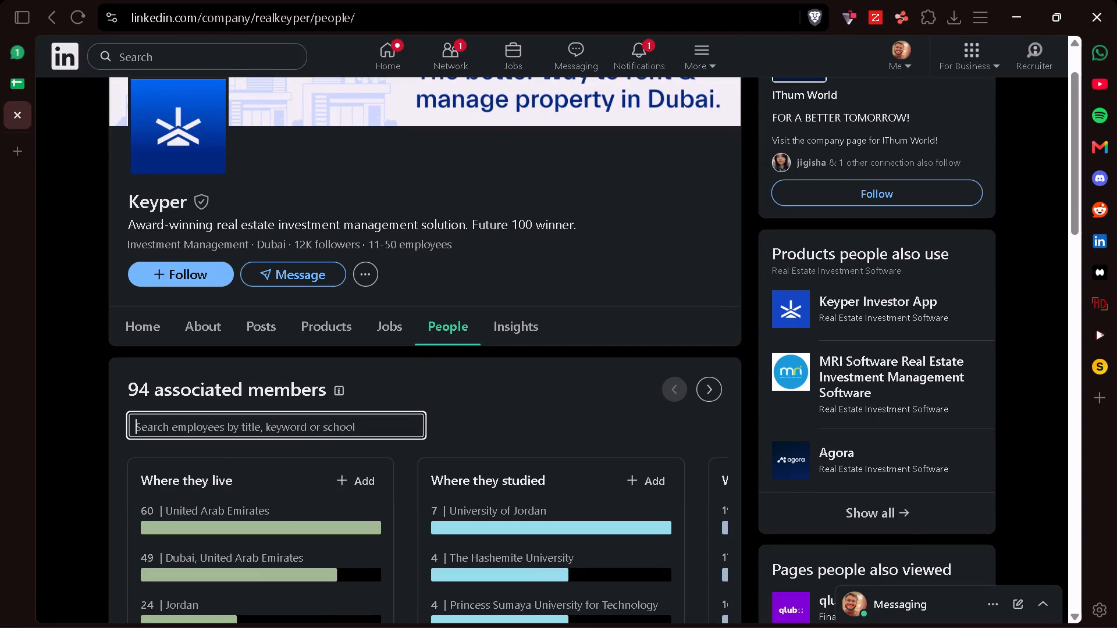
left_click(184, 416)
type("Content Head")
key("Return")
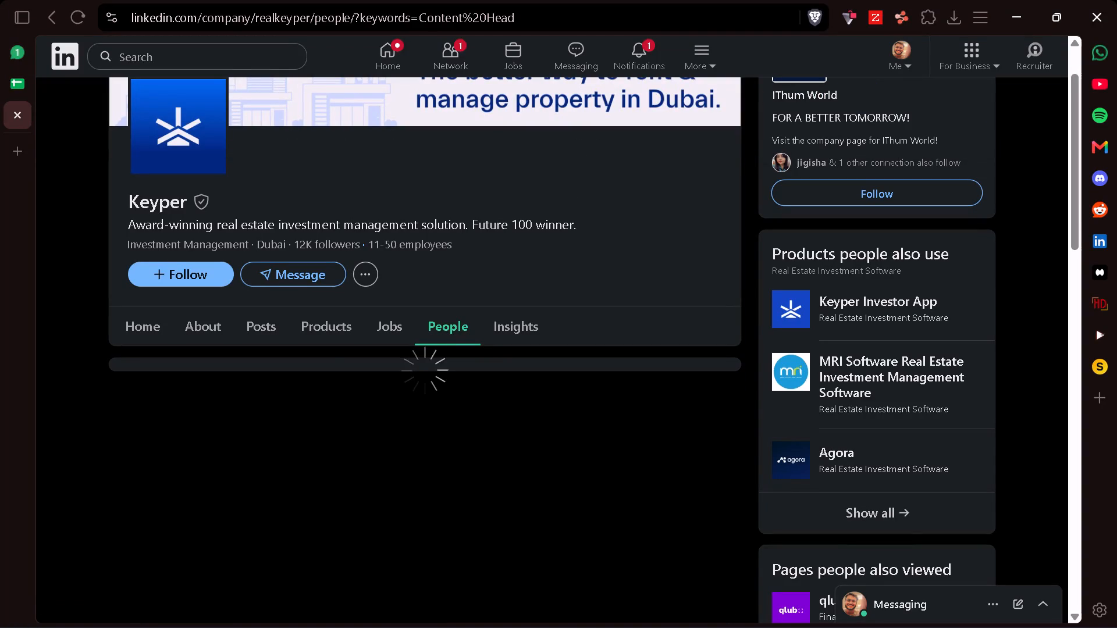
scroll(302, 552, "down", 1)
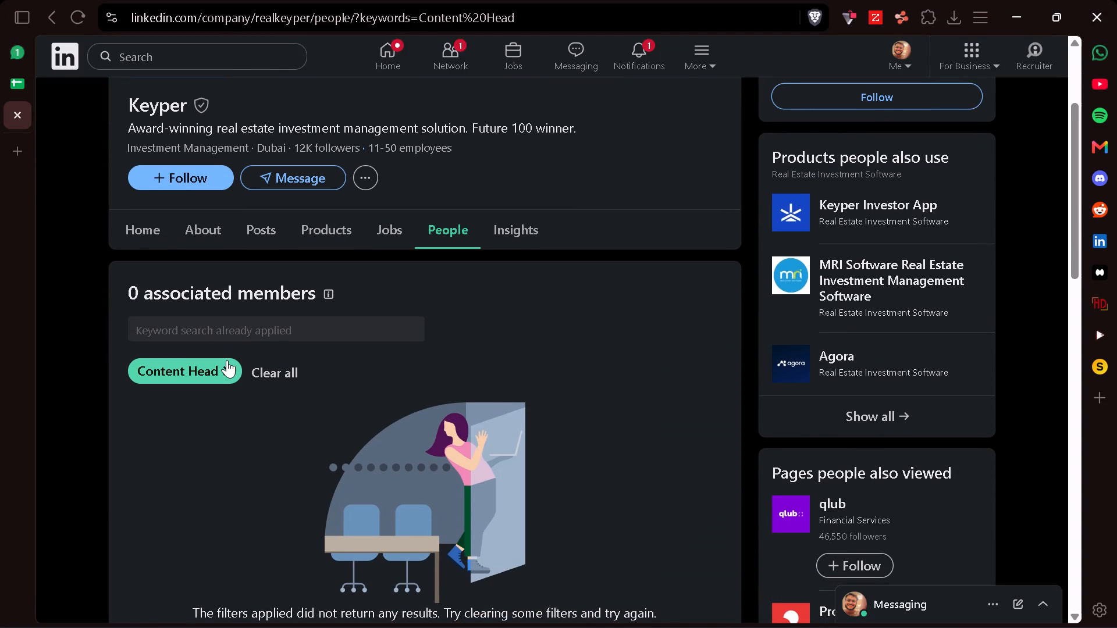
left_click(227, 360)
Fill the company name "Keyper" from cell E10 down through E12 in Dubai Leads.
left_click(24, 78)
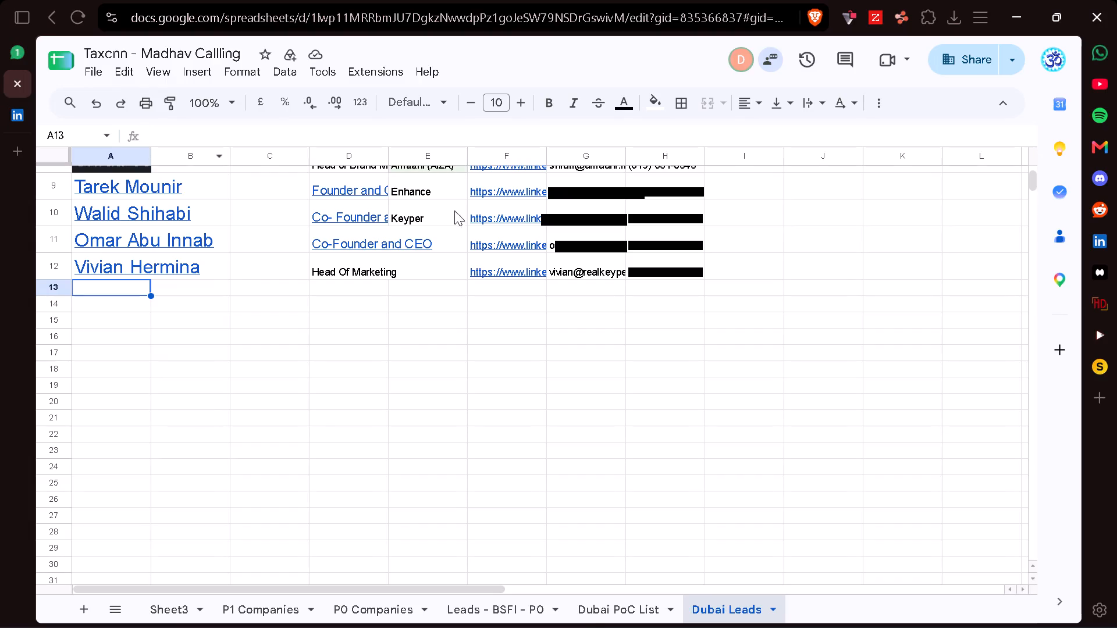
left_click(460, 214)
left_click_drag(469, 225, 463, 268)
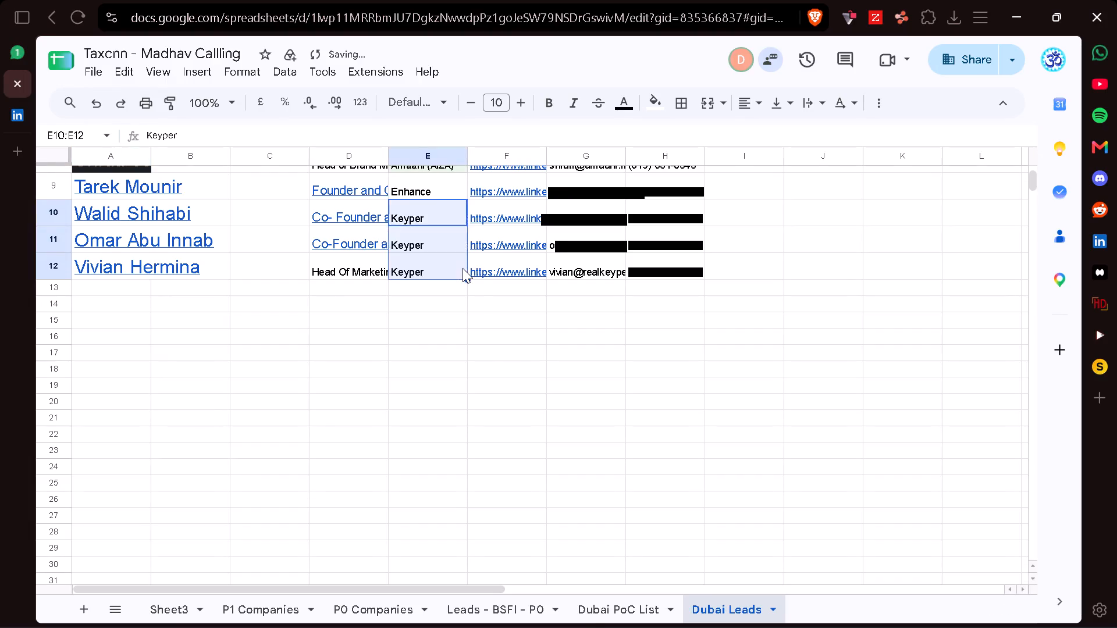
Copy the company name "Algebra AI" from cell C6 of the Dubai PoC List sheet.
scroll(463, 268, "up", 2)
scroll(472, 288, "right", 1)
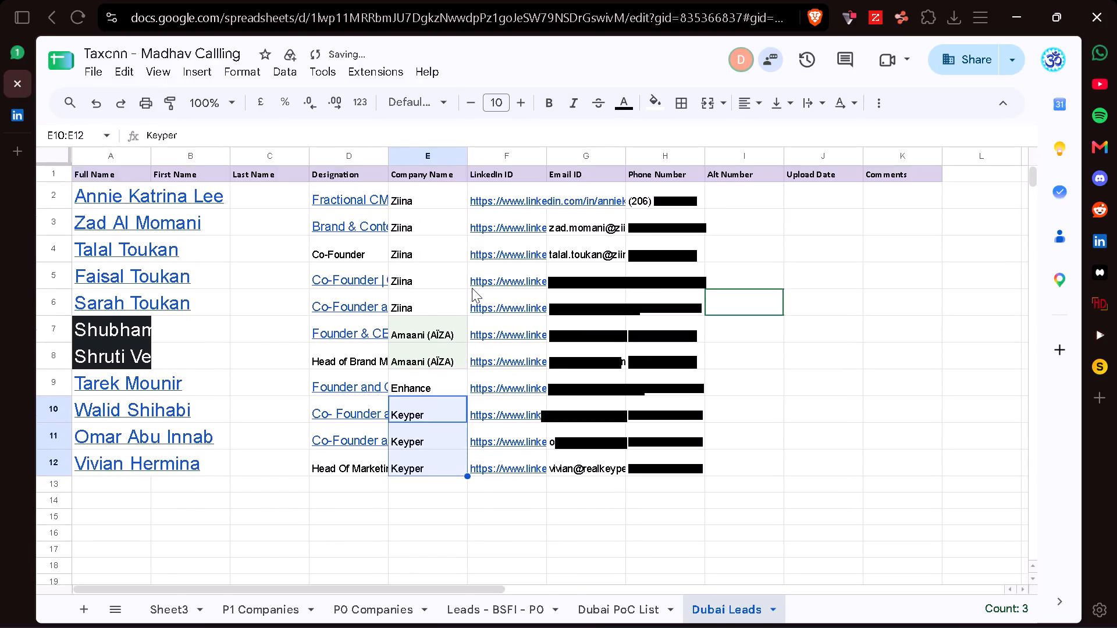
scroll(472, 288, "right", 1)
left_click(129, 366)
scroll(129, 366, "right", 1)
left_click(593, 597)
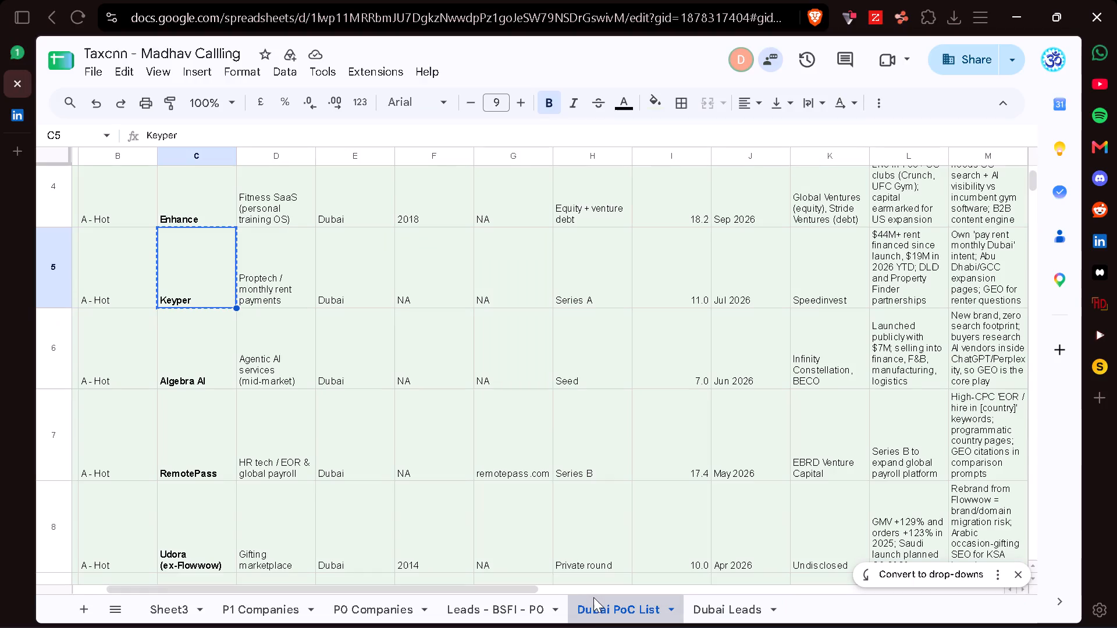
left_click(211, 361)
key("ctrl+c")
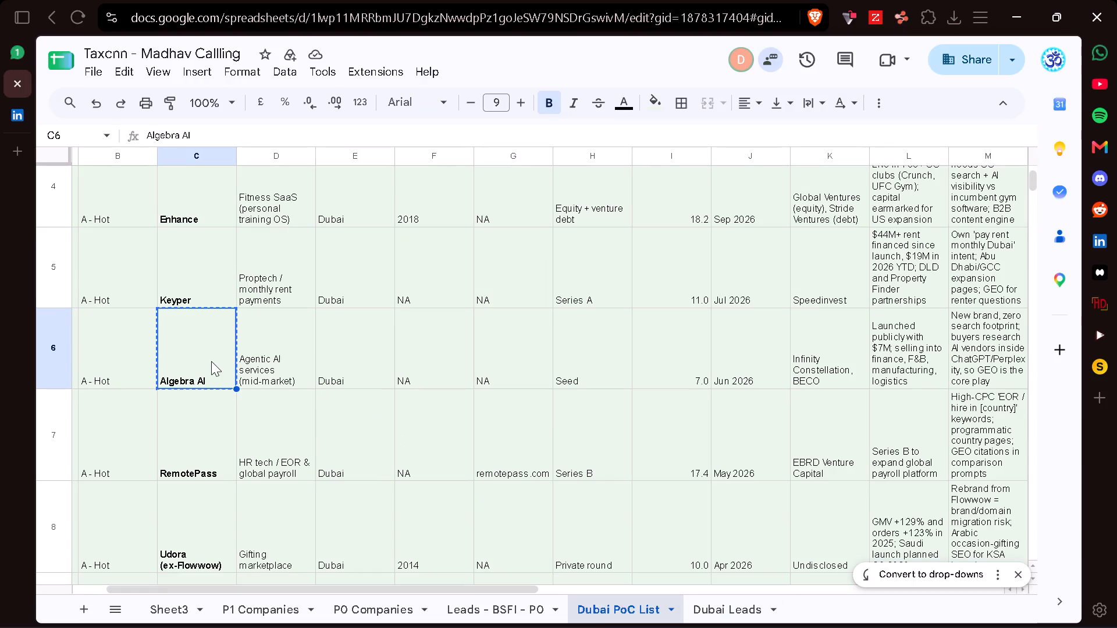
Search LinkedIn for "Algebra AI" and open the People page of the Dubai-based technology company.
left_click(755, 620)
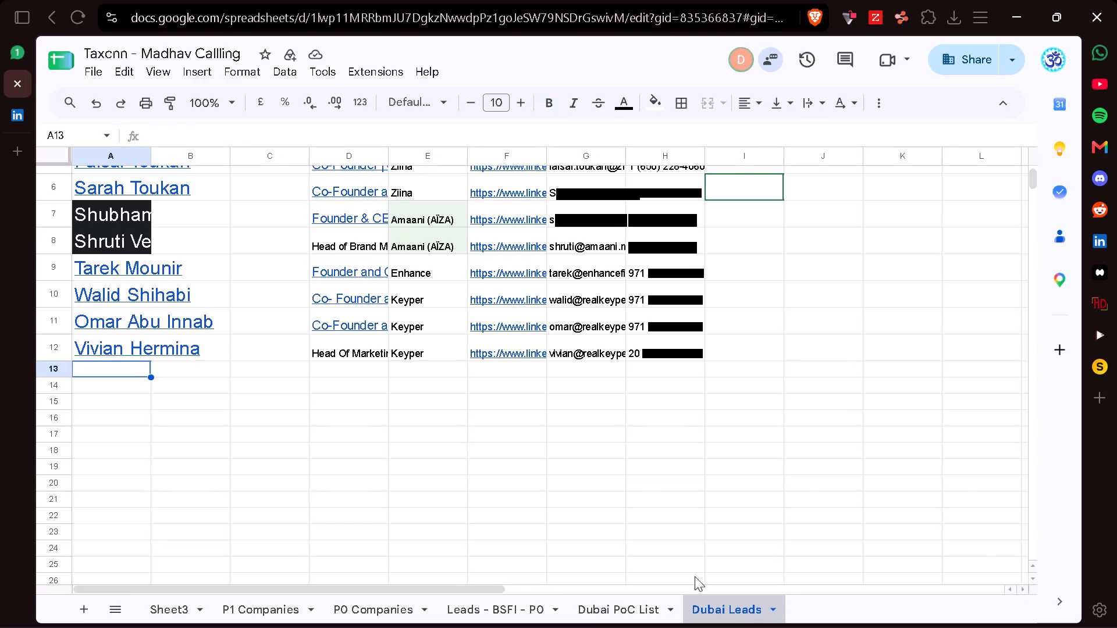
left_click(18, 104)
left_click(166, 56)
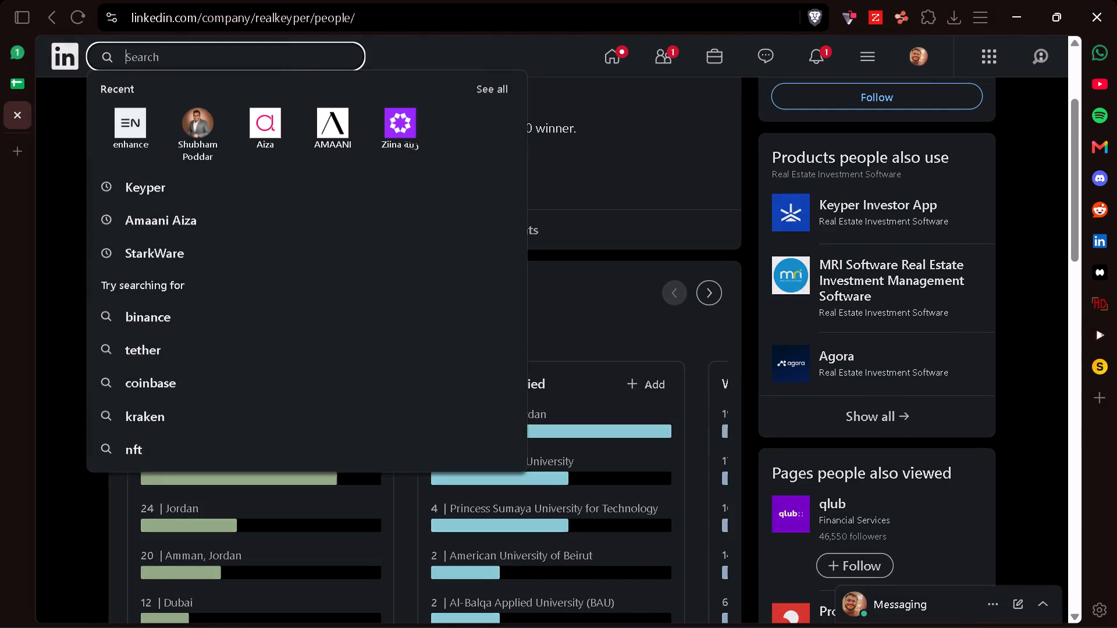
key("ctrl+v")
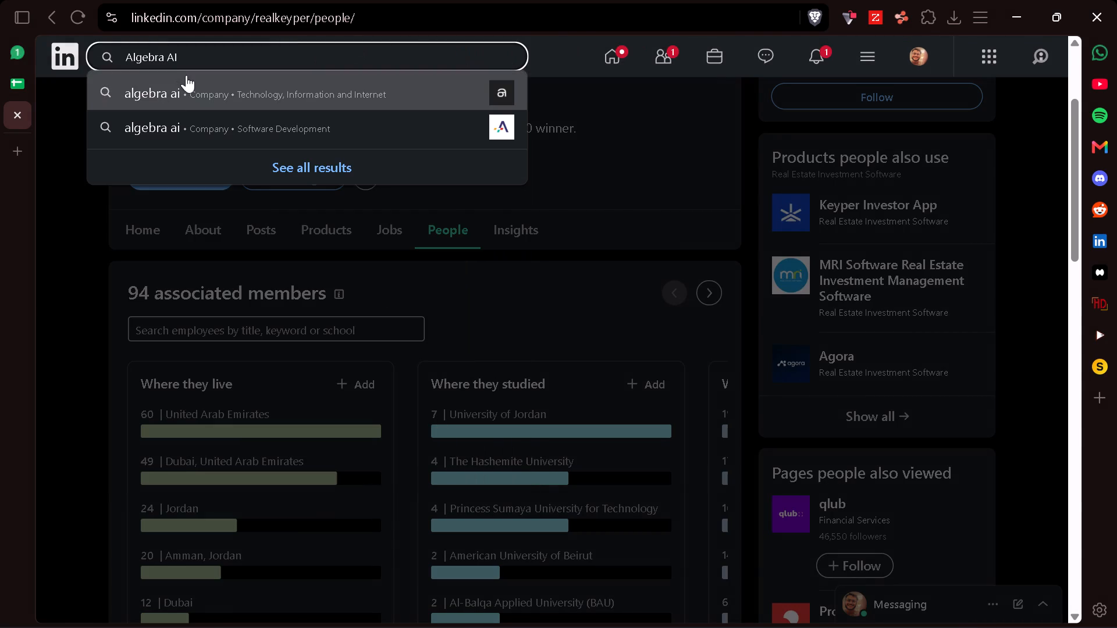
left_click(237, 123)
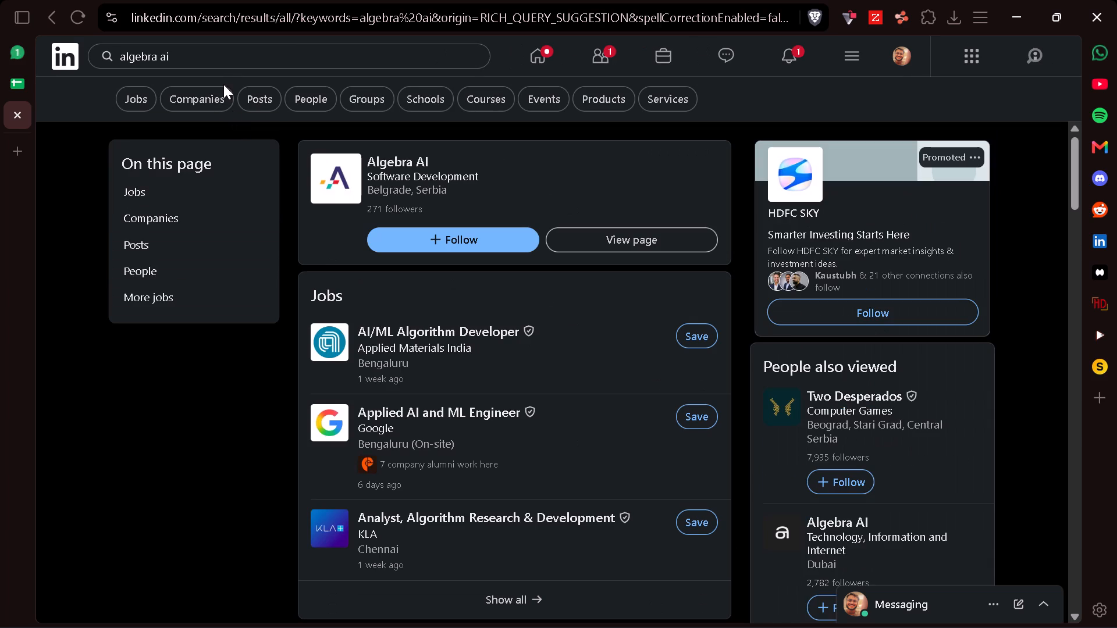
left_click(201, 44)
left_click(201, 90)
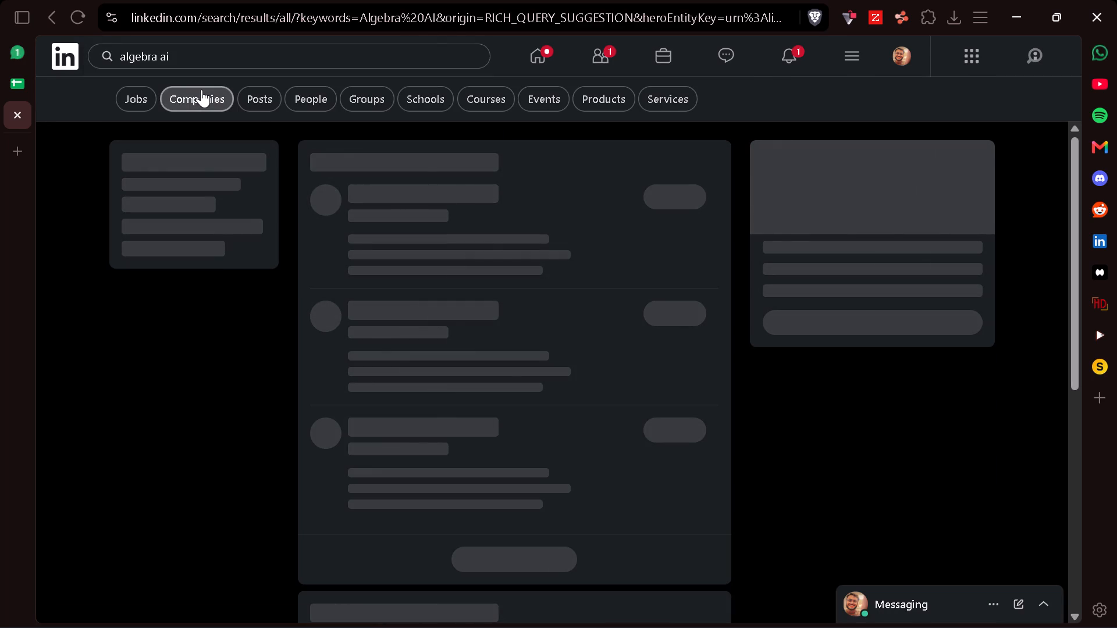
left_click(602, 241)
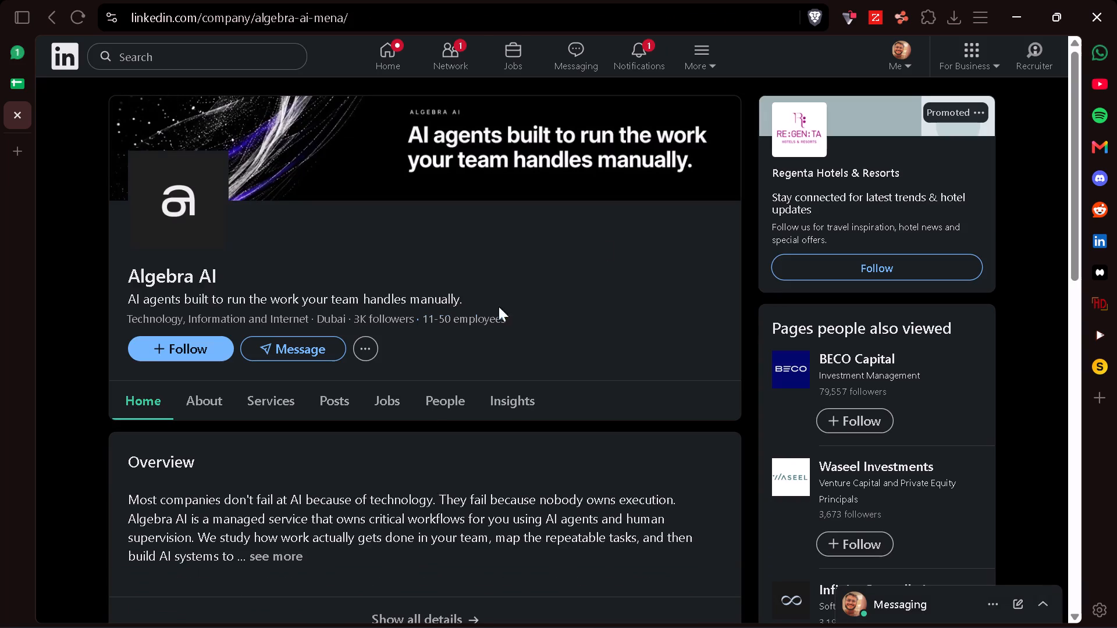
left_click(429, 406)
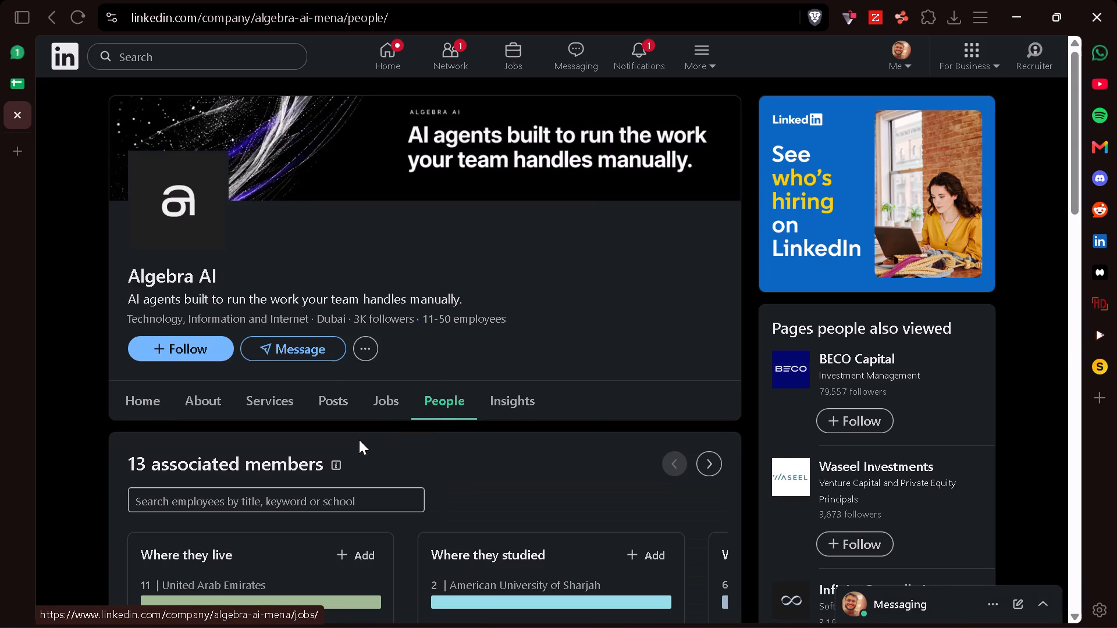
Look through the first set of Algebra AI's associated members for founder and marketing contacts.
scroll(359, 440, "down", 4)
scroll(291, 457, "down", 3)
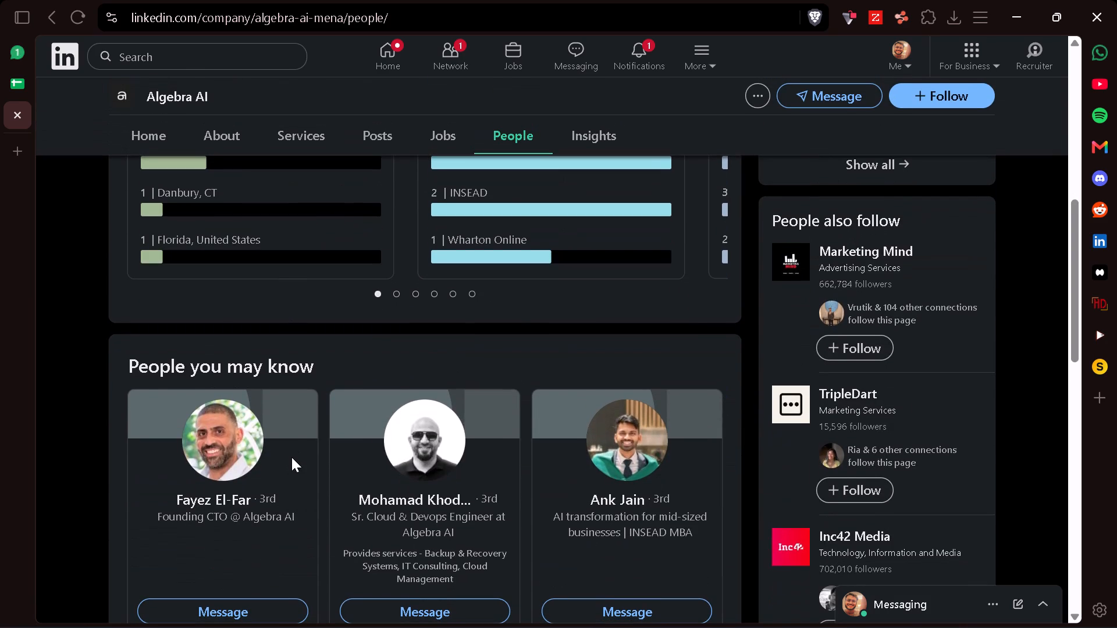
scroll(294, 445, "down", 1)
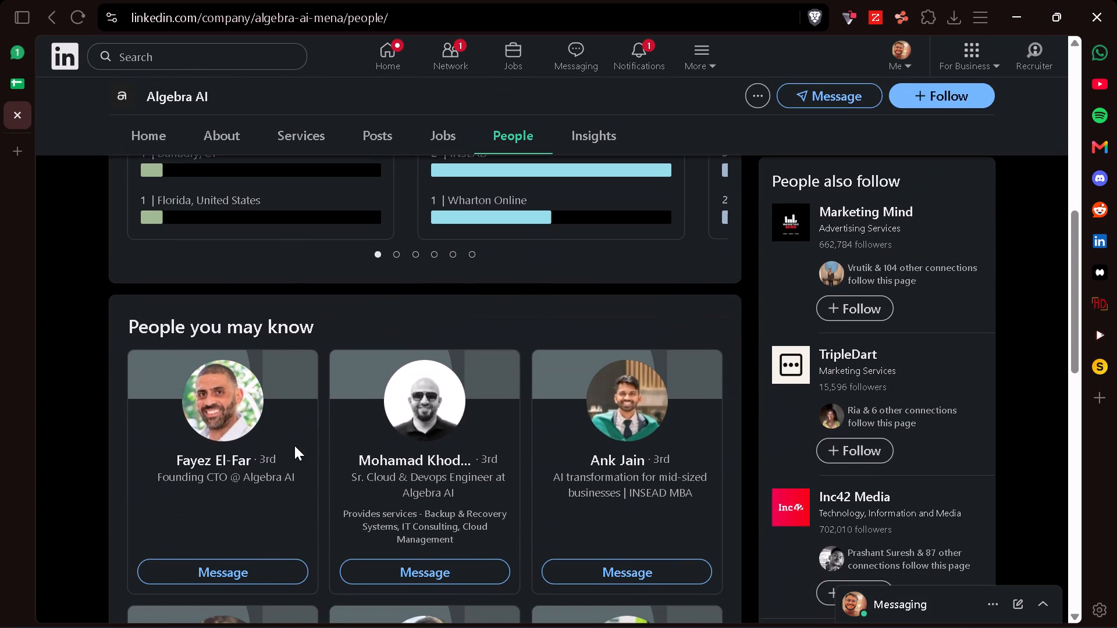
scroll(294, 445, "down", 3)
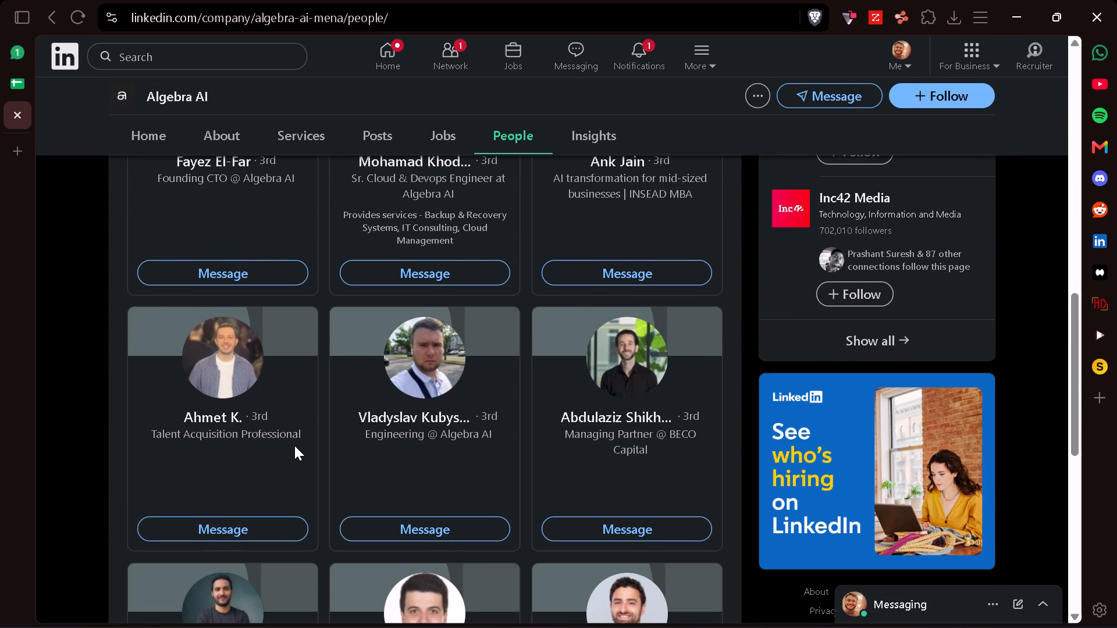
scroll(294, 445, "down", 2)
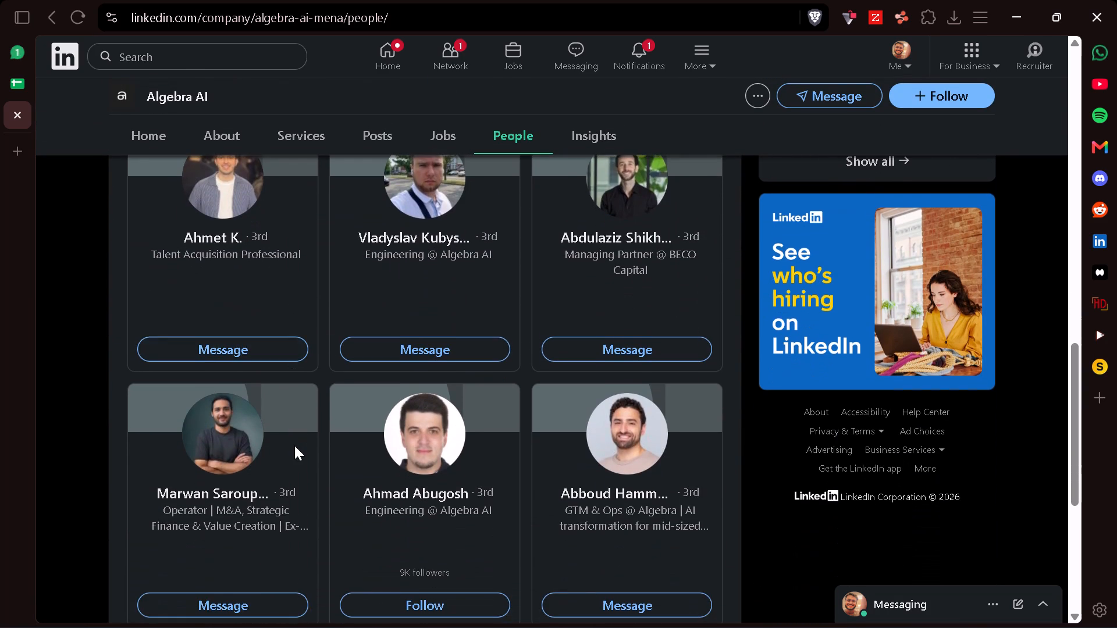
scroll(294, 445, "down", 2)
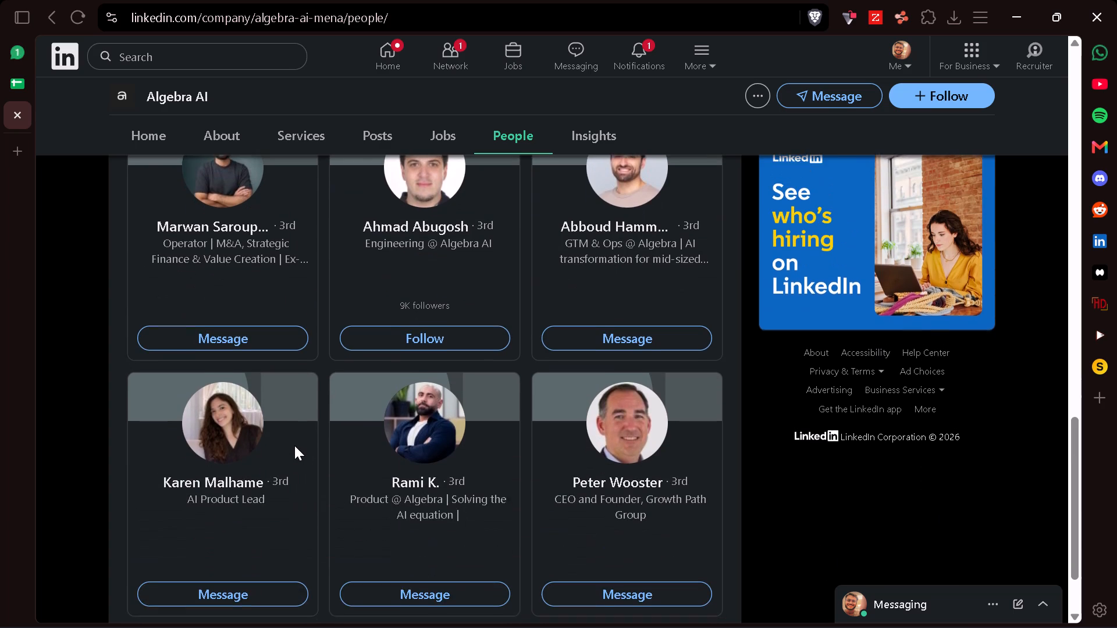
scroll(294, 445, "down", 2)
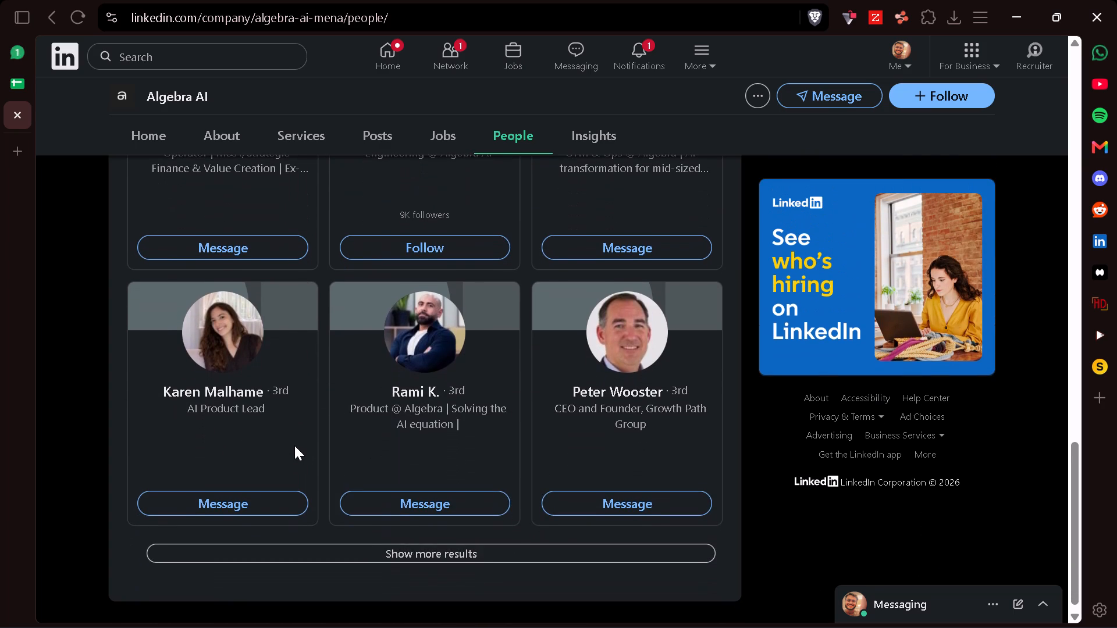
Load more of Algebra AI's members and review the full list for founder, CEO and marketing roles.
left_click(425, 547)
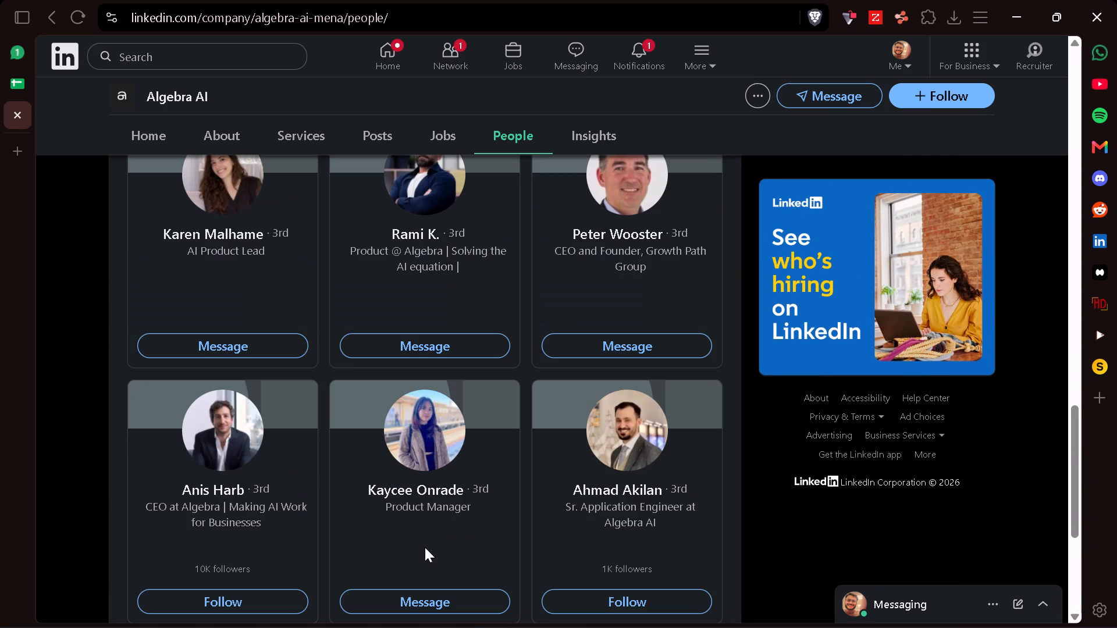
scroll(425, 547, "down", 3)
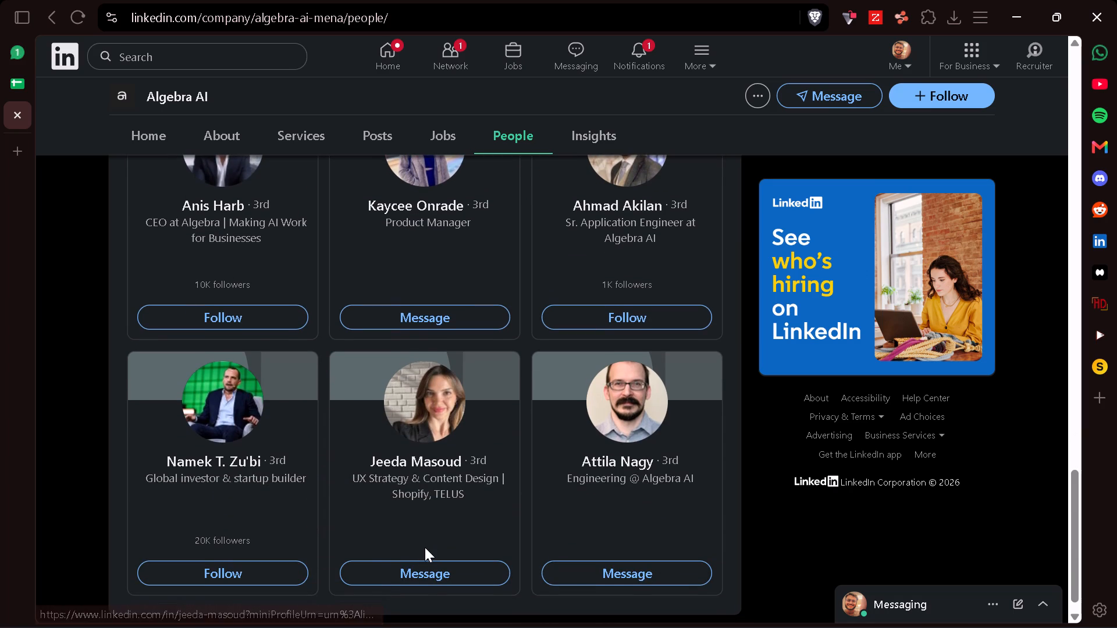
scroll(425, 547, "down", 2)
scroll(425, 547, "up", 2)
scroll(361, 495, "up", 1)
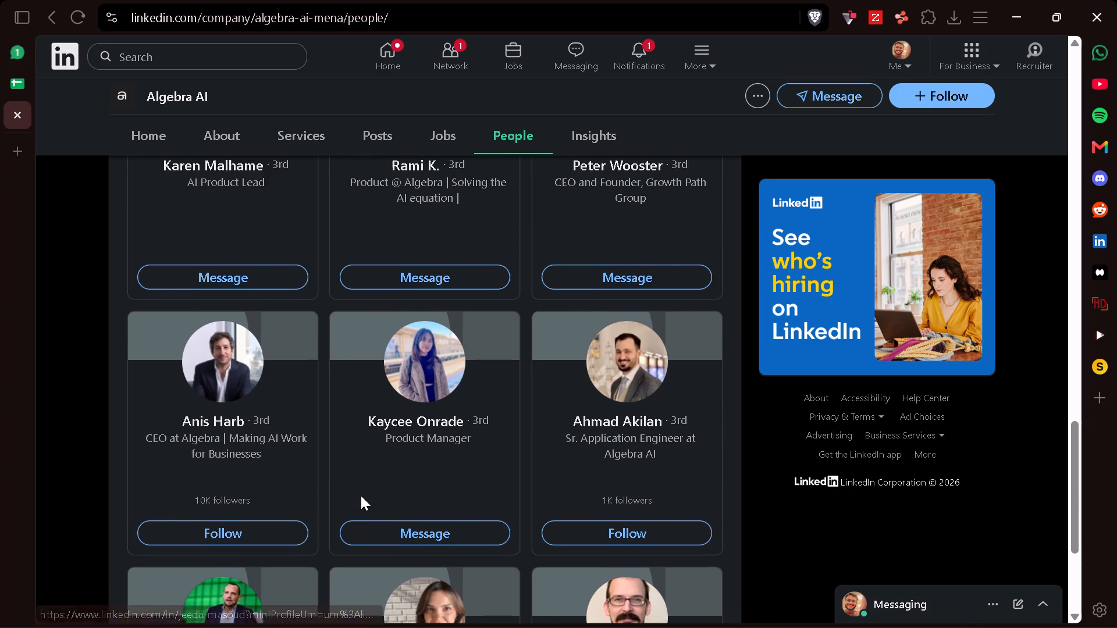
scroll(361, 495, "up", 3)
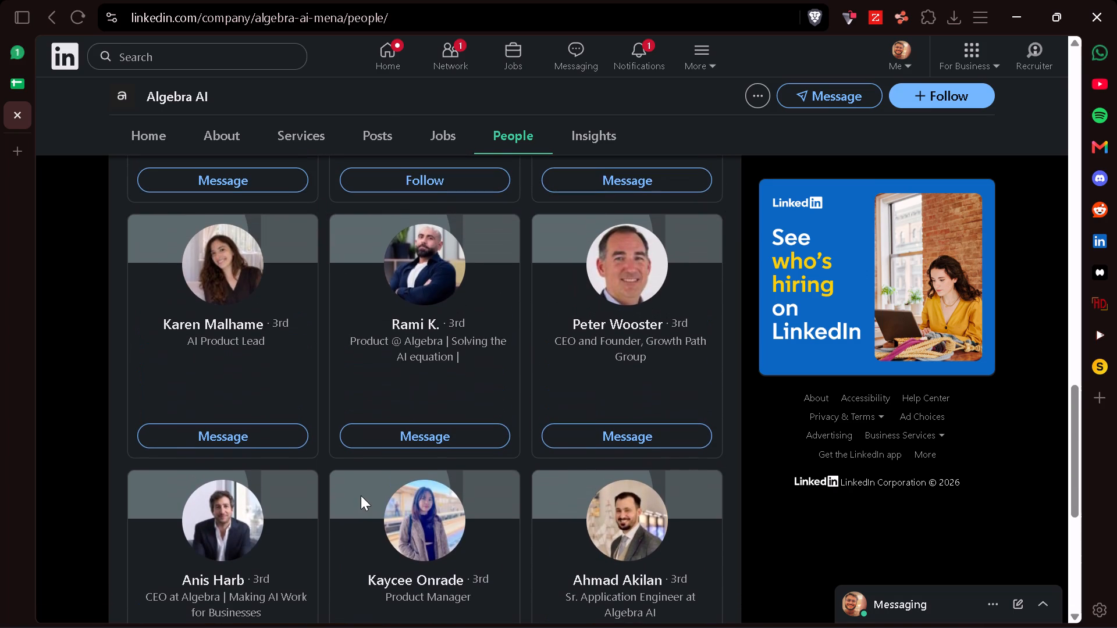
scroll(361, 495, "up", 3)
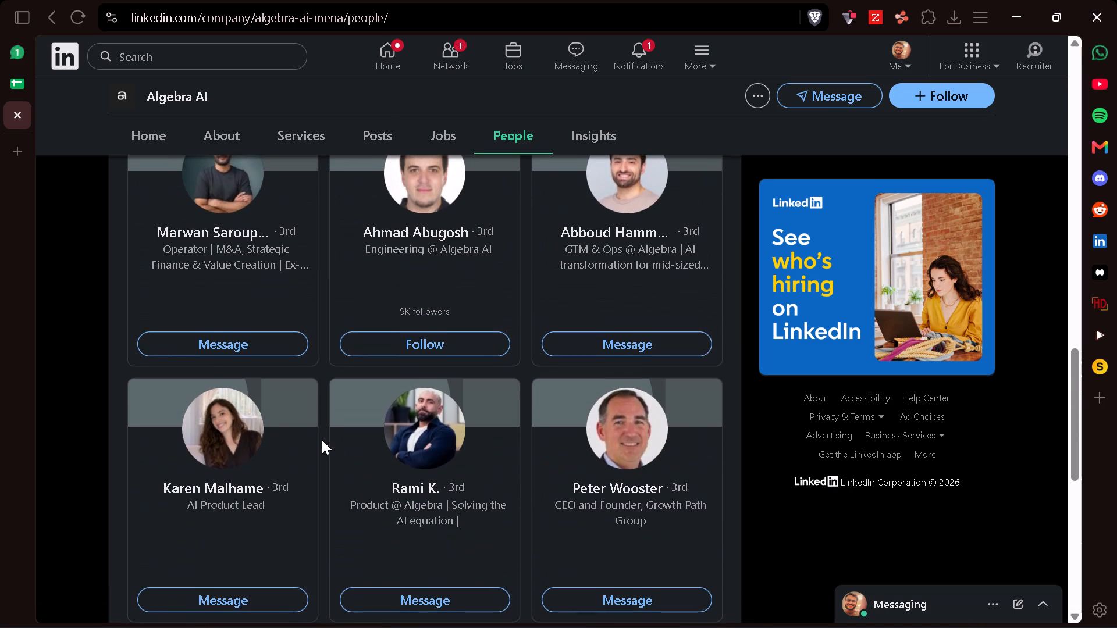
scroll(322, 440, "up", 2)
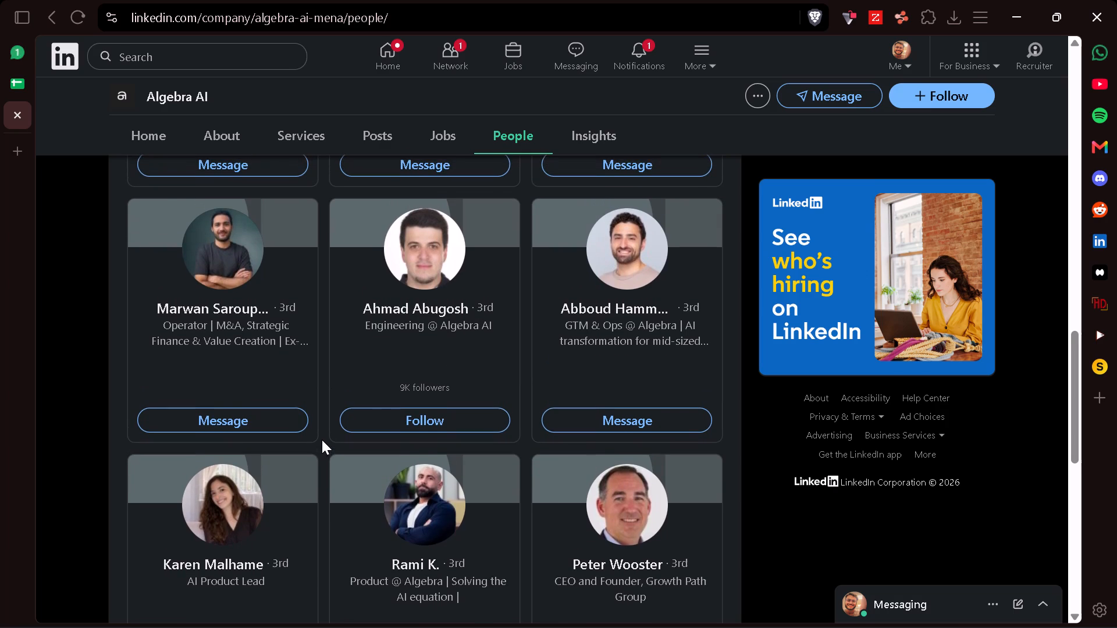
scroll(322, 440, "up", 3)
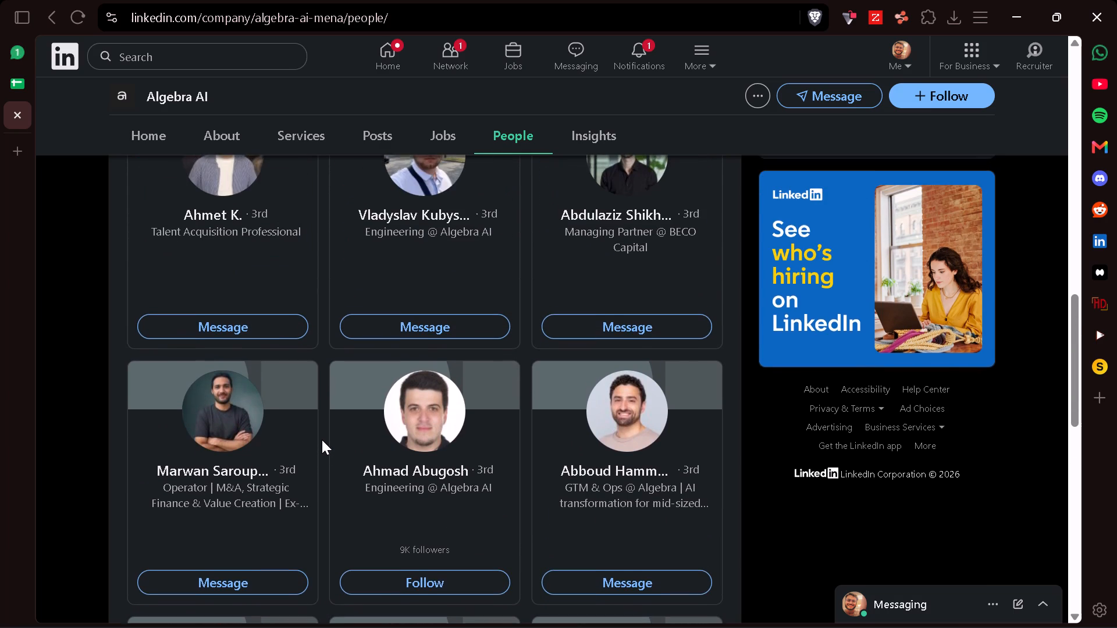
scroll(322, 440, "up", 3)
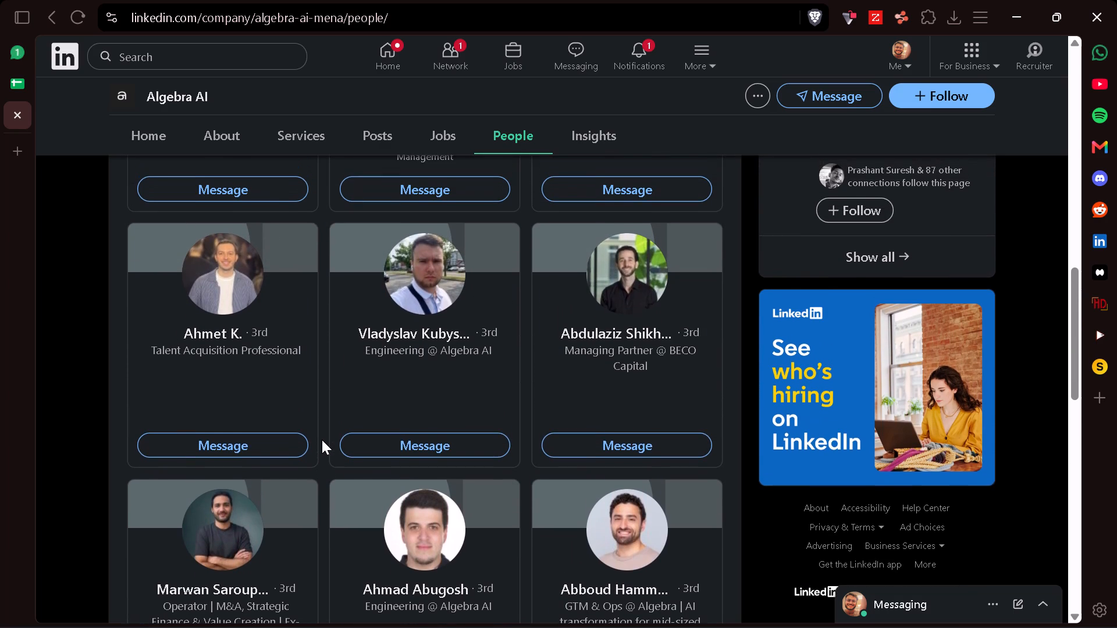
scroll(322, 440, "up", 3)
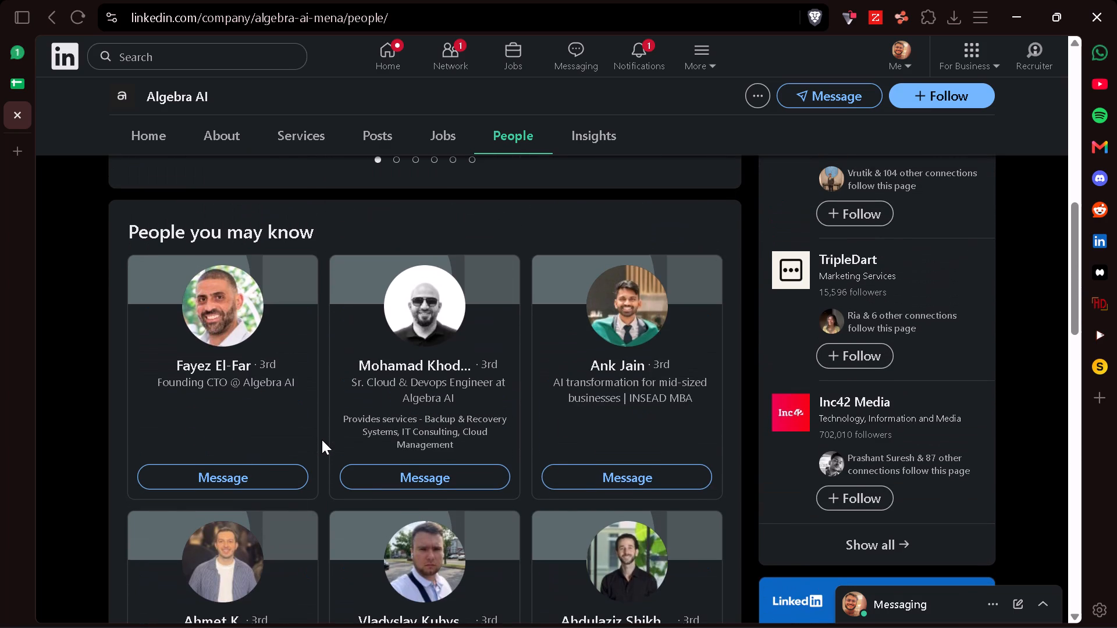
scroll(322, 440, "down", 6)
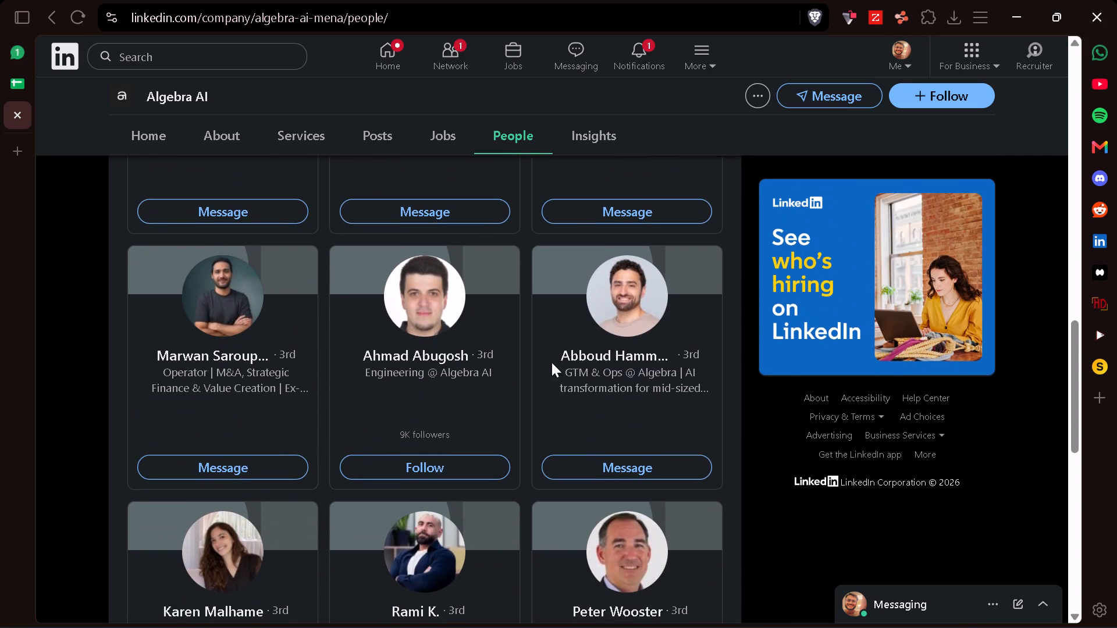
scroll(550, 477, "down", 1)
left_click(625, 456)
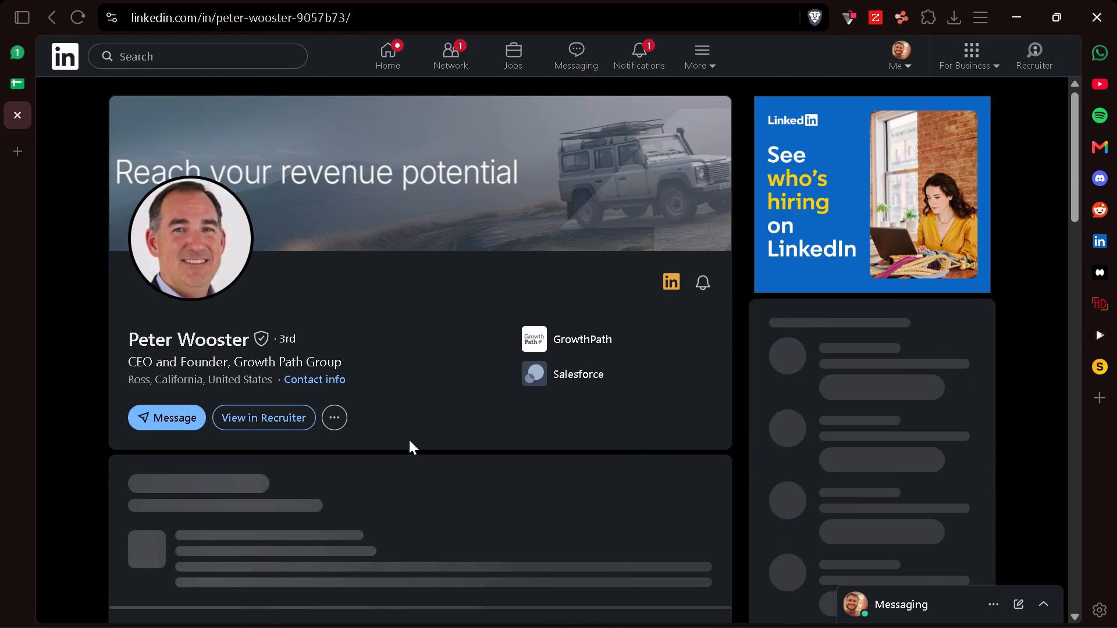
scroll(347, 469, "down", 6)
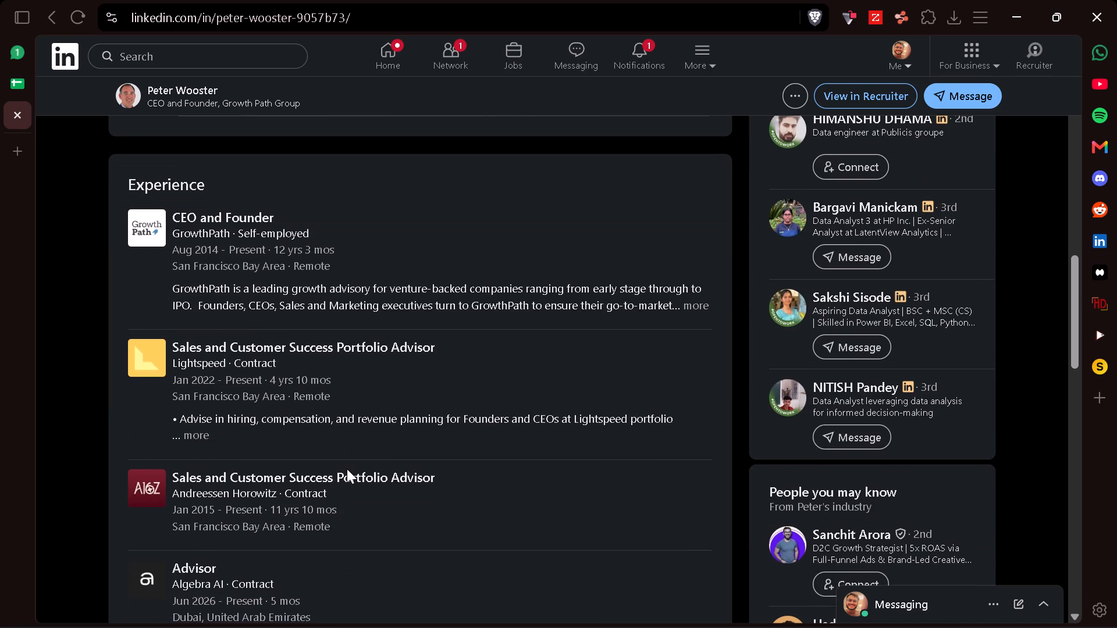
scroll(347, 469, "down", 6)
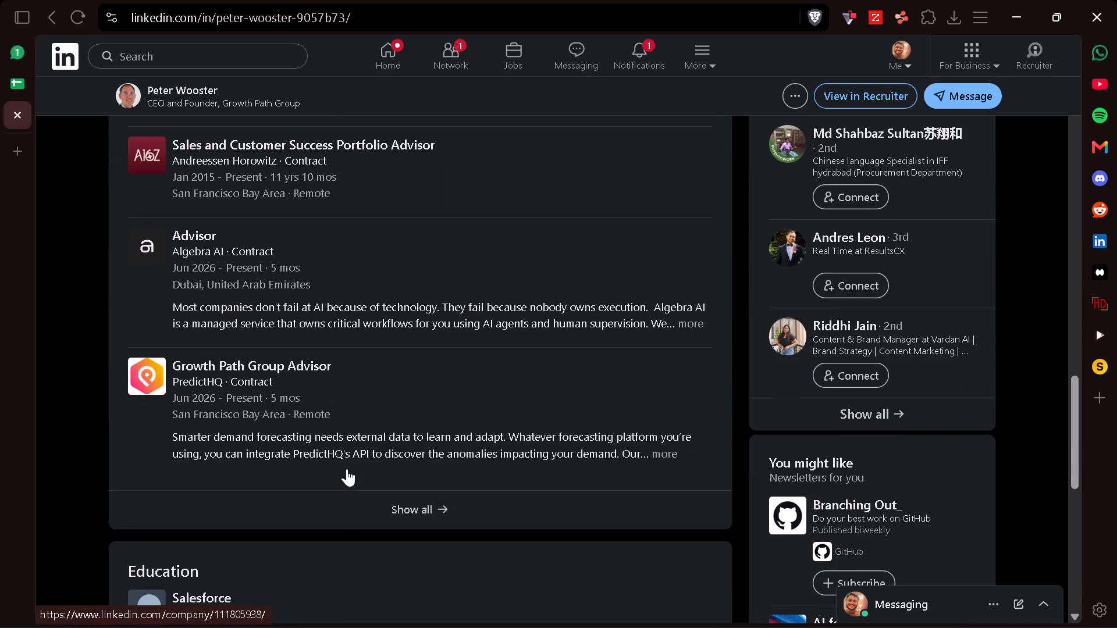
scroll(347, 469, "down", 2)
scroll(347, 469, "up", 6)
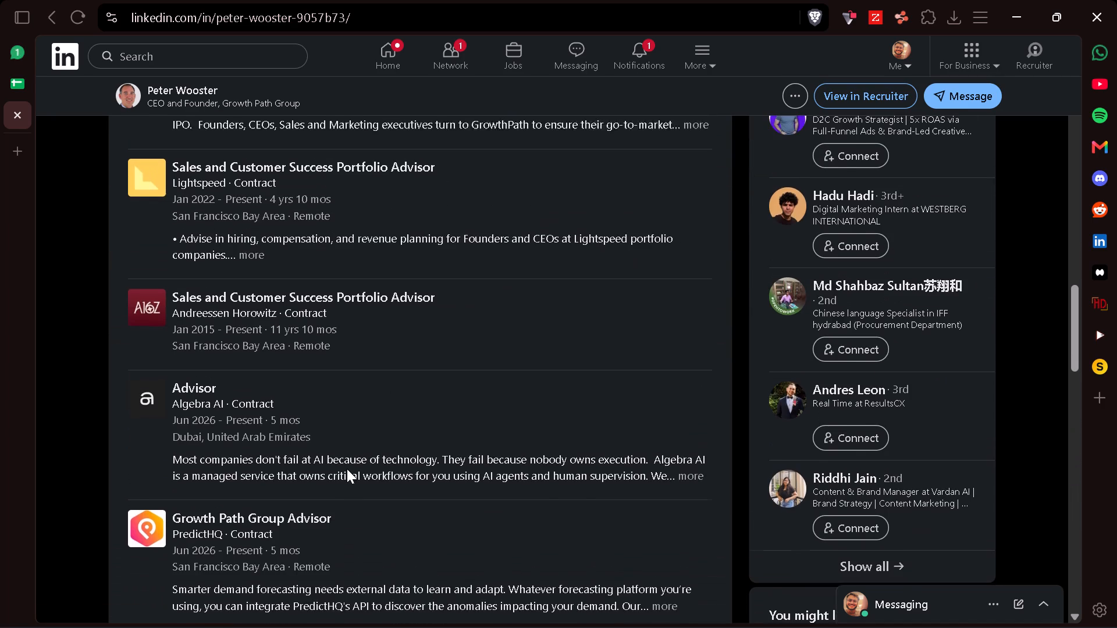
scroll(347, 469, "up", 10)
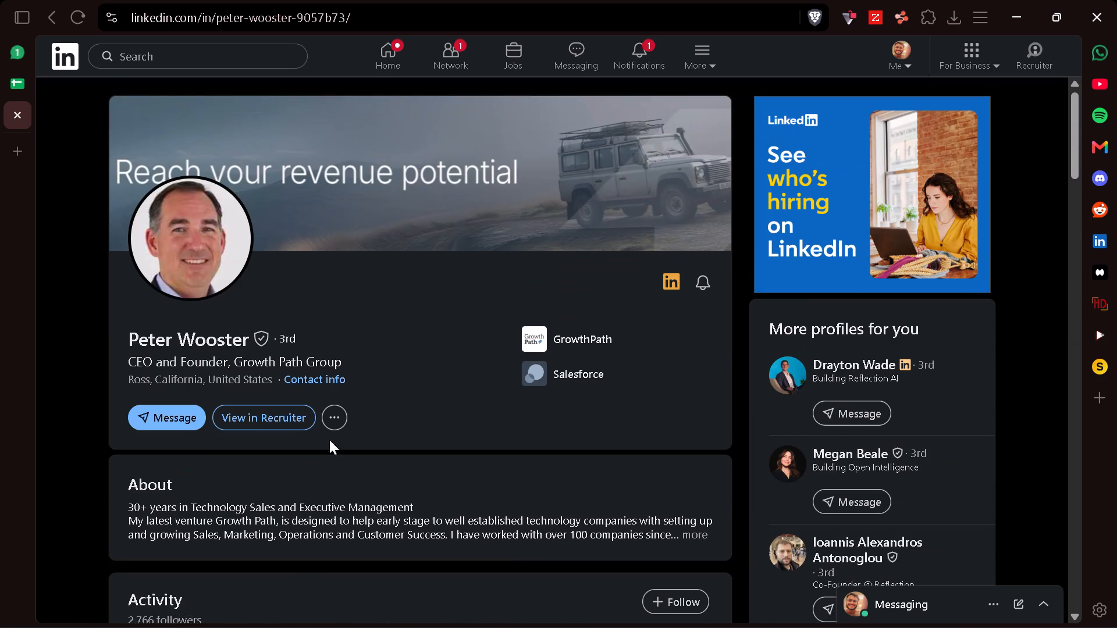
left_click(55, 21)
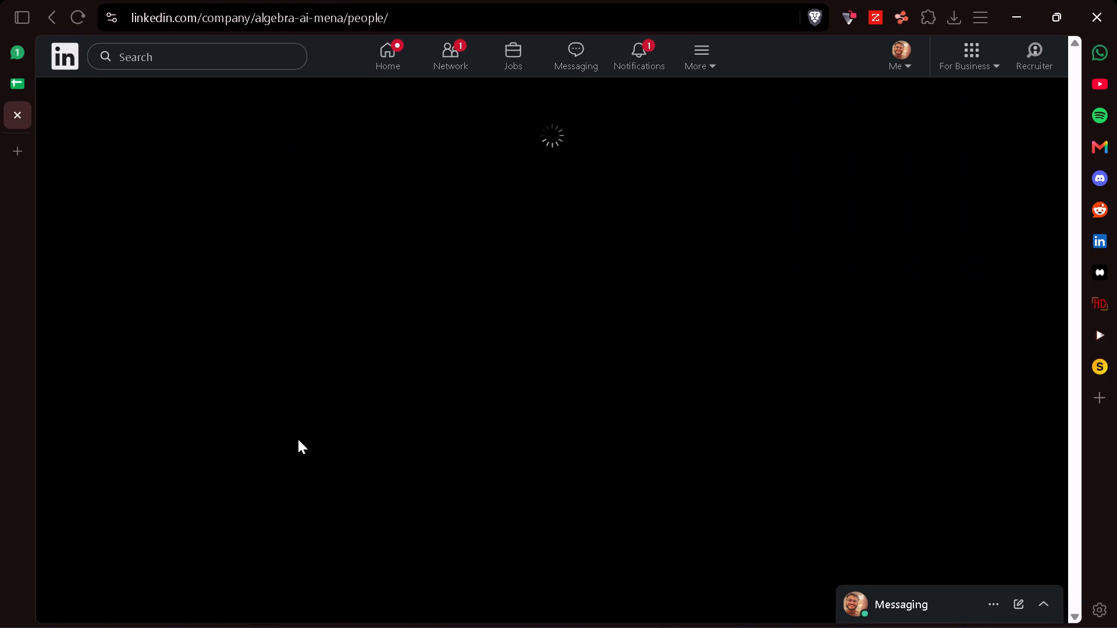
Check the experience on the profile of Algebra AI's Founding CTO, and return to the company's member list.
left_click(204, 522)
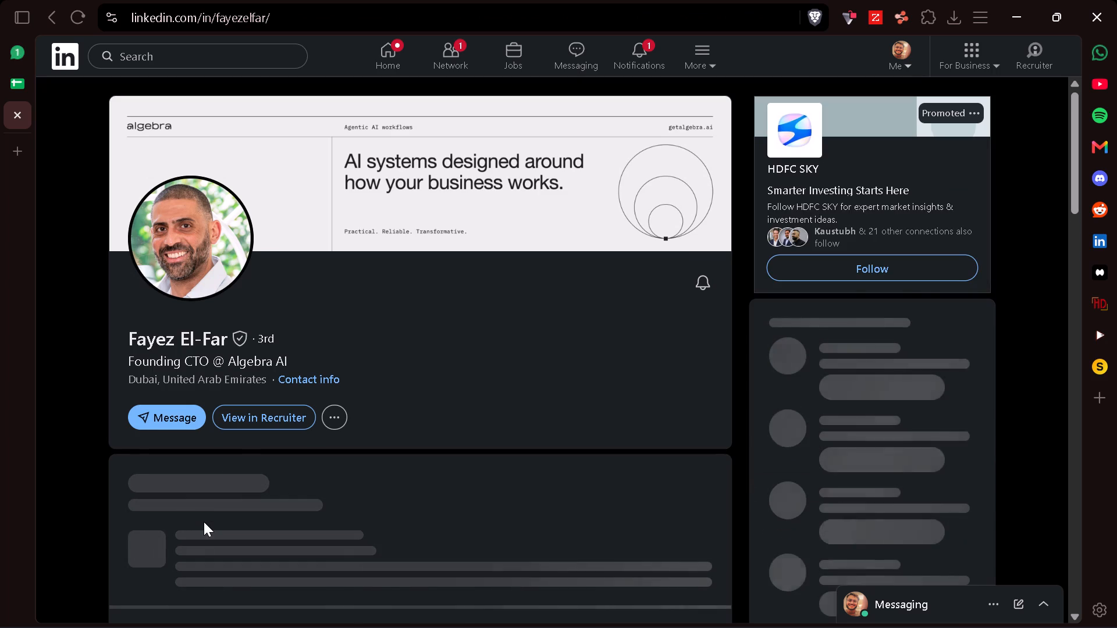
scroll(204, 522, "down", 4)
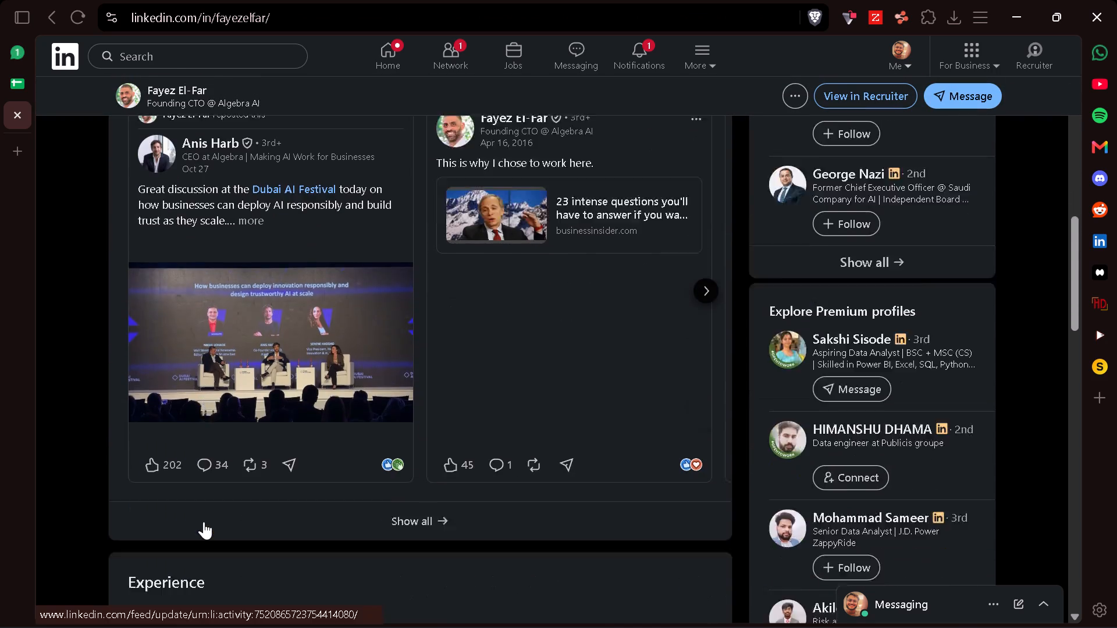
scroll(204, 522, "down", 2)
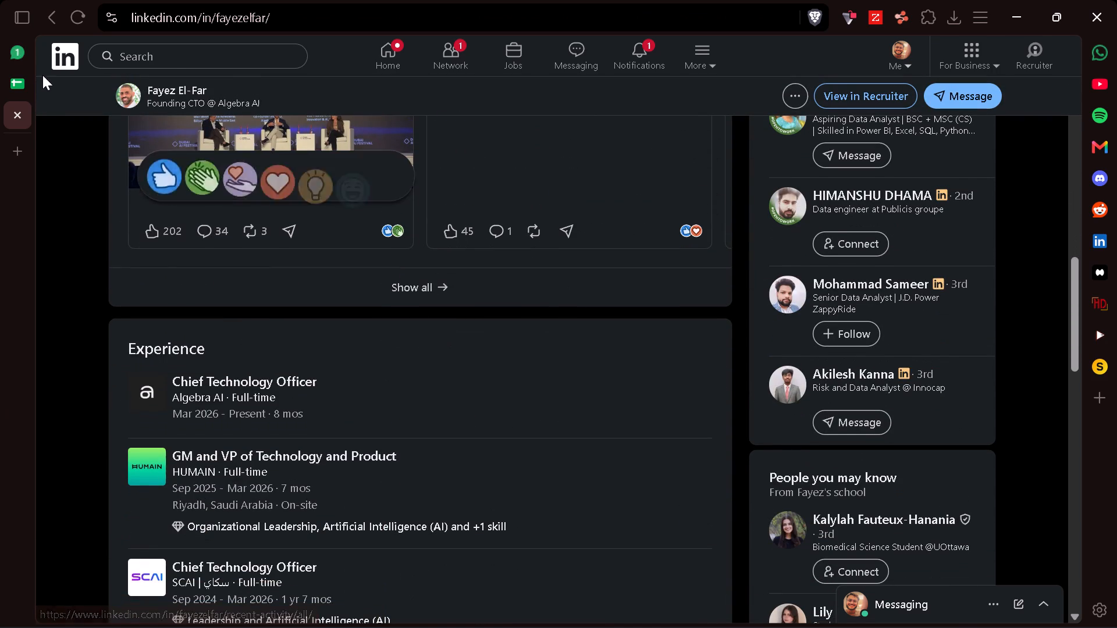
left_click(48, 22)
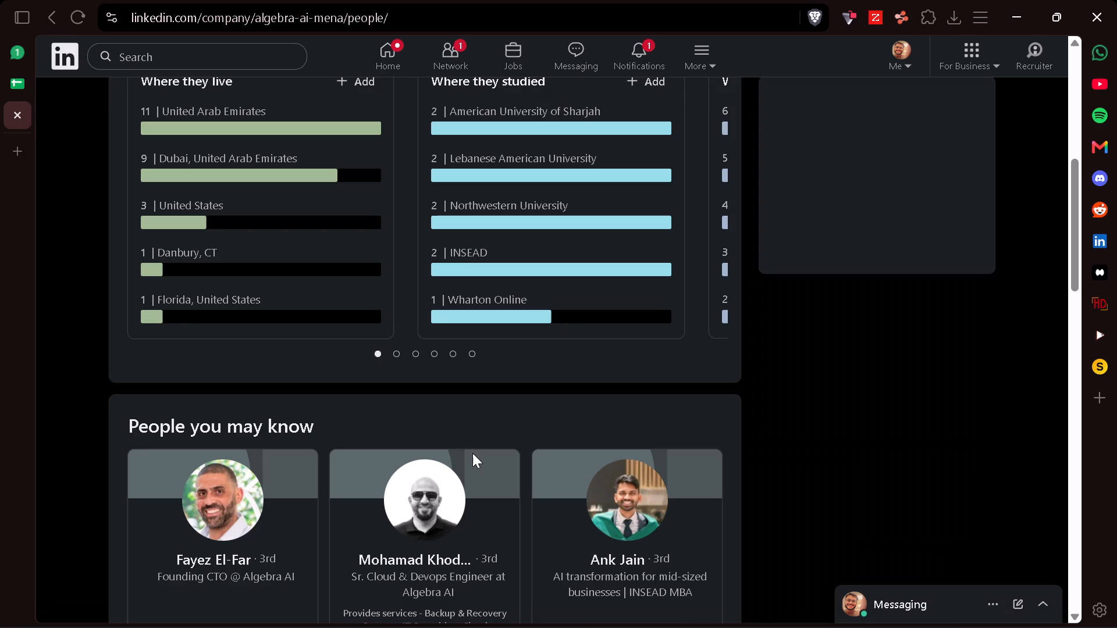
Find Algebra AI's GTM & Ops member in the list, check the experience on that profile, and return to the member list.
scroll(472, 453, "down", 2)
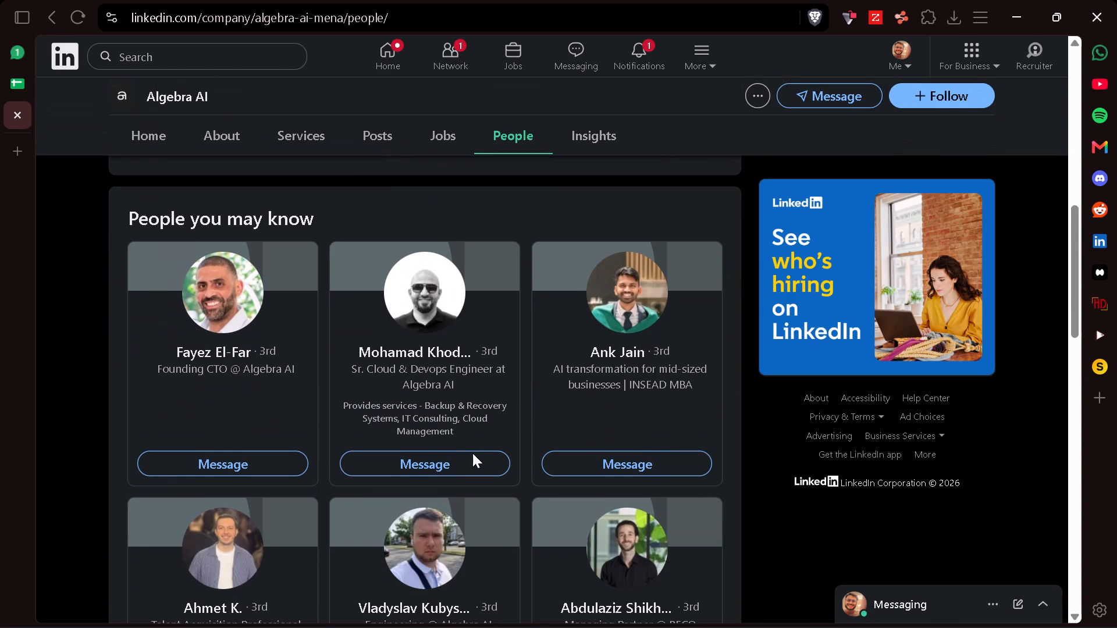
scroll(472, 453, "down", 2)
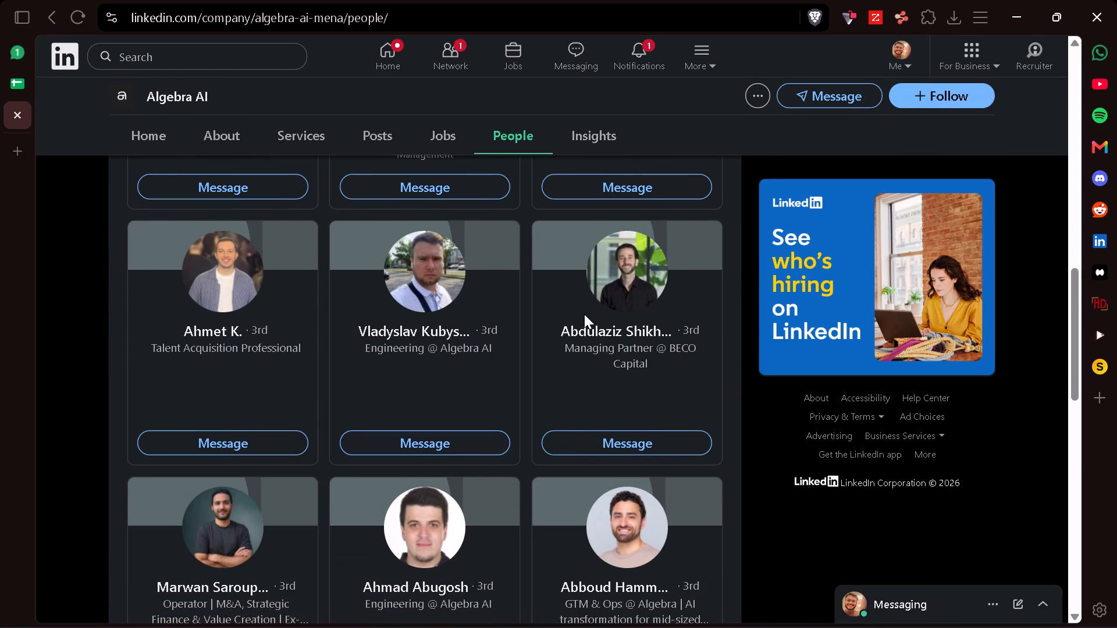
scroll(476, 447, "down", 2)
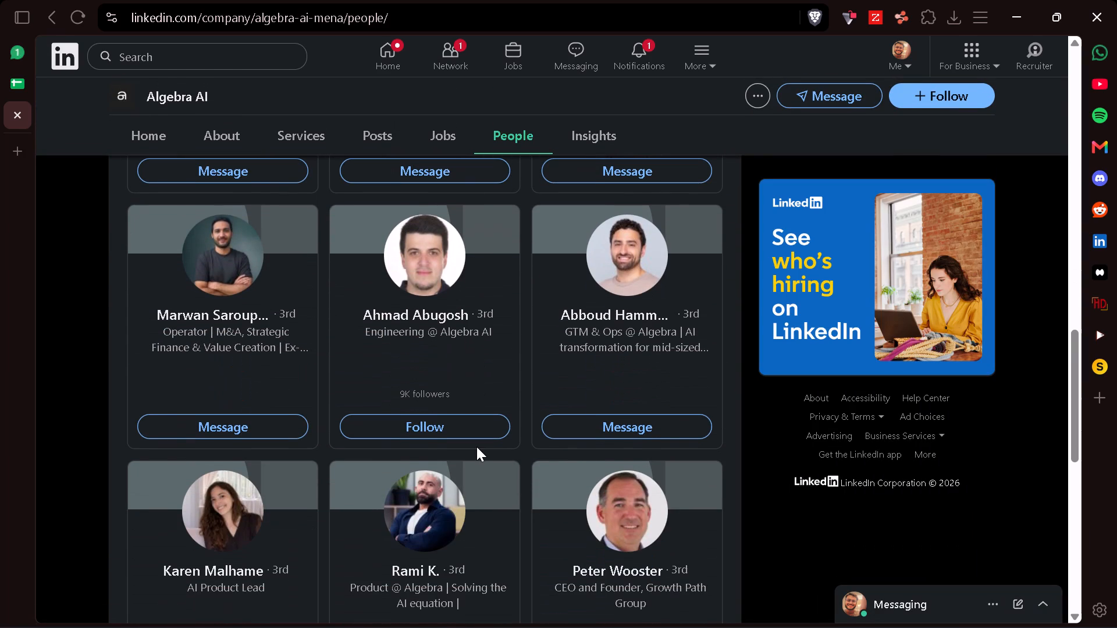
left_click(641, 250)
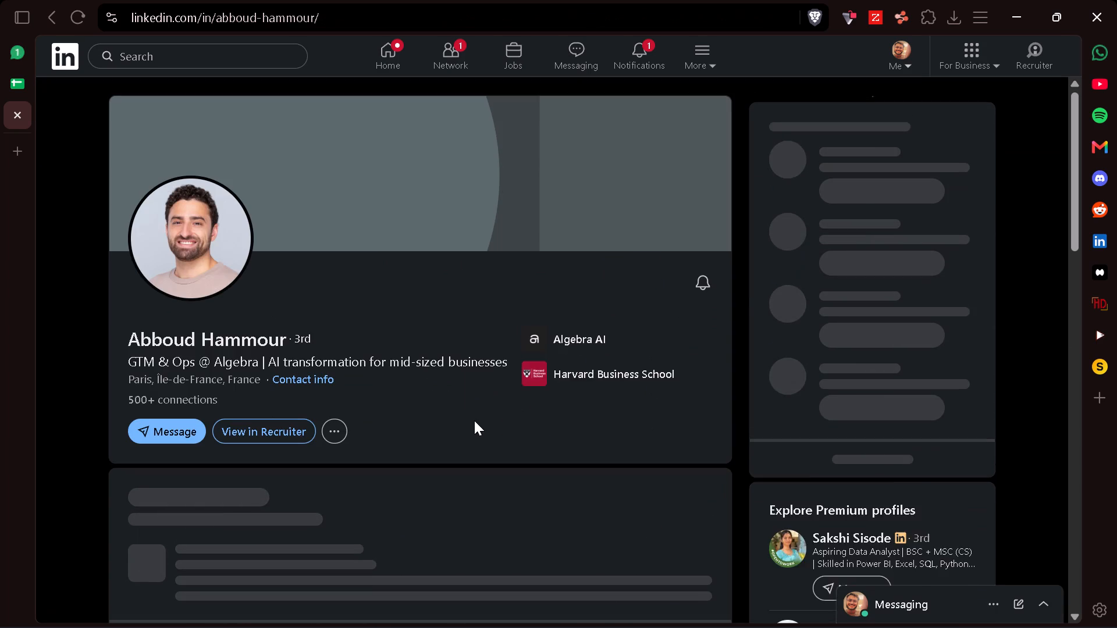
scroll(408, 447, "down", 2)
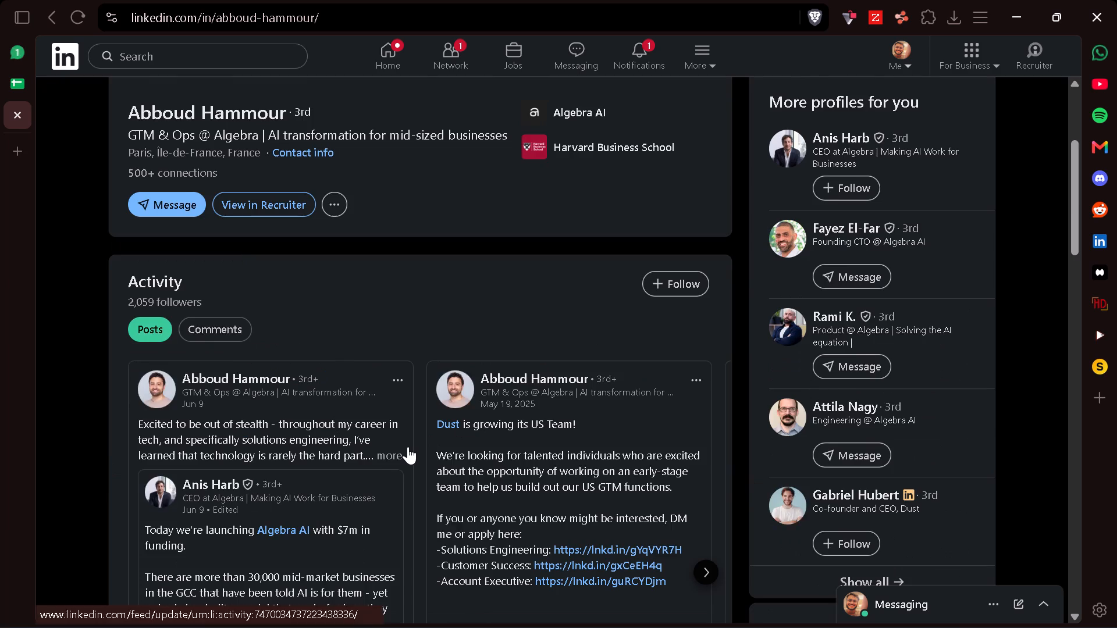
scroll(408, 447, "down", 5)
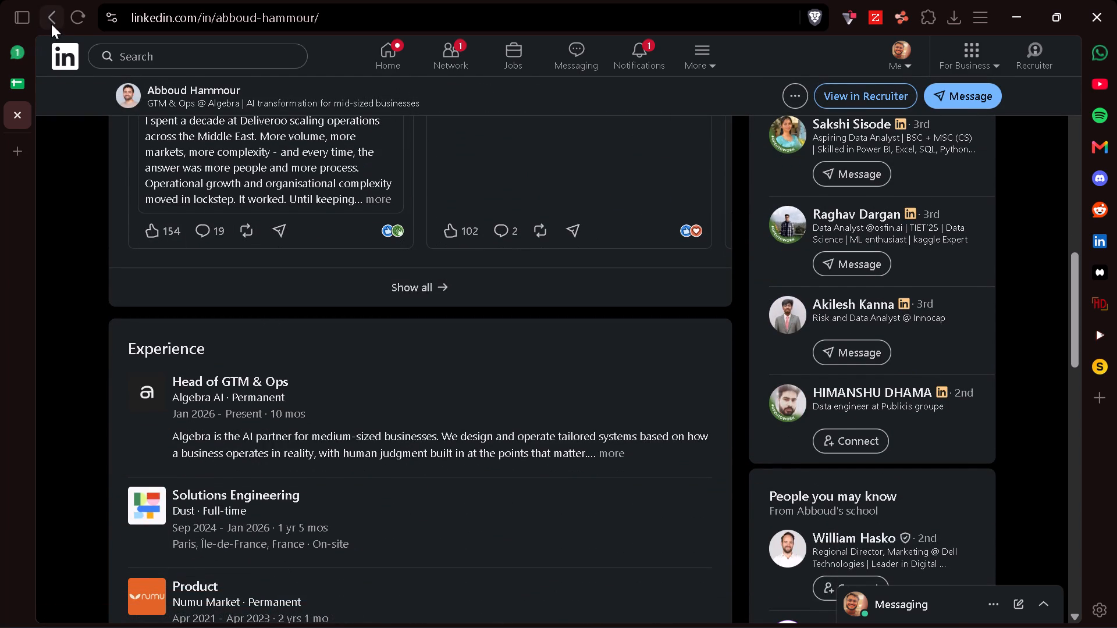
left_click(51, 24)
Open the profile of Algebra AI's CEO from the member list and examine the experience section for the Algebra AI role.
scroll(297, 388, "down", 3)
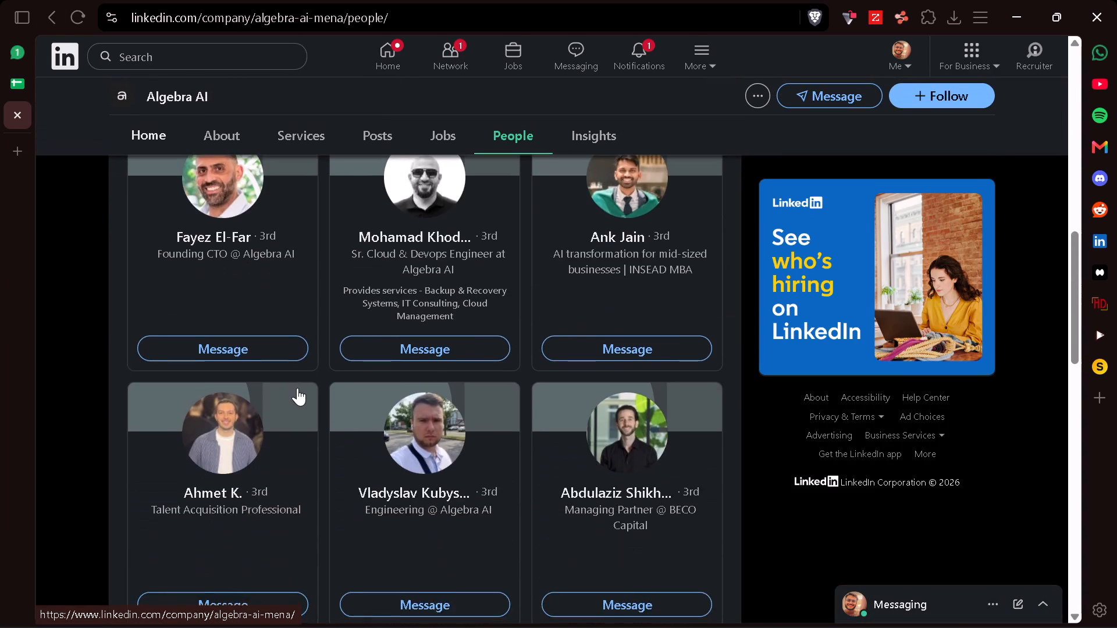
scroll(297, 388, "down", 7)
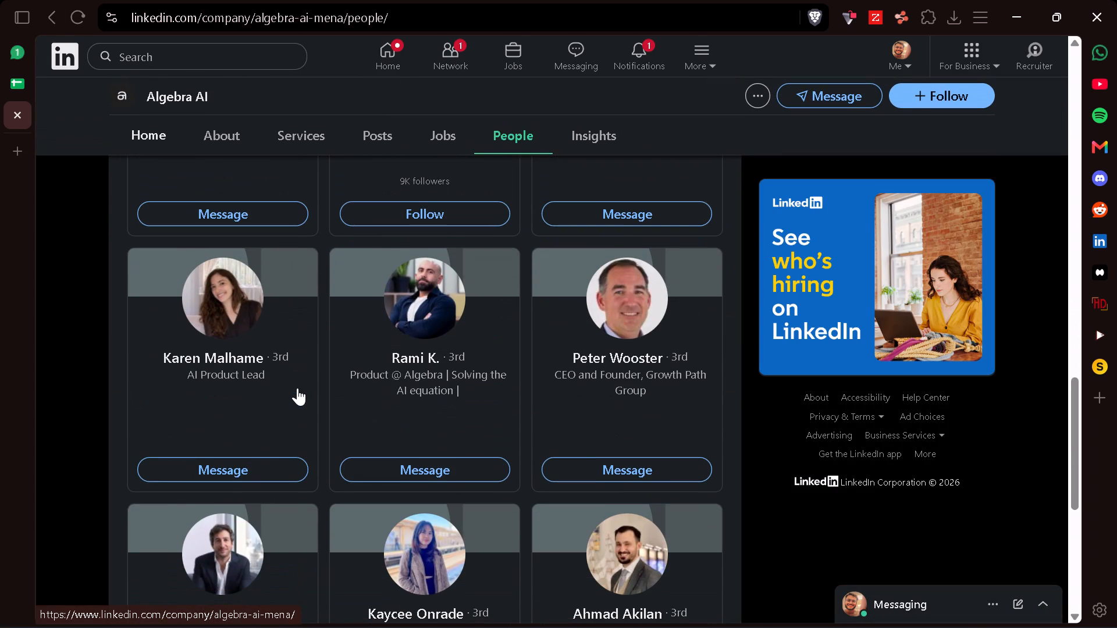
scroll(297, 388, "down", 3)
left_click(233, 324)
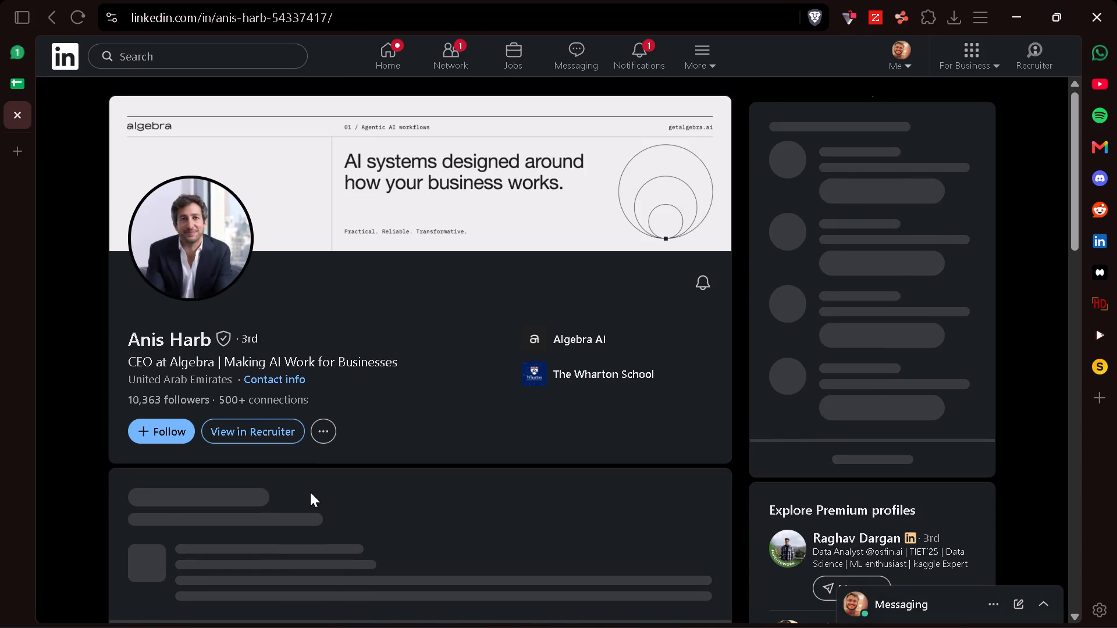
scroll(310, 492, "down", 4)
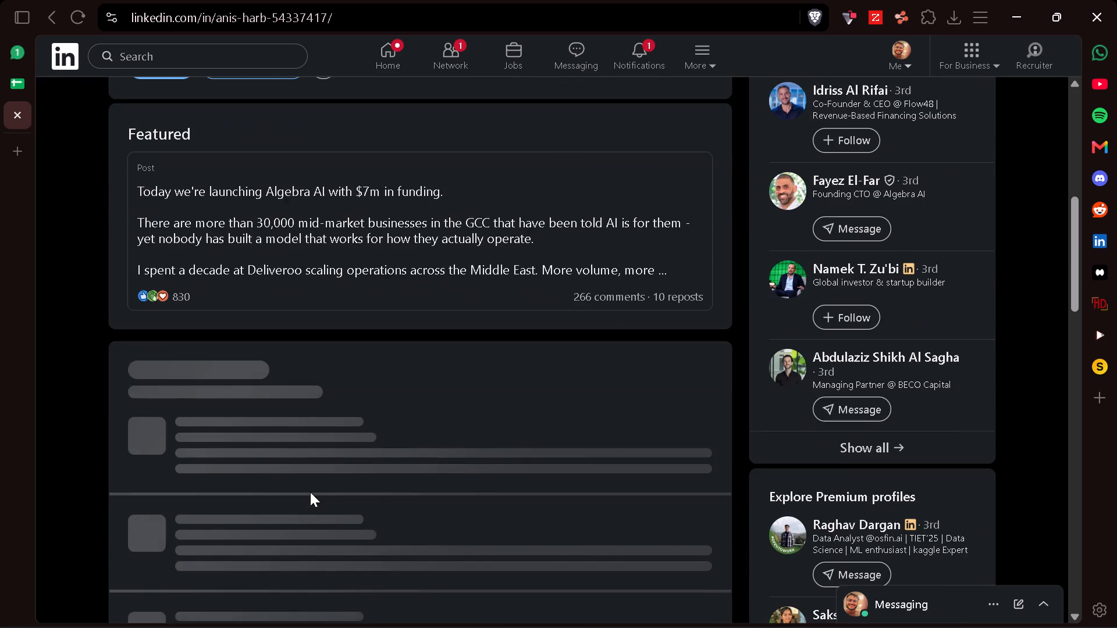
scroll(310, 492, "down", 5)
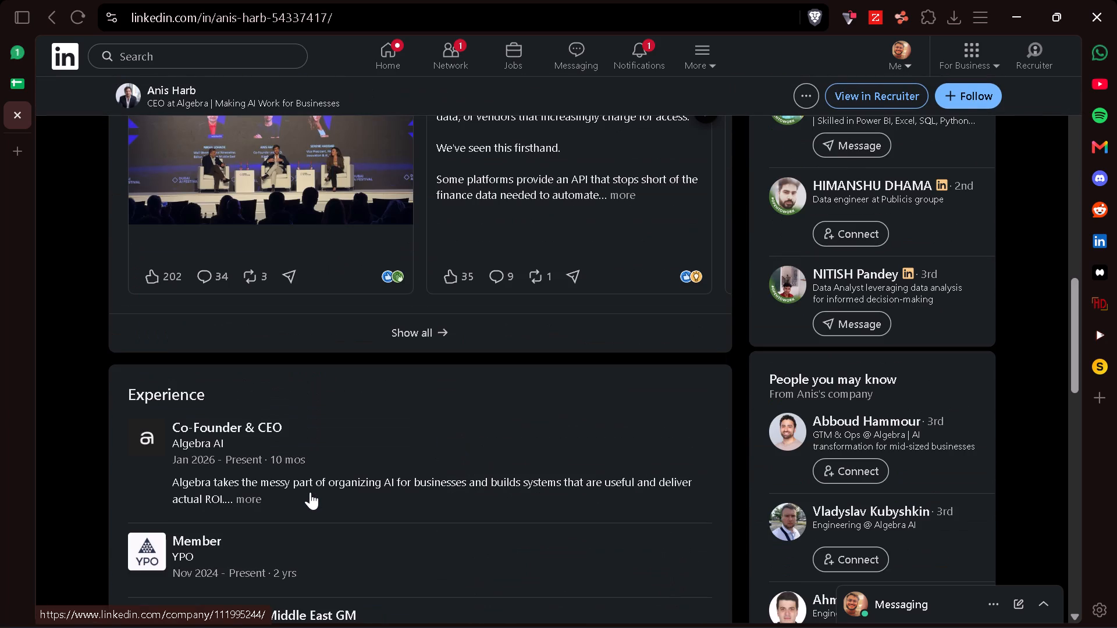
scroll(310, 492, "down", 1)
scroll(310, 492, "up", 10)
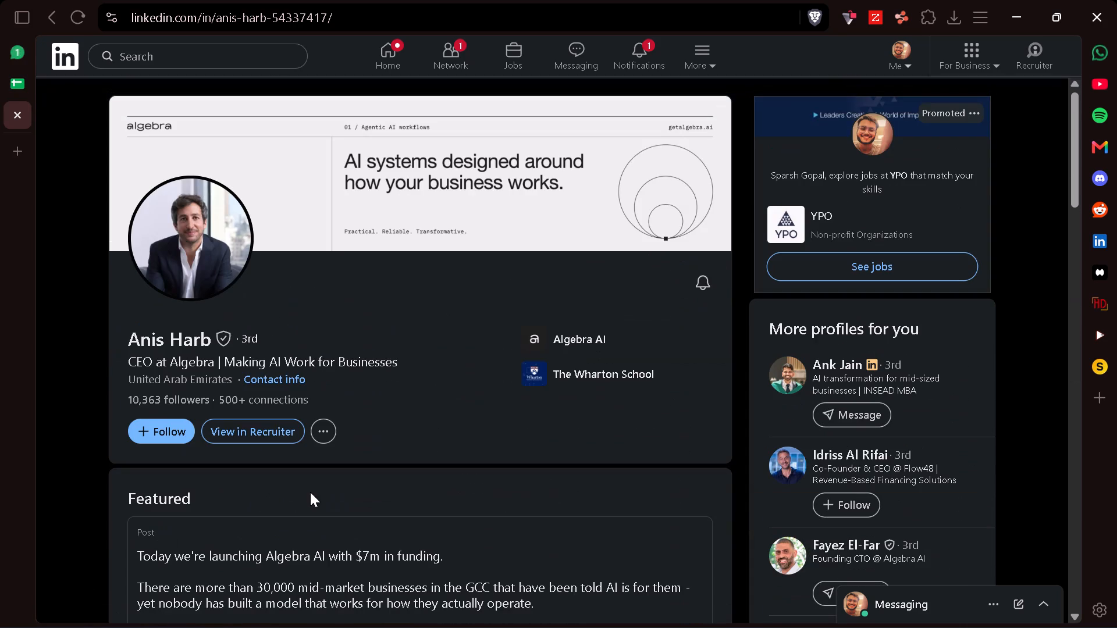
Copy the CEO's name from the LinkedIn profile into A13 of Dubai Leads, and move on to the job title cell D13.
left_click_drag(120, 347, 208, 342)
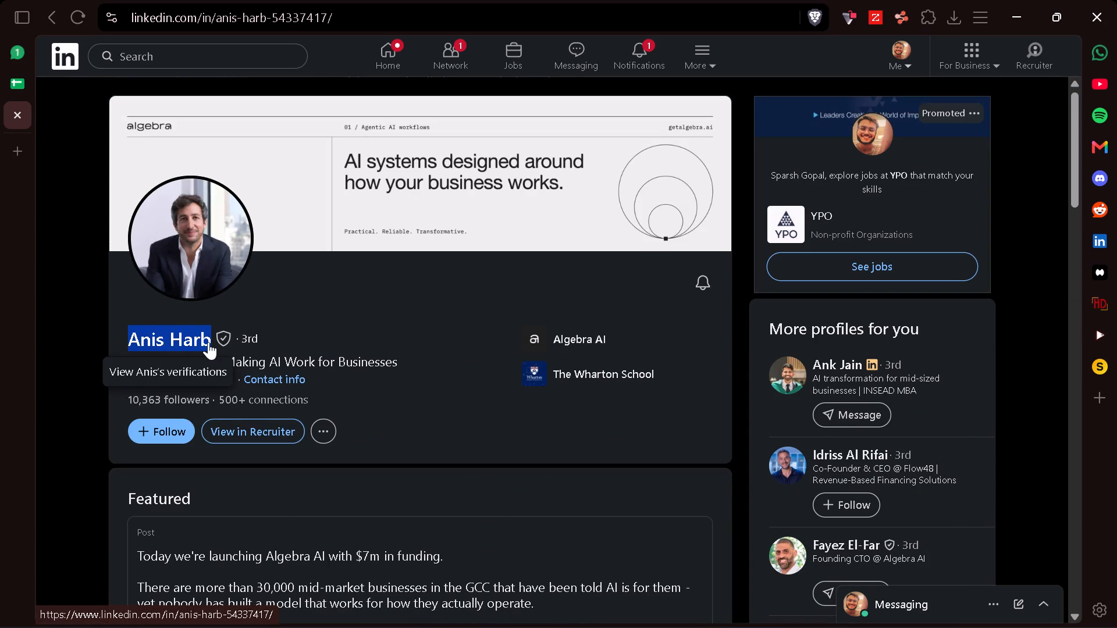
key("ctrl+c")
left_click(20, 84)
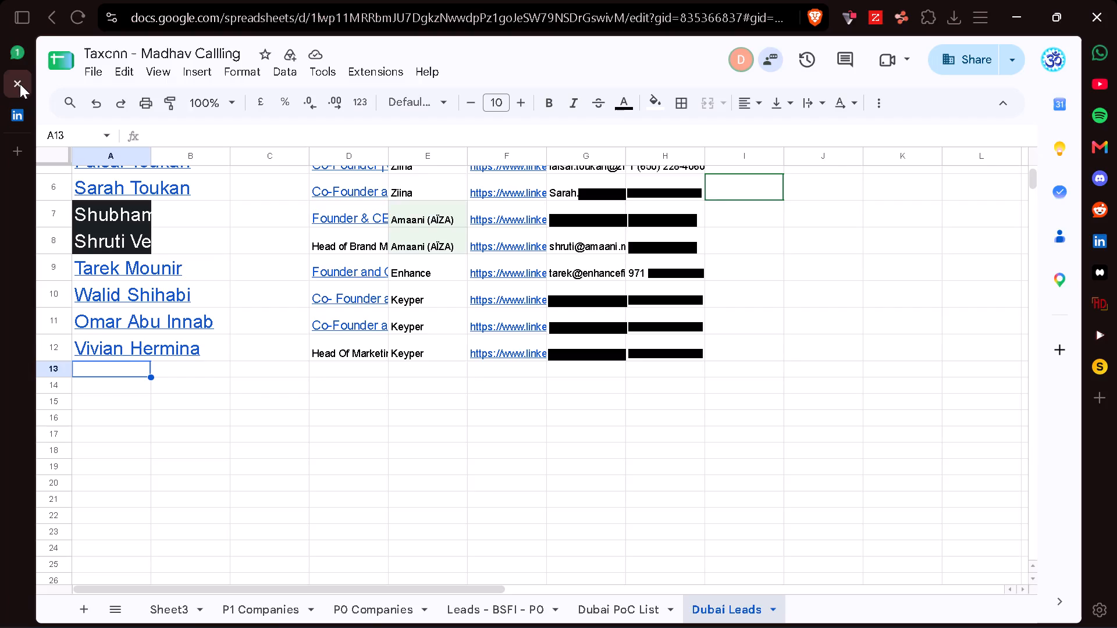
key("ctrl+v")
key("Right")
key("Right")
key("Right")
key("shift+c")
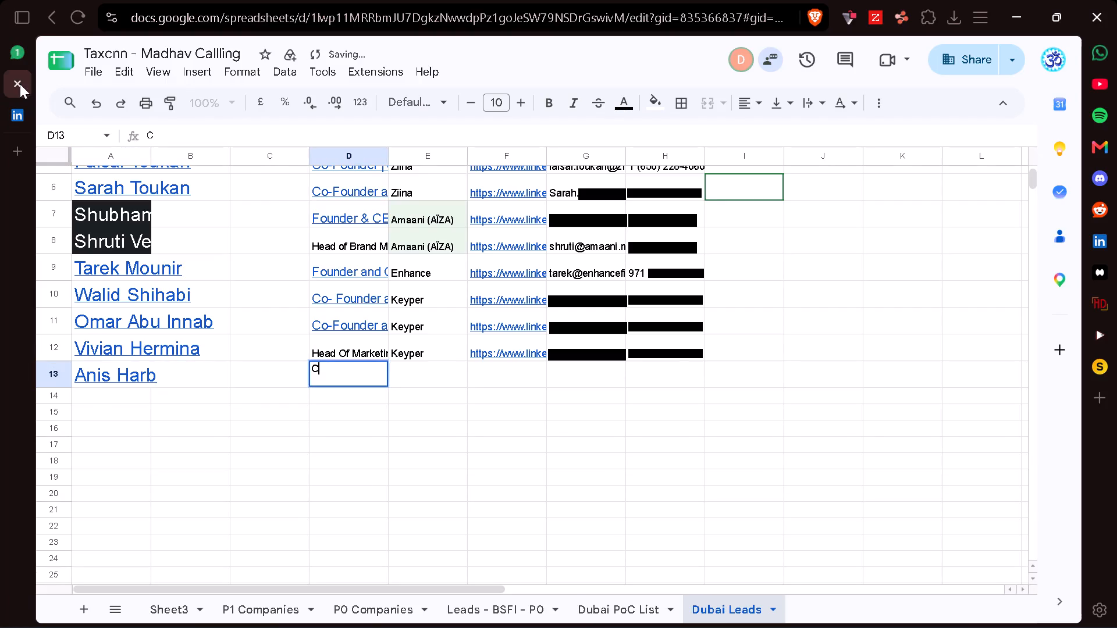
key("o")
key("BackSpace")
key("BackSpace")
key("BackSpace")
Copy the title "Co-Founder & CEO" from the profile's Algebra AI experience entry into D13 of Dubai Leads.
left_click(20, 124)
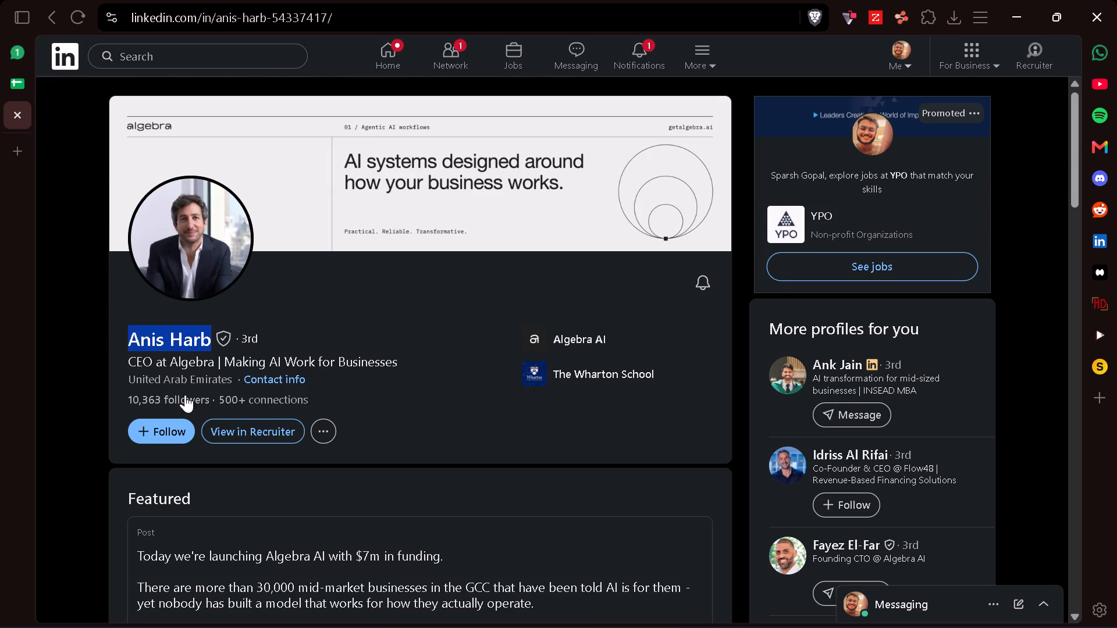
scroll(230, 533, "down", 7)
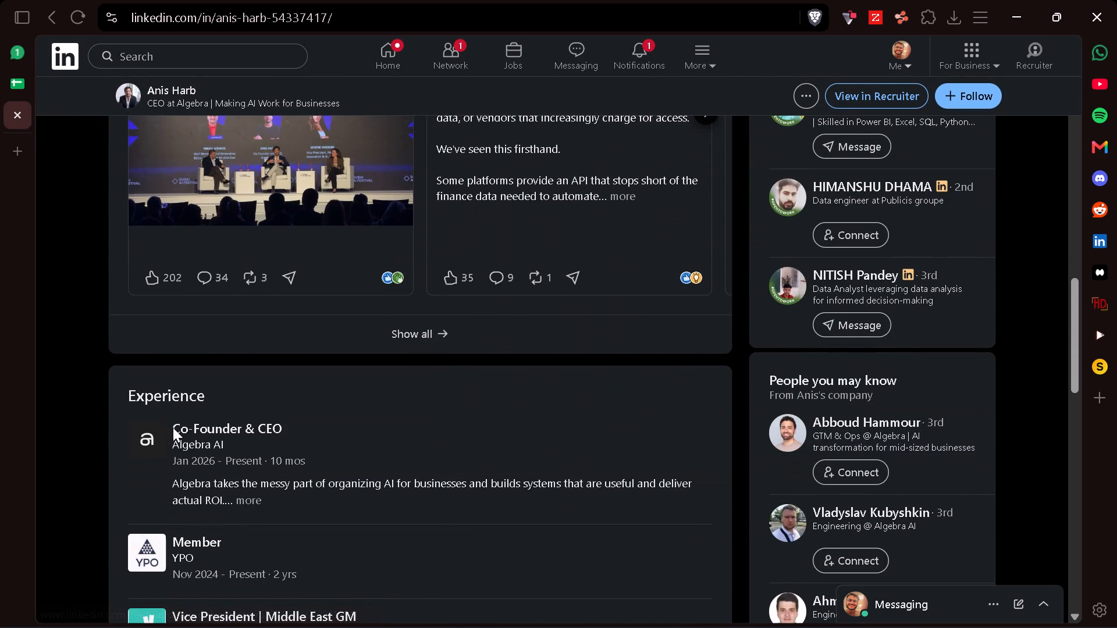
left_click_drag(169, 429, 295, 429)
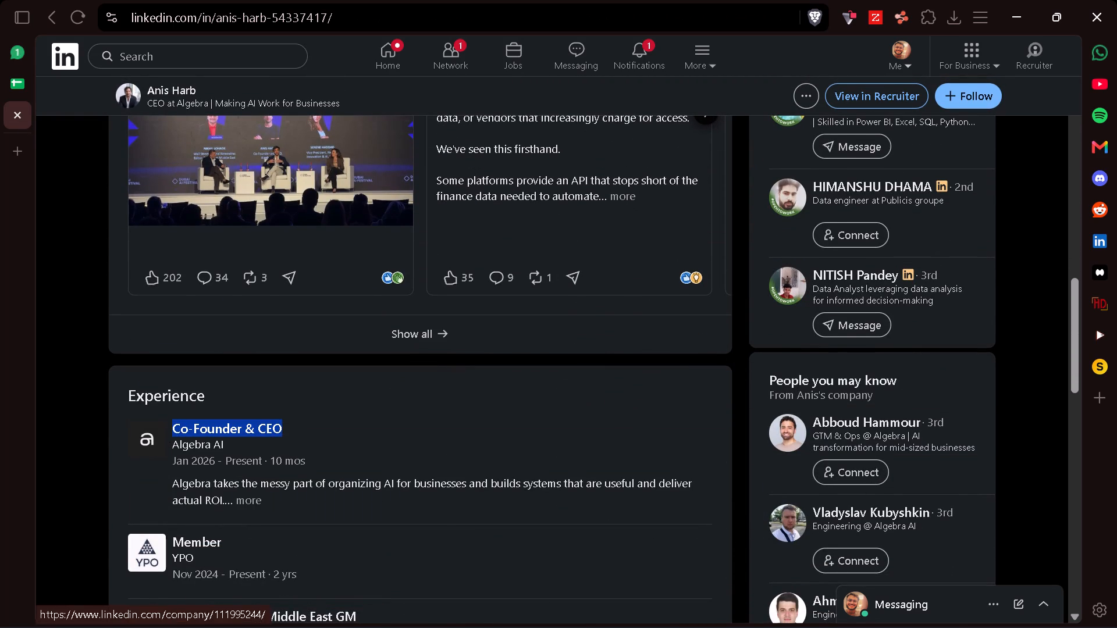
left_click_drag(295, 429, 307, 429)
key("ctrl+c")
scroll(307, 429, "up", 8)
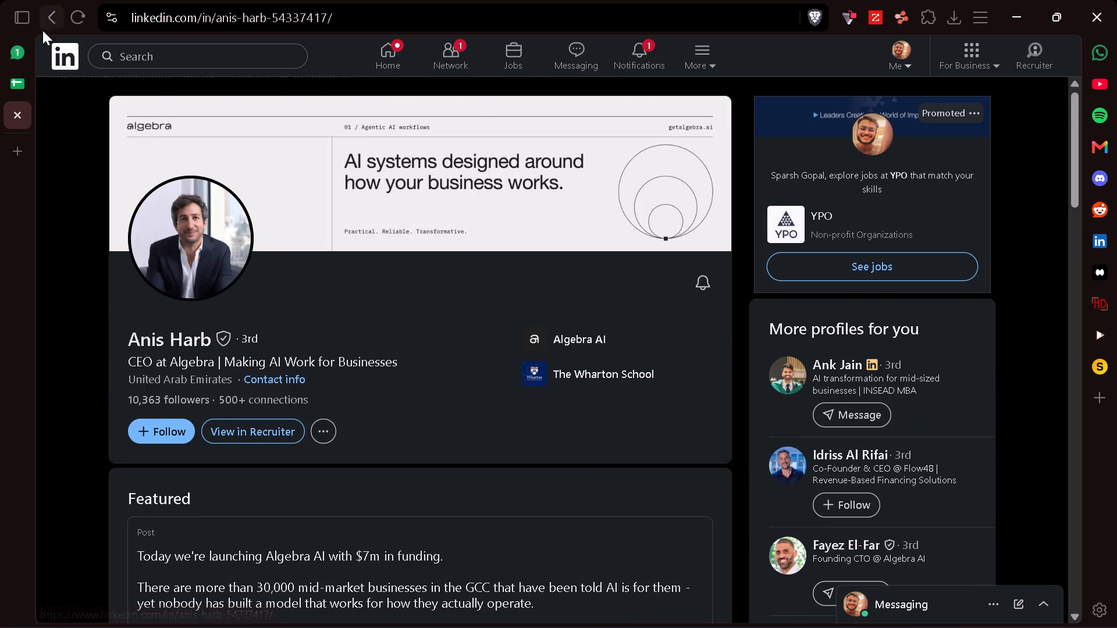
left_click(22, 81)
key("ctrl+v")
key("Return")
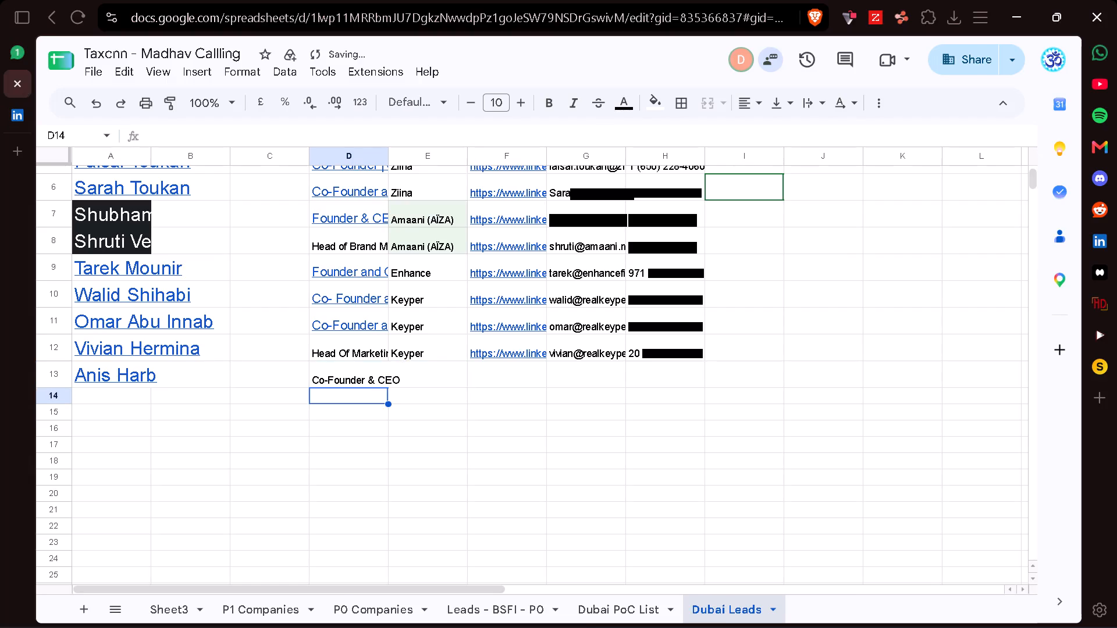
Copy the company name Algebra AI from C6 of Dubai PoC List into E13 of Dubai Leads.
key("Up")
key("Right")
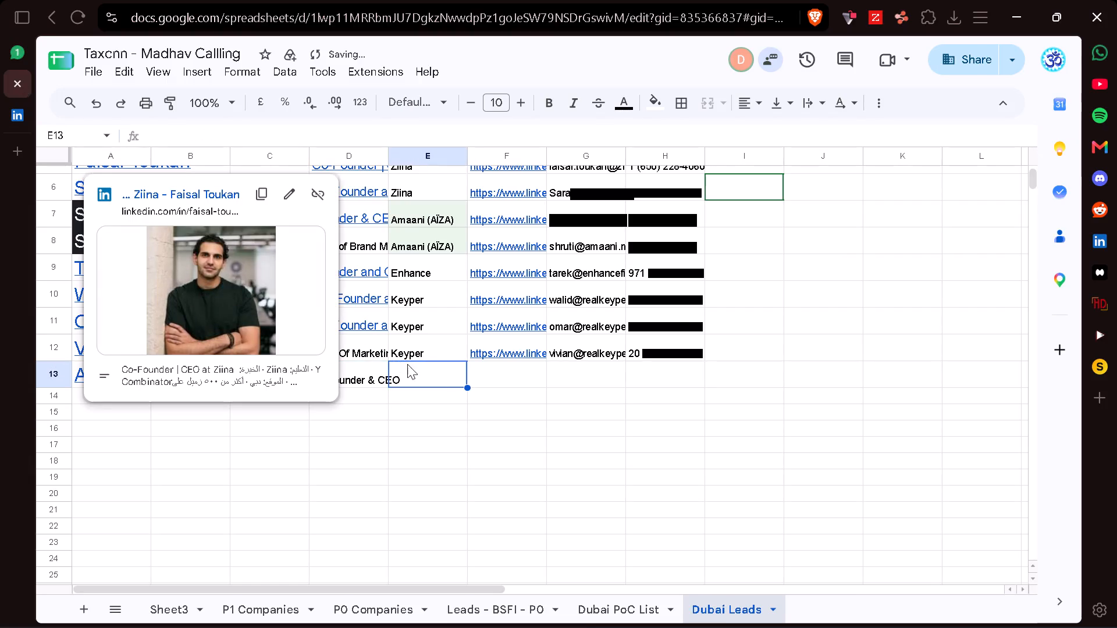
left_click(635, 611)
key("ctrl+c")
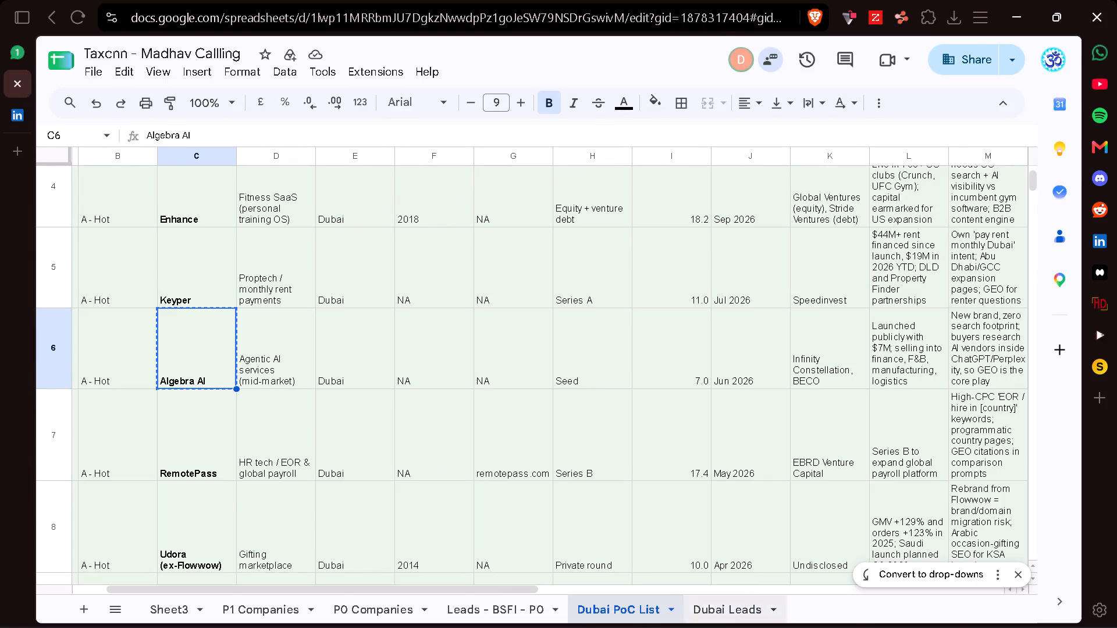
left_click(735, 610)
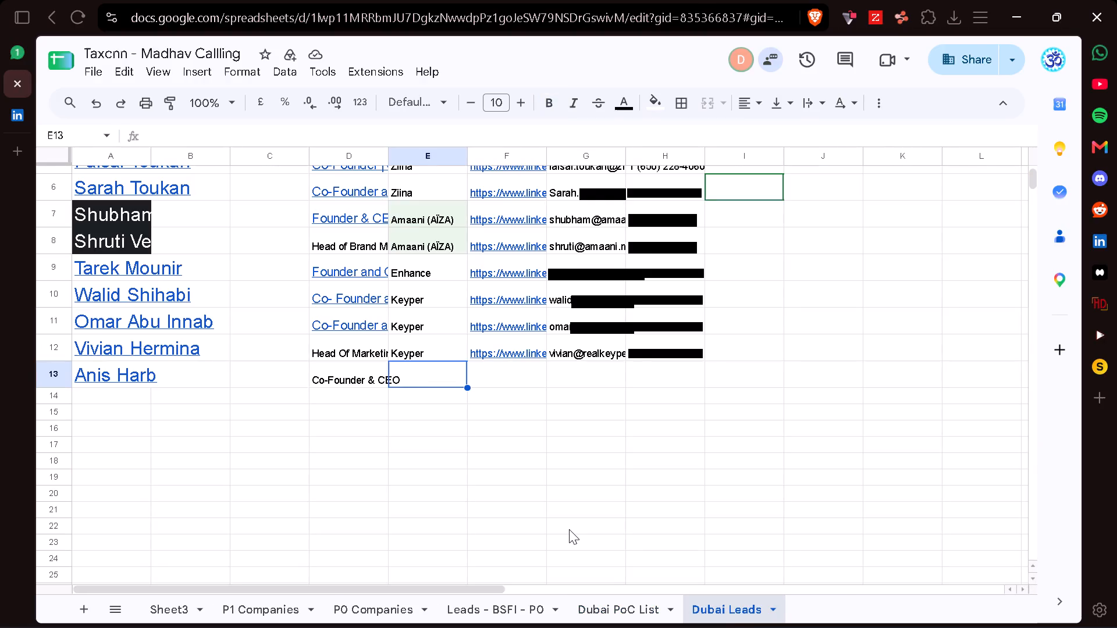
key("ctrl+v")
Copy the CEO's LinkedIn profile URL into F13 of Dubai Leads, starting the ZoomInfo lookup while on the profile.
key("Right")
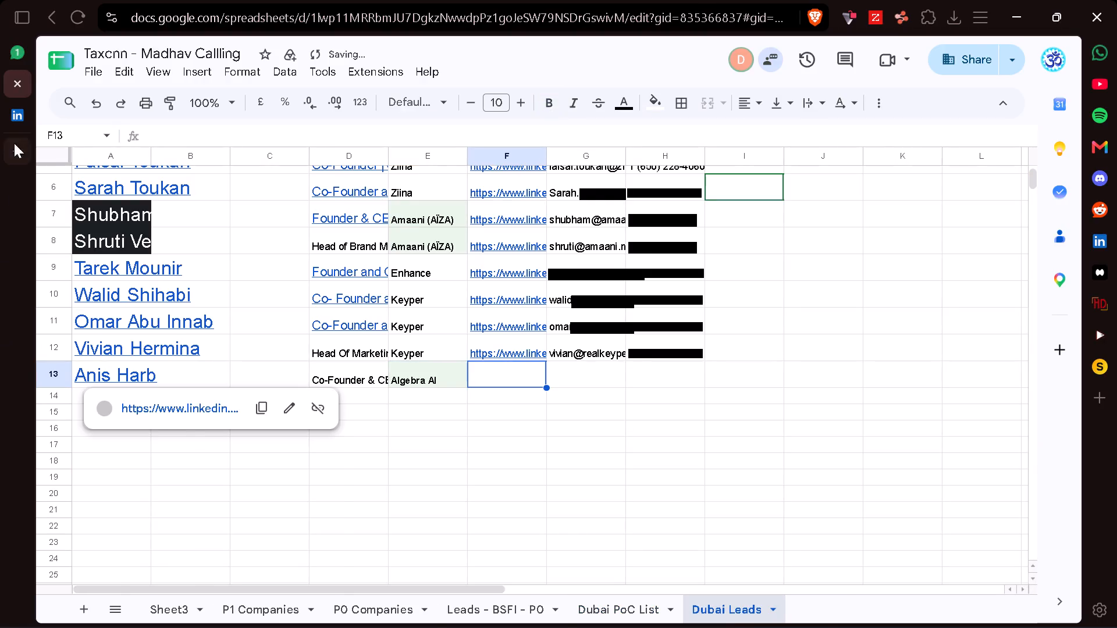
left_click(14, 117)
left_click(216, 25)
key("ctrl+c")
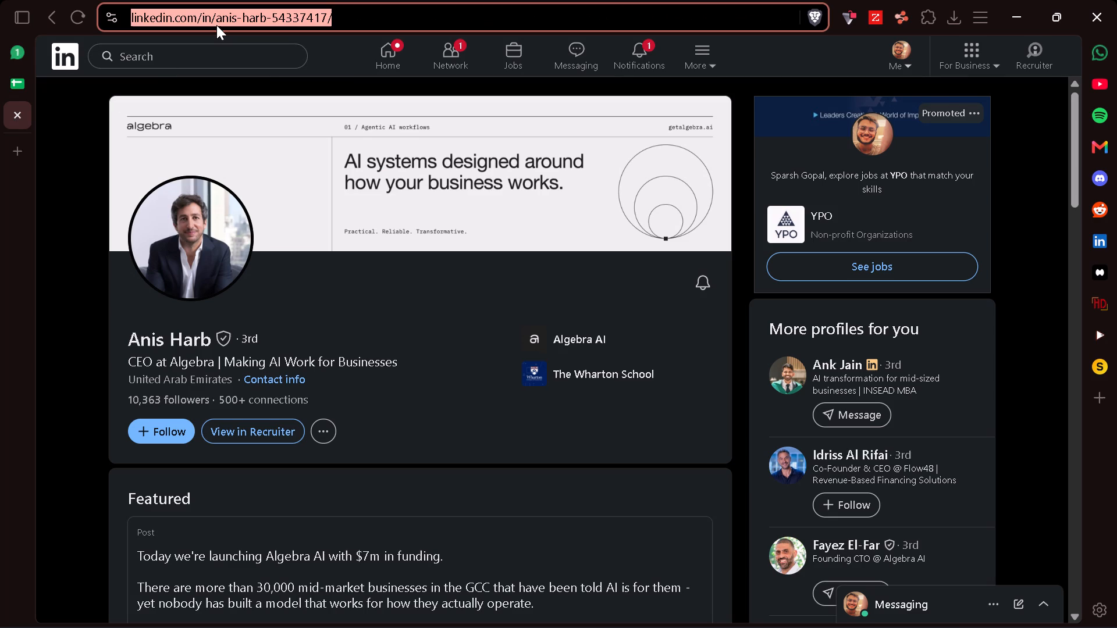
left_click(879, 20)
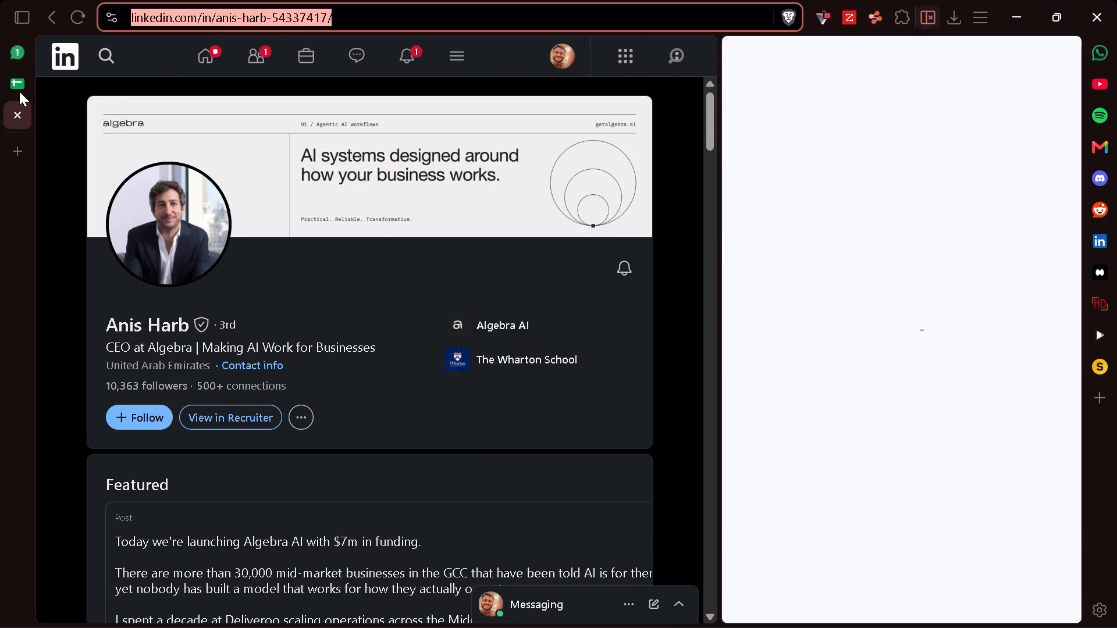
left_click(20, 87)
key("ctrl+v")
key("Right")
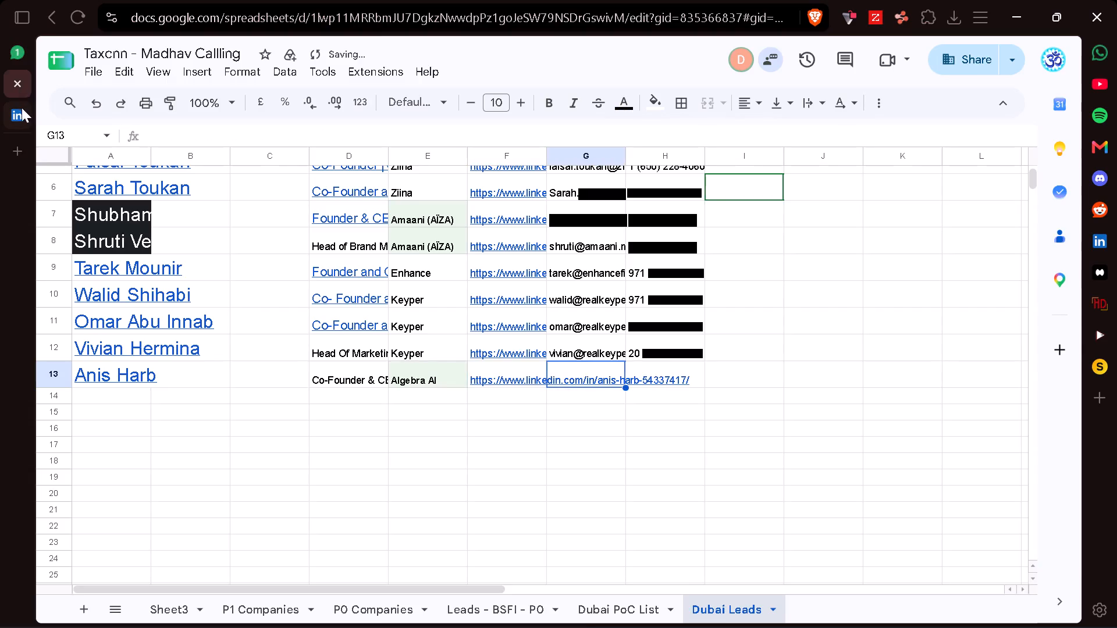
Check ZoomInfo for the Algebra AI CEO's contact details, and close the lookup.
left_click(23, 112)
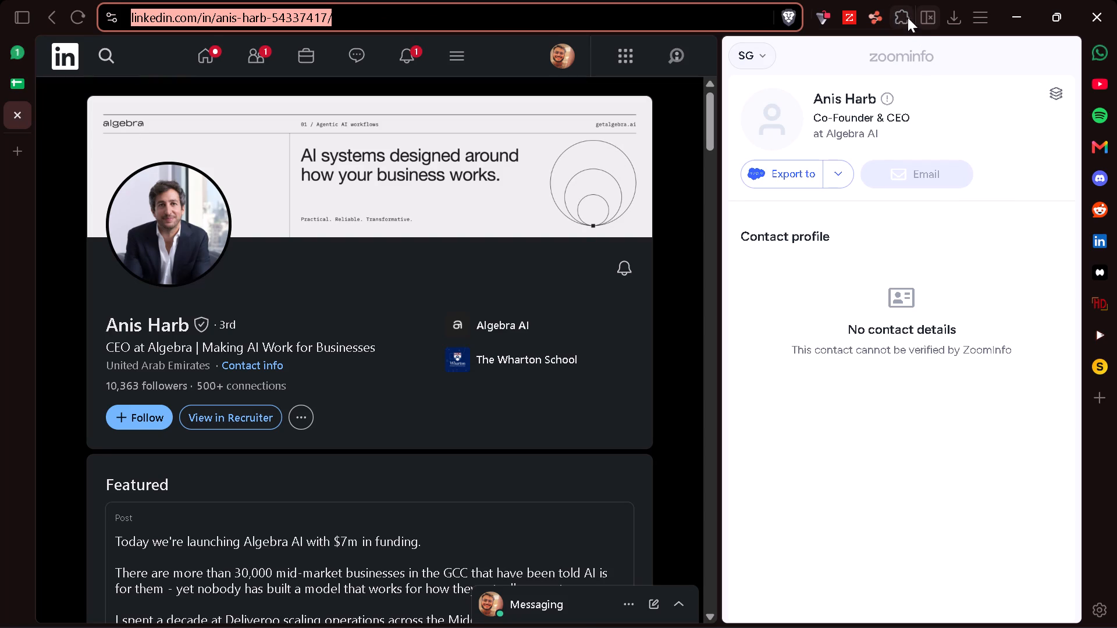
left_click(929, 17)
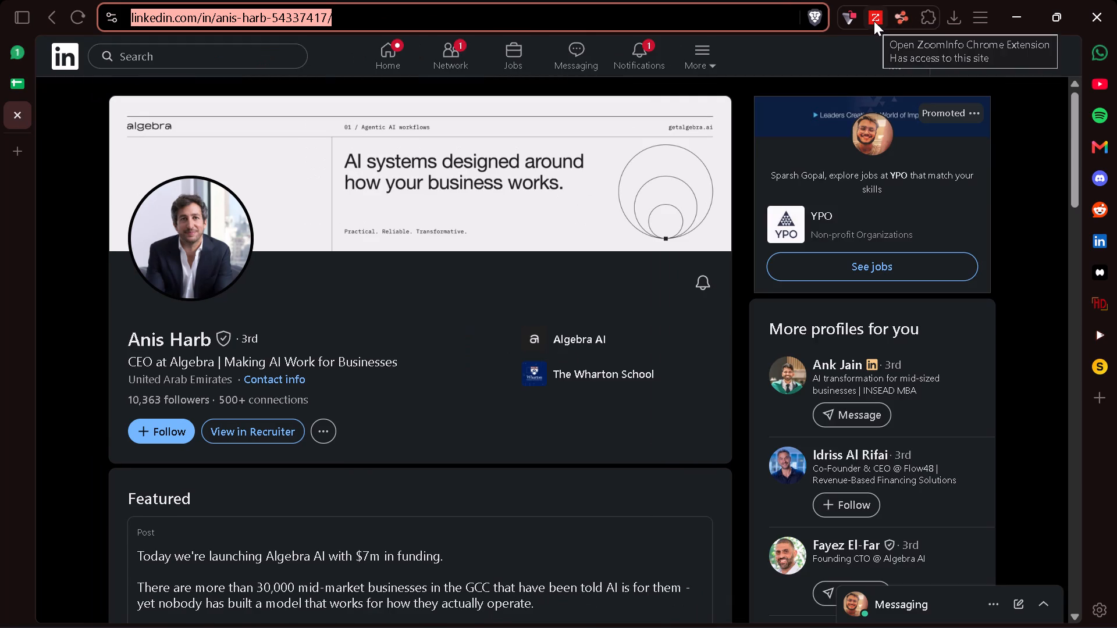
Look up the Algebra AI CEO in the SMARTe extension and reveal the contact details.
left_click(891, 20)
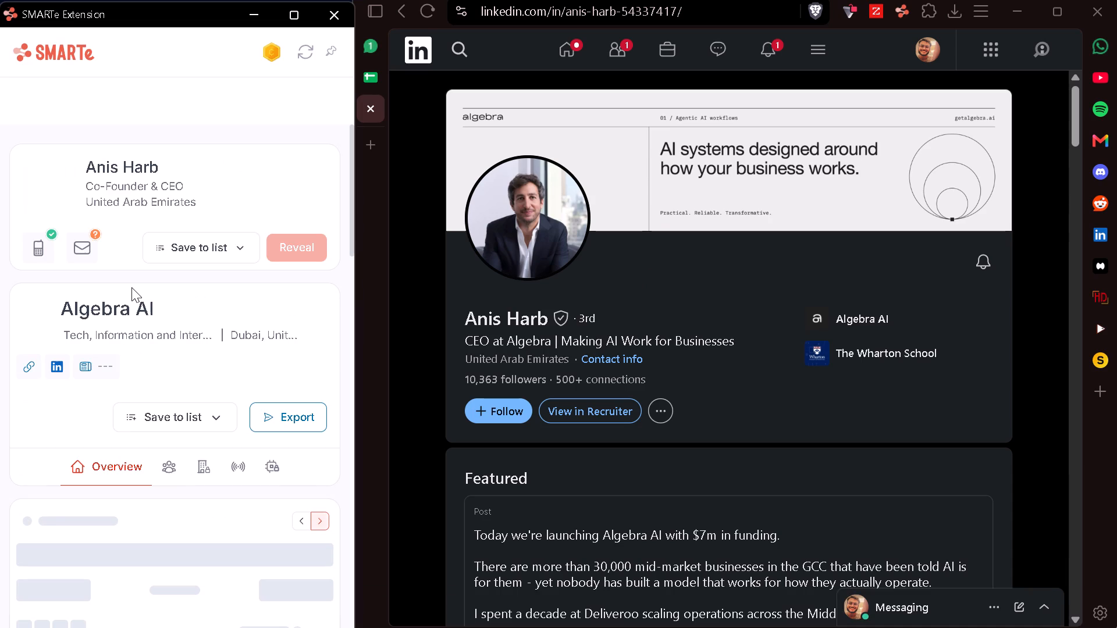
left_click(276, 255)
left_click(276, 255)
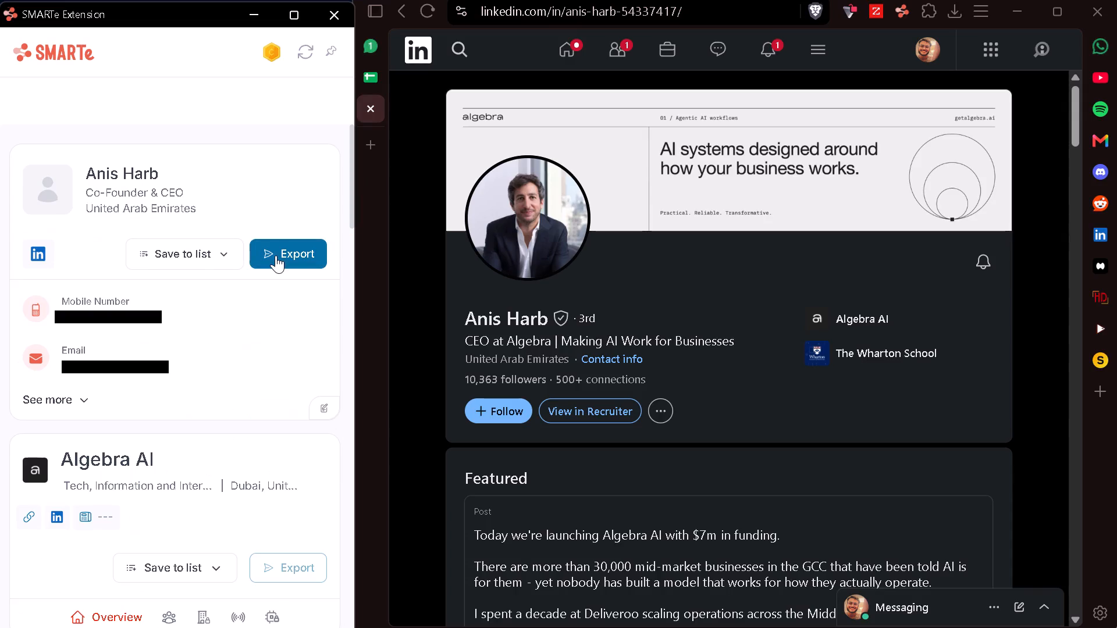
Copy the CEO's email address from SMARTe into G13 of Dubai Leads.
left_click(182, 367)
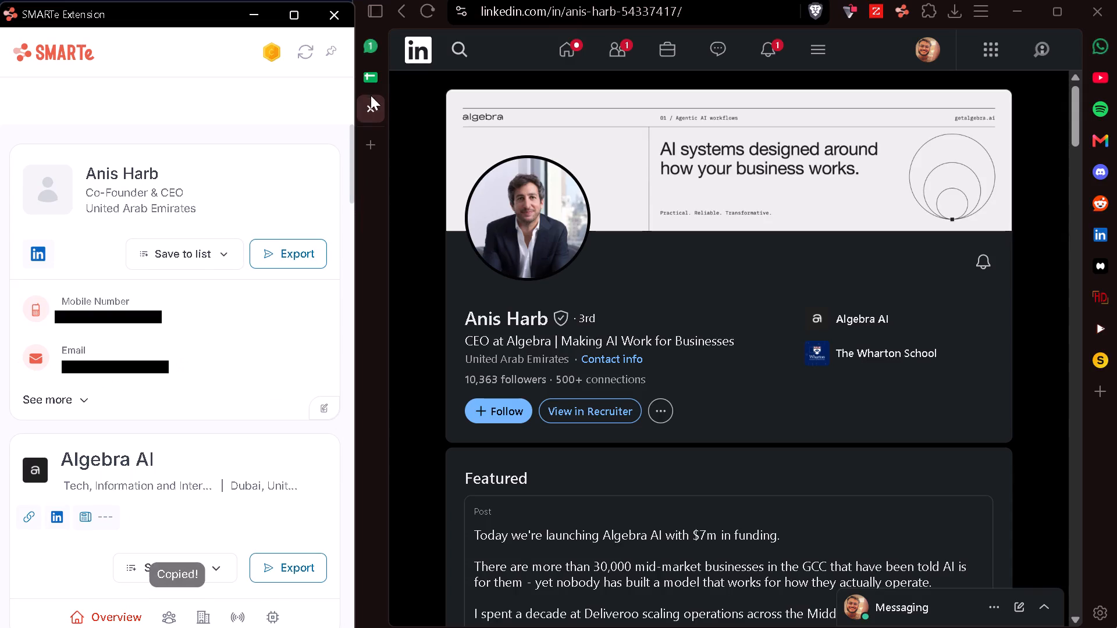
left_click(375, 73)
key("ctrl+v")
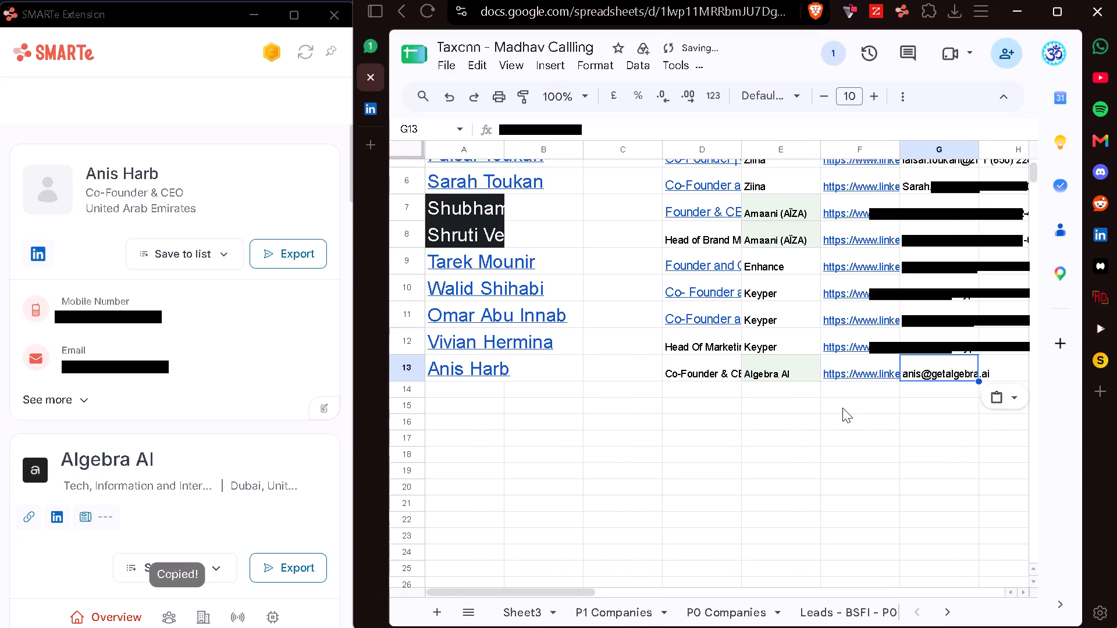
Copy the CEO's mobile number from SMARTe into H13 of Dubai Leads and delete the number's leading character.
key("Right")
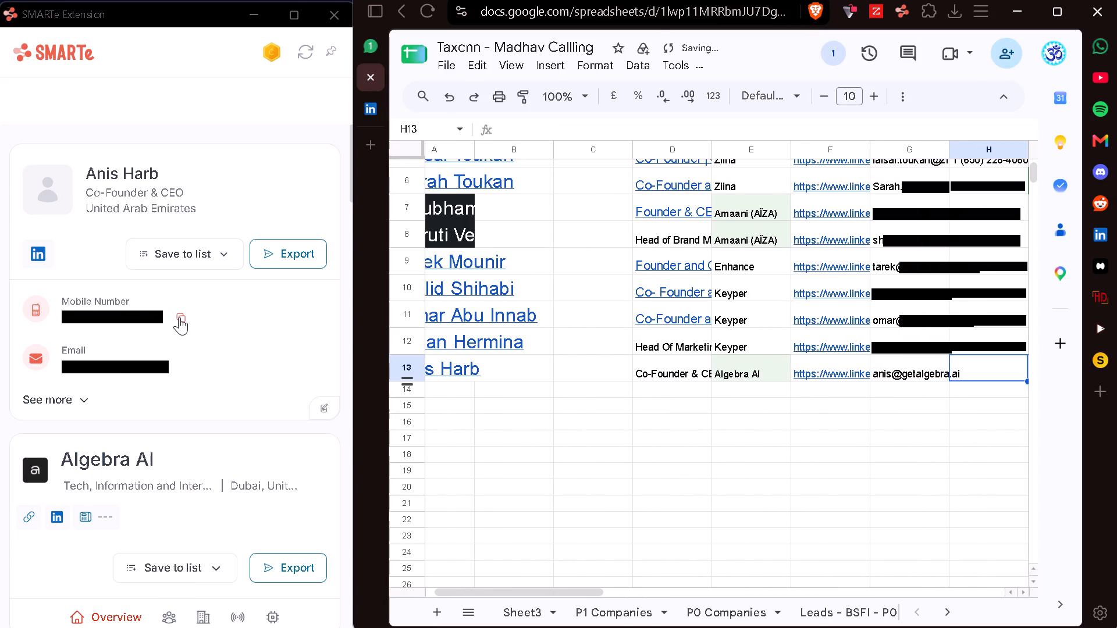
left_click(179, 317)
left_click(321, 18)
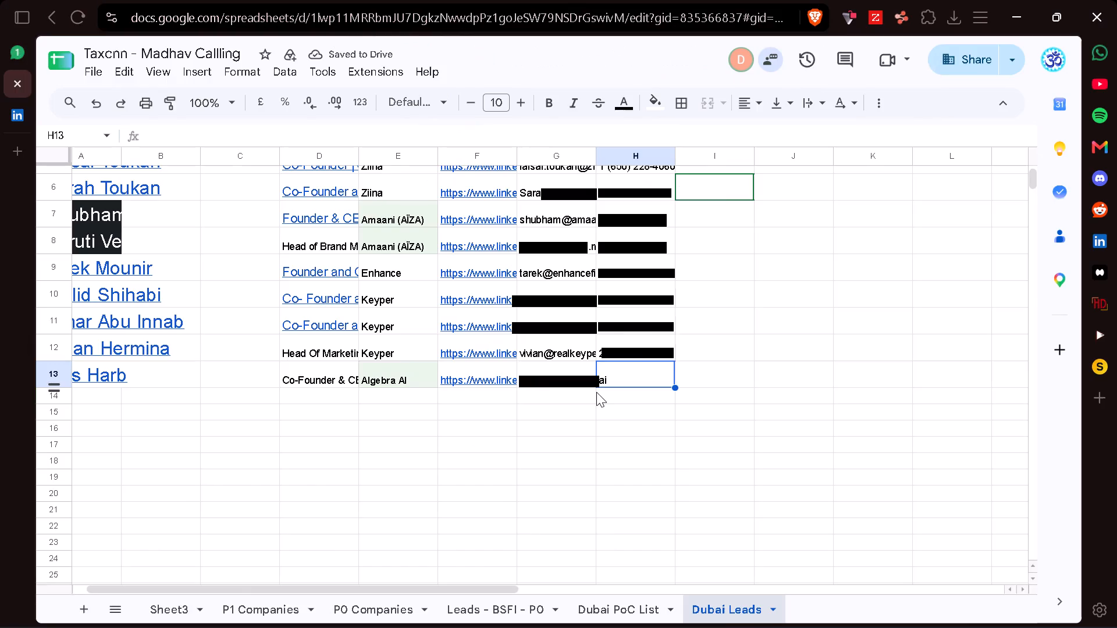
key("ctrl+v")
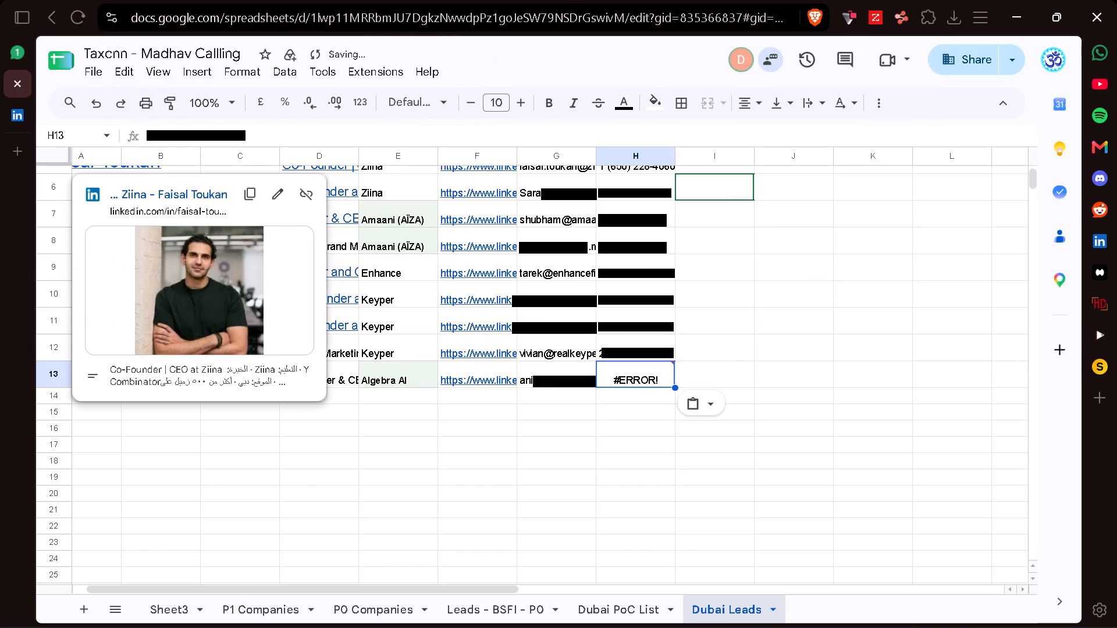
left_click(154, 138)
key("BackSpace")
scroll(150, 369, "right", 6)
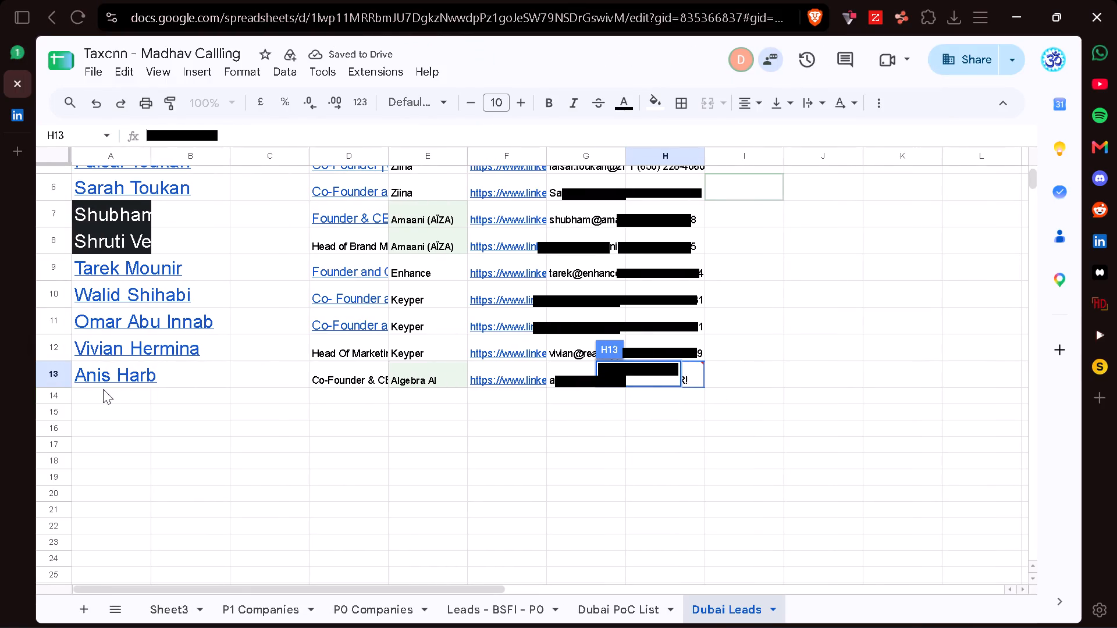
left_click(103, 389)
Return to Algebra AI's People page on LinkedIn and look through the employees for further marketing or founder leads.
left_click(12, 108)
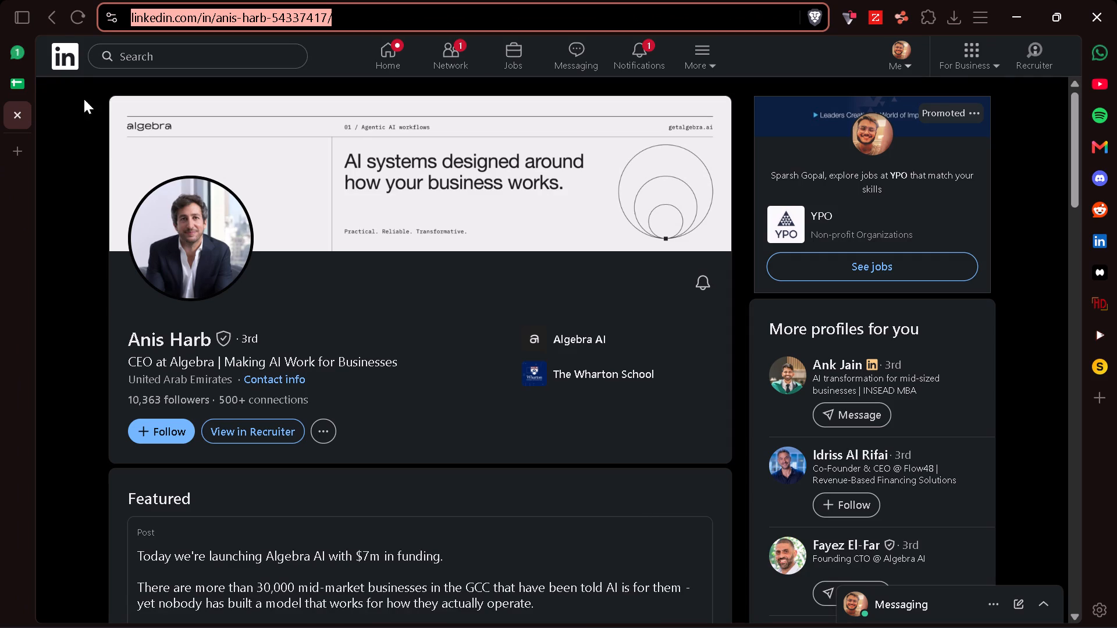
left_click(52, 10)
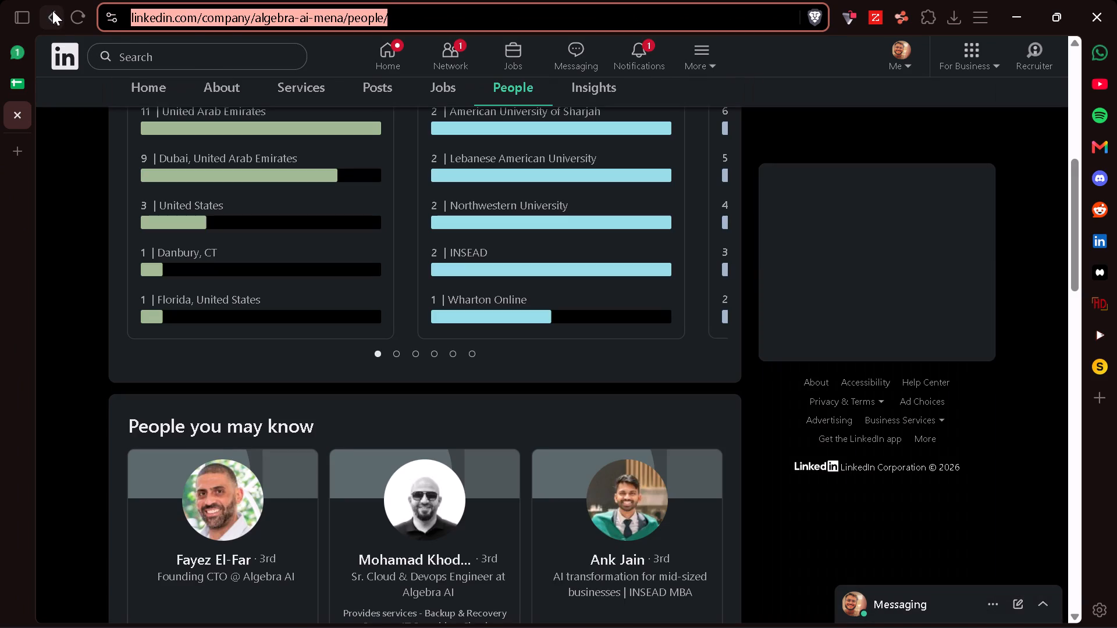
scroll(52, 10, "down", 4)
scroll(340, 376, "down", 3)
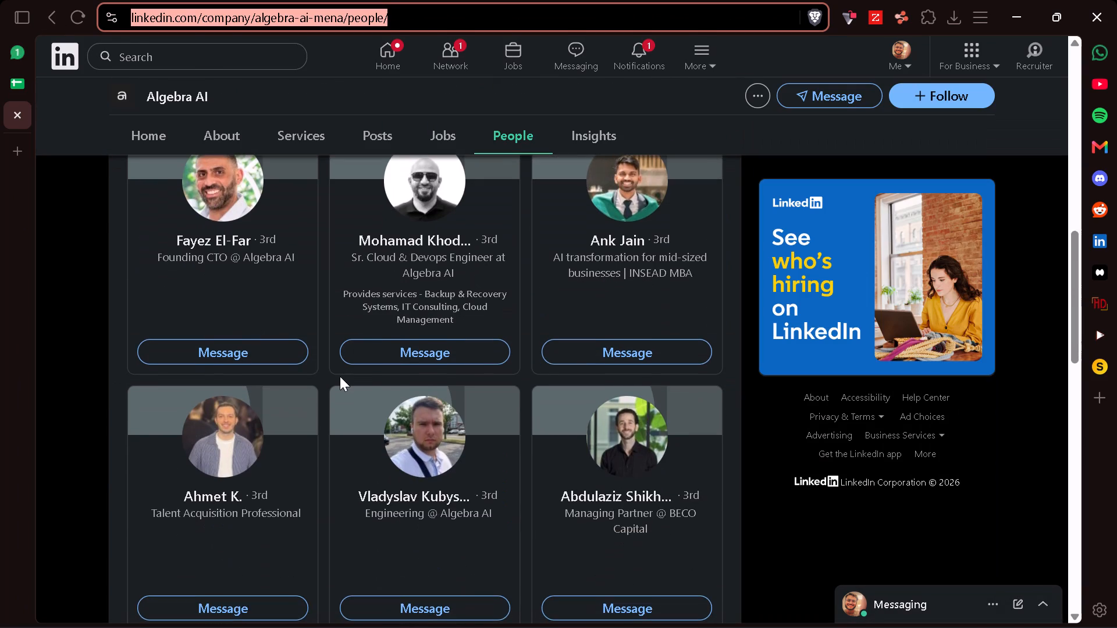
scroll(340, 376, "down", 6)
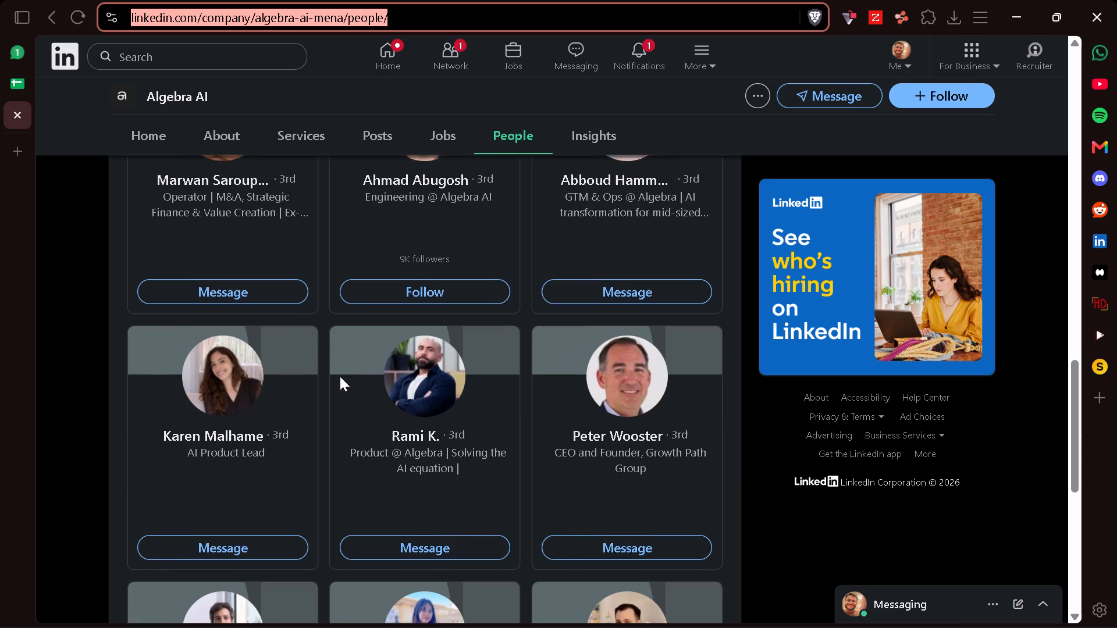
scroll(340, 376, "down", 5)
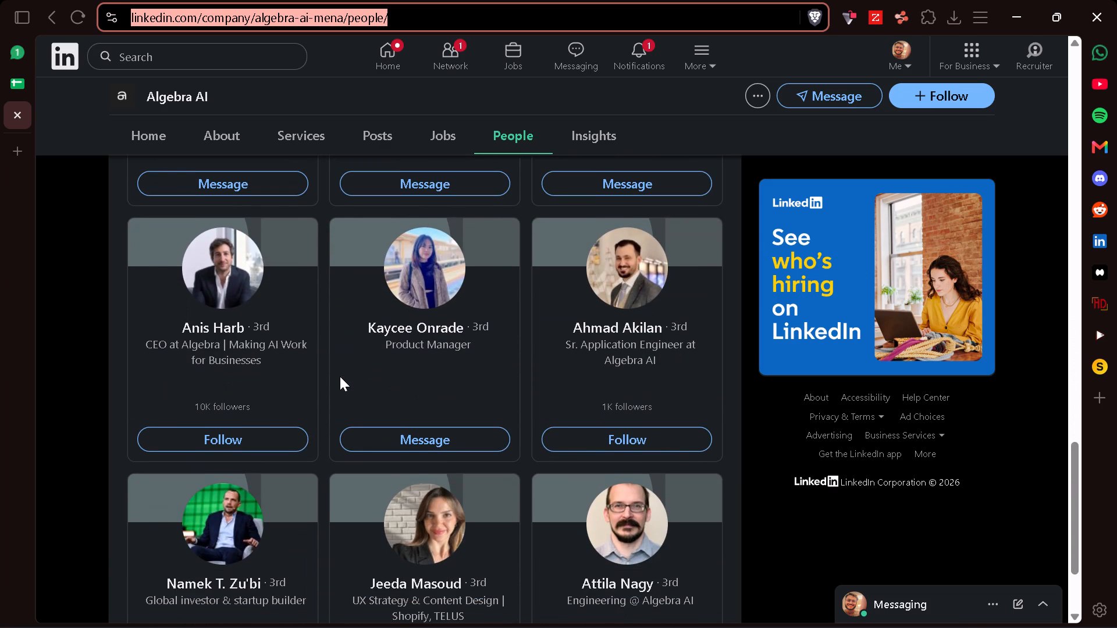
scroll(340, 376, "down", 2)
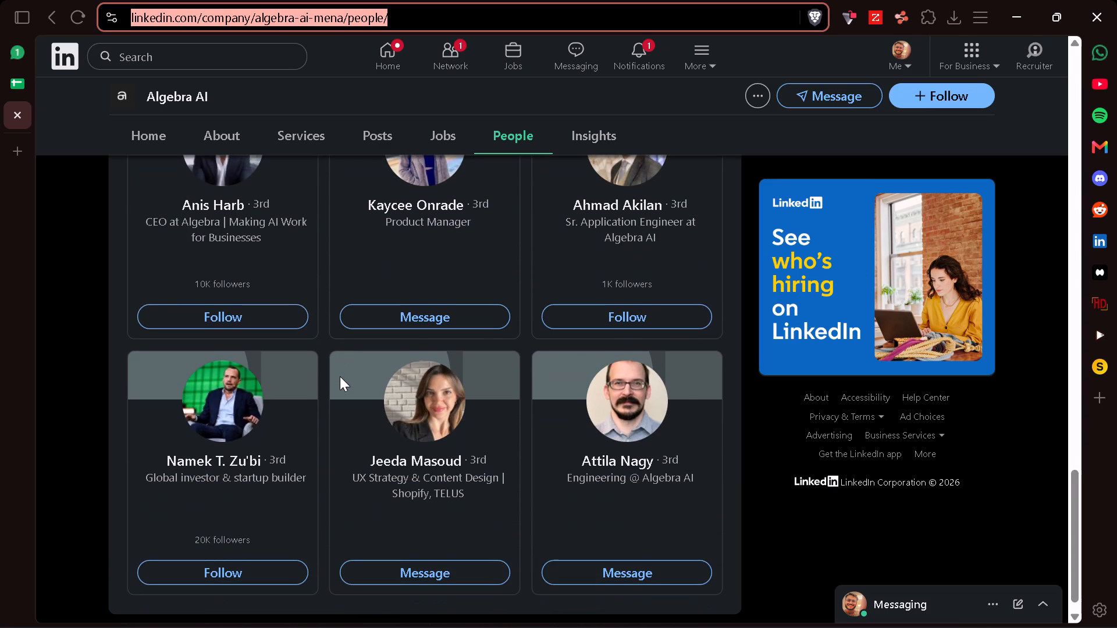
Clear the LinkedIn search history.
left_click(182, 52)
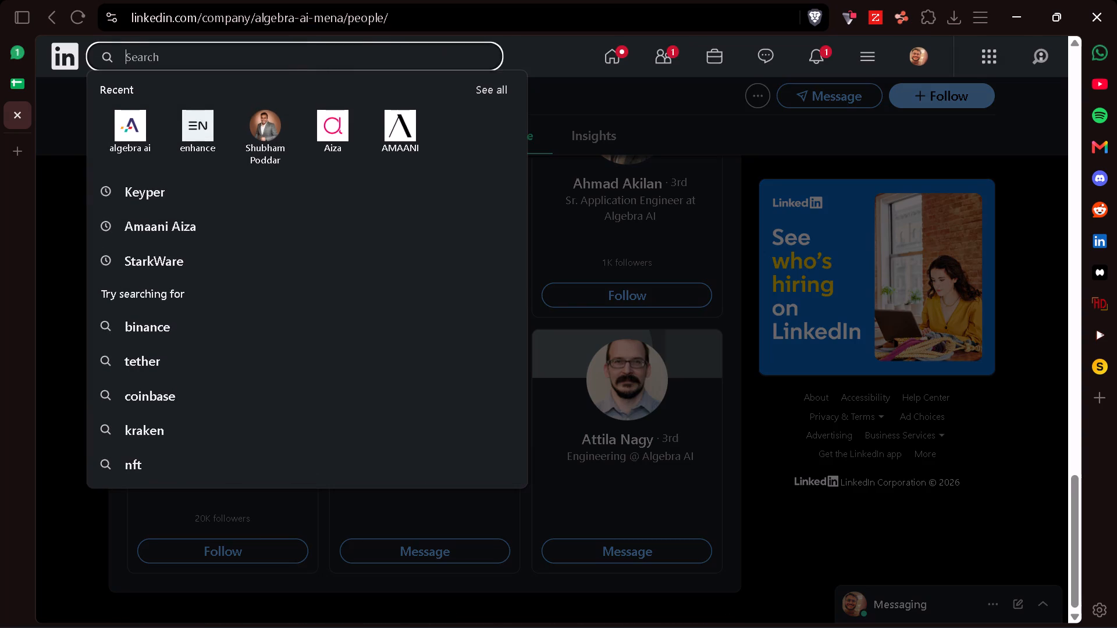
left_click(498, 87)
left_click(498, 87)
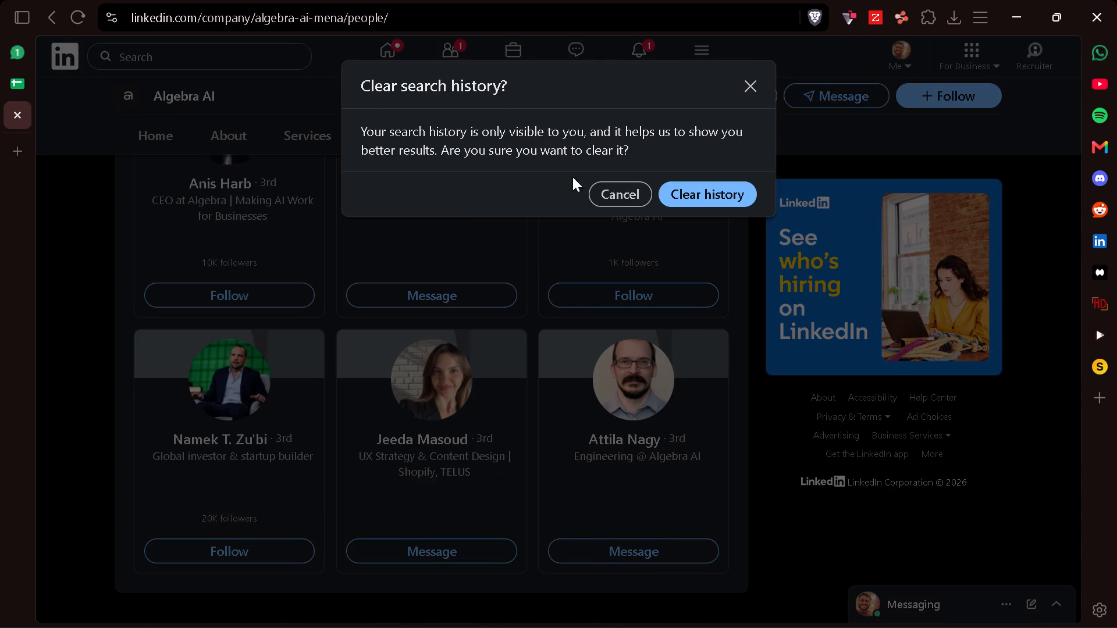
left_click(688, 199)
Check the LinkedIn network and notifications pages, and close LinkedIn.
left_click(439, 65)
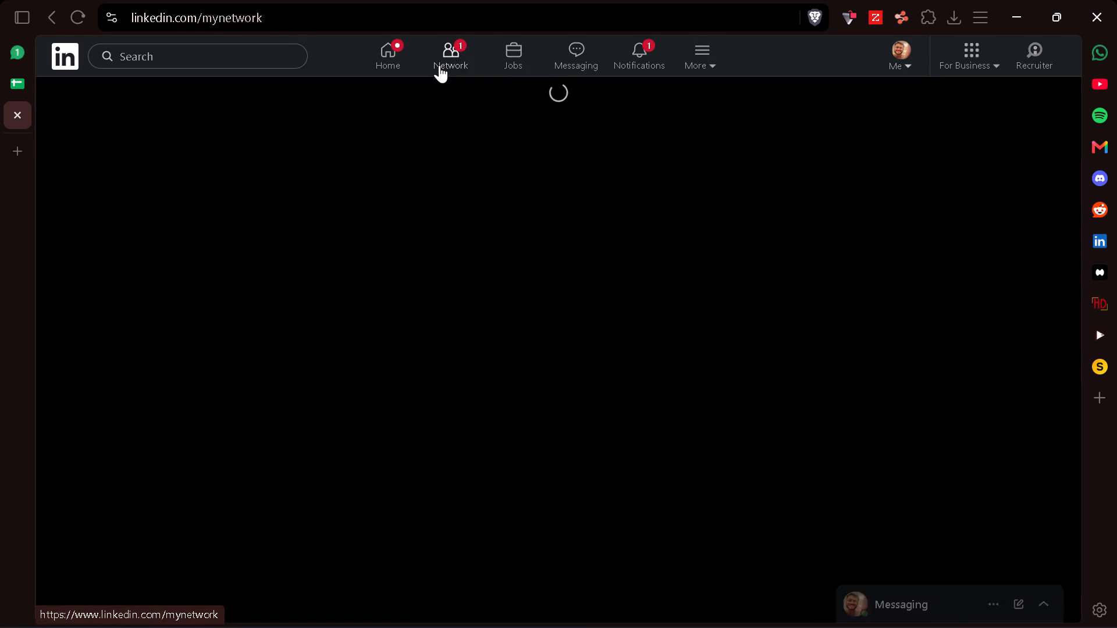
left_click(648, 54)
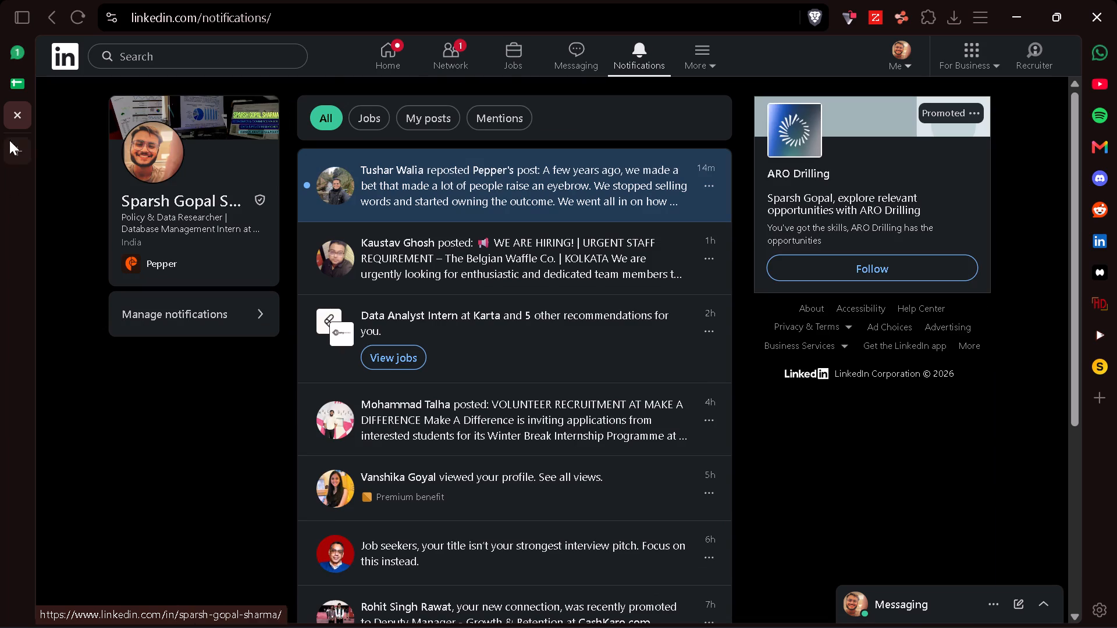
left_click(451, 54)
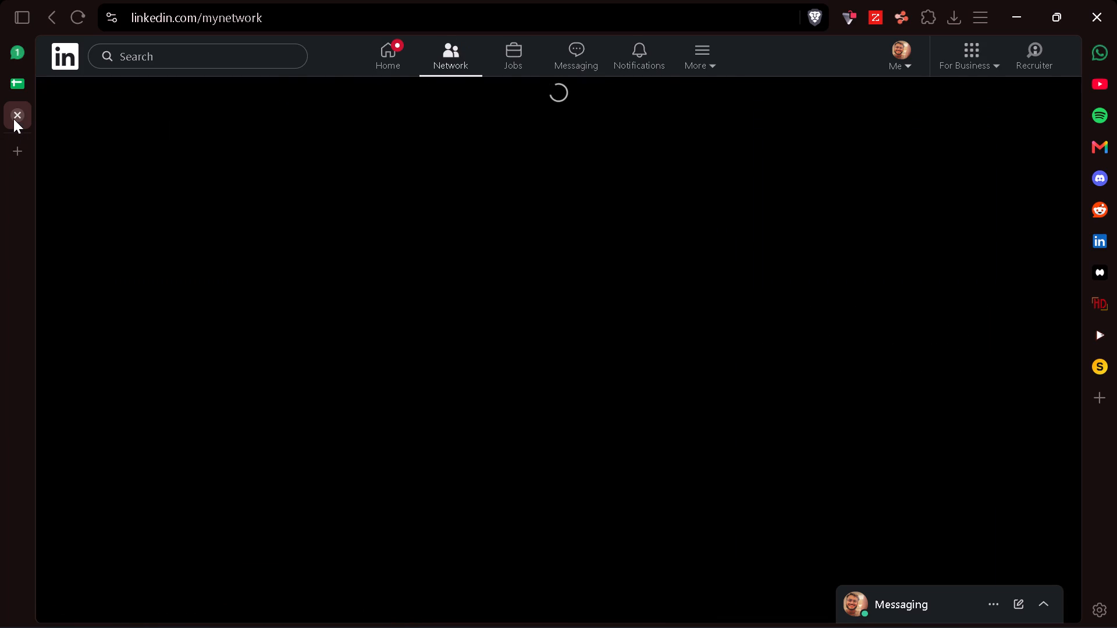
left_click(13, 119)
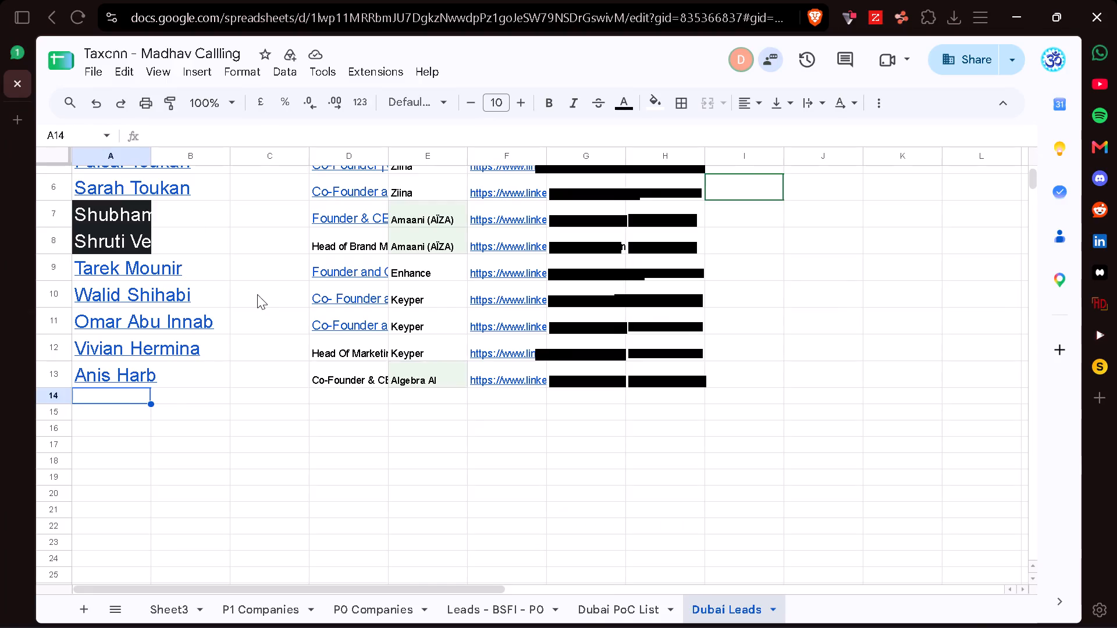
Remove the hyperlinks from the name and designation cells A2:D13 in Dubai Leads.
scroll(257, 294, "up", 5)
left_click(91, 191)
key("shift+Right")
key("shift+Right")
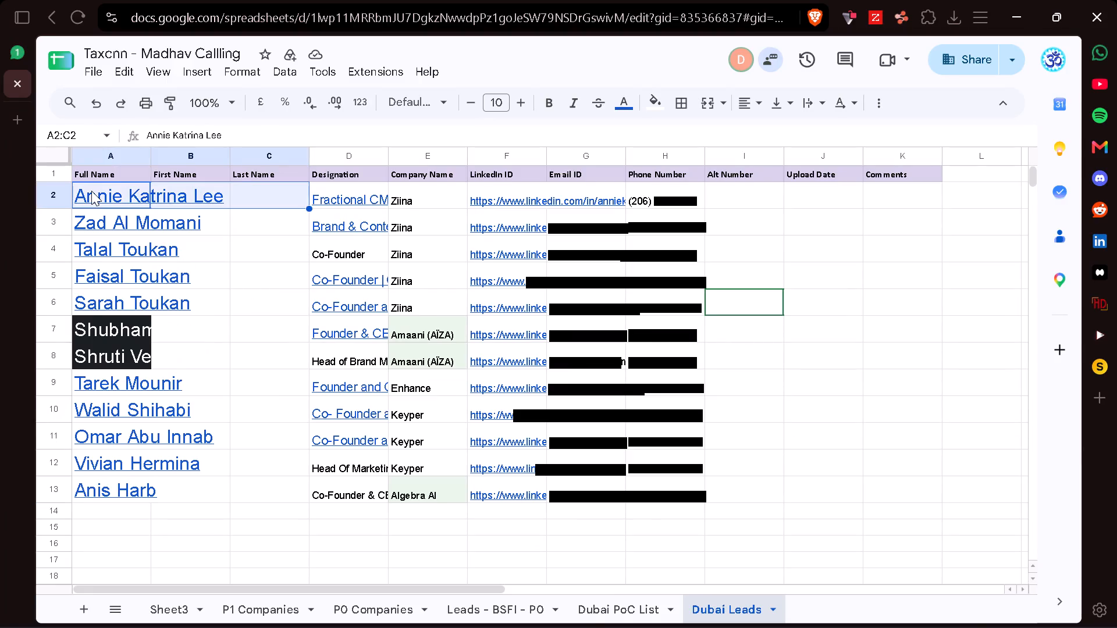
key("shift+Right")
key("ctrl+shift+Down")
right_click(91, 191)
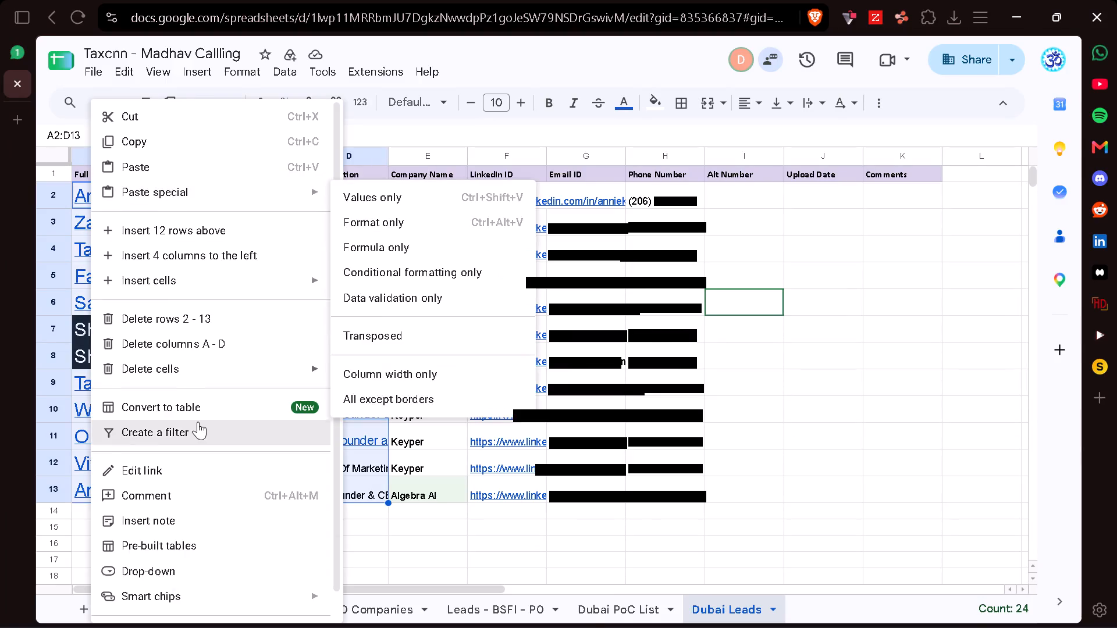
scroll(198, 422, "down", 6)
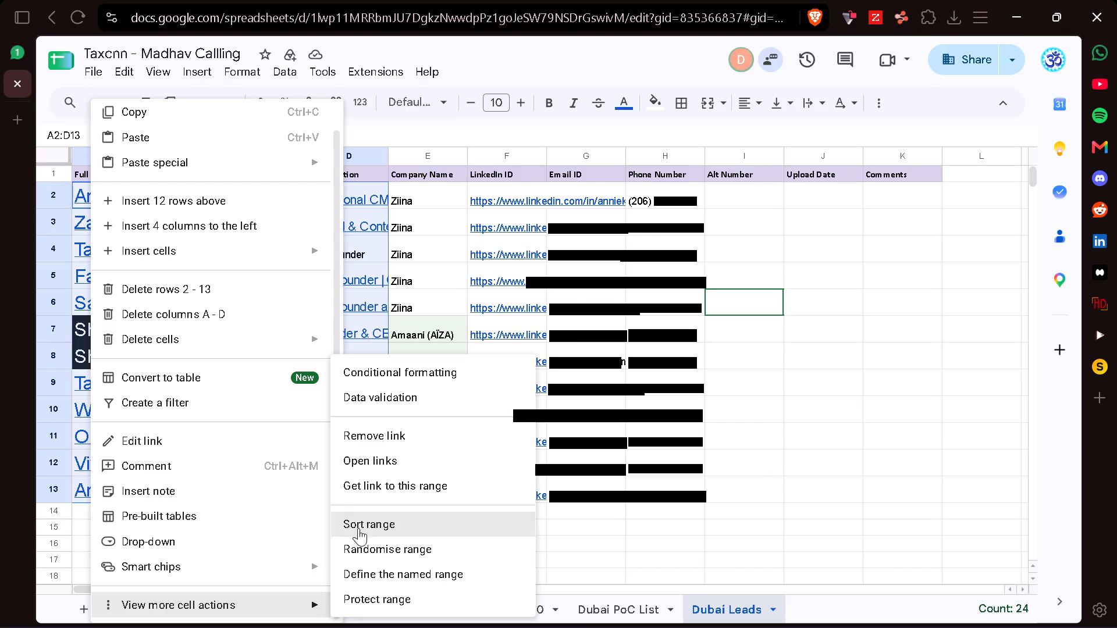
left_click(379, 443)
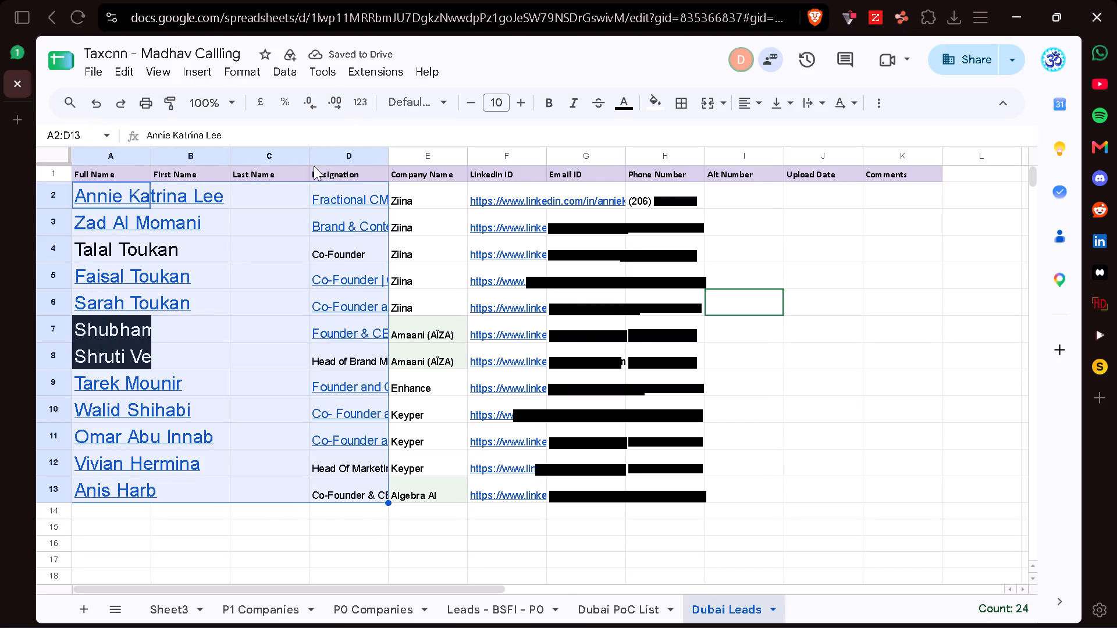
Format the lead cells A2:H13 in Calibri at font size 8.
key("ctrl+shift+Right")
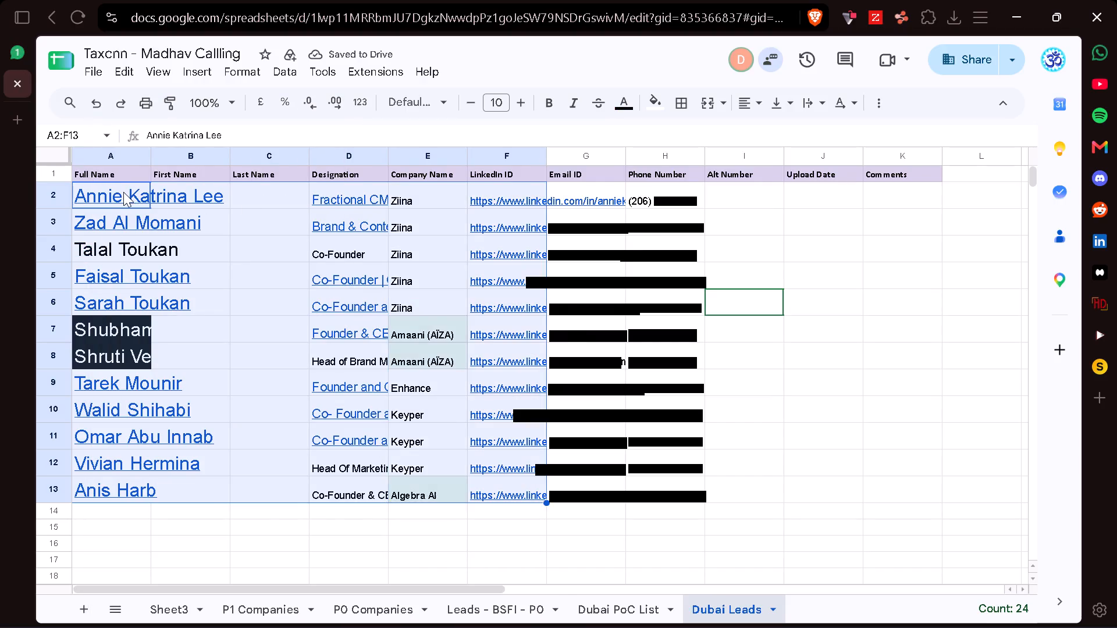
key("ctrl+shift+Right")
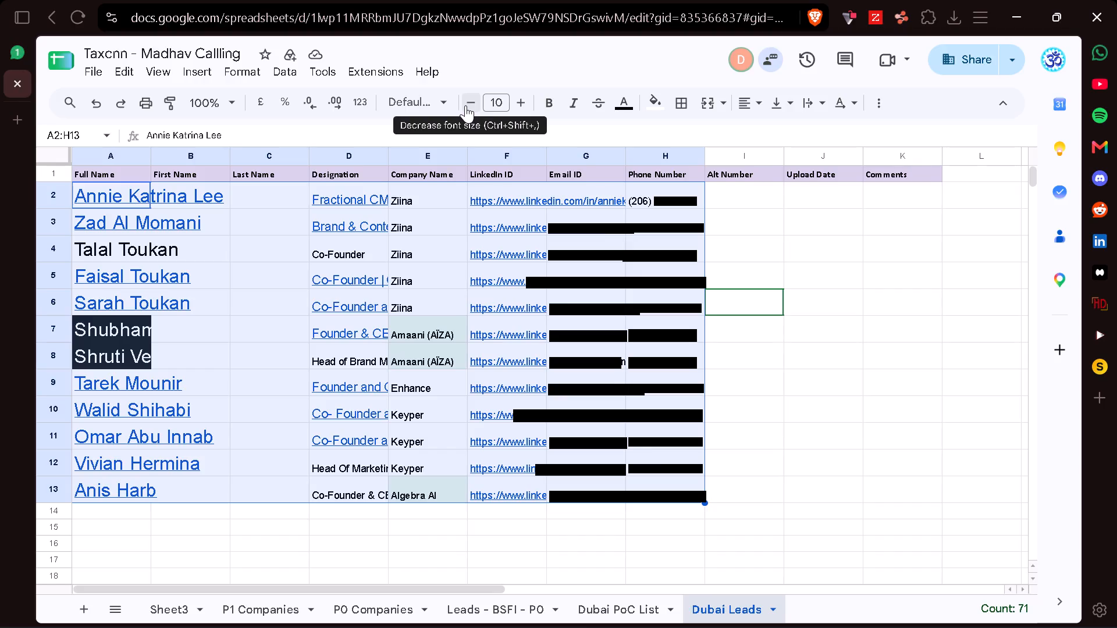
double_click(465, 105)
left_click(421, 106)
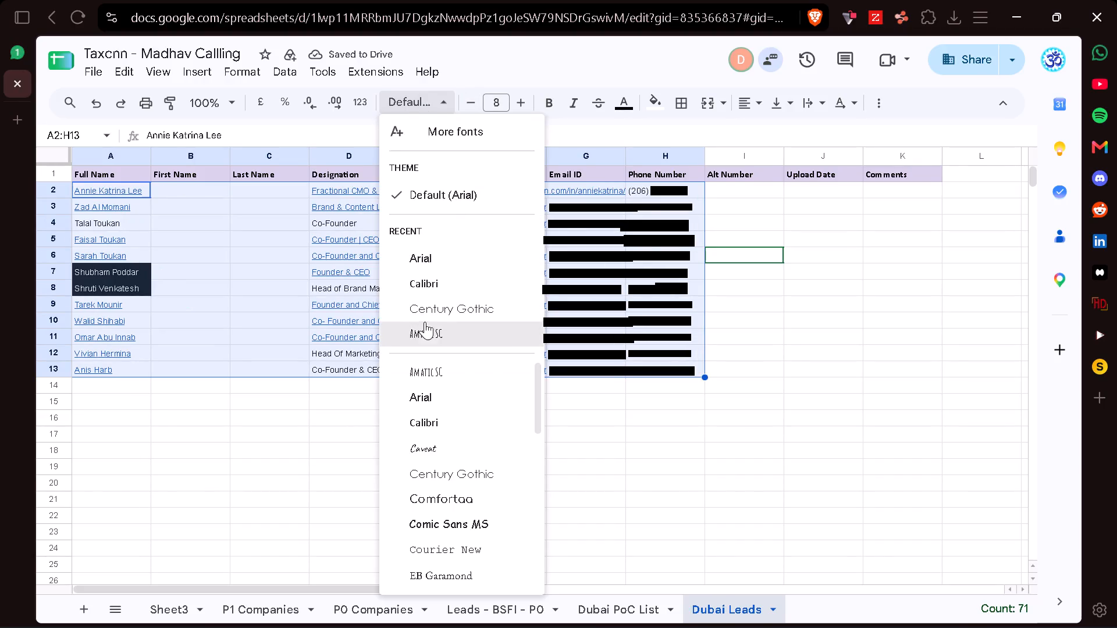
left_click(428, 270)
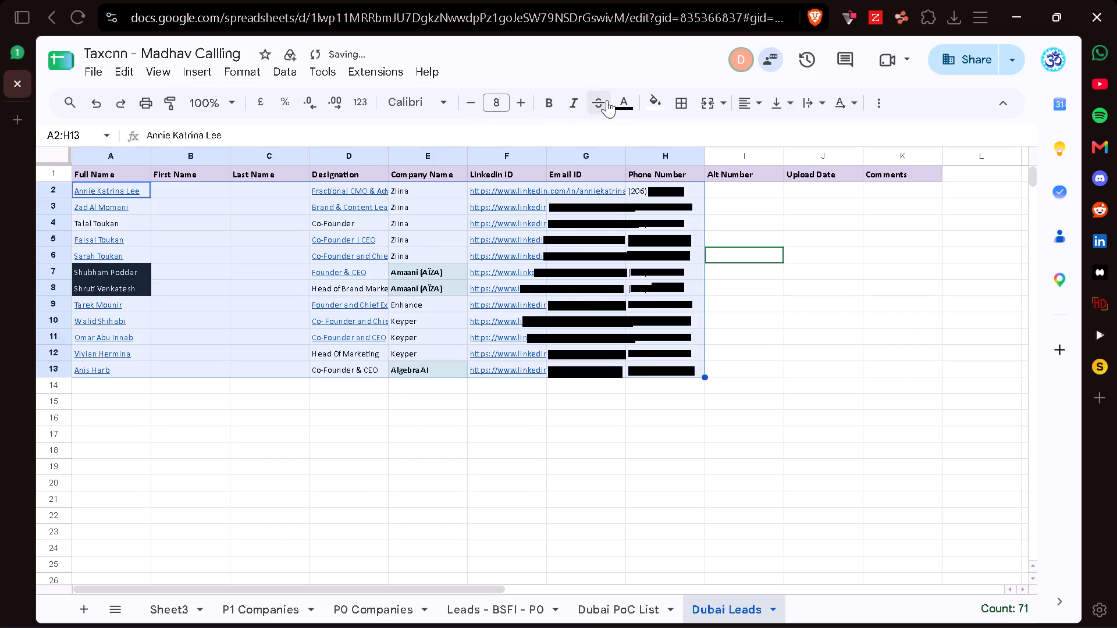
Clear the fill colour, bold and custom text colour from lead cells A2:H13.
left_click(654, 98)
left_click(674, 129)
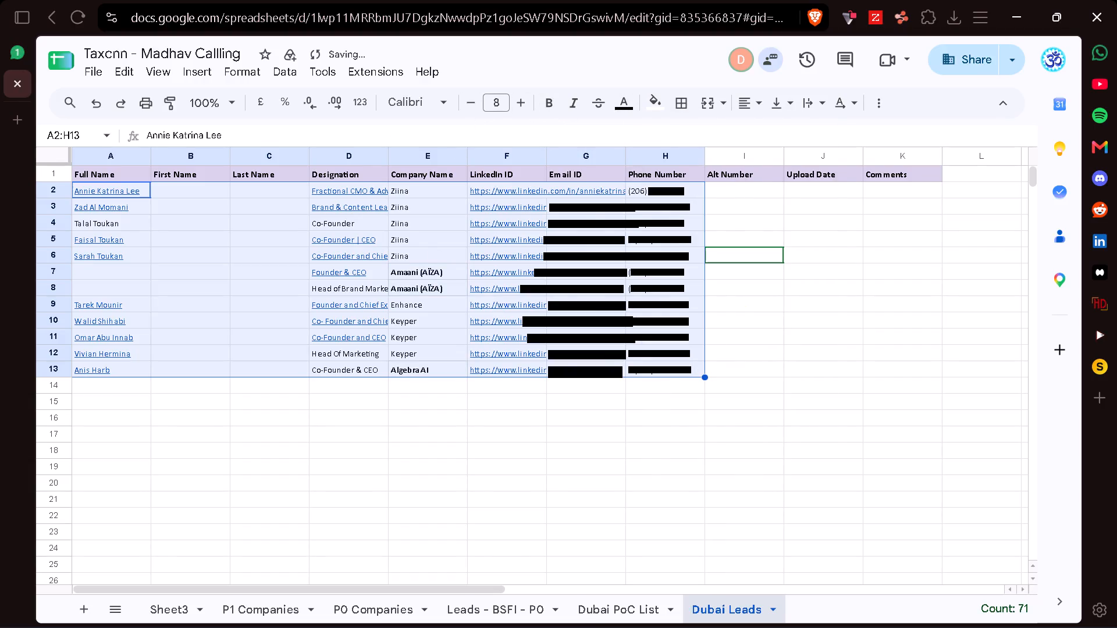
double_click(546, 100)
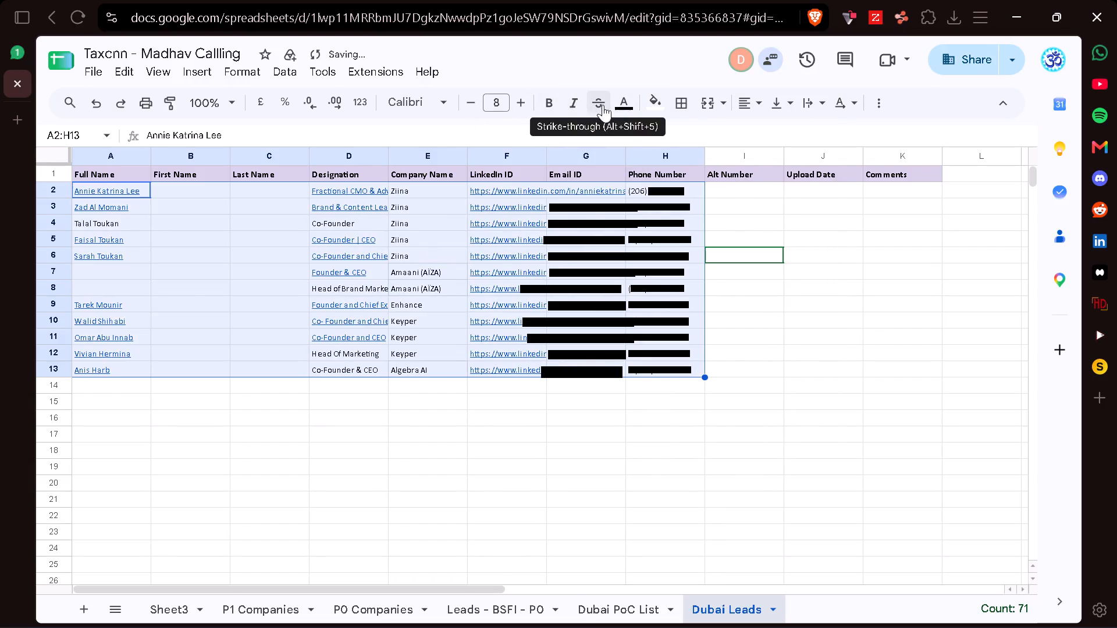
left_click(631, 101)
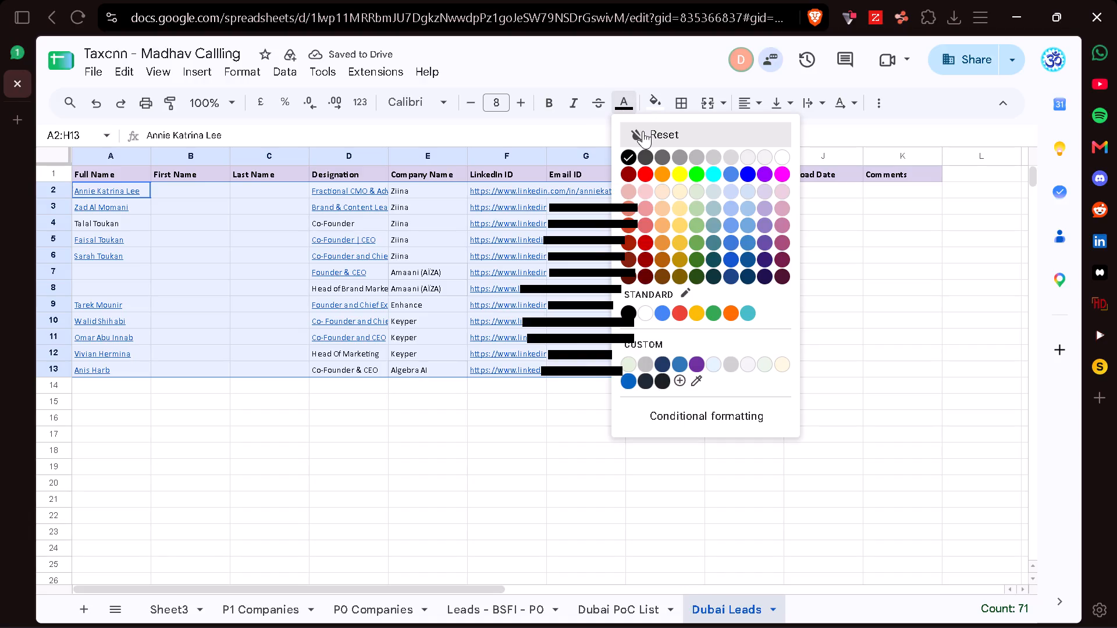
left_click(643, 131)
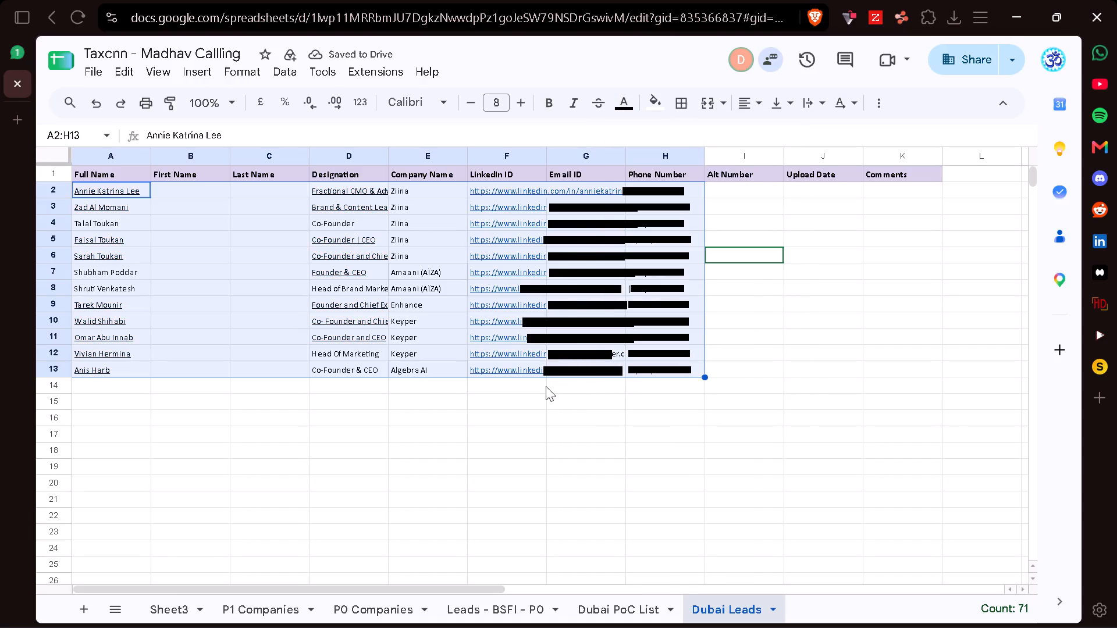
left_click(557, 397)
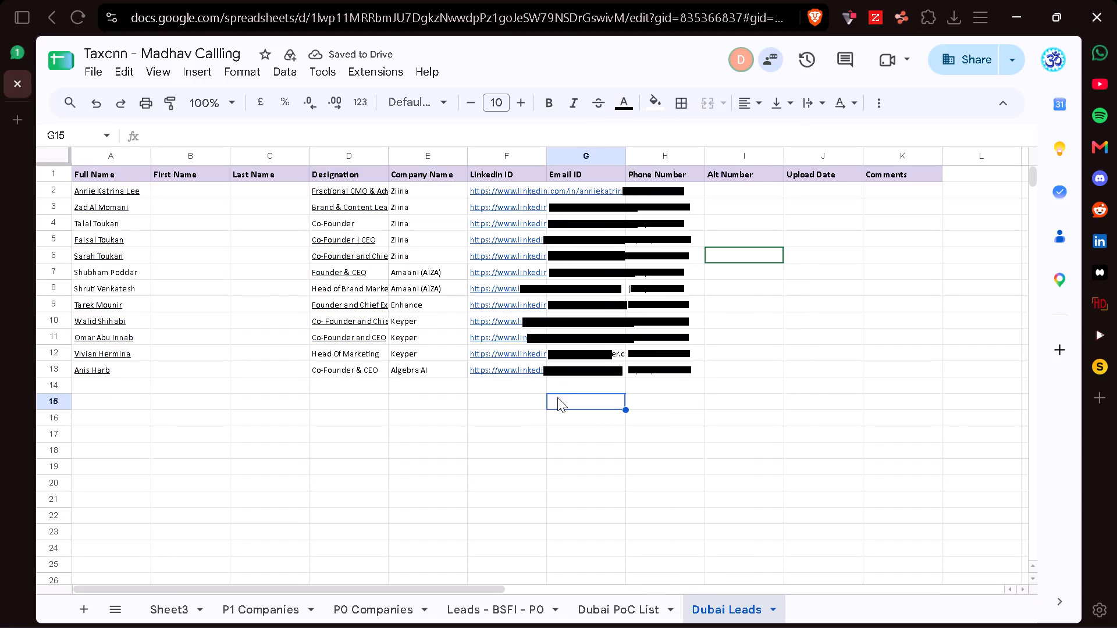
Remove the underlining from the name and designation cells A2:D13.
left_click(64, 159)
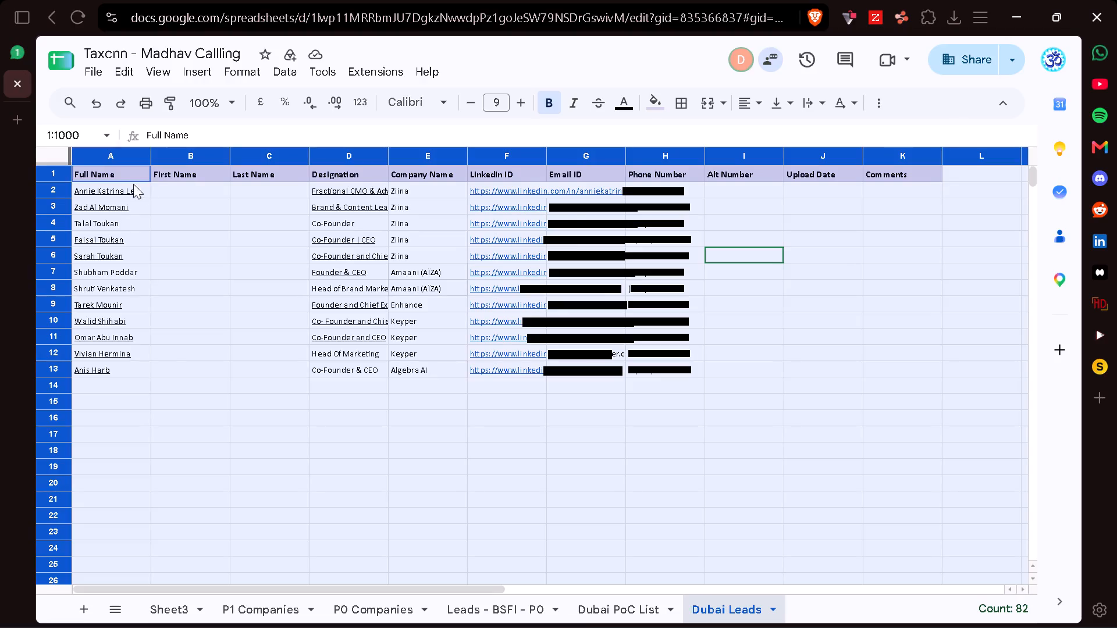
left_click(166, 193)
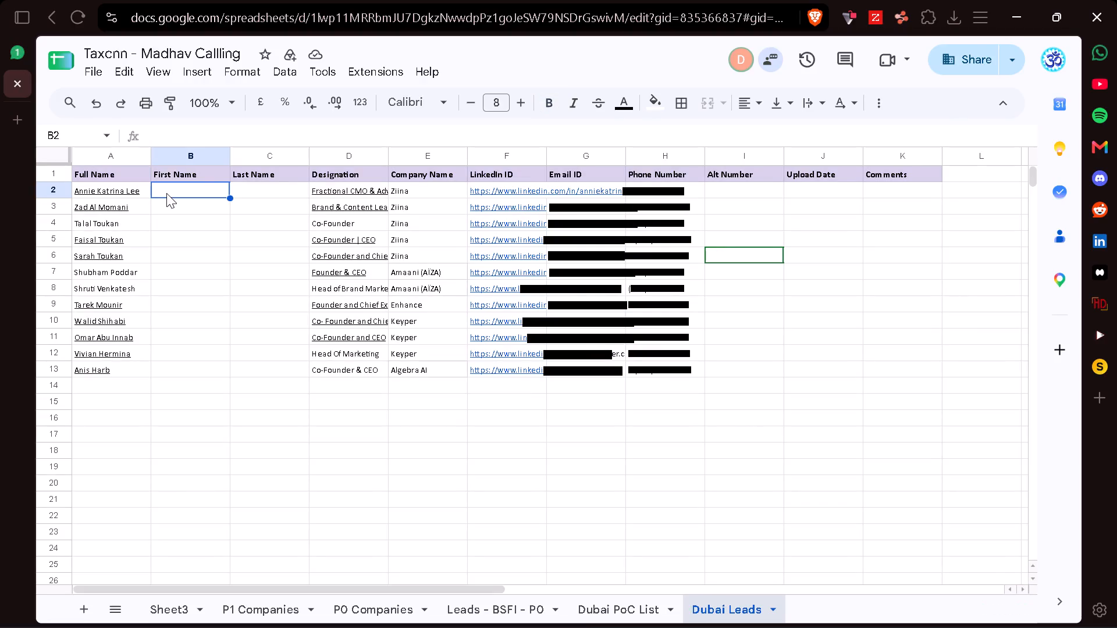
left_click(93, 194)
key("shift+Right")
key("shift+Right")
key("shift+Right")
key("ctrl+shift+Down")
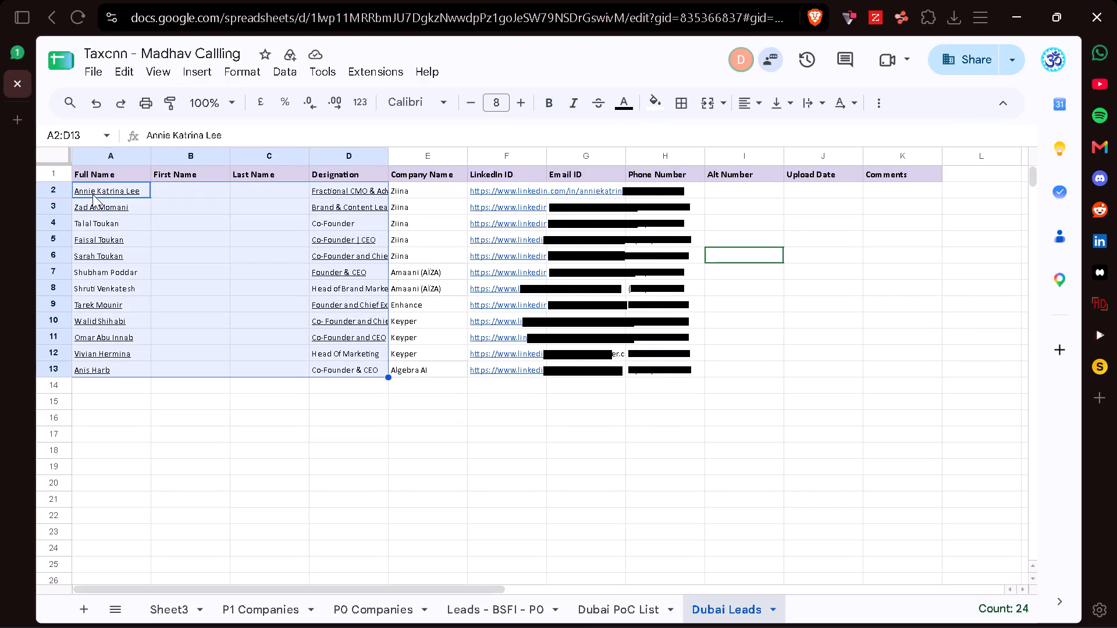
key("ctrl+u")
key("ctrl+u")
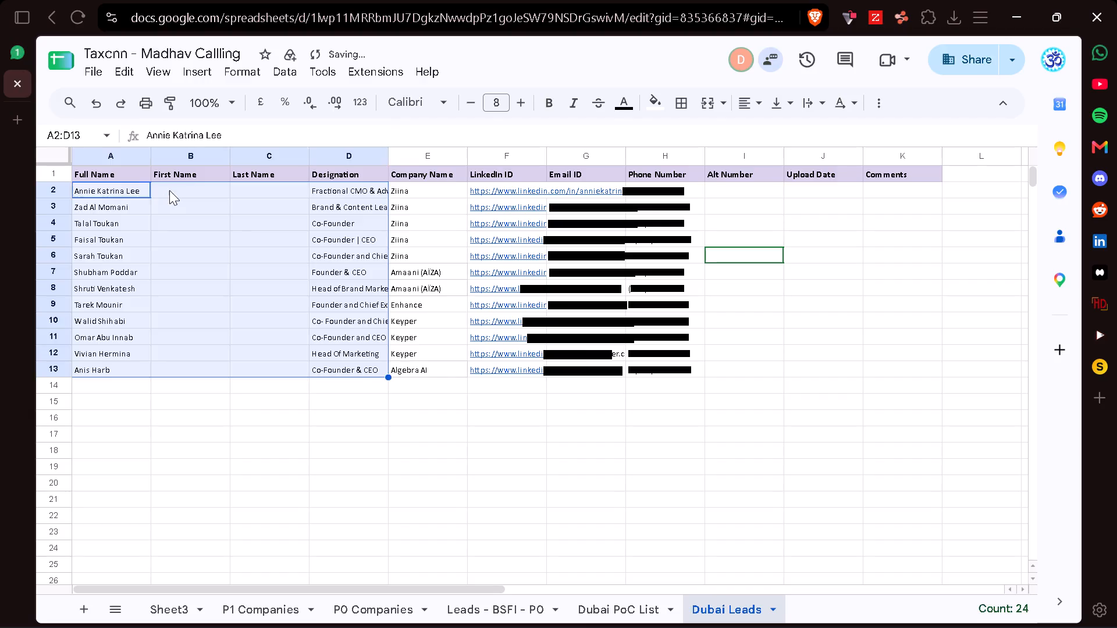
Split the full names in A2:A13 at the spaces with a SPLIT formula in B2, filled down to B13.
left_click(169, 190)
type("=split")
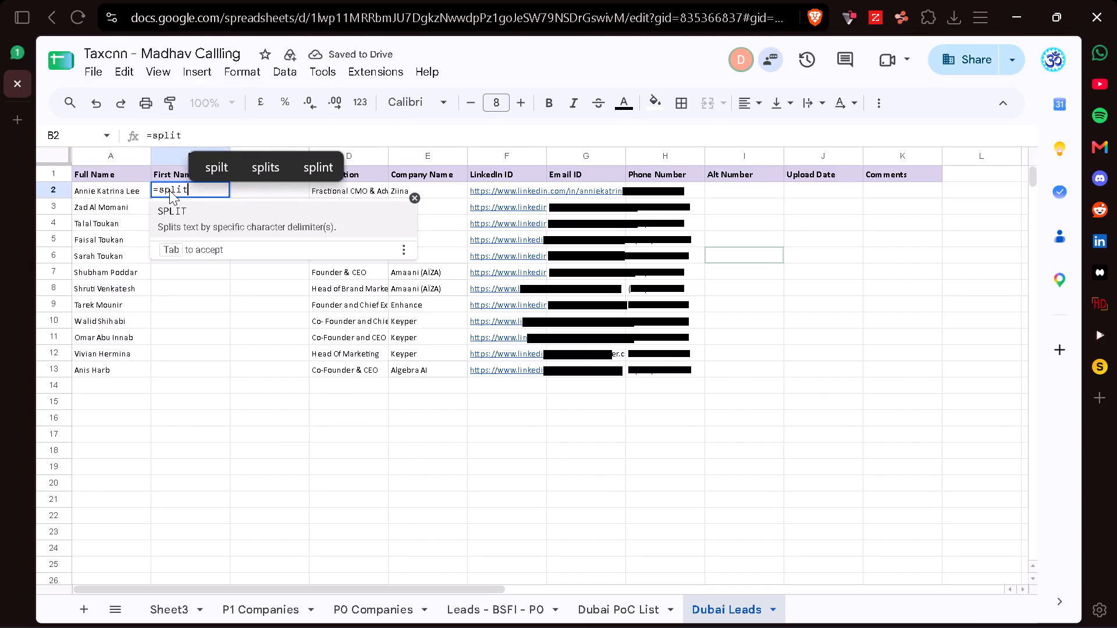
left_click(188, 226)
left_click(119, 195)
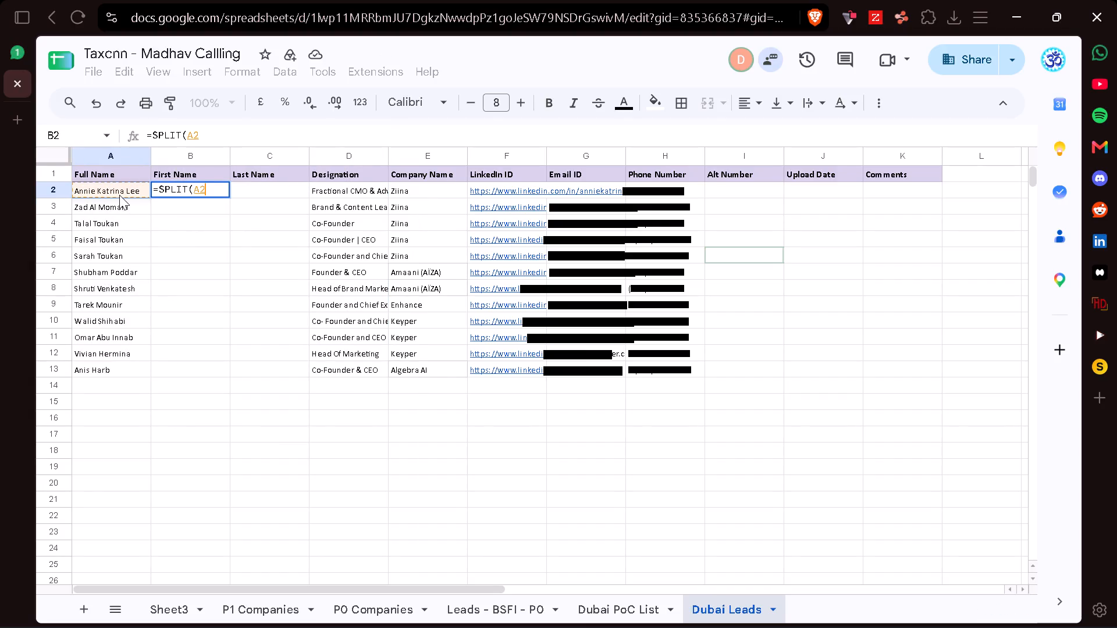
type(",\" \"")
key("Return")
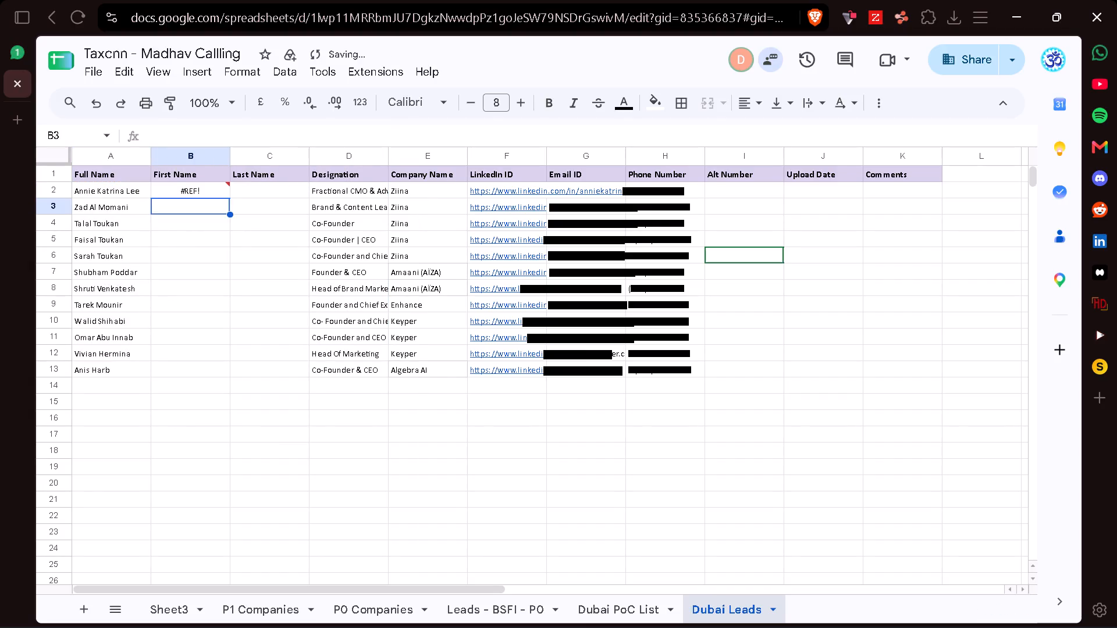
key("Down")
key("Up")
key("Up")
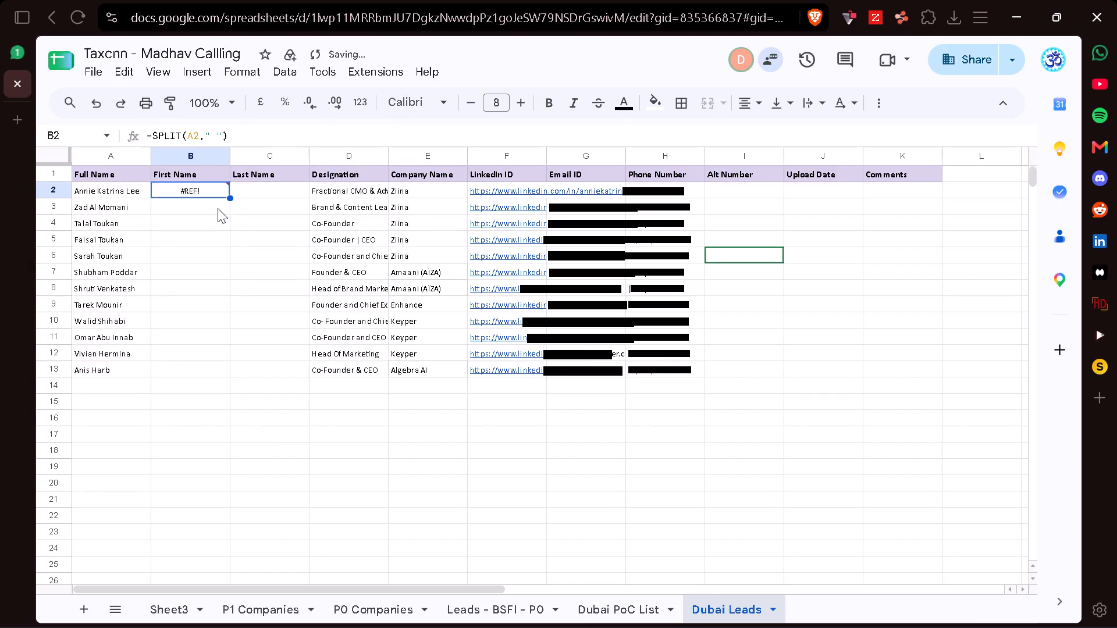
left_click_drag(230, 198, 219, 379)
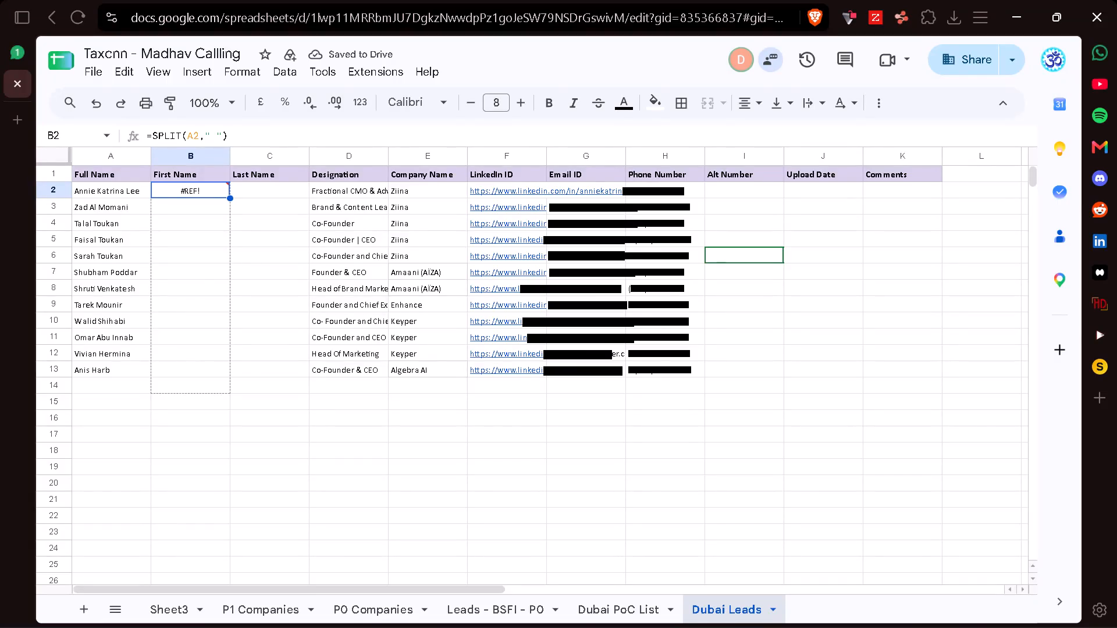
left_click_drag(219, 379, 221, 373)
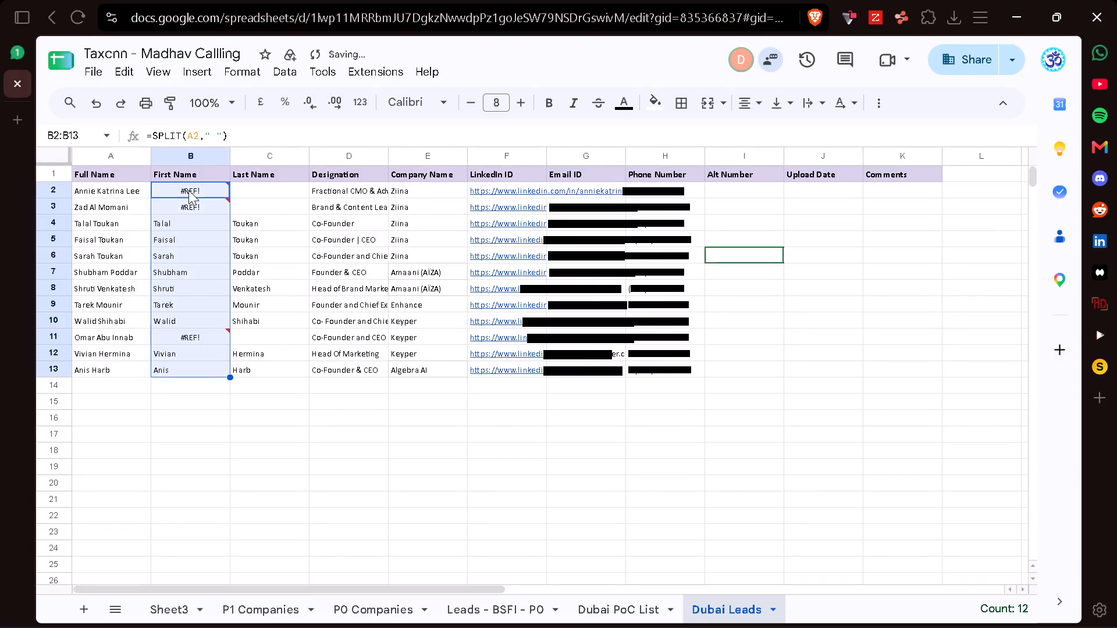
Replace the formula in B2 with the lead's first two names and enter the surname in C2.
left_click(188, 190)
key("BackSpace")
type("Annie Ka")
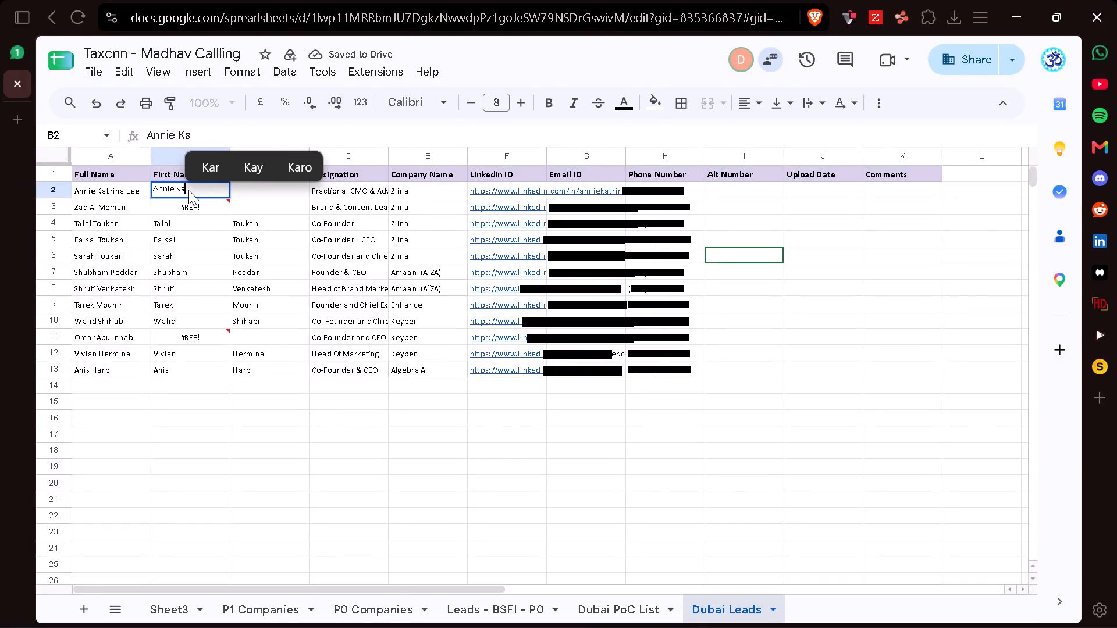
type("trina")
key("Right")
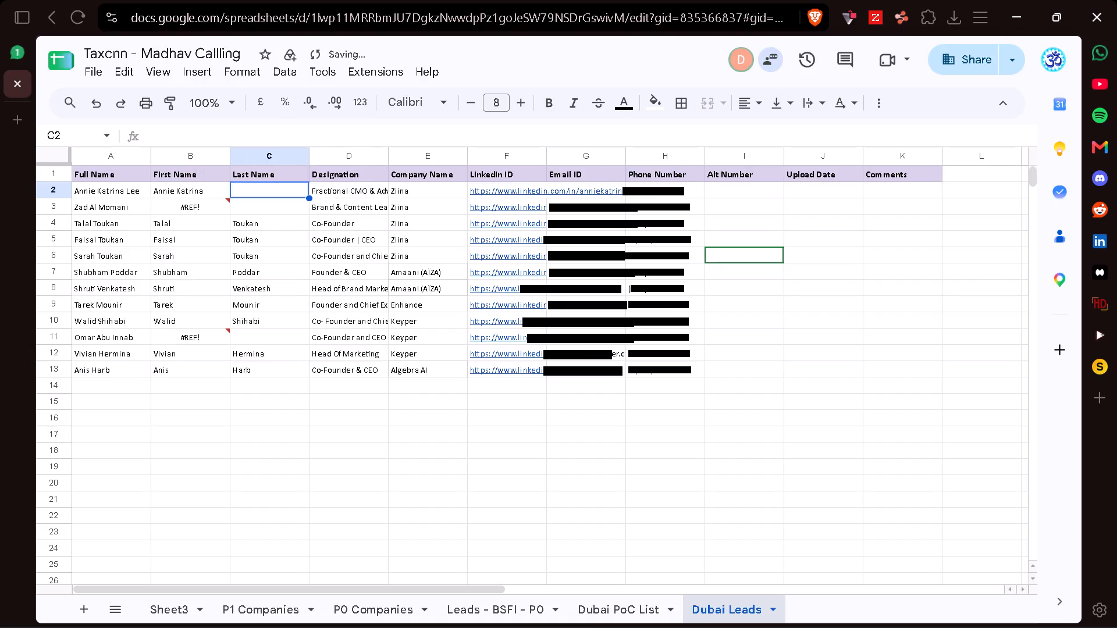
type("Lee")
Replace the formula in B3 with the first two parts of the lead's name and enter the last part in C3.
left_click(190, 209)
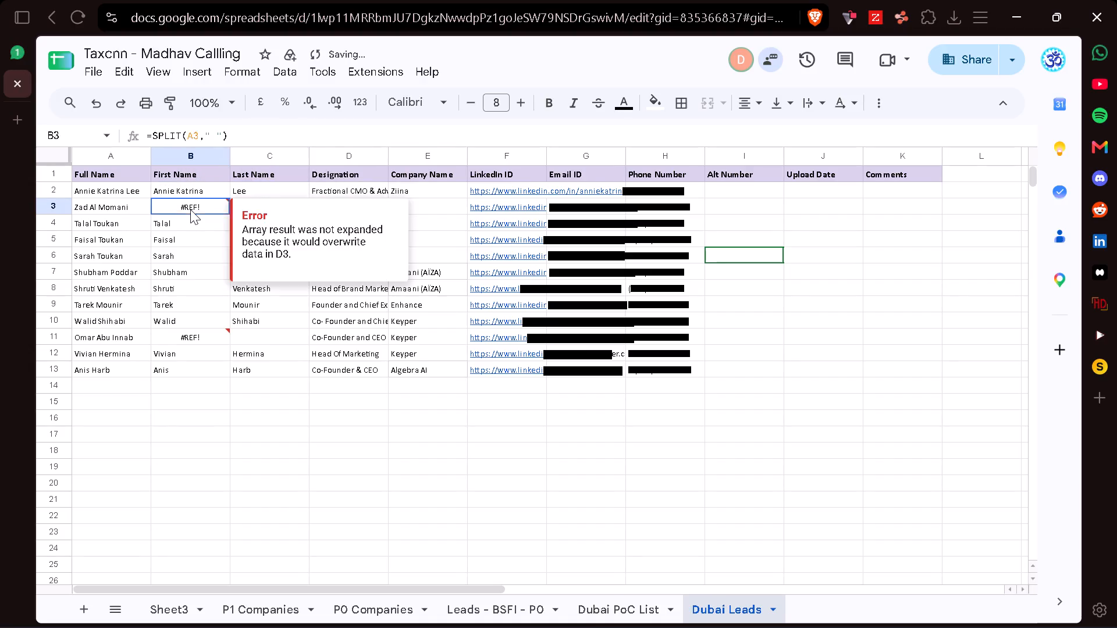
key("BackSpace")
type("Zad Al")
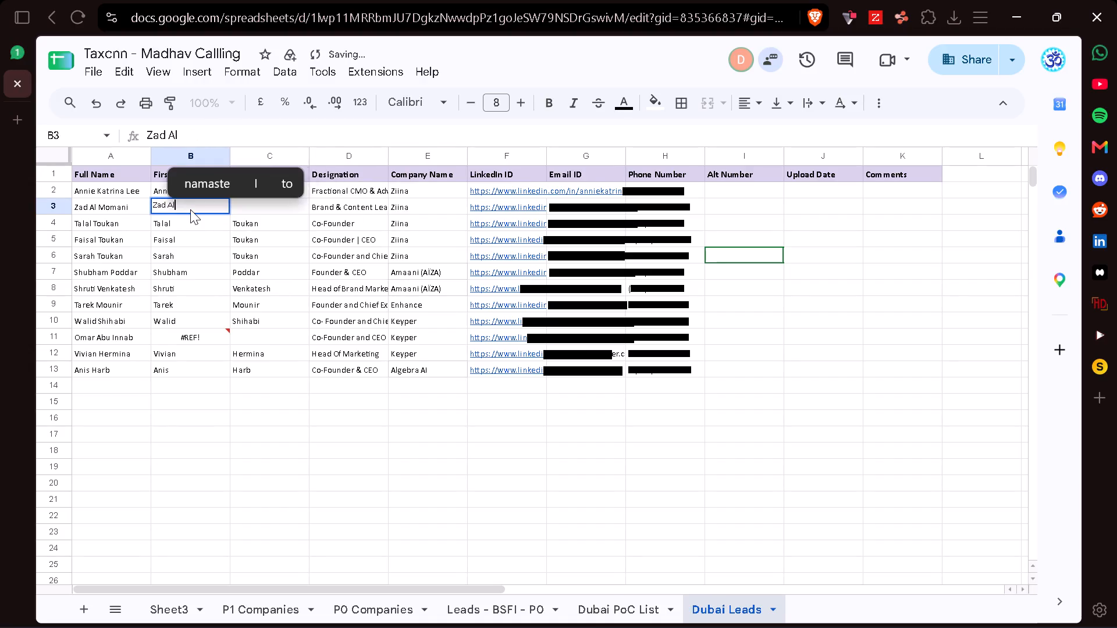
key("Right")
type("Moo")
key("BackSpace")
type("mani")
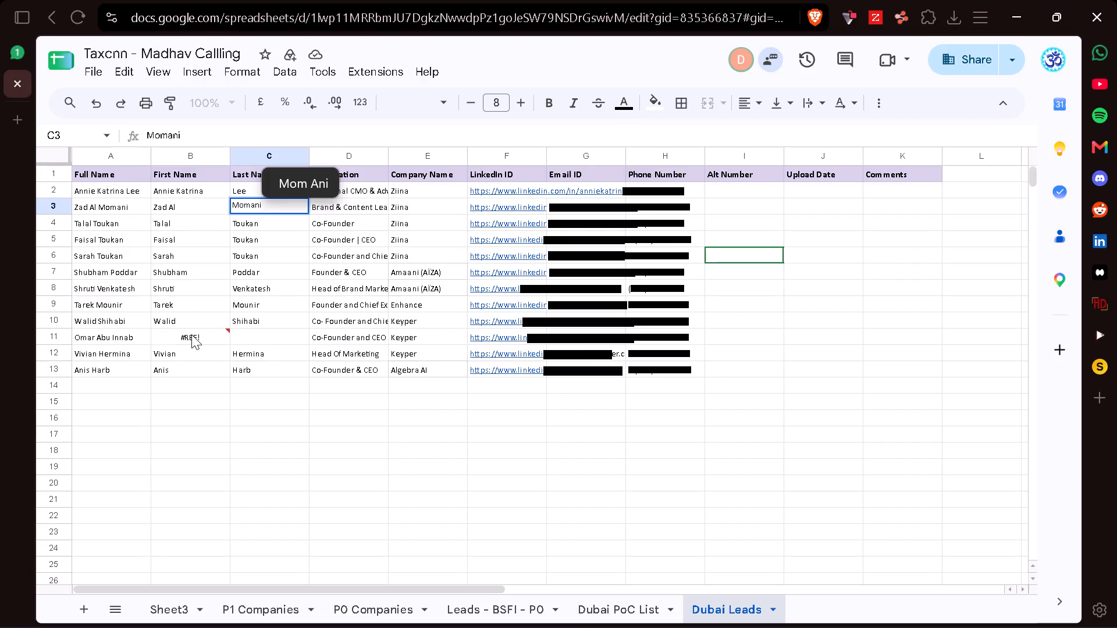
Replace the formula in B11 with the first two parts of the lead's name and enter the last part in C11.
left_click(191, 334)
key("BackSpace")
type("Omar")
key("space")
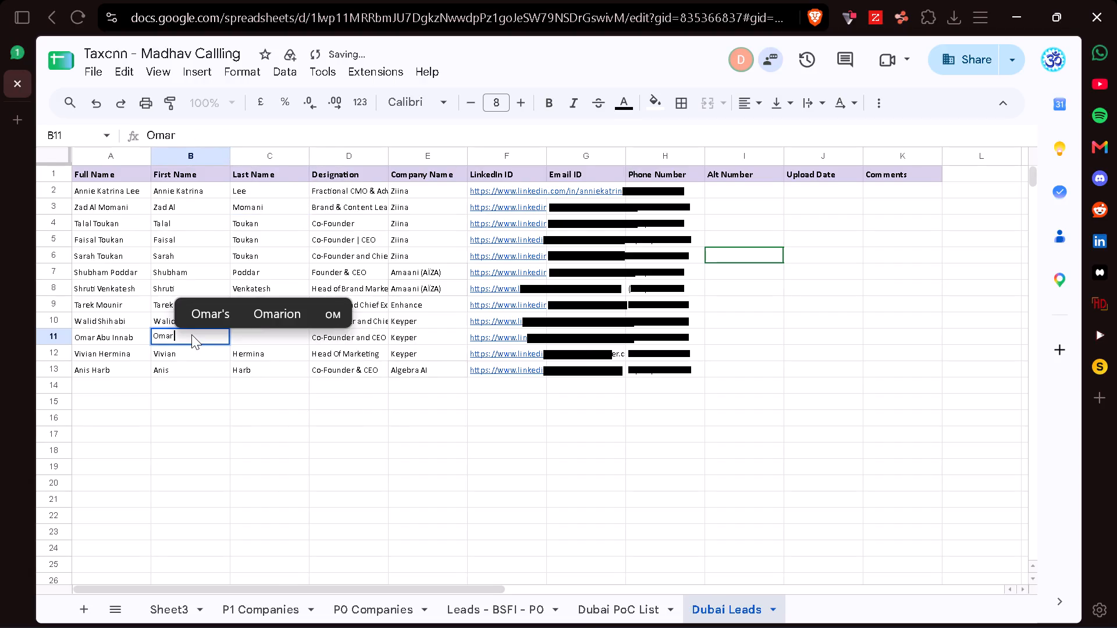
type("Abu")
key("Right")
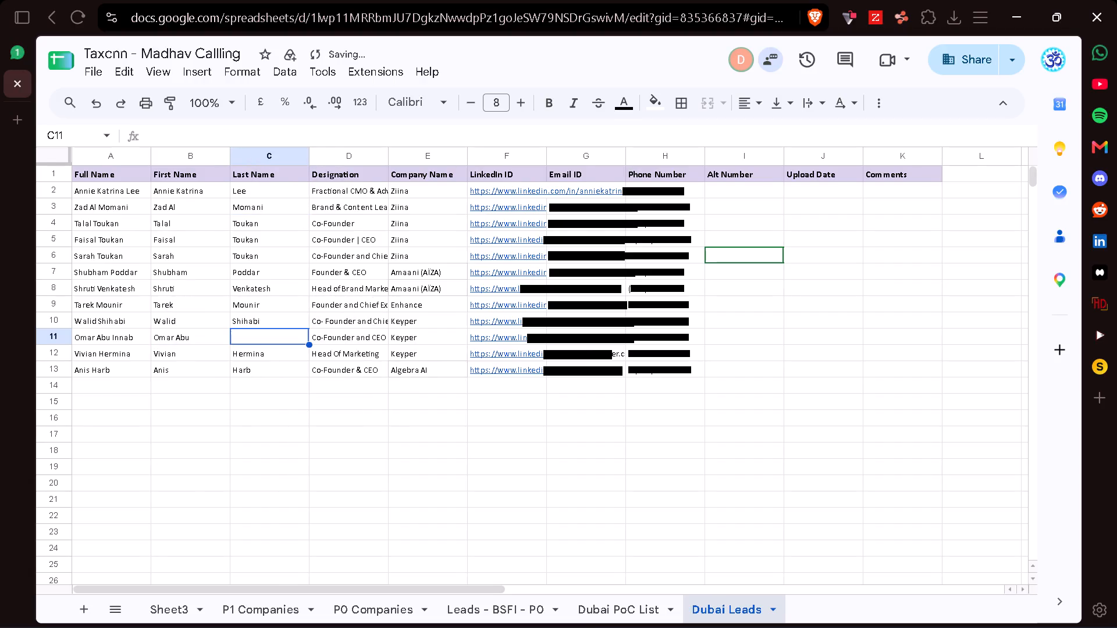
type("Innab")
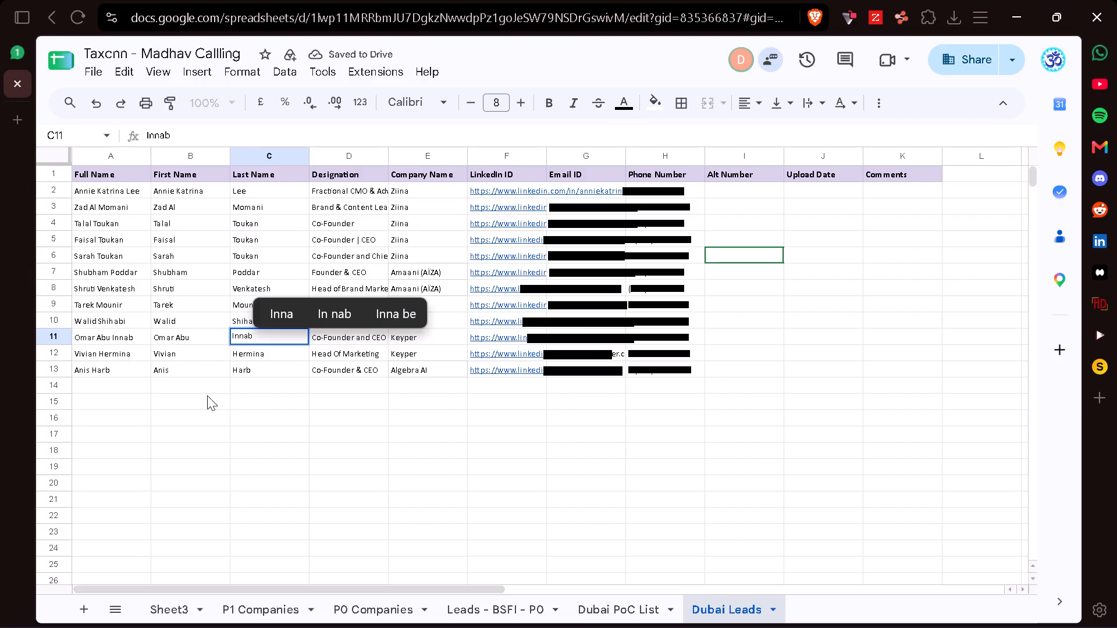
left_click(207, 408)
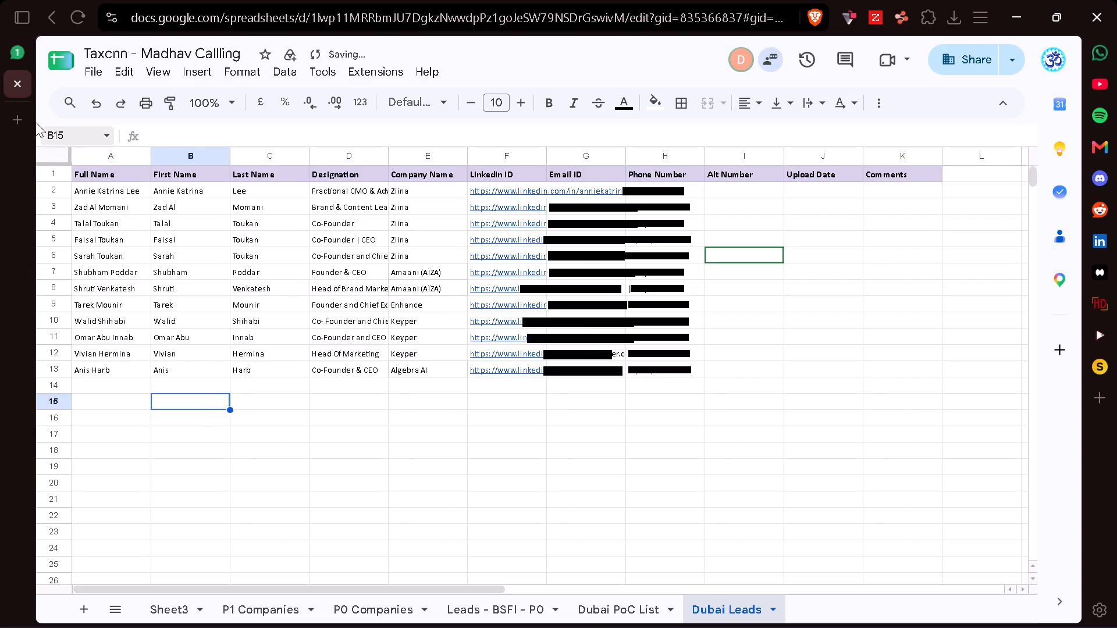
Auto-fit the width of all columns in the Dubai Leads sheet to their contents.
left_click(65, 154)
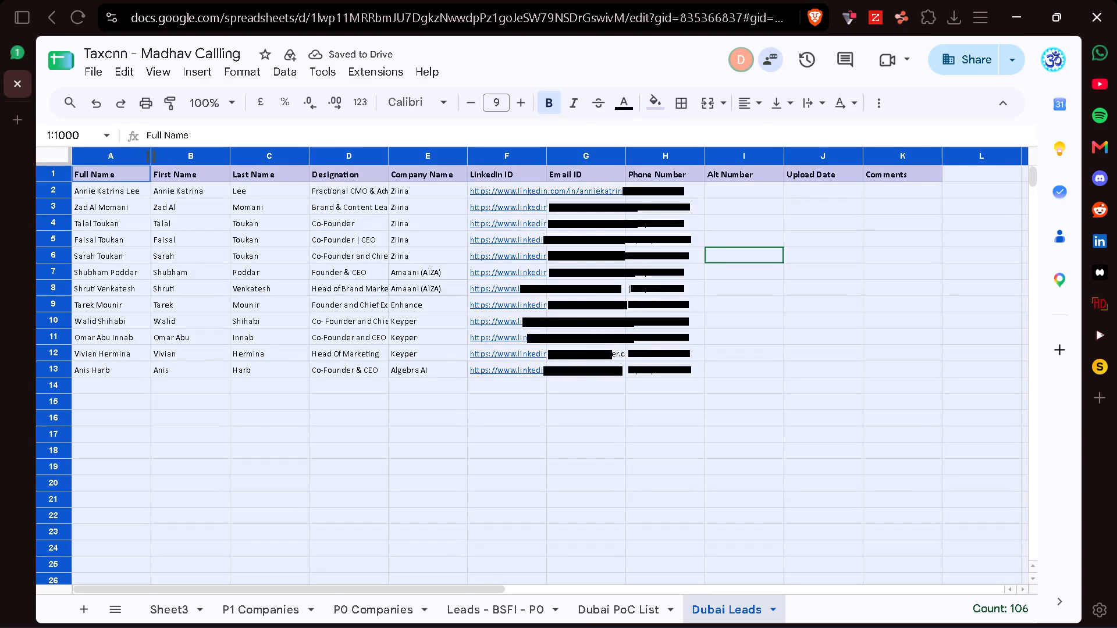
double_click(150, 155)
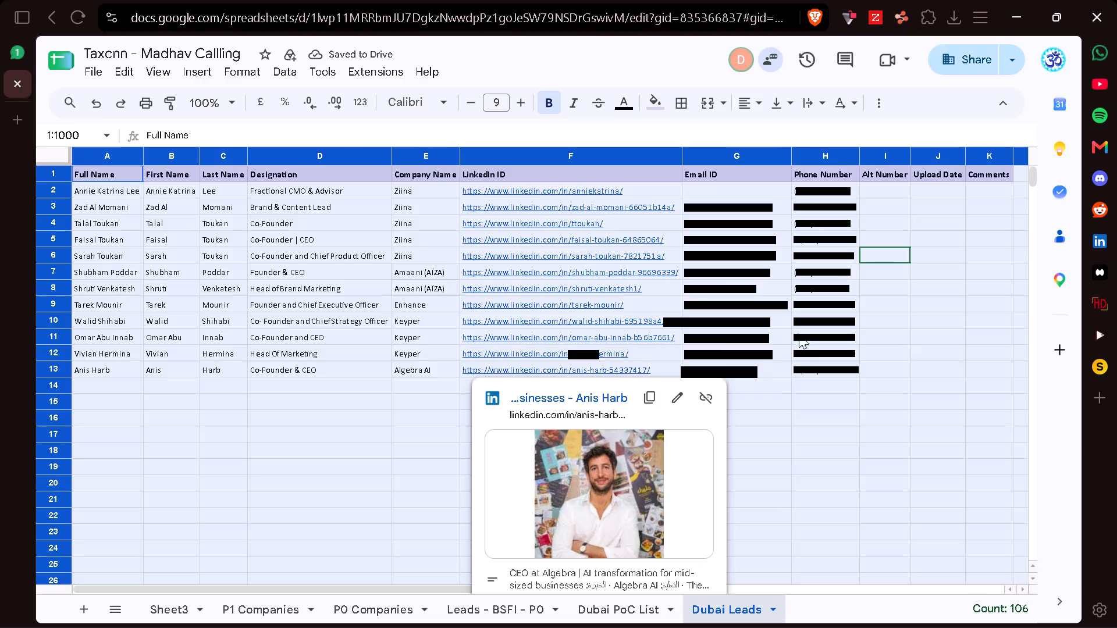
Delete one character from the phone number in H12.
left_click(807, 346)
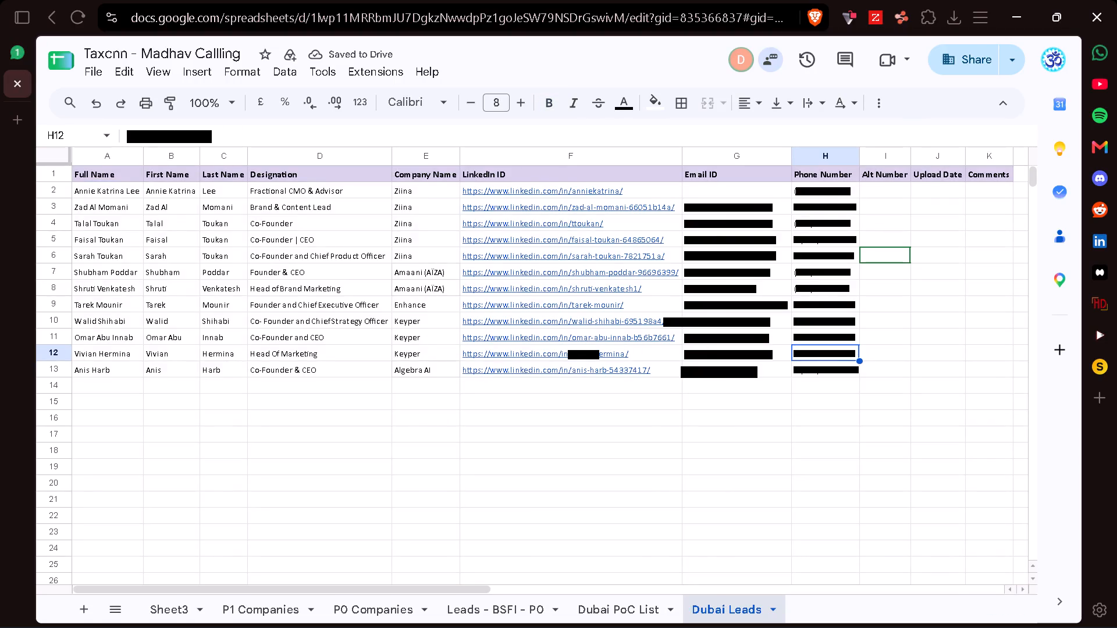
left_click(148, 127)
key("BackSpace")
key("Return")
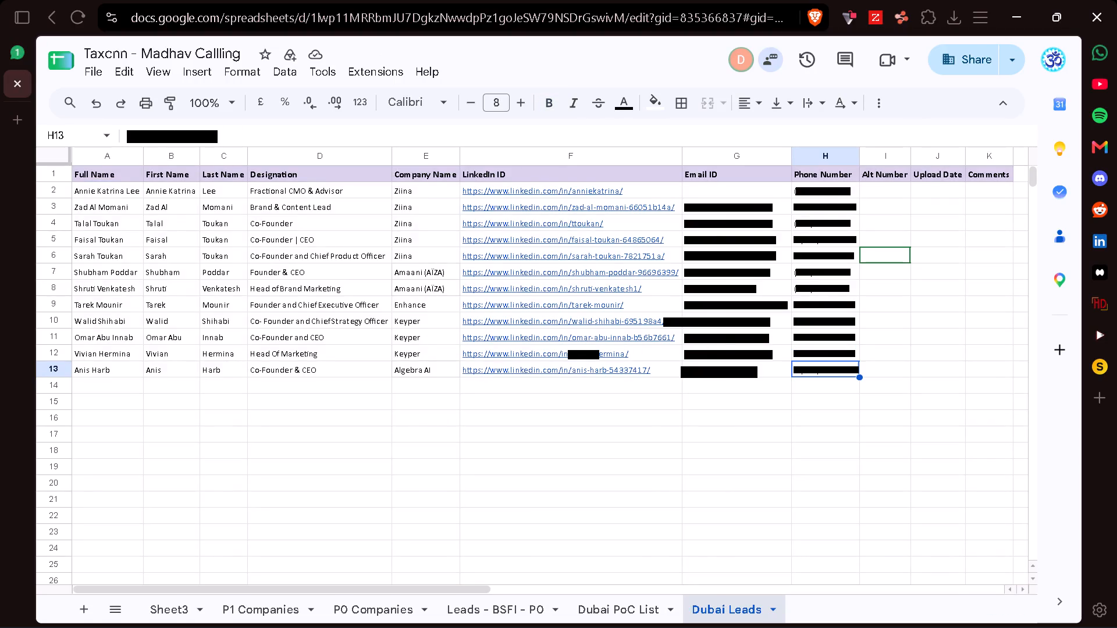
Set the vertical alignment of the entire Dubai Leads sheet to middle.
left_click(54, 147)
left_click(61, 156)
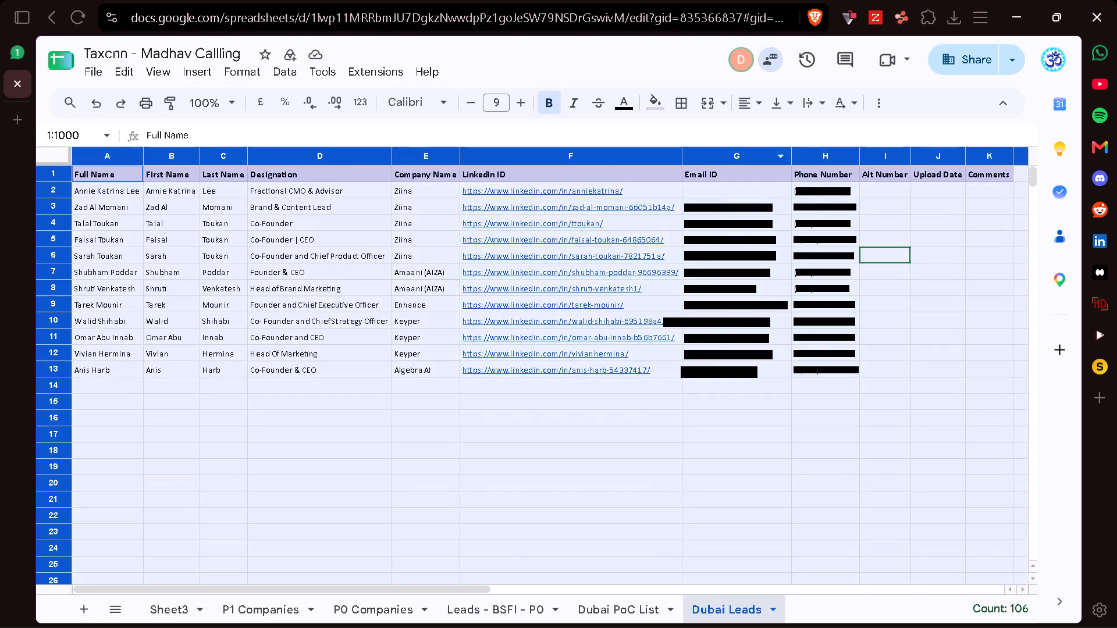
left_click(788, 106)
left_click(805, 129)
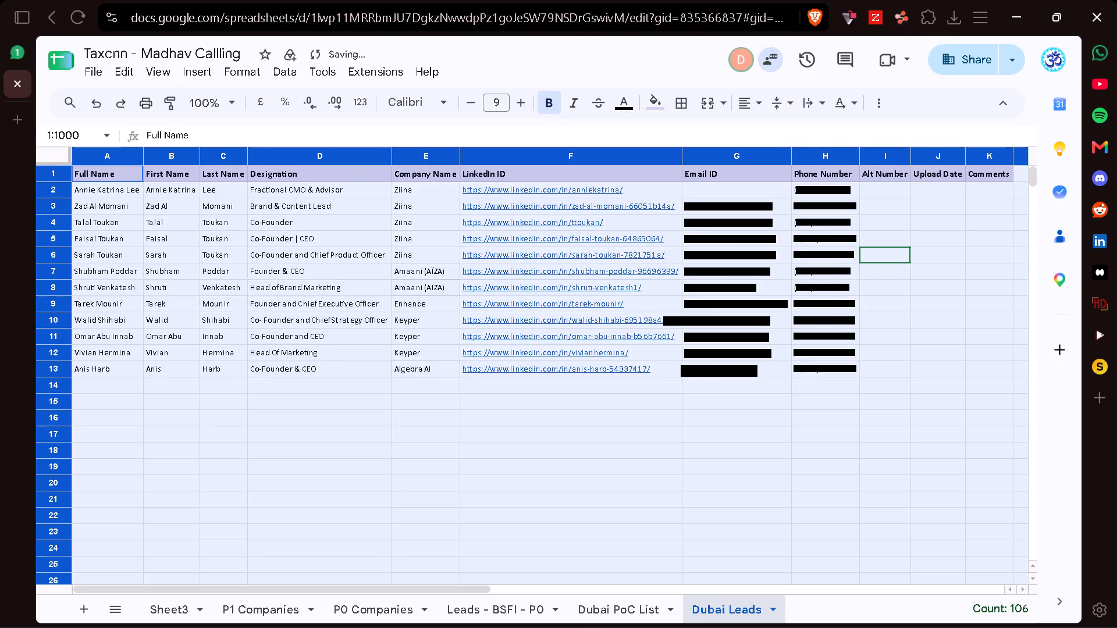
left_click(120, 386)
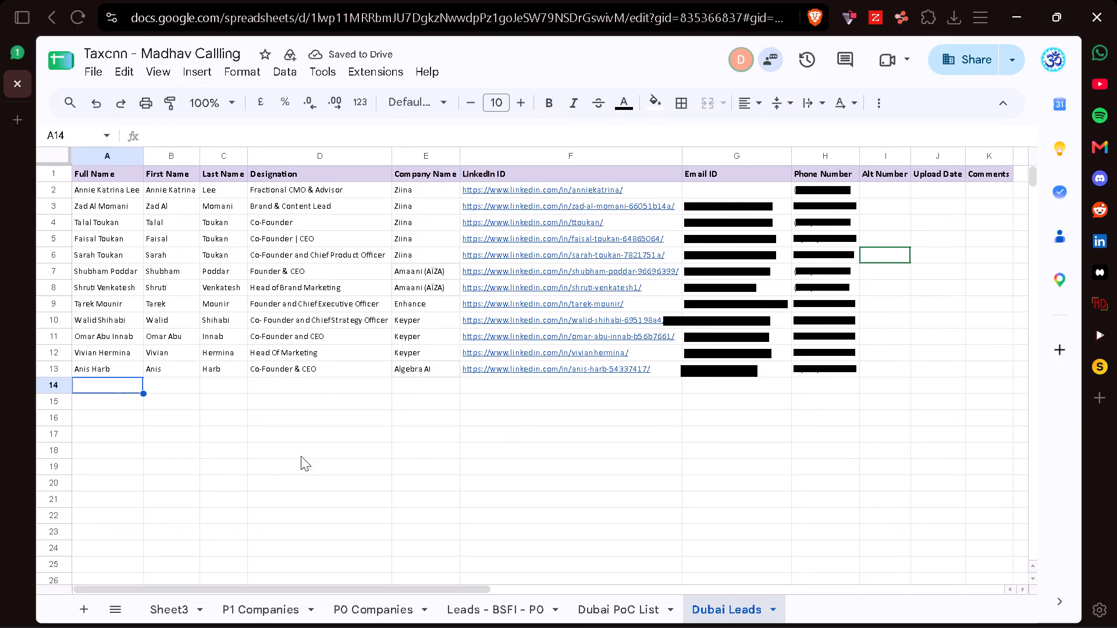
Copy the Source header cell Q1 into the empty cell R1 in the Dubai PoC List sheet.
left_click(597, 603)
scroll(548, 369, "up", 3)
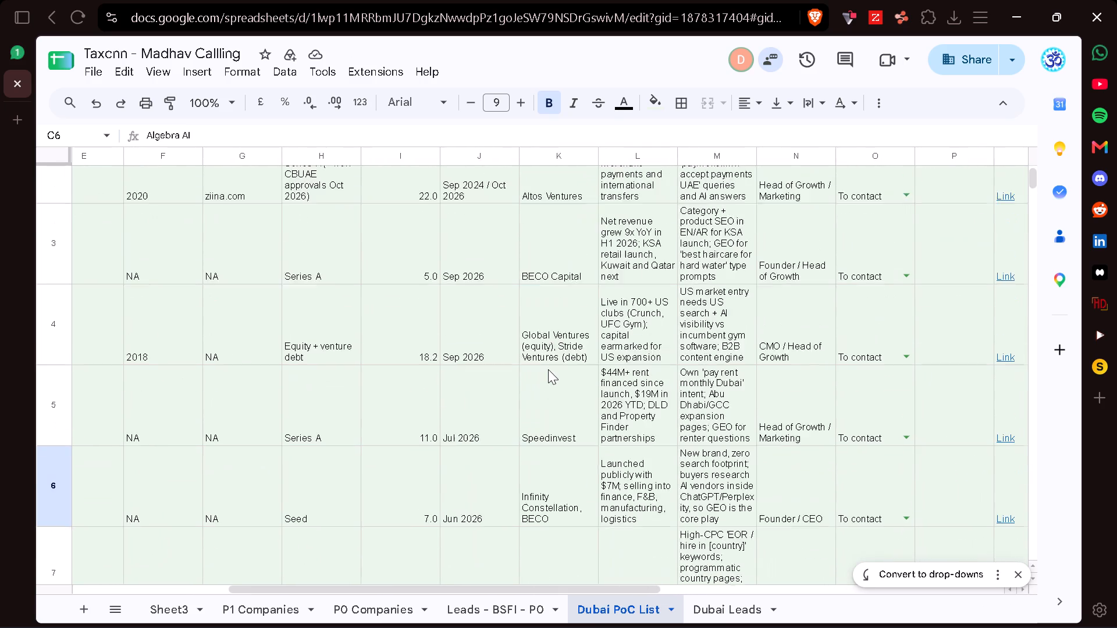
scroll(548, 369, "up", 3)
scroll(548, 369, "left", 3)
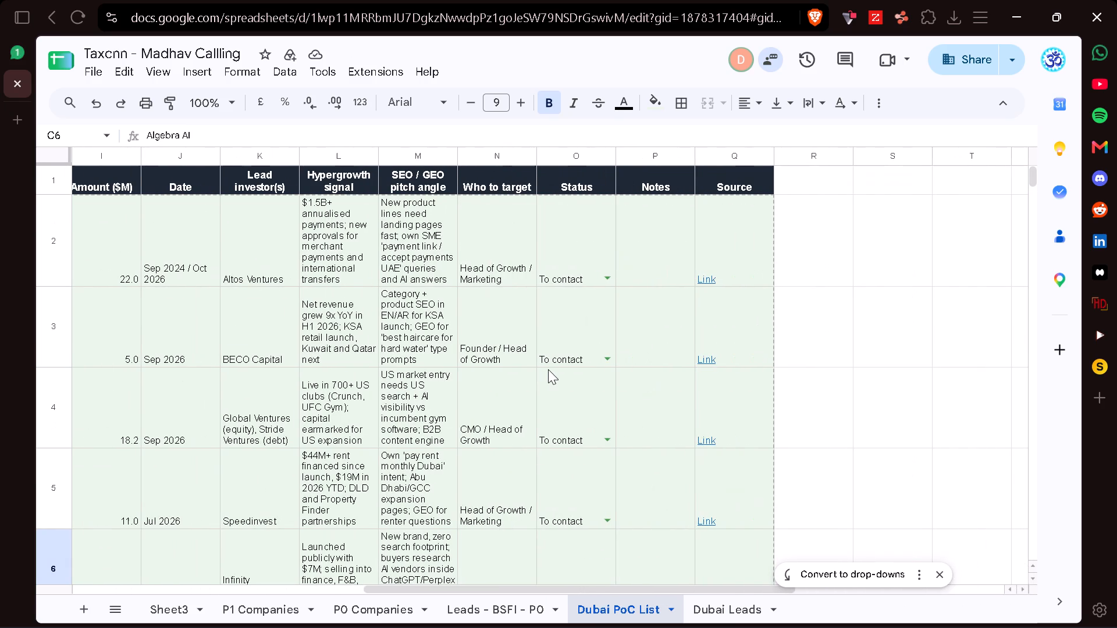
scroll(672, 253, "up", 1)
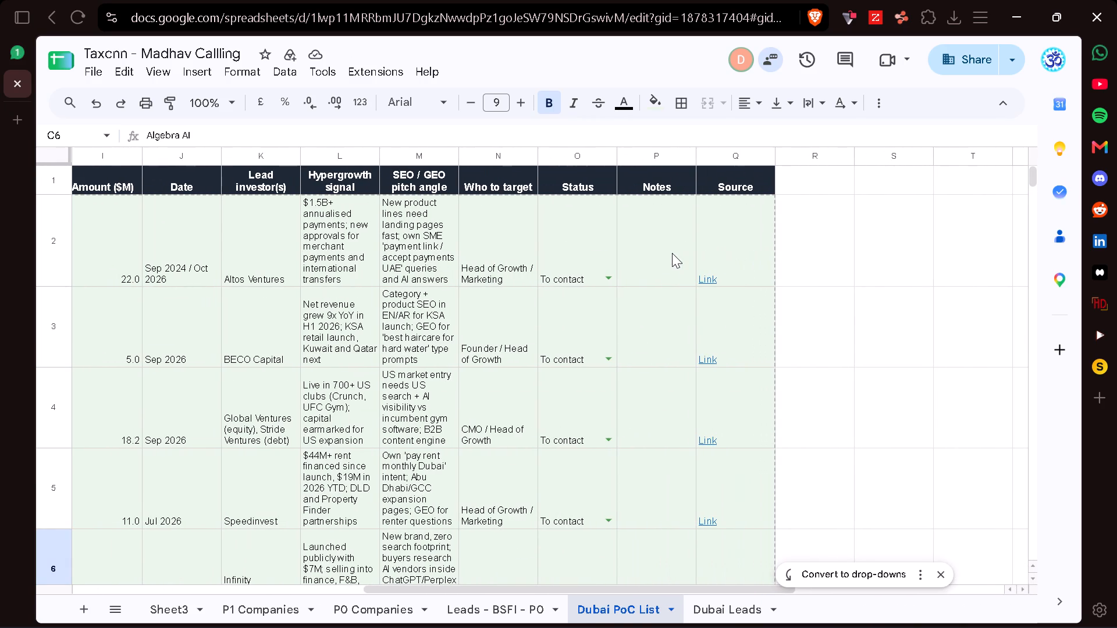
left_click(942, 570)
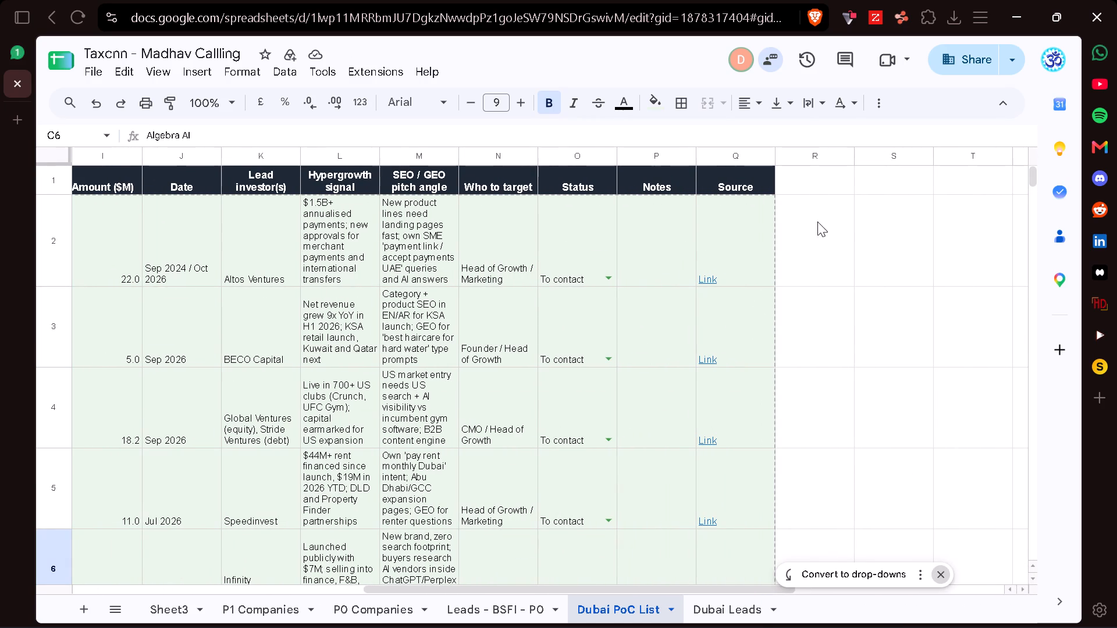
left_click(805, 195)
left_click(743, 173)
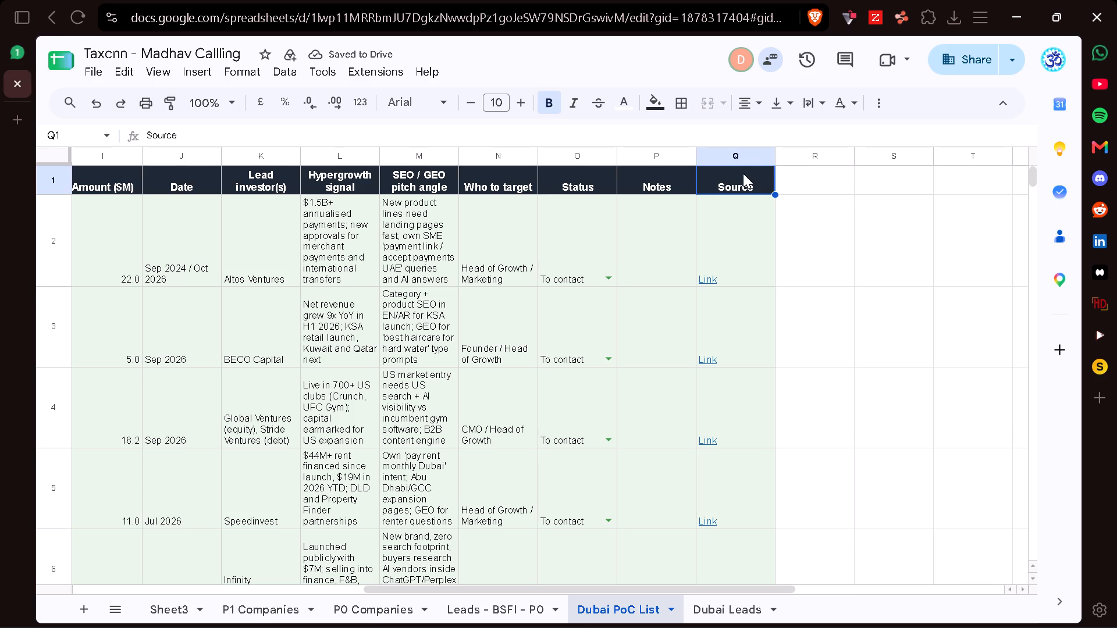
key("Right")
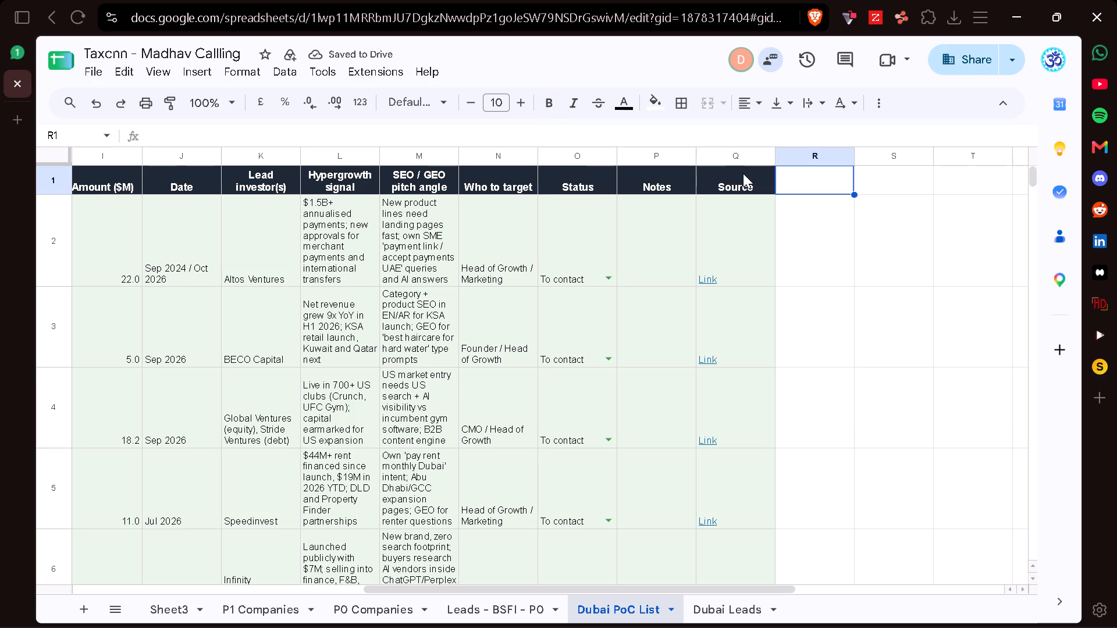
key("Left")
key("ctrl+x")
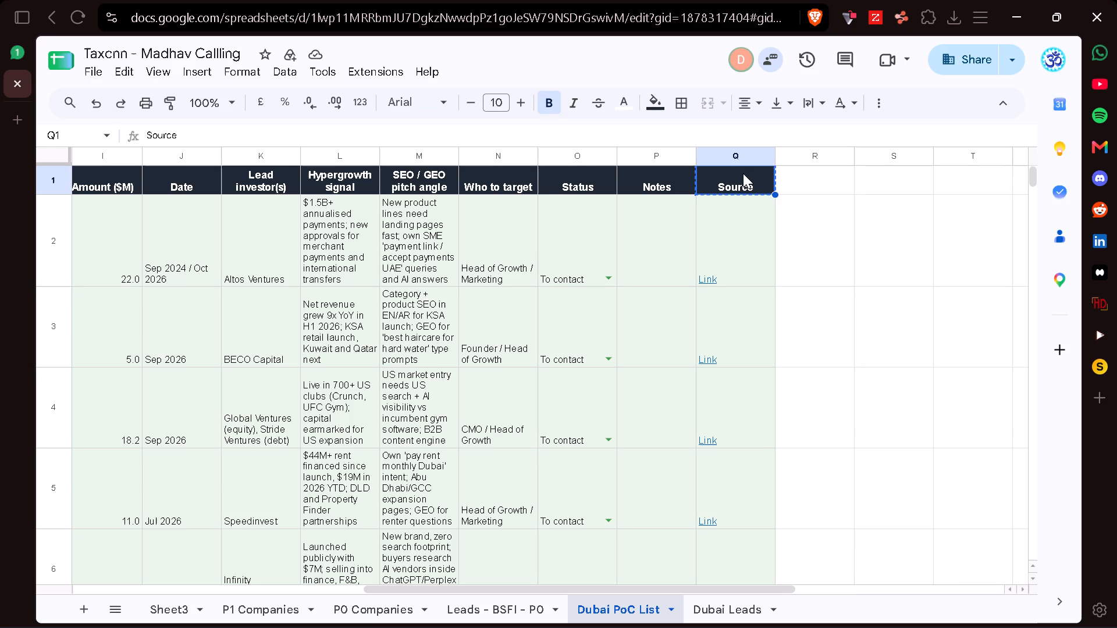
key("ctrl+c")
key("Right")
key("ctrl+v")
left_click(814, 180)
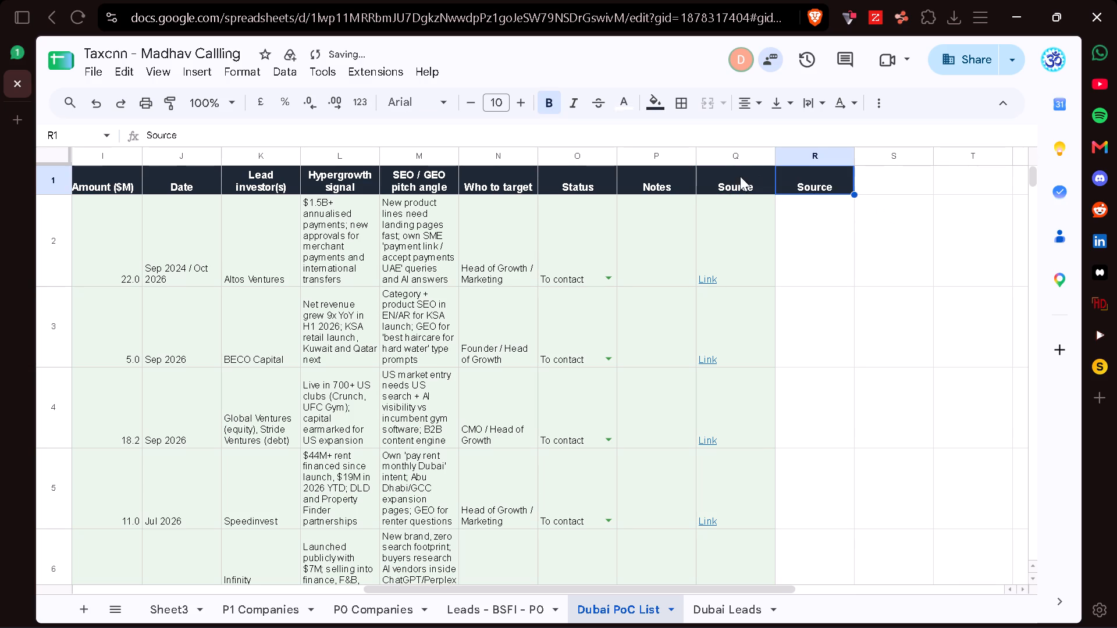
Change the header text in R1 to "Comments".
left_click(187, 134)
key("BackSpace")
key("BackSpace")
key("BackSpace")
key("BackSpace")
key("BackSpace")
key("BackSpace")
key("BackSpace")
key("BackSpace")
key("BackSpace")
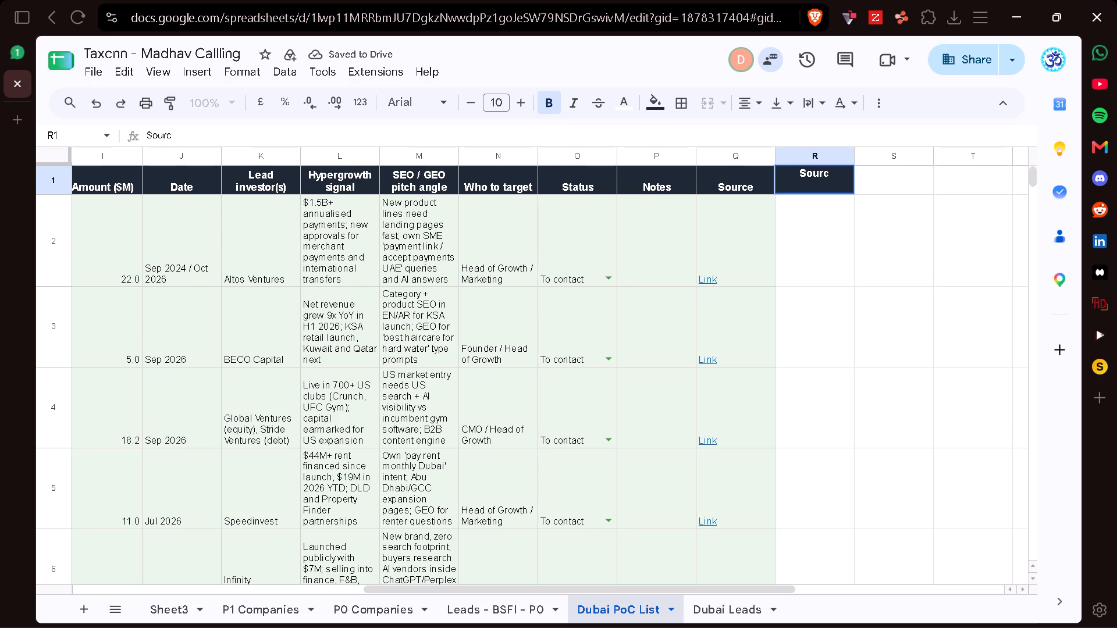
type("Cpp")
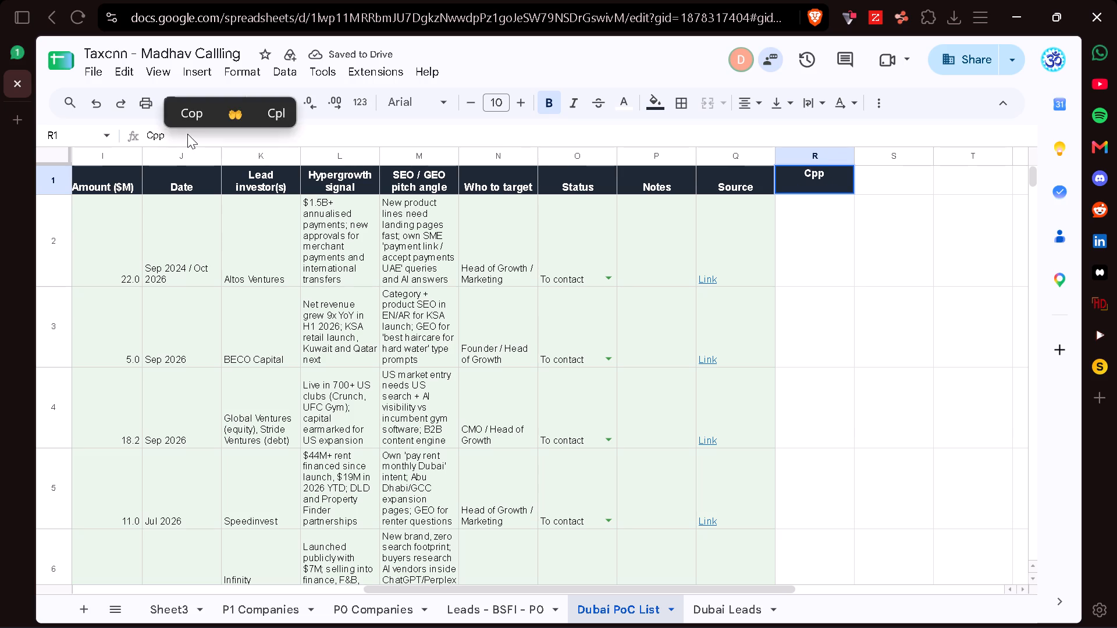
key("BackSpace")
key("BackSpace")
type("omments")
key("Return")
Enter "Done" in the Comments column for the first company, in cell R2.
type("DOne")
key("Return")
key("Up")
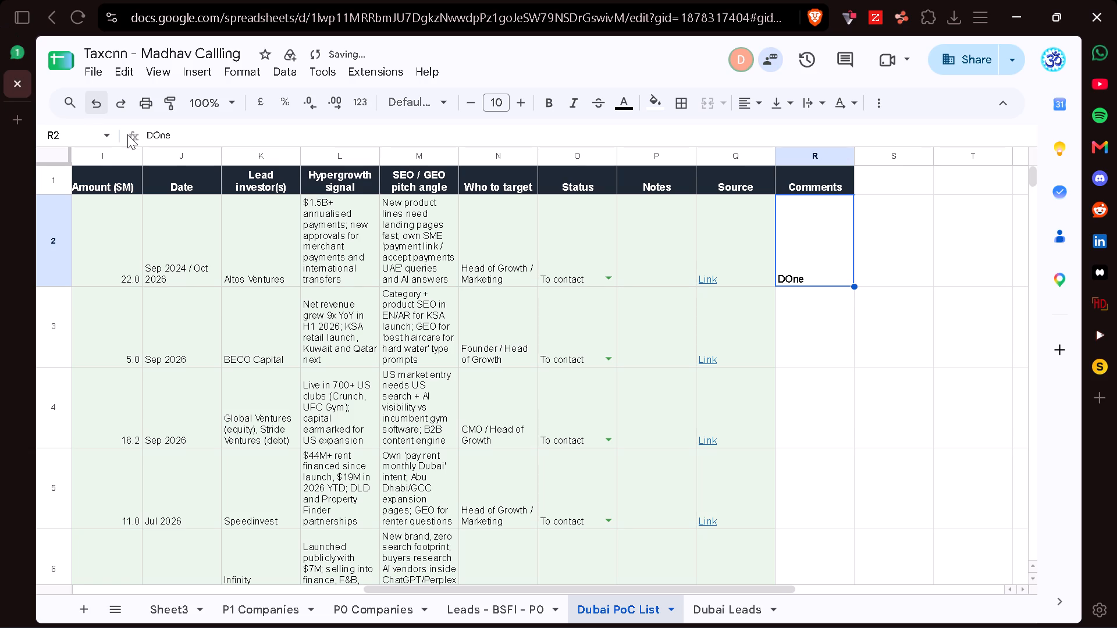
left_click(159, 135)
key("BackSpace")
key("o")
key("Return")
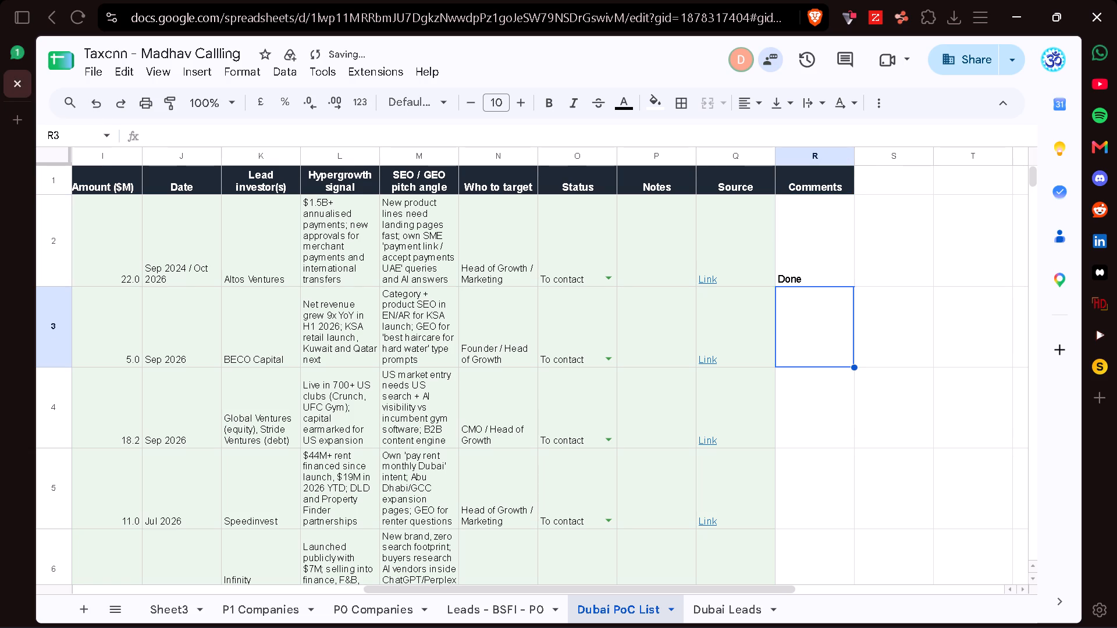
key("Up")
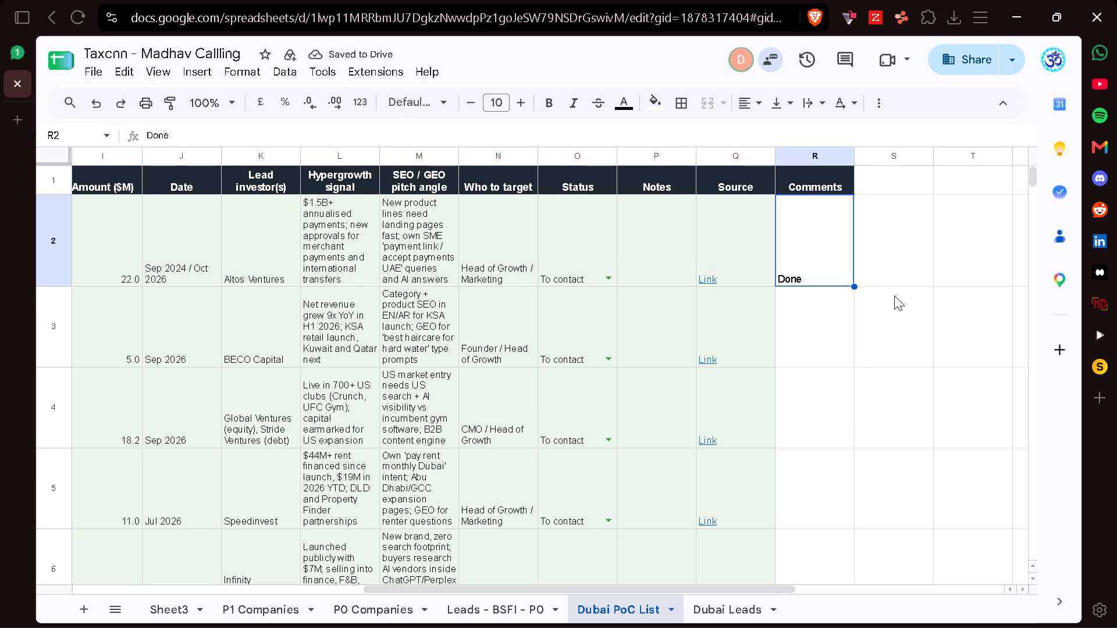
Fill "Done" down the Comments column from R2 through R6.
left_click_drag(855, 287, 841, 574)
Review the company names in the Dubai PoC List against the rows marked Done in the Comments column.
scroll(841, 574, "down", 1)
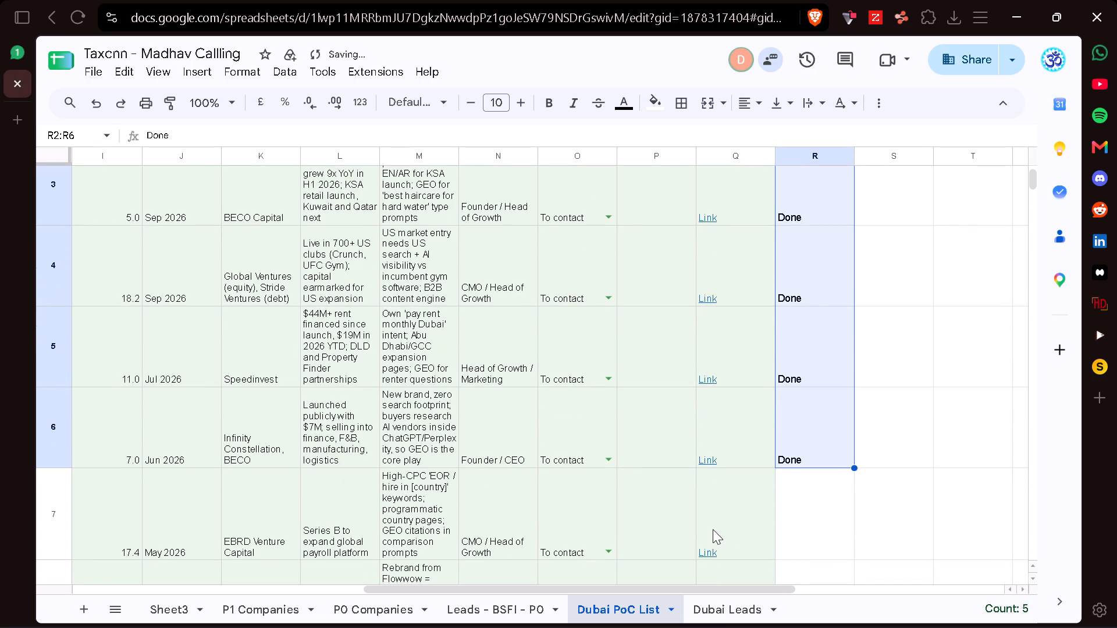
scroll(713, 529, "right", 4)
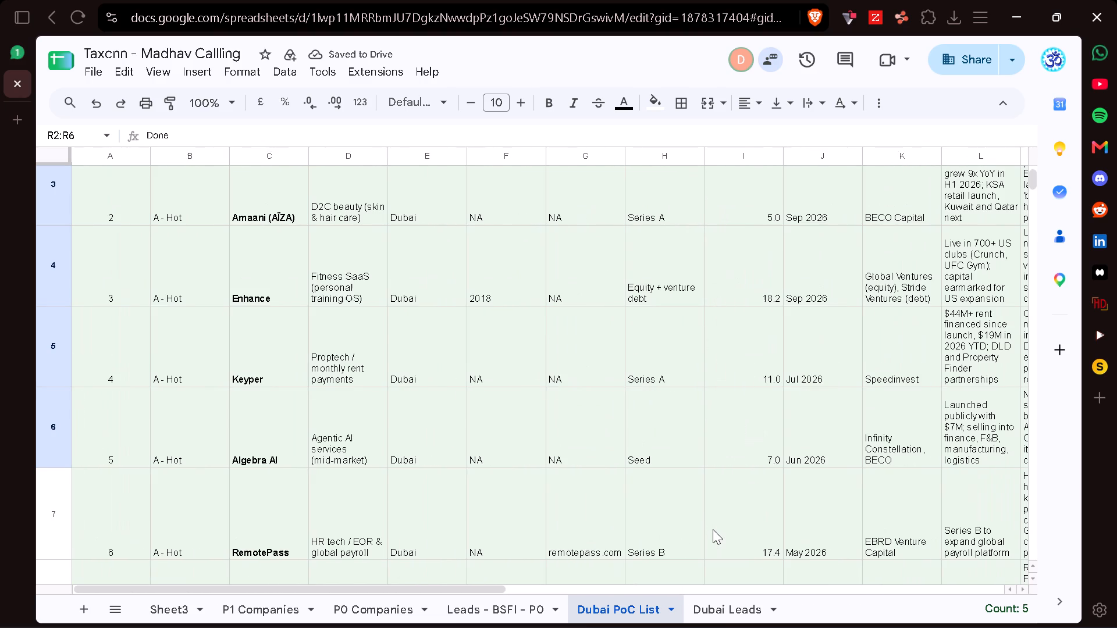
scroll(713, 529, "right", 3)
scroll(713, 529, "up", 2)
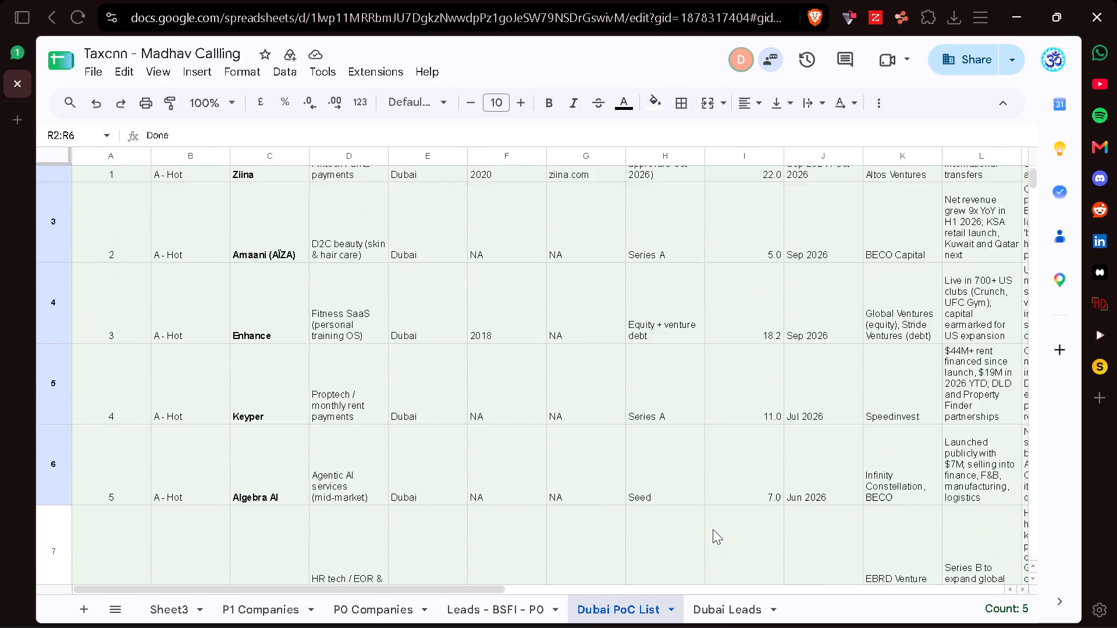
scroll(713, 529, "up", 2)
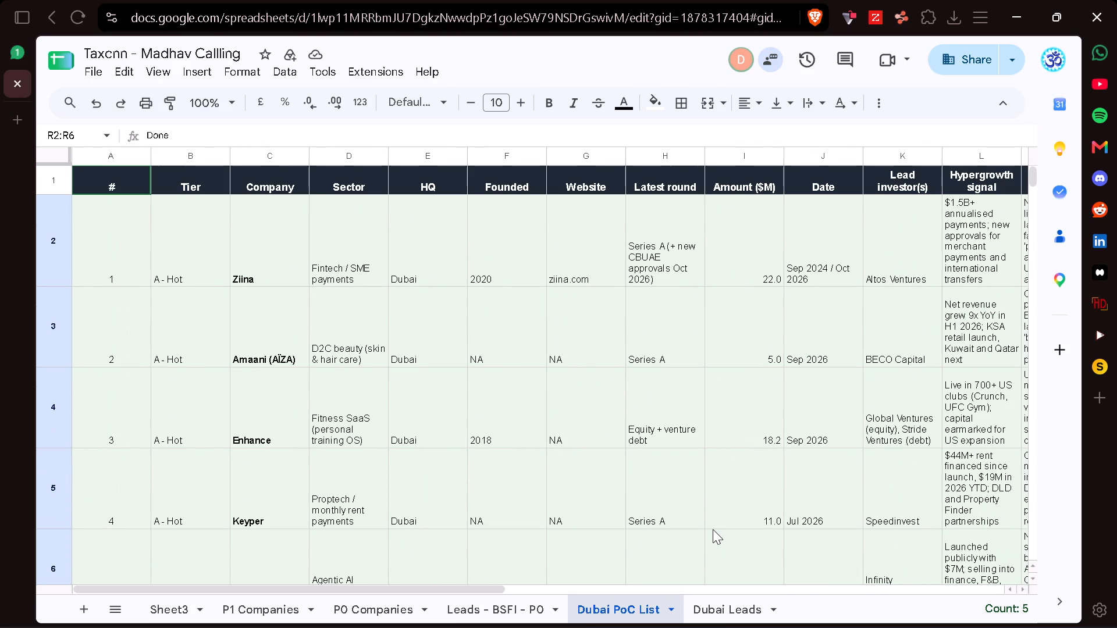
scroll(436, 459, "down", 2)
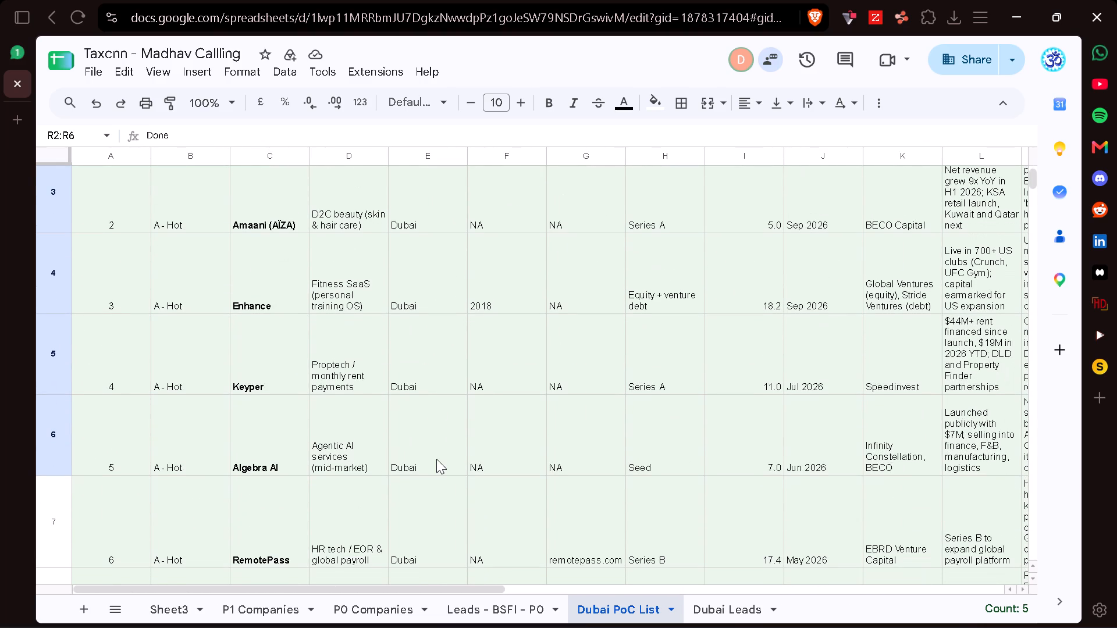
scroll(436, 459, "down", 2)
scroll(436, 459, "left", 5)
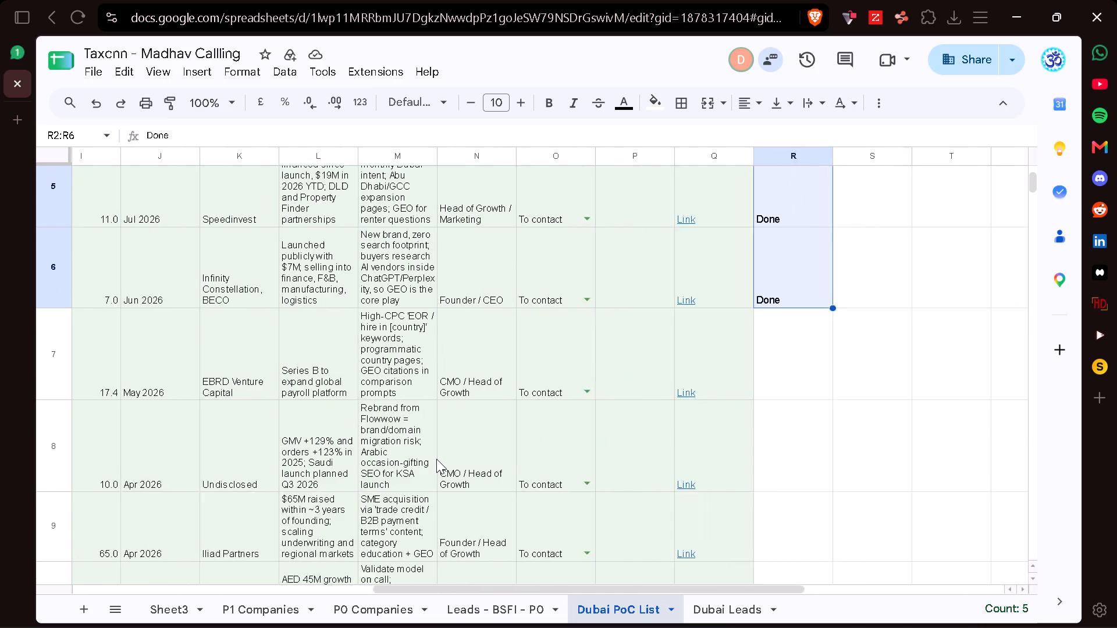
Fill Comments cells R2:R17 with the custom light green used by the A - Hot rows, checking the Source cell's fill colour first.
scroll(436, 459, "up", 4)
left_click(646, 441)
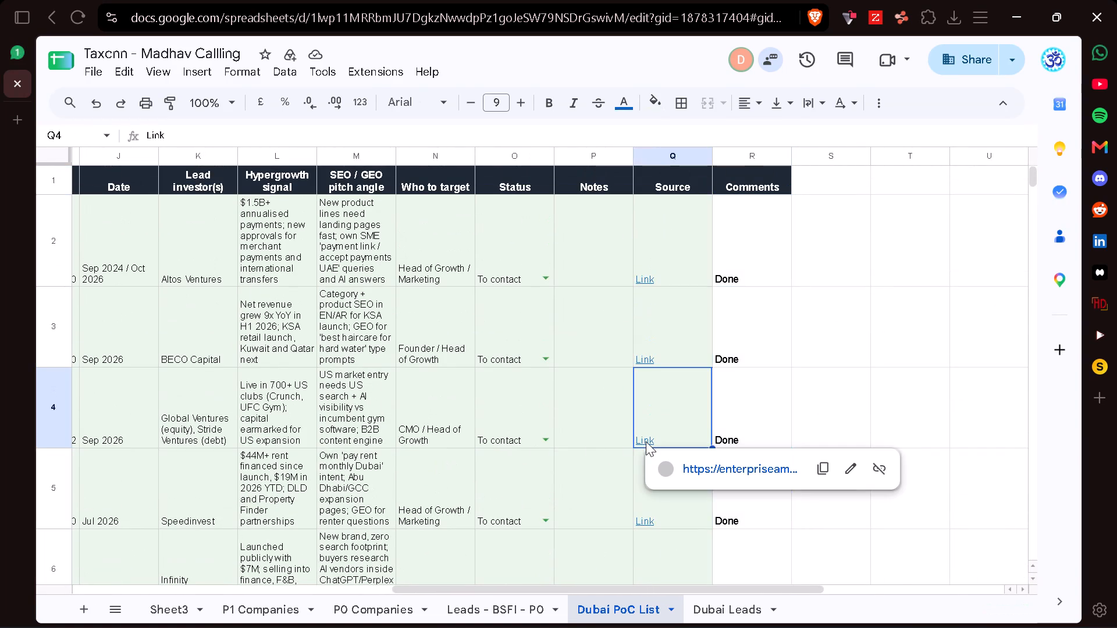
left_click(653, 228)
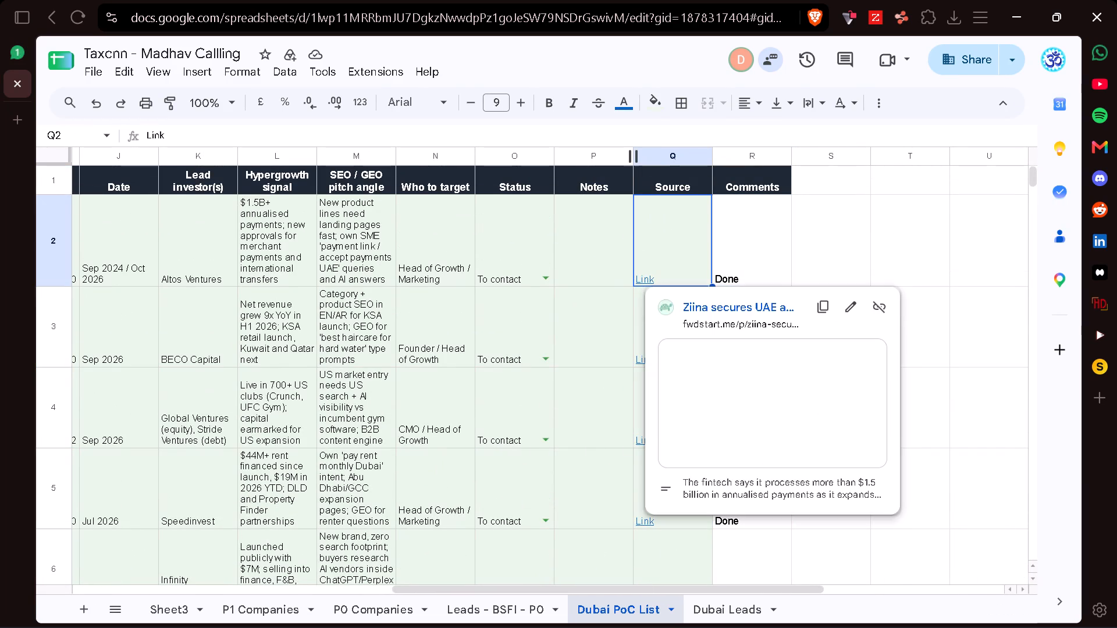
left_click(651, 114)
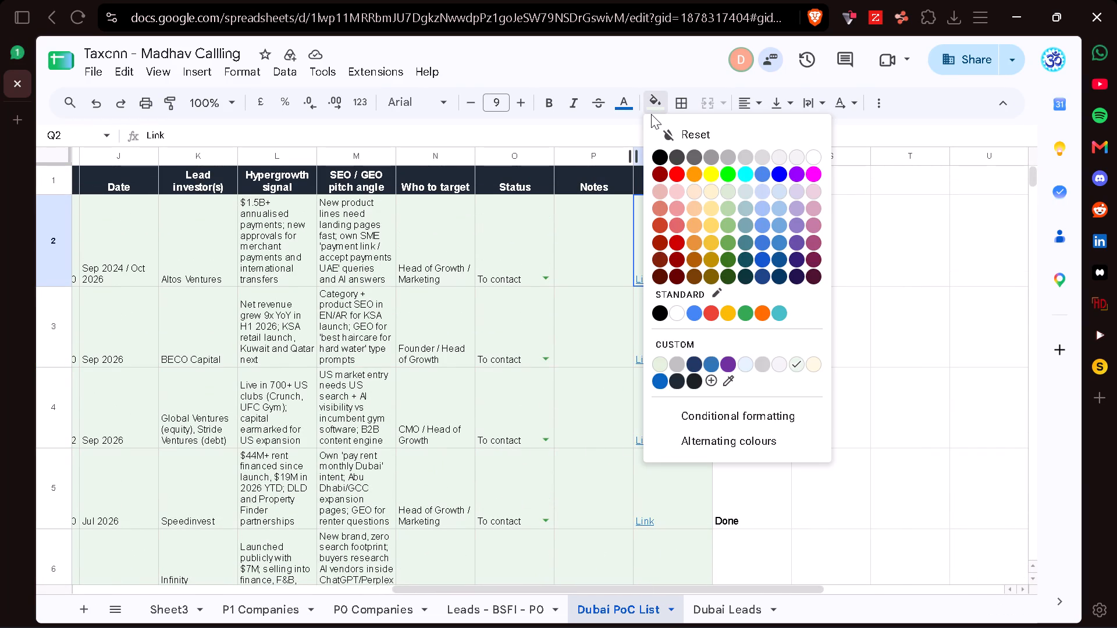
left_click(940, 294)
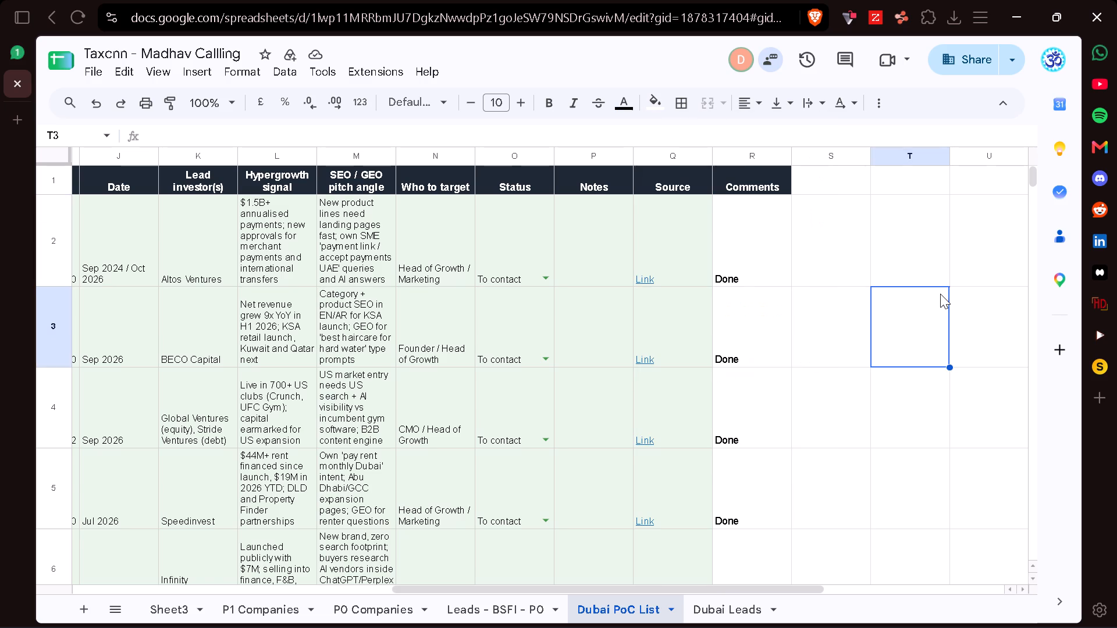
left_click(743, 255)
key("shift+Down")
key("shift+Down")
key("shift+Down")
key("shift+Down")
key("shift+Down")
key("shift+Down")
key("shift+Down")
key("shift+Down")
key("shift+Down")
key("shift+Down")
key("shift+Down")
key("shift+Down")
key("shift+Down")
key("shift+Down")
key("shift+Down")
key("shift+Down")
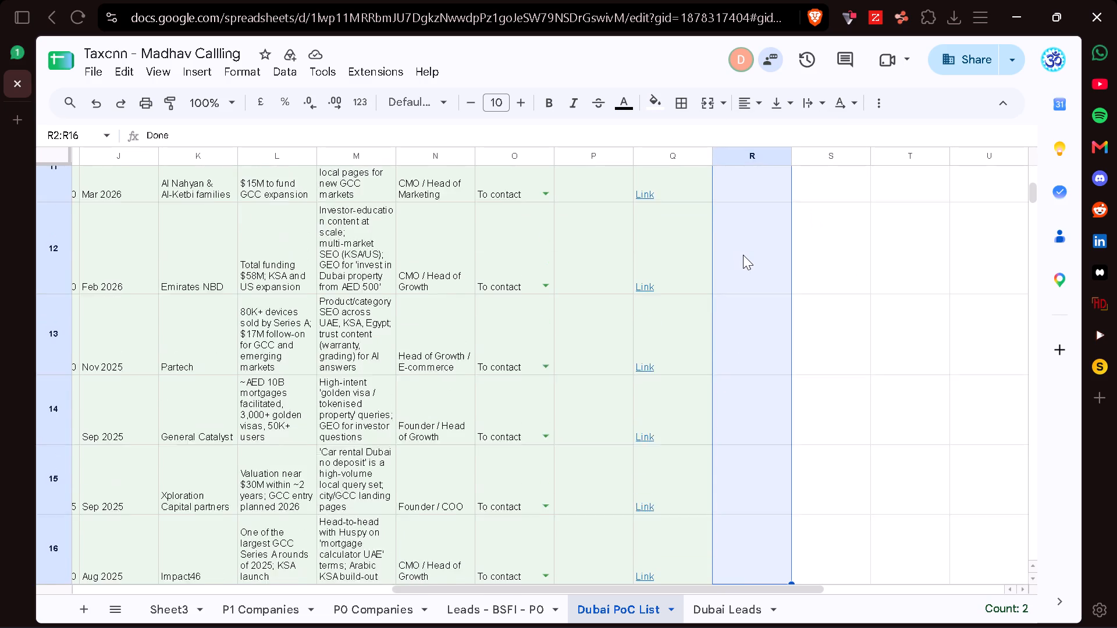
key("shift+Down")
key("shift+Down")
key("shift+Up")
key("shift+Up")
key("shift+Up")
key("shift+Up")
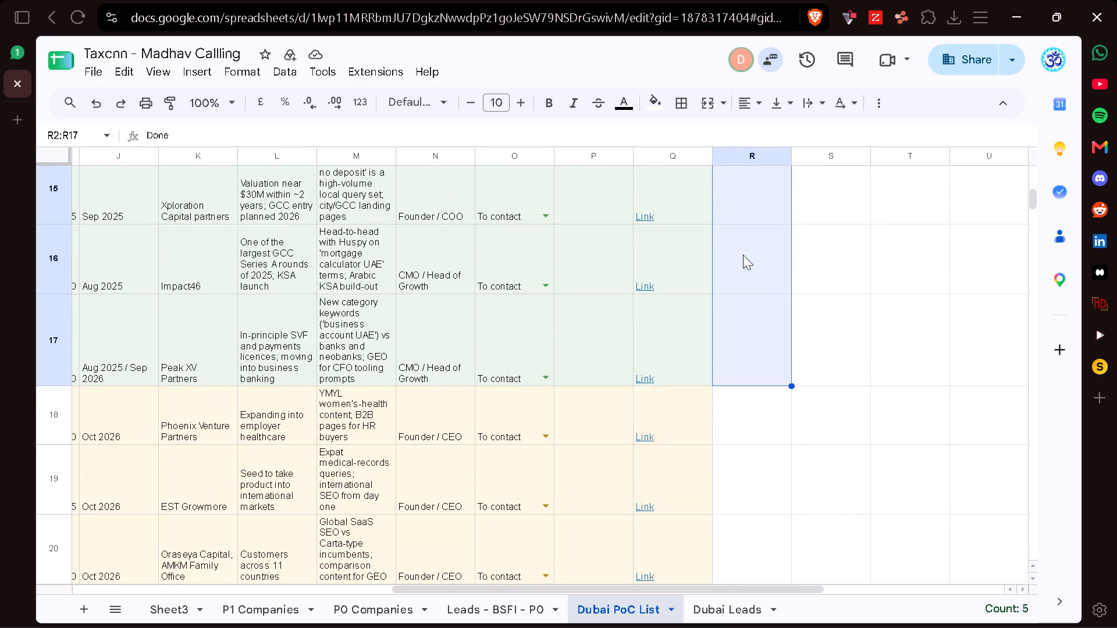
key("shift+Down")
left_click(654, 109)
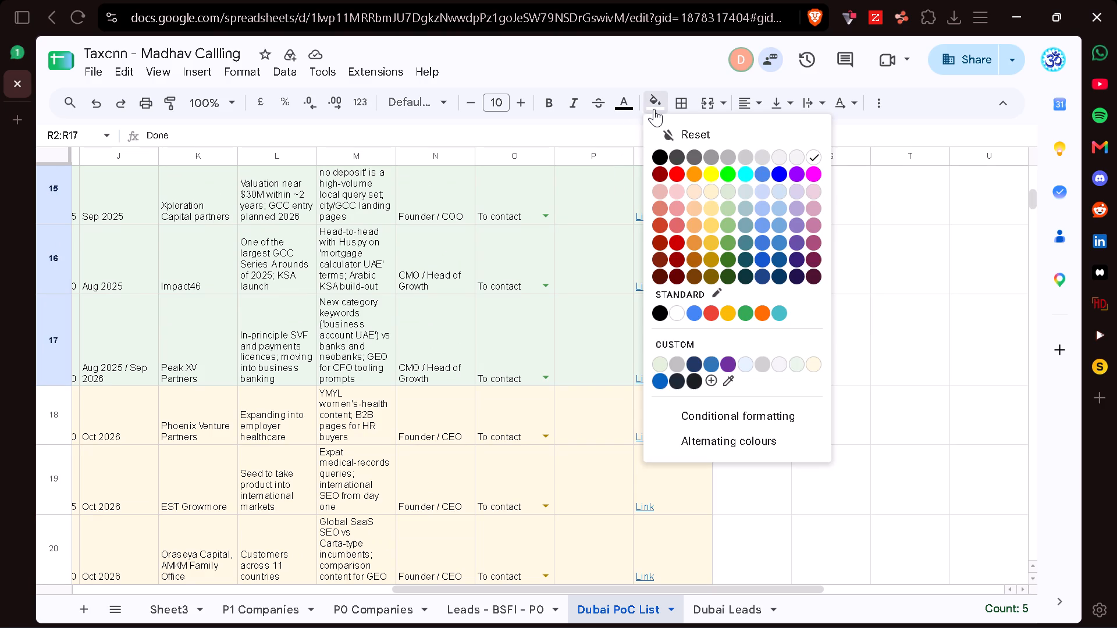
left_click(795, 363)
left_click(883, 431)
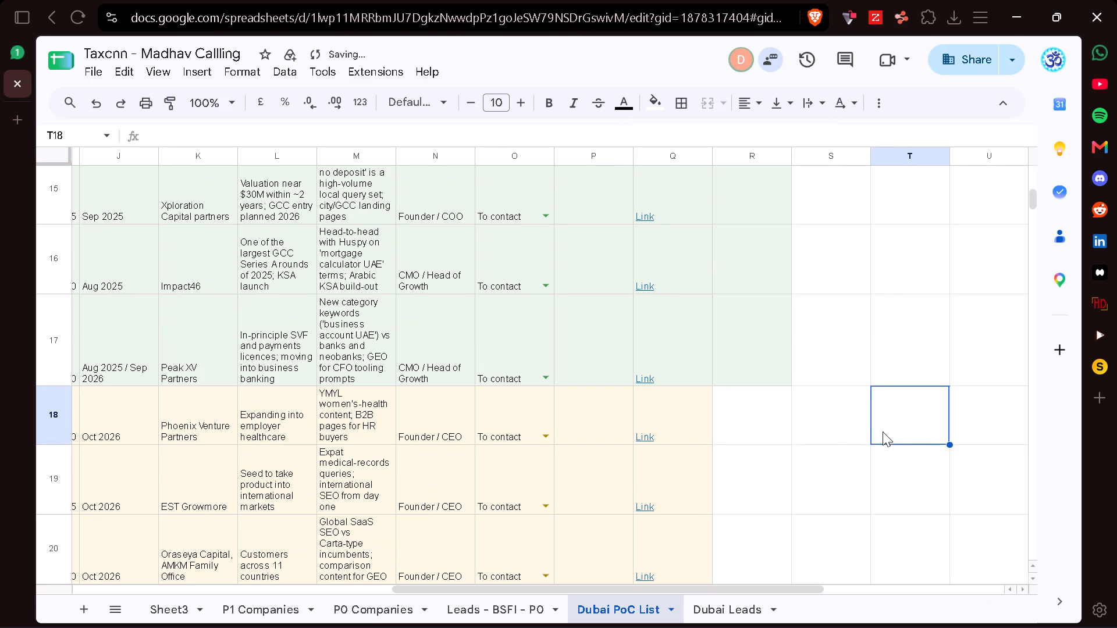
Fill Comments cells R18:R31 with the custom light cream colour that matches the B - Warm rows.
left_click(691, 420)
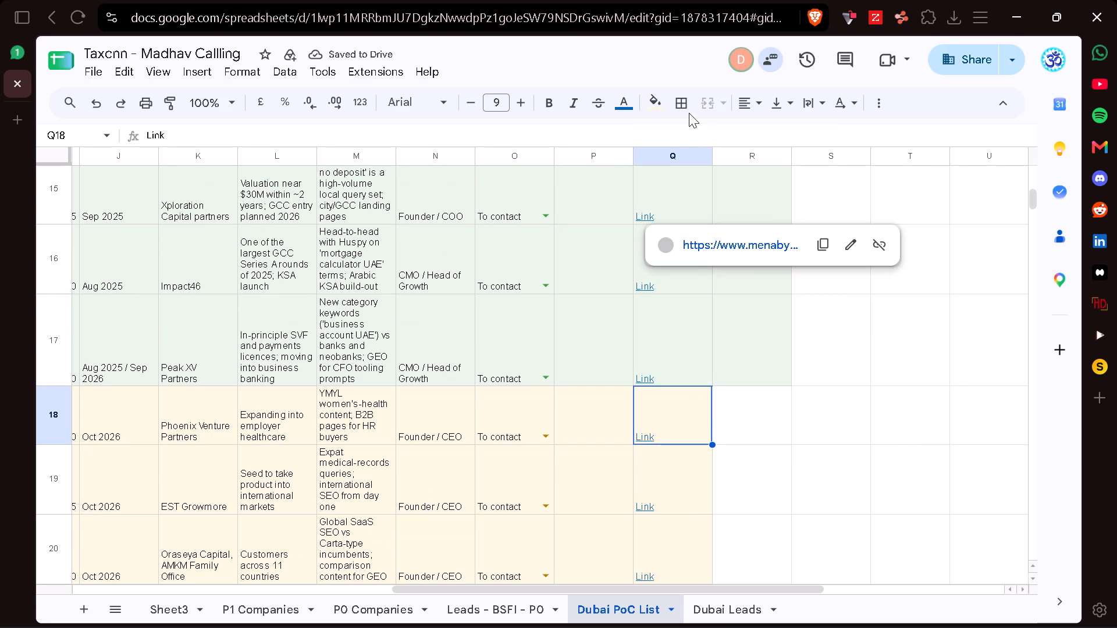
left_click(666, 105)
left_click(954, 460)
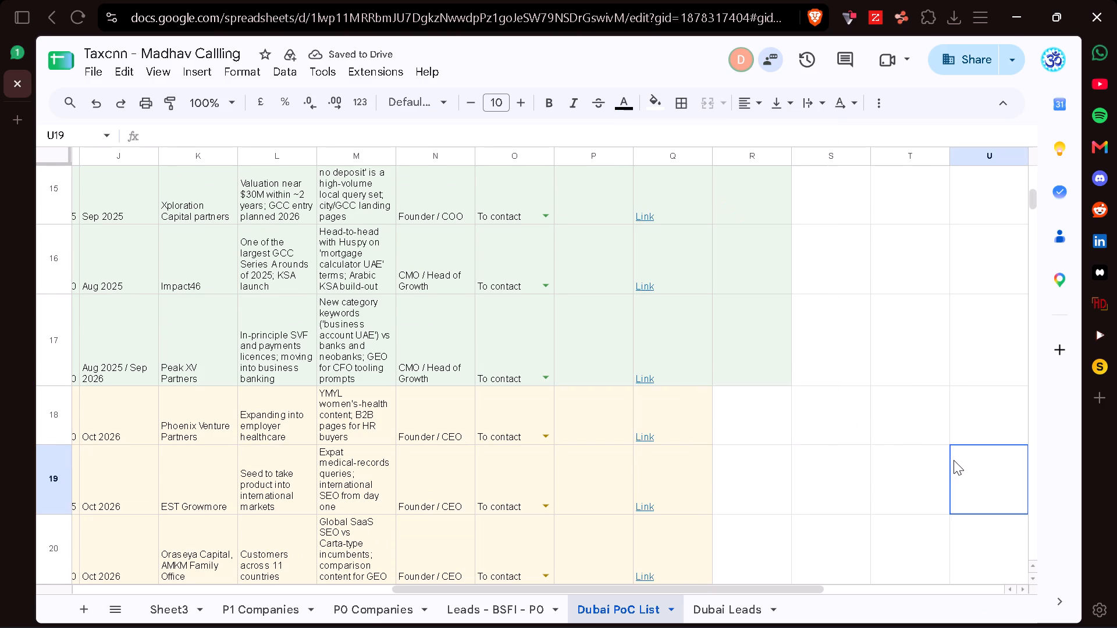
left_click(749, 401)
key("shift+Down")
key("shift+Down")
key("shift+Down")
key("shift+Down")
key("shift+Down")
key("shift+Down")
key("shift+Down")
key("shift+Down")
key("shift+Down")
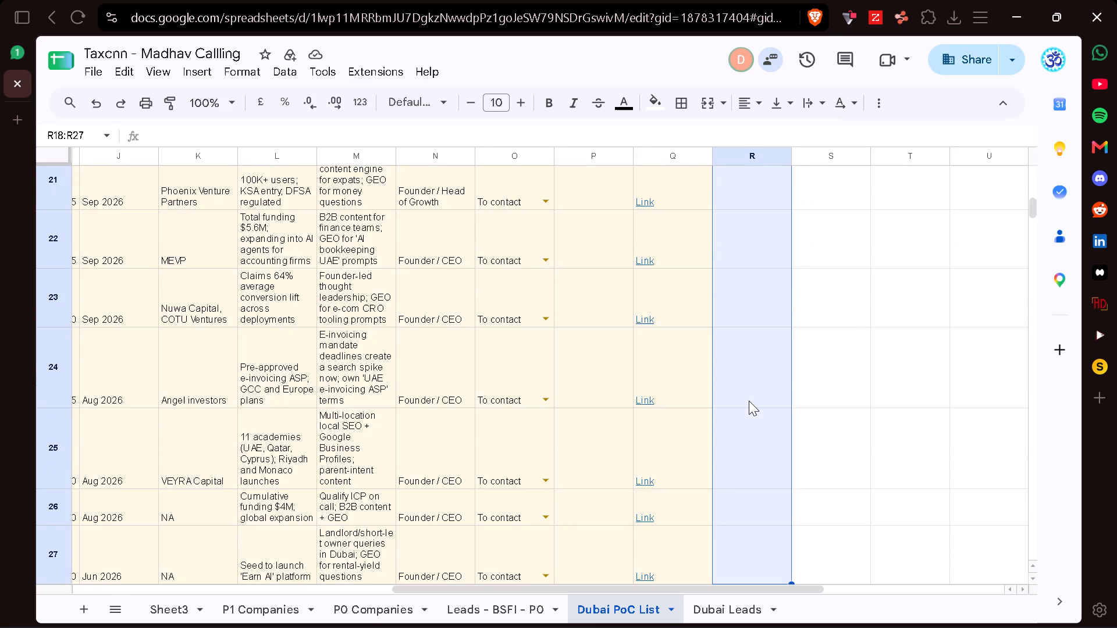
key("shift+Down")
key("shift+Down")
key("shift+Down")
key("shift+Down")
key("shift+Down")
key("shift+Down")
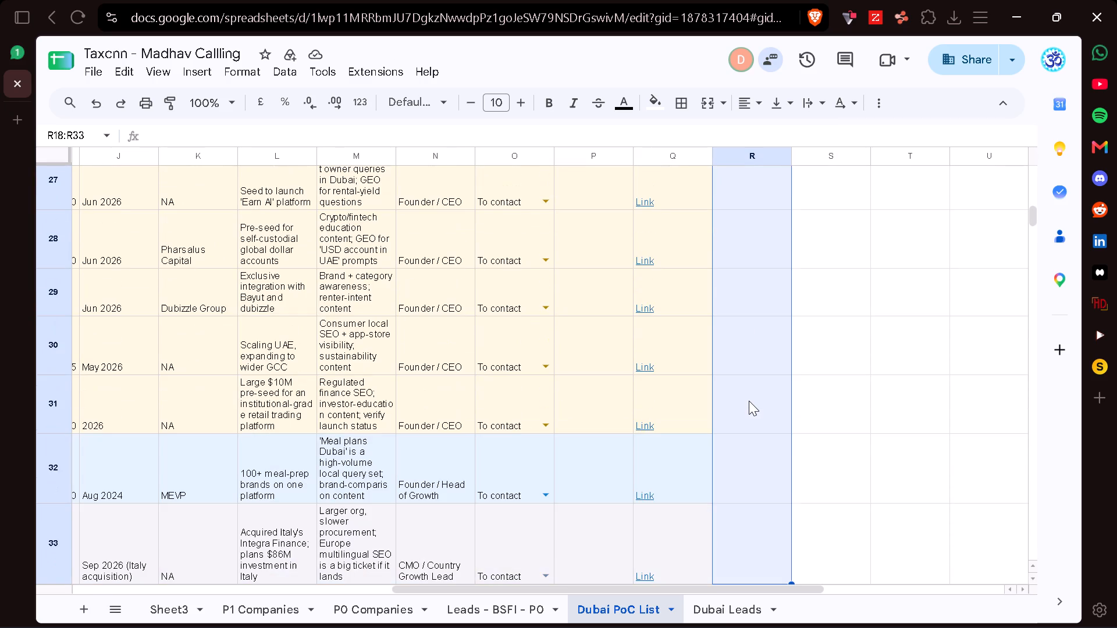
key("shift+Up")
key("shift+Up")
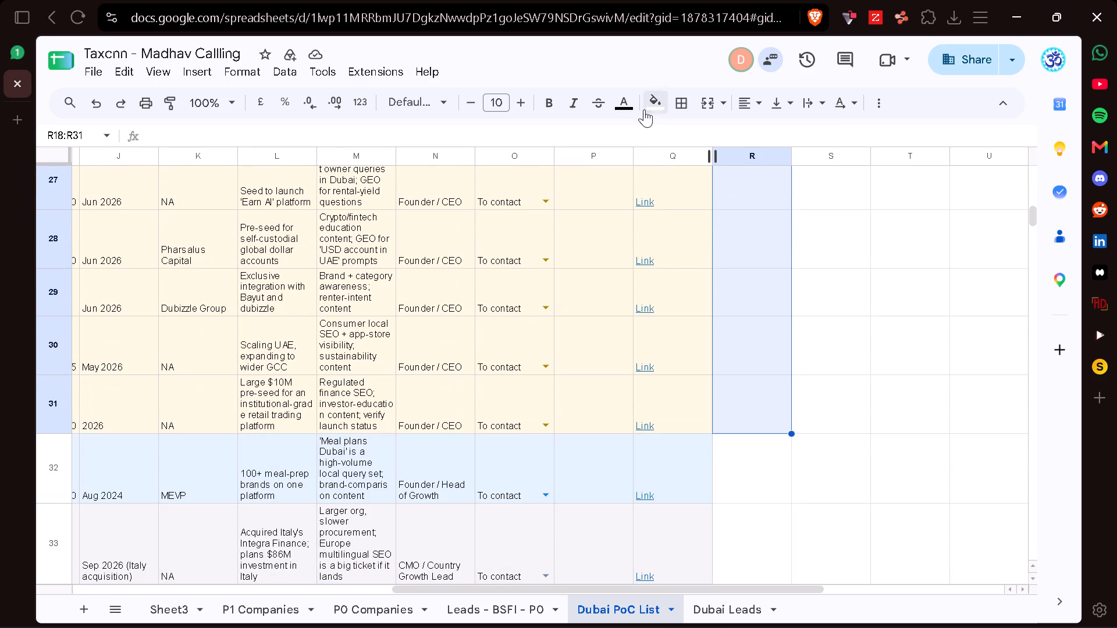
left_click(653, 104)
left_click(820, 361)
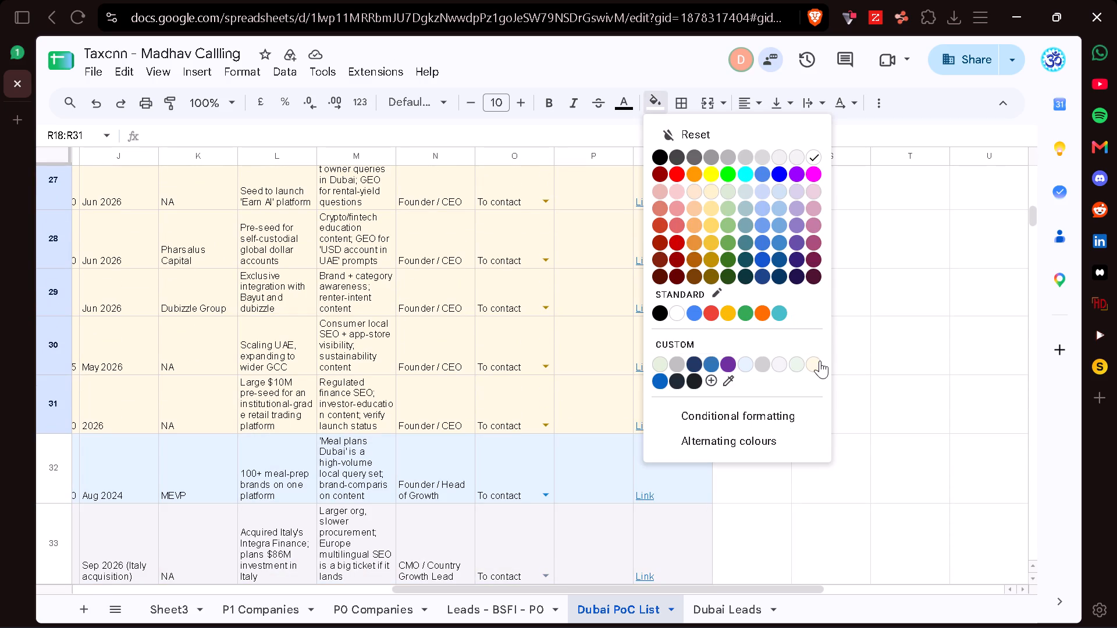
Fill Comments cell R32 with the custom light blue used in the C - Nurture row, checking Q32's fill colour first.
left_click(774, 465)
scroll(774, 465, "down", 2)
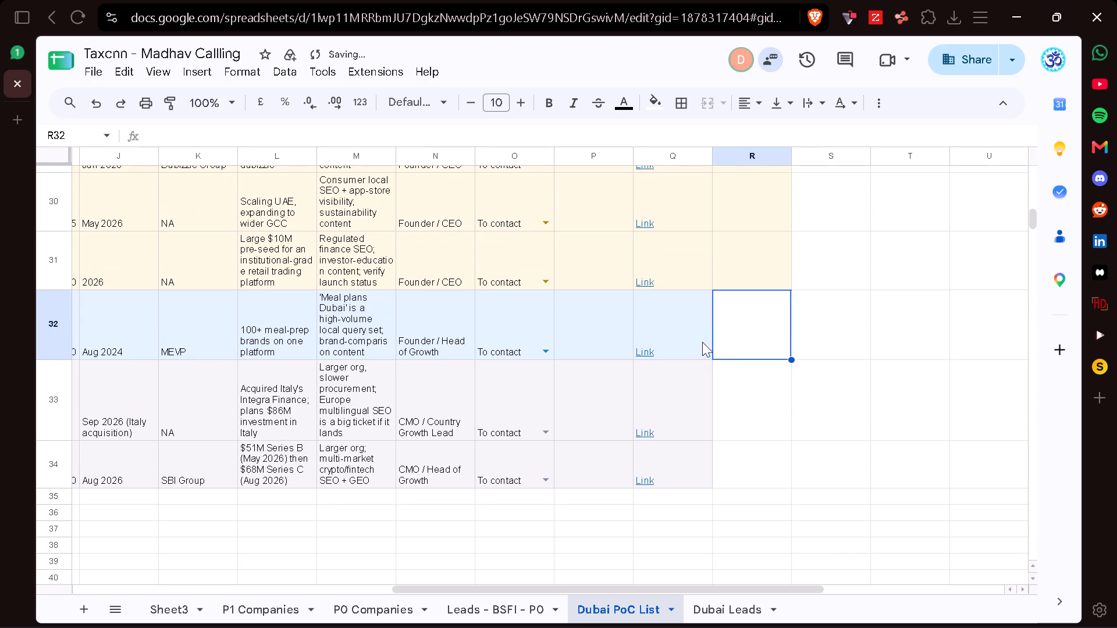
left_click(695, 338)
left_click(646, 105)
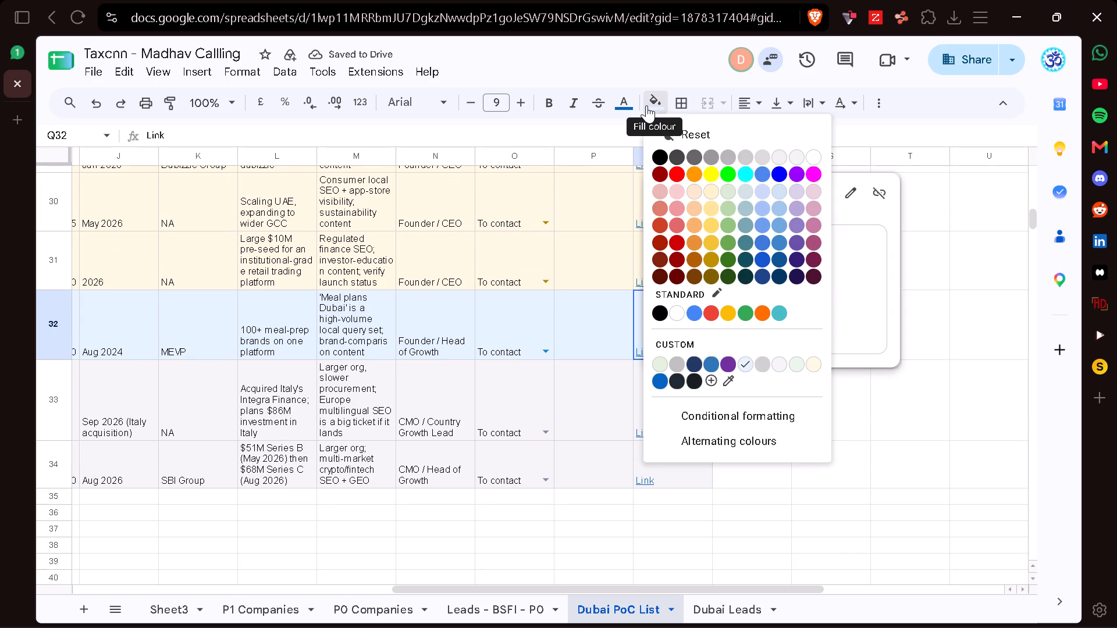
left_click(884, 405)
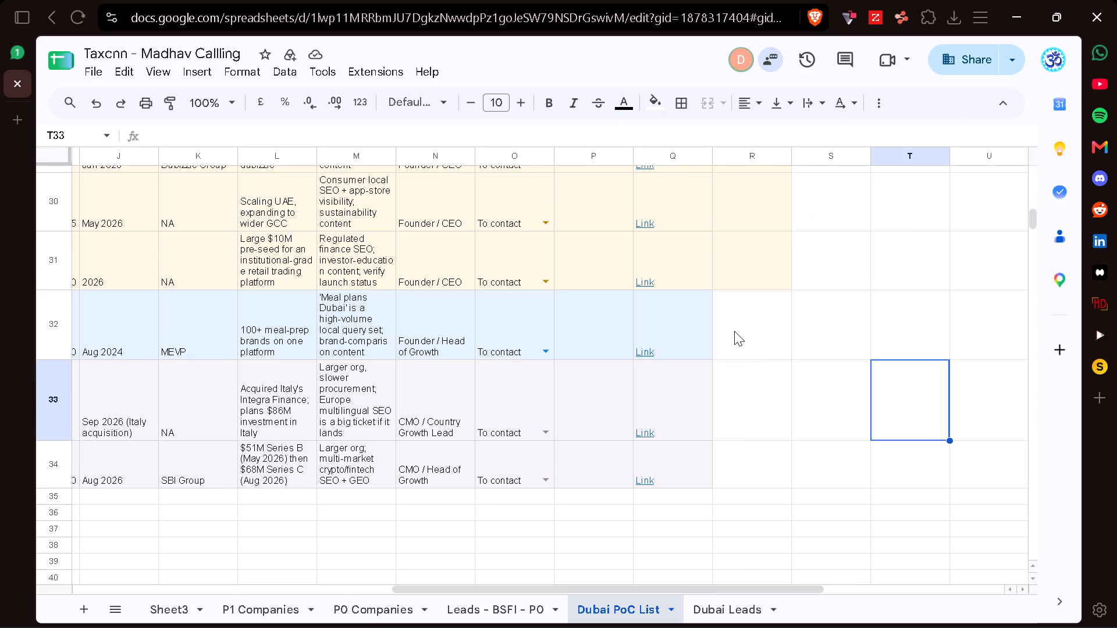
left_click(734, 331)
left_click(659, 101)
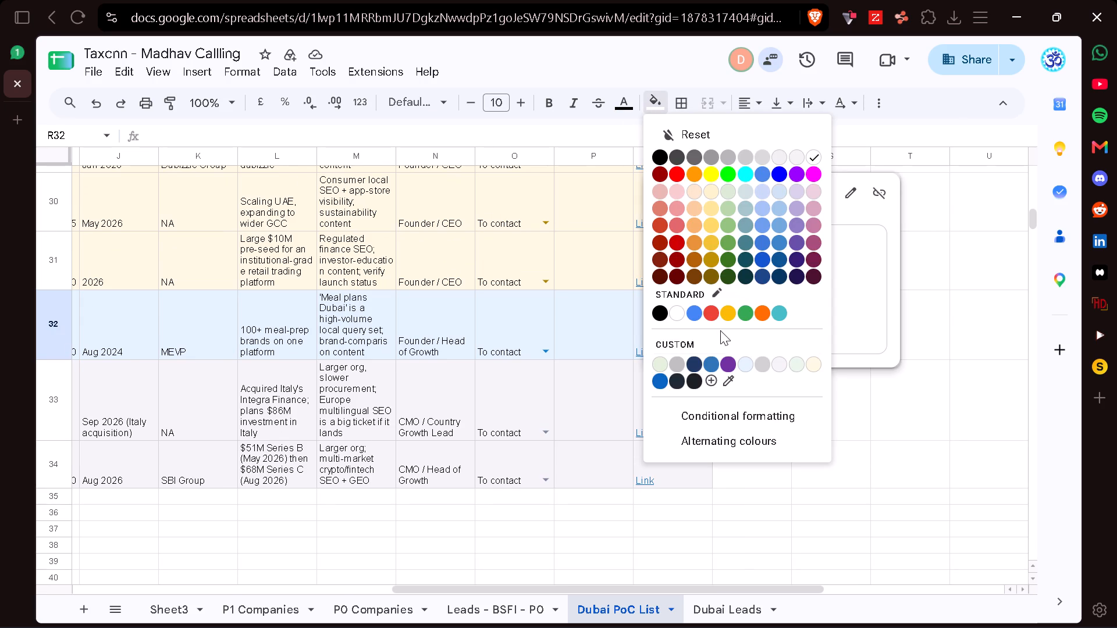
left_click(750, 361)
Fill Comments cells R33:R34 with the custom pale lavender-grey colour that matches the Stretch rows.
left_click(775, 385)
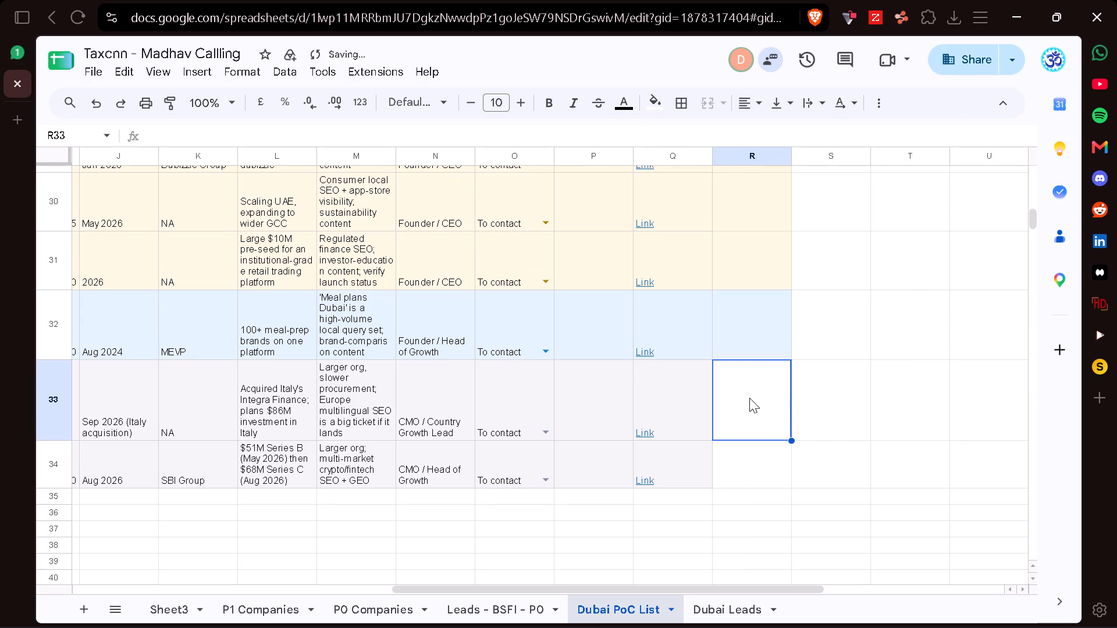
key("shift+Down")
left_click(667, 400)
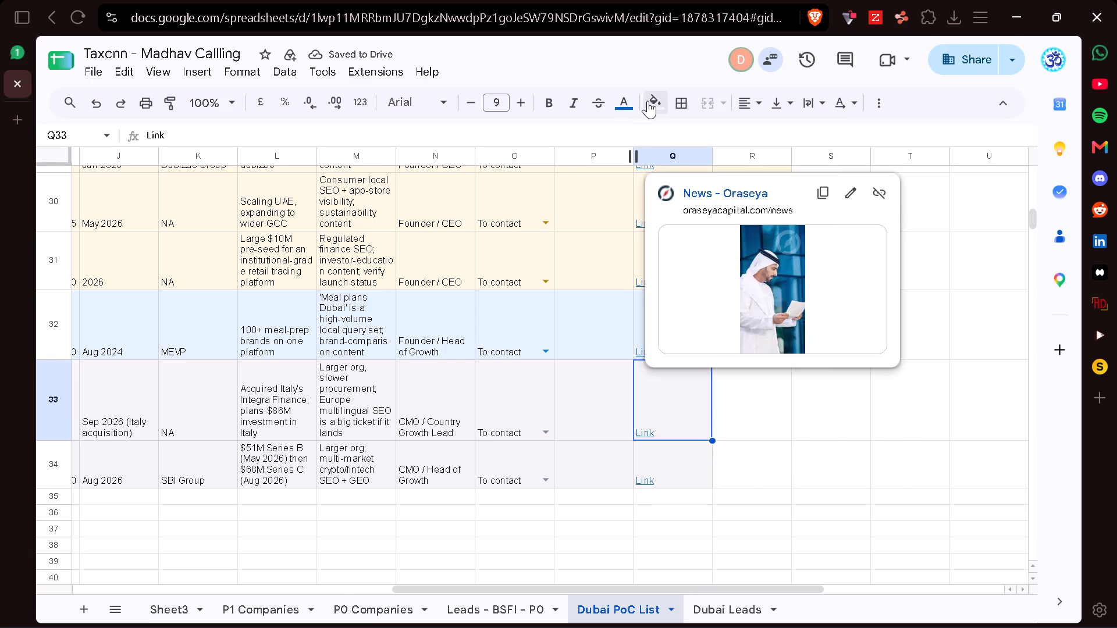
left_click(648, 101)
left_click(898, 454)
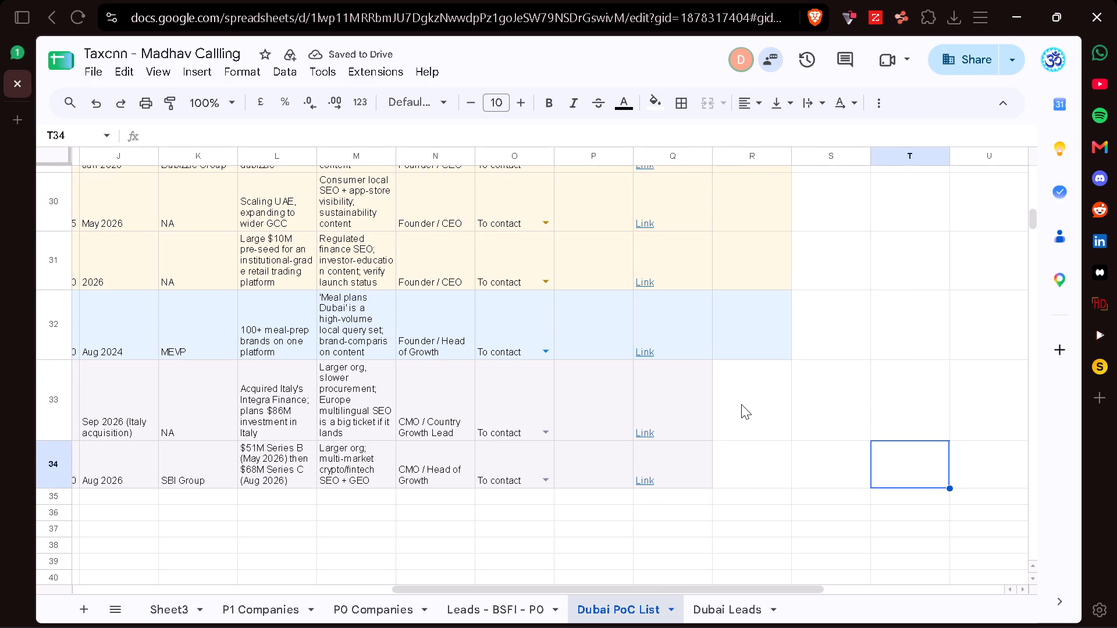
left_click(741, 404)
key("shift+Down")
left_click(650, 118)
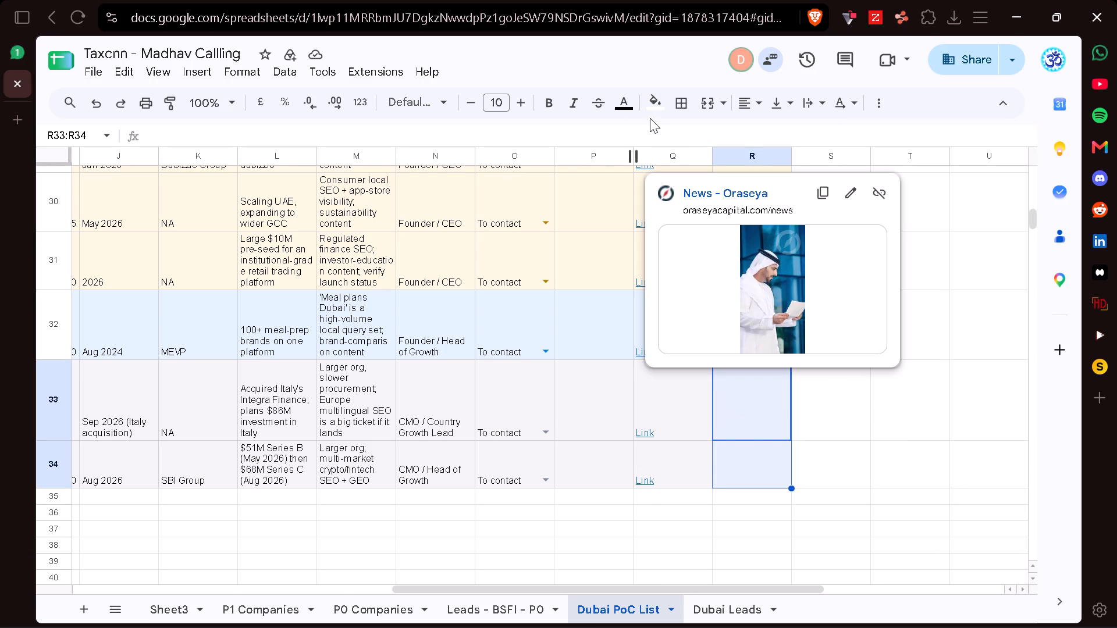
left_click(649, 106)
left_click(776, 367)
left_click(703, 533)
Review the Dubai PoC List's company rows and Comments column to find the first company not marked Done.
scroll(565, 518, "right", 3)
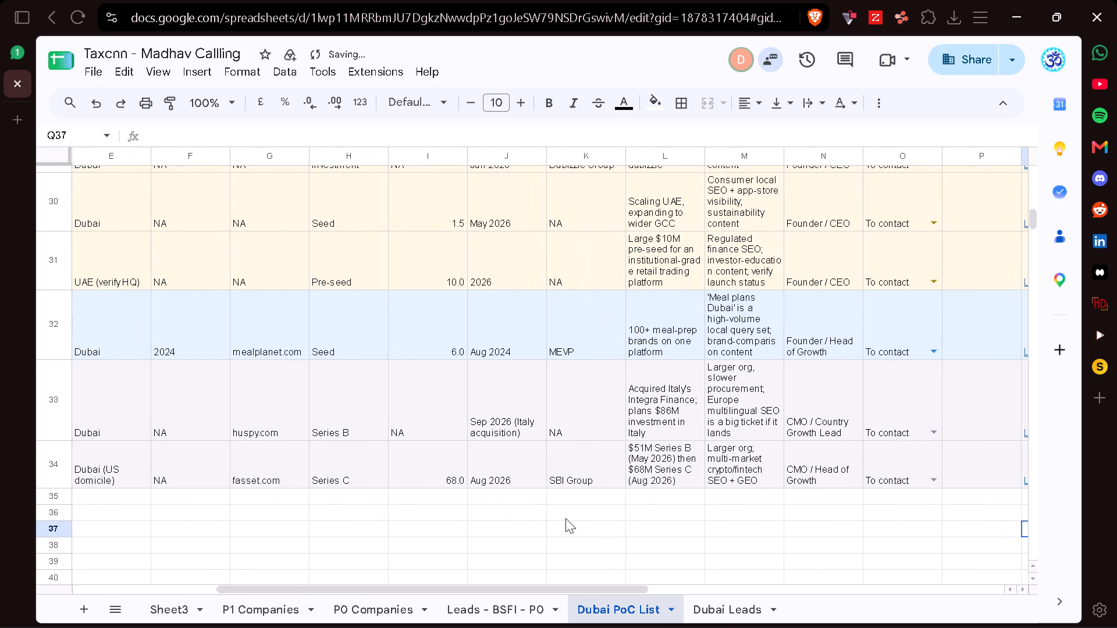
scroll(565, 518, "right", 4)
scroll(565, 518, "up", 1)
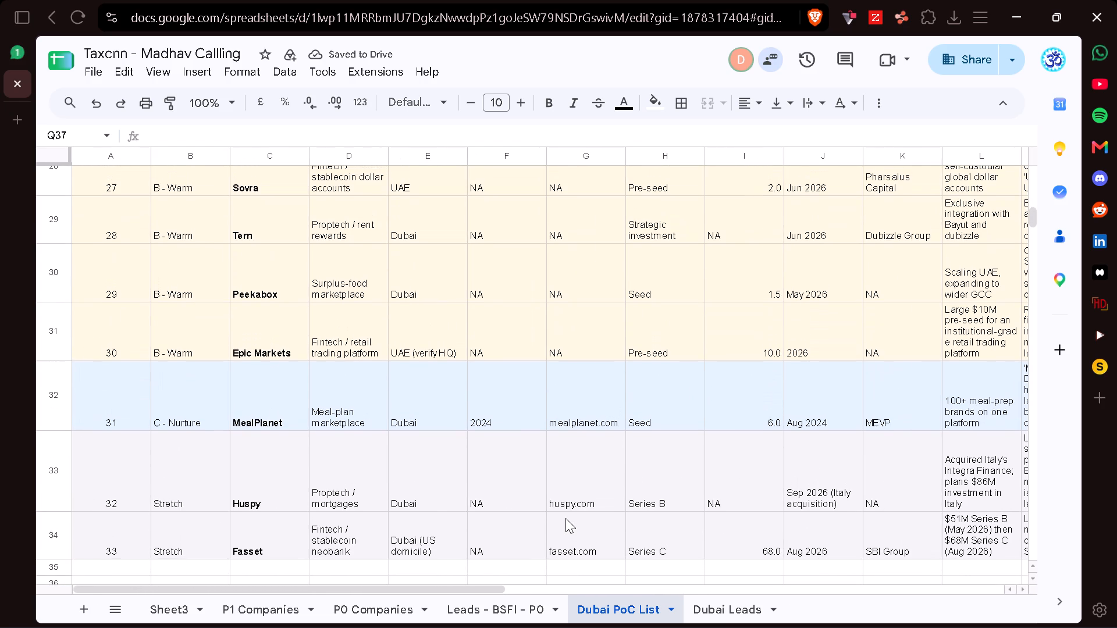
scroll(565, 518, "up", 5)
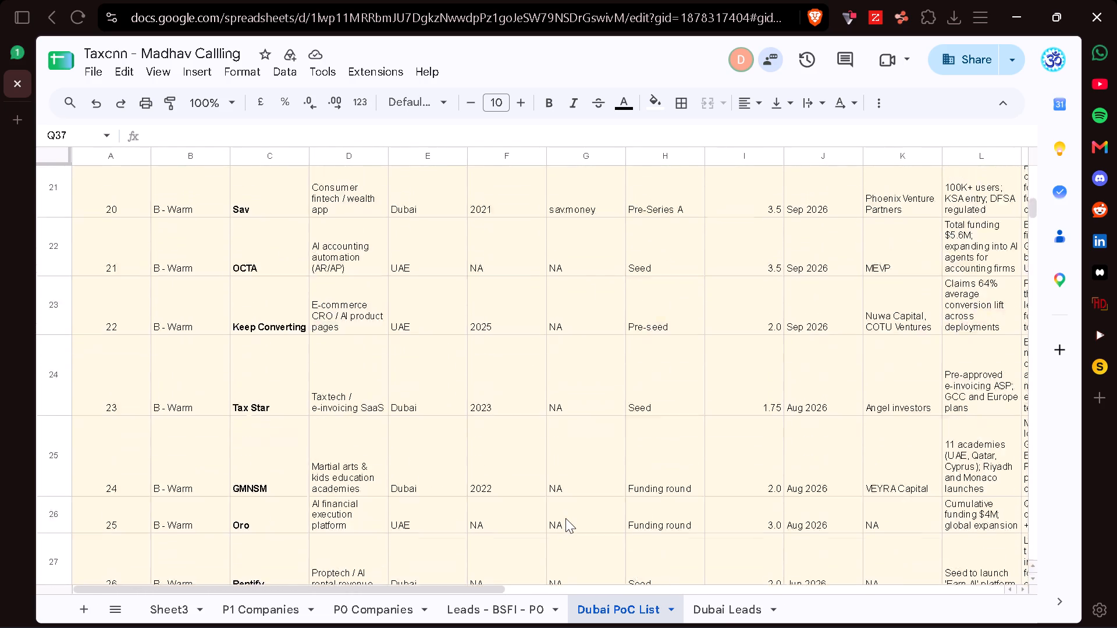
scroll(565, 518, "up", 4)
scroll(565, 518, "left", 8)
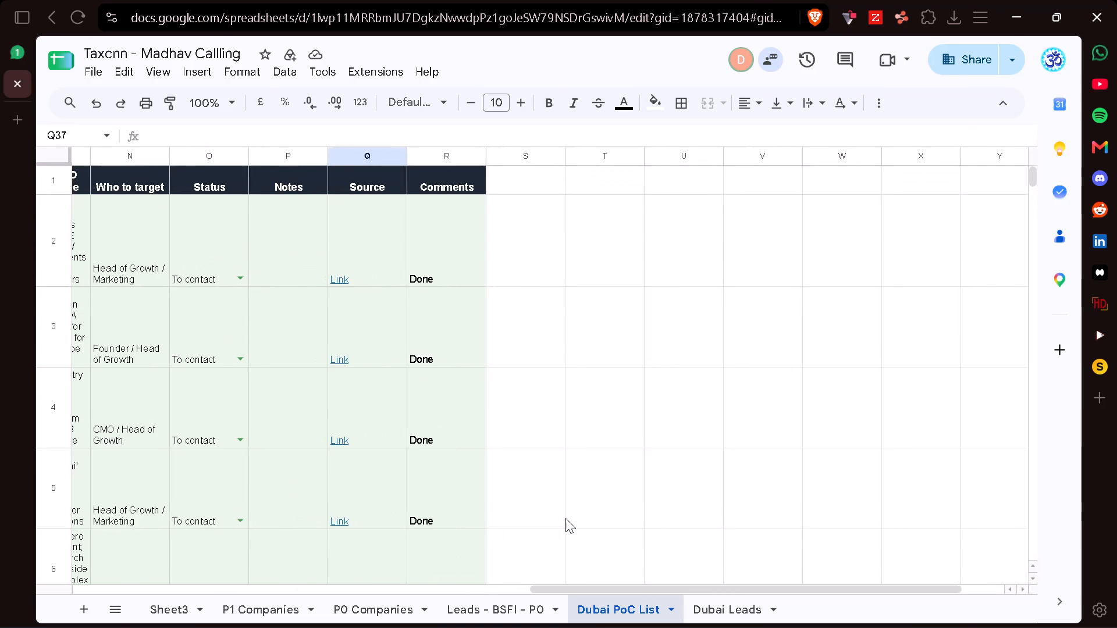
scroll(565, 518, "down", 2)
scroll(565, 518, "right", 8)
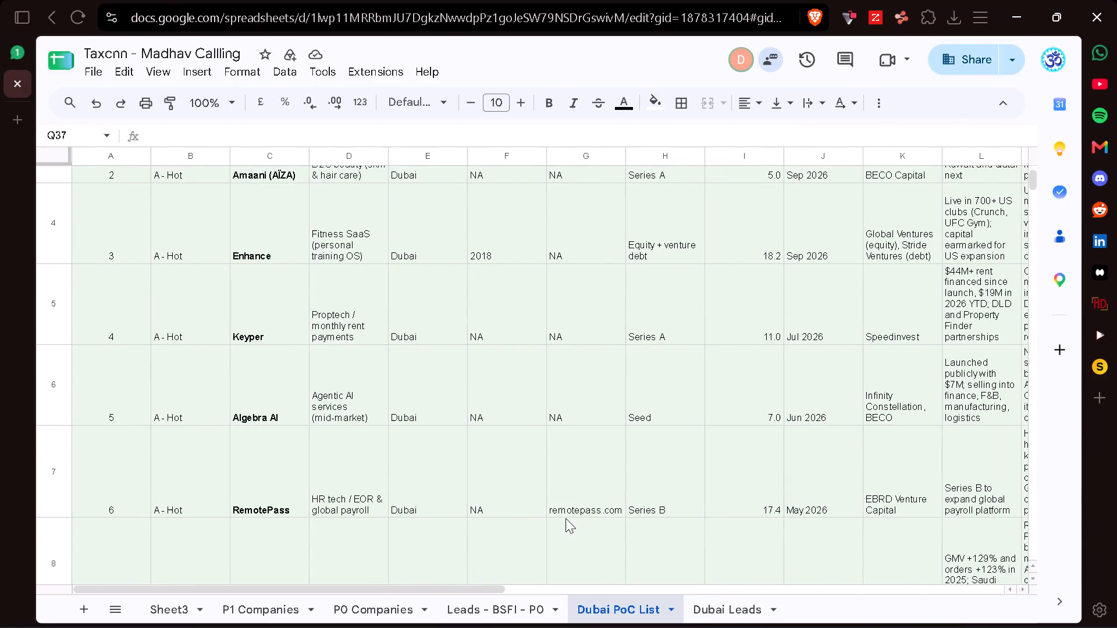
Switch to the Dubai Leads sheet to view the collected leads.
left_click(691, 609)
scroll(358, 474, "right", 1)
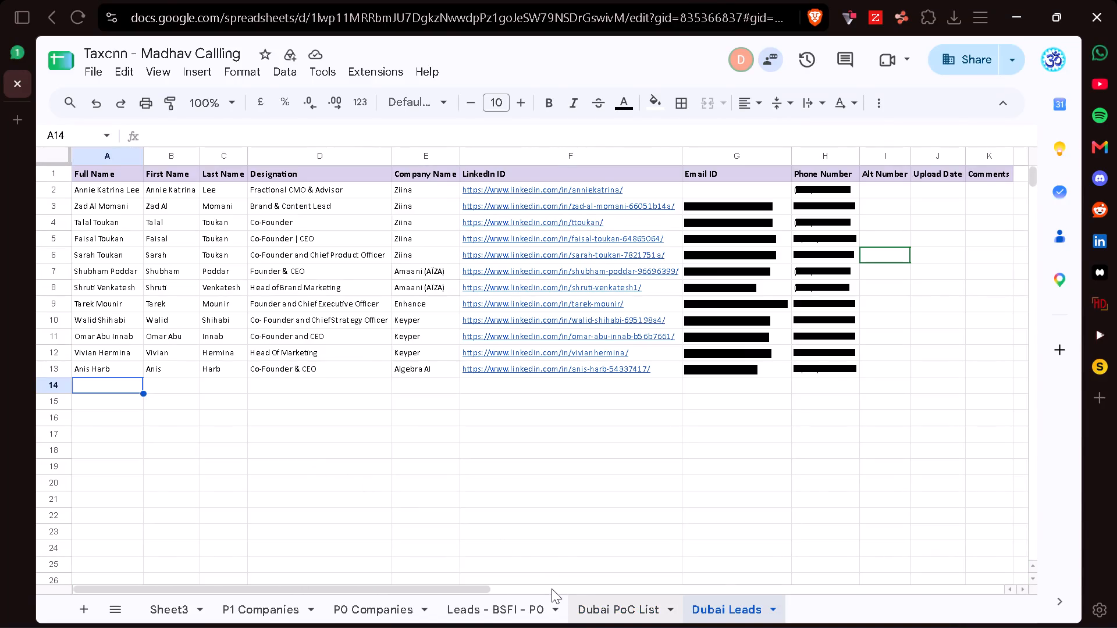
Check the P0 Companies sheet briefly, and review the P1 Companies sheet's company, industry, HQ and LinkedIn entries down to the last company.
left_click(340, 600)
scroll(443, 338, "up", 1)
left_click(255, 612)
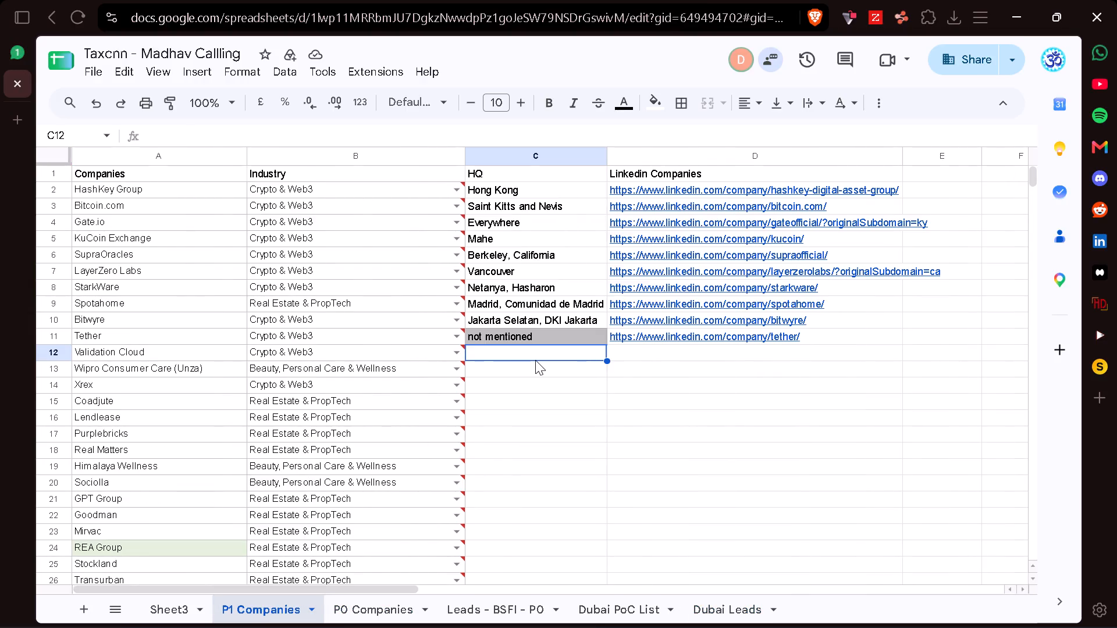
scroll(535, 360, "down", 2)
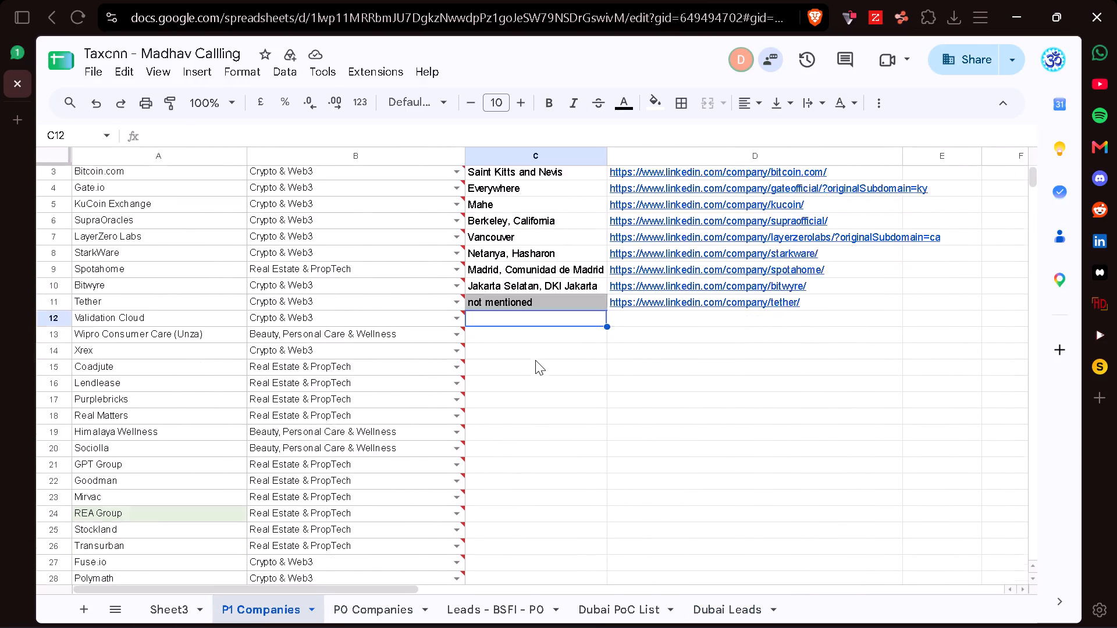
scroll(535, 360, "down", 5)
scroll(535, 360, "right", 1)
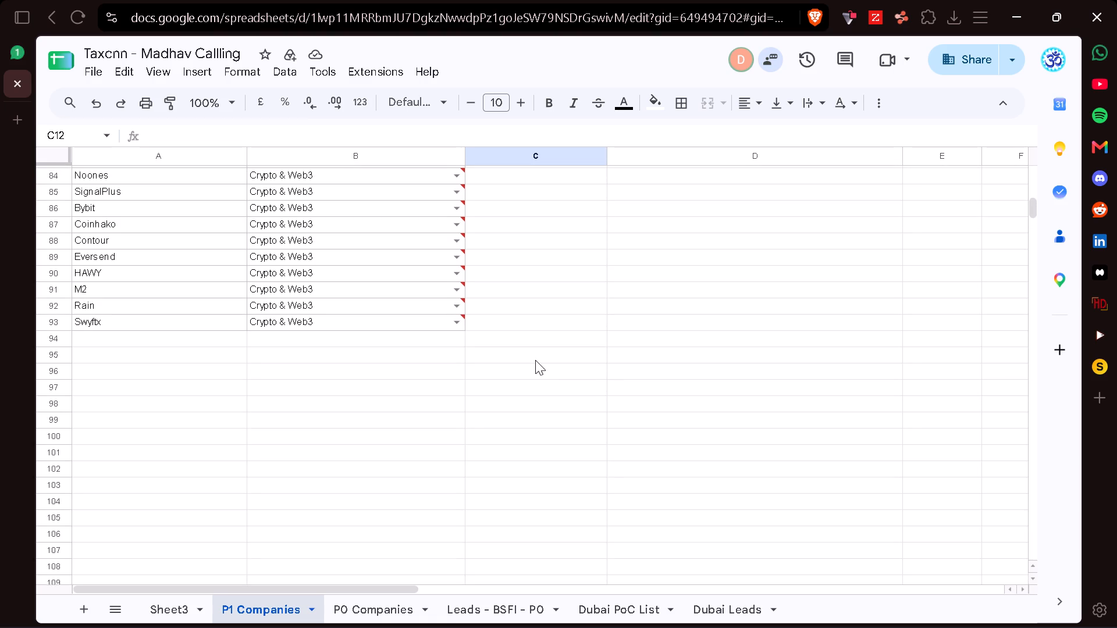
scroll(535, 360, "up", 5)
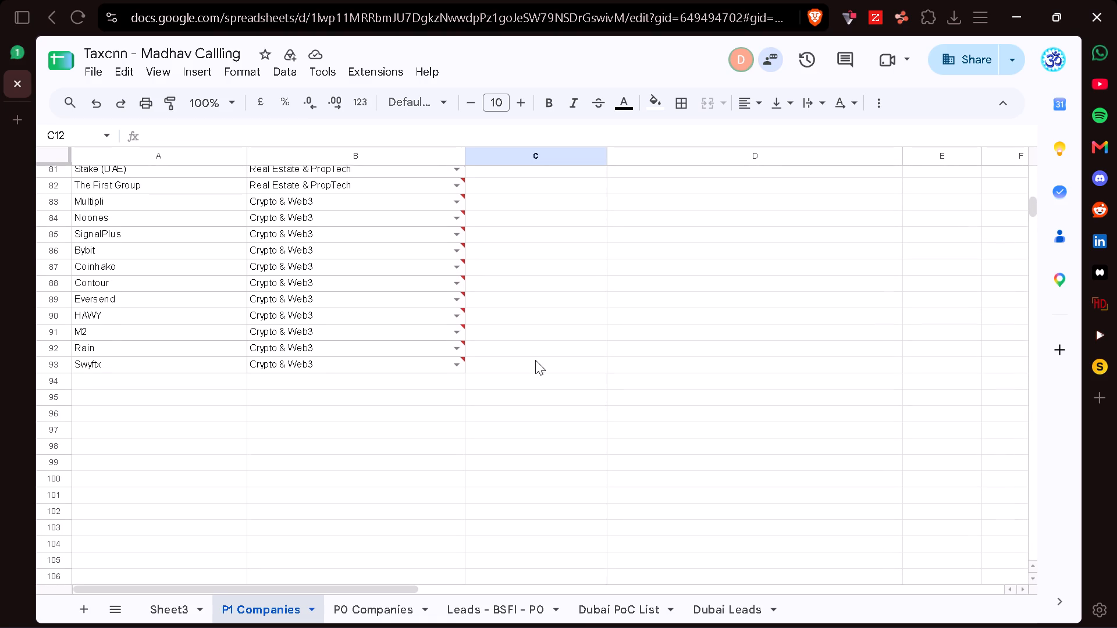
scroll(535, 360, "up", 5)
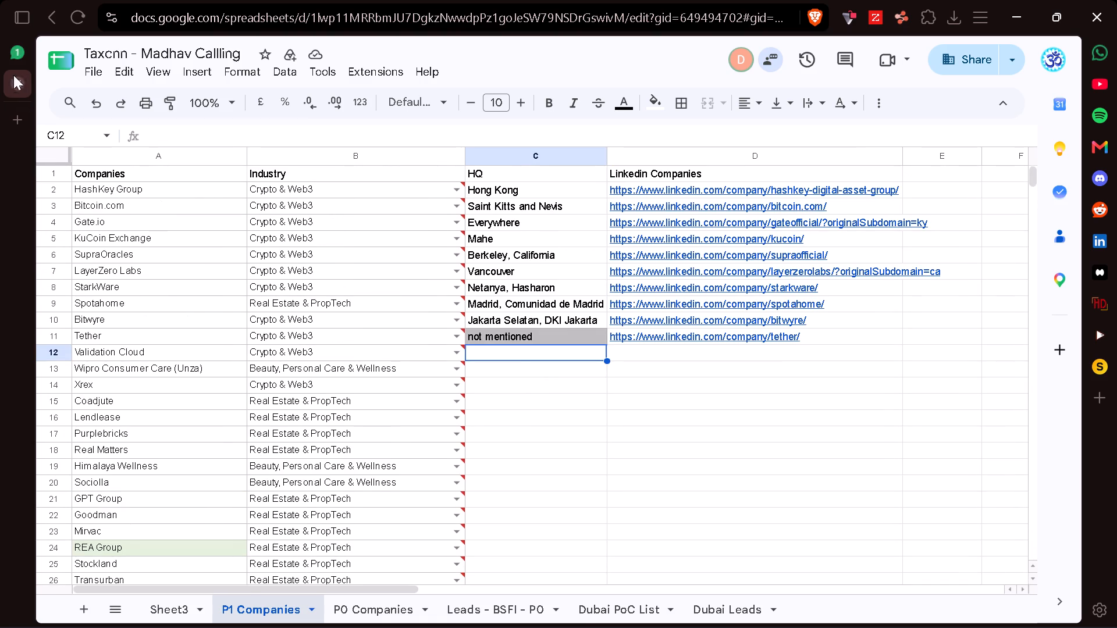
Search the browsing history for "AR" from a new browser tab.
left_click(16, 125)
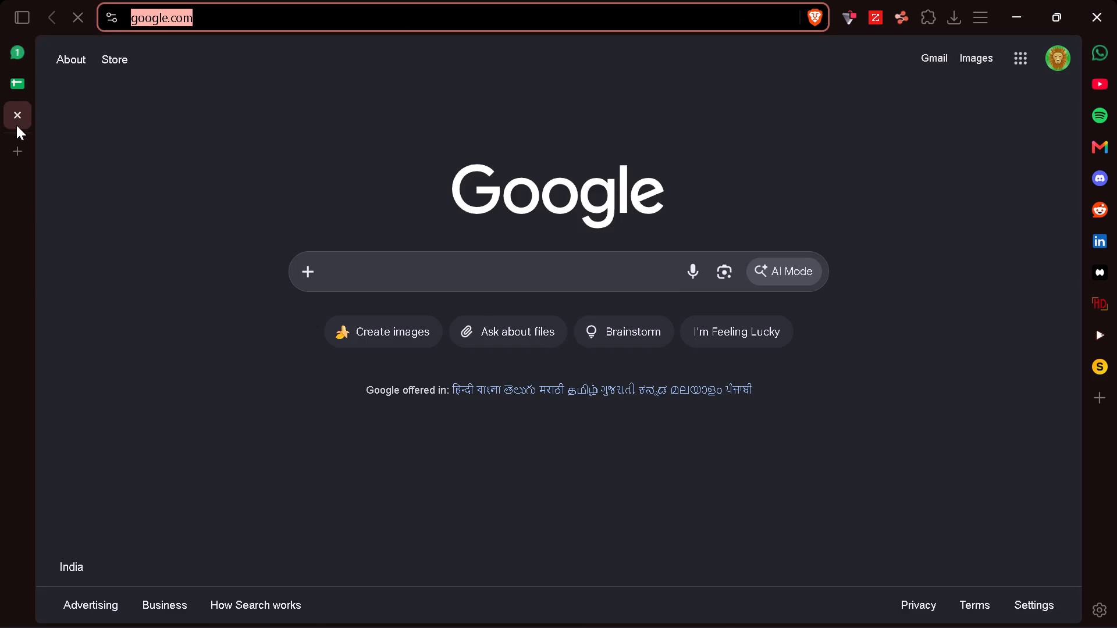
key("ctrl+h")
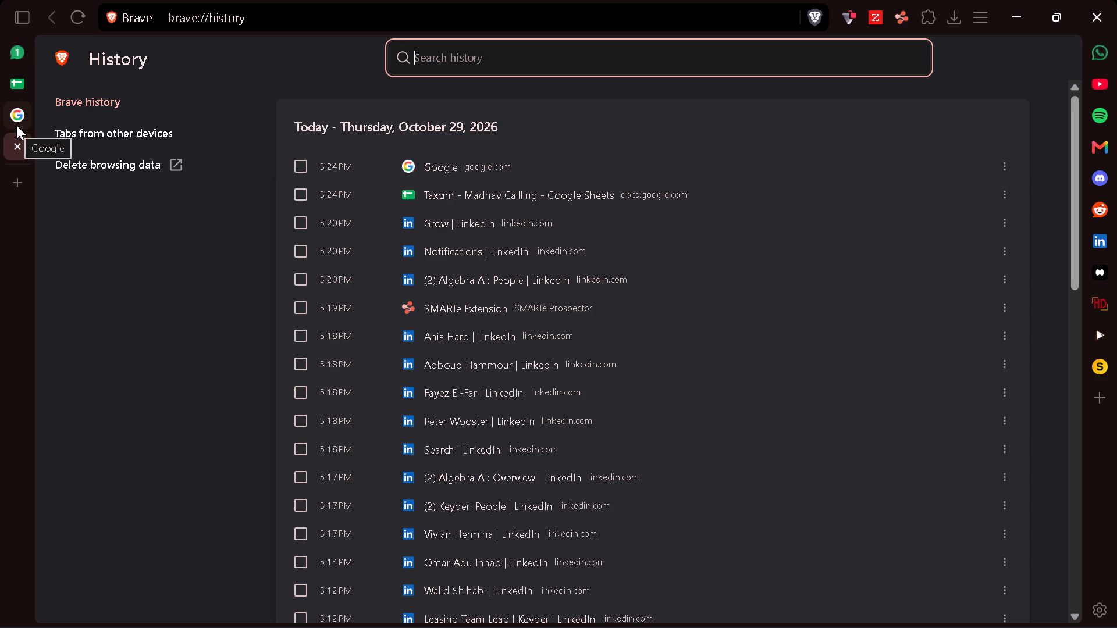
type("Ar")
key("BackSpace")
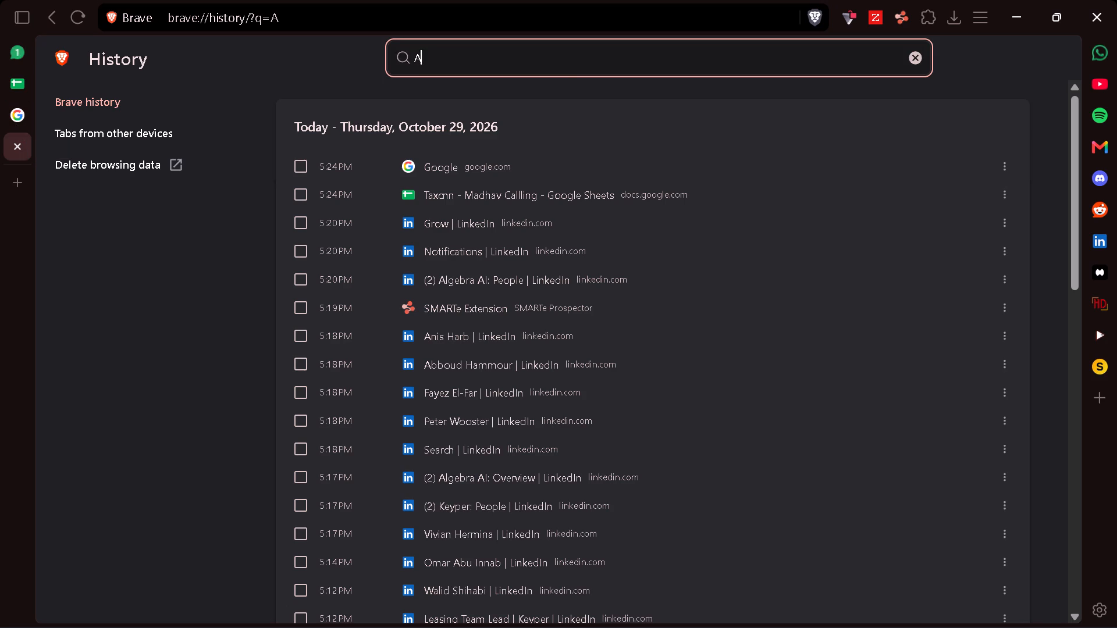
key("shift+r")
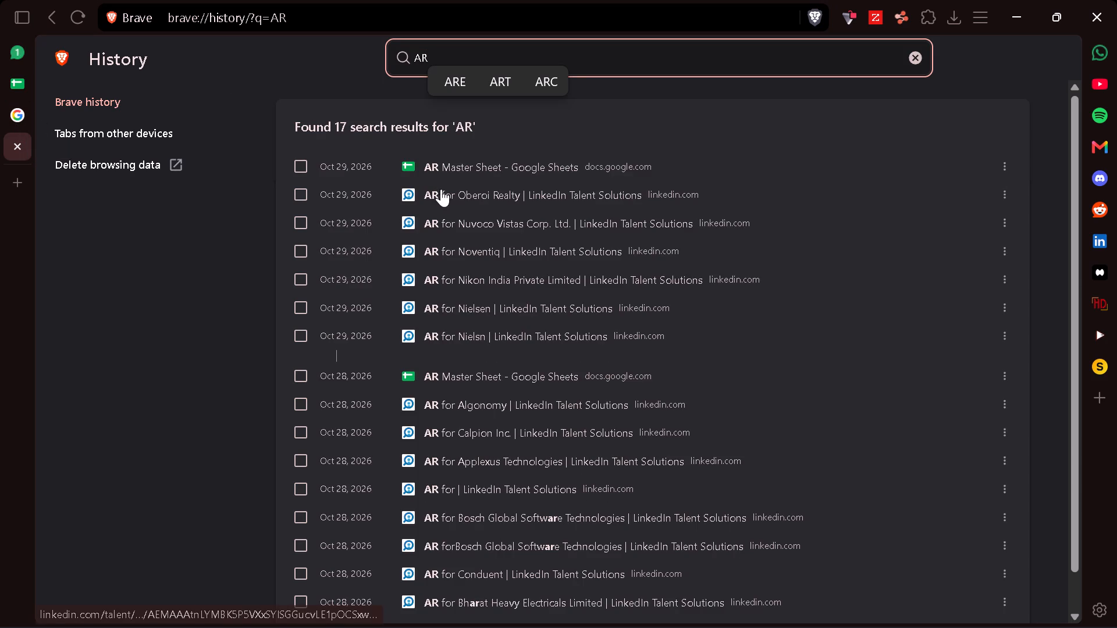
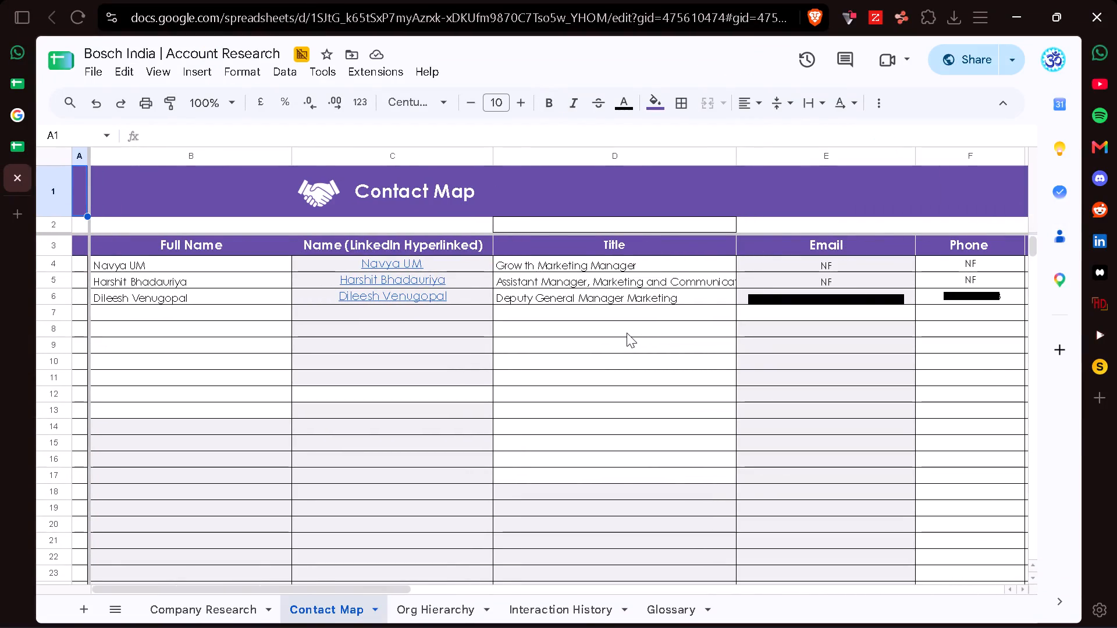
Mark Bosch India as Done in the Comments column of the AR Master Sheet.
left_click(546, 262)
key("Down")
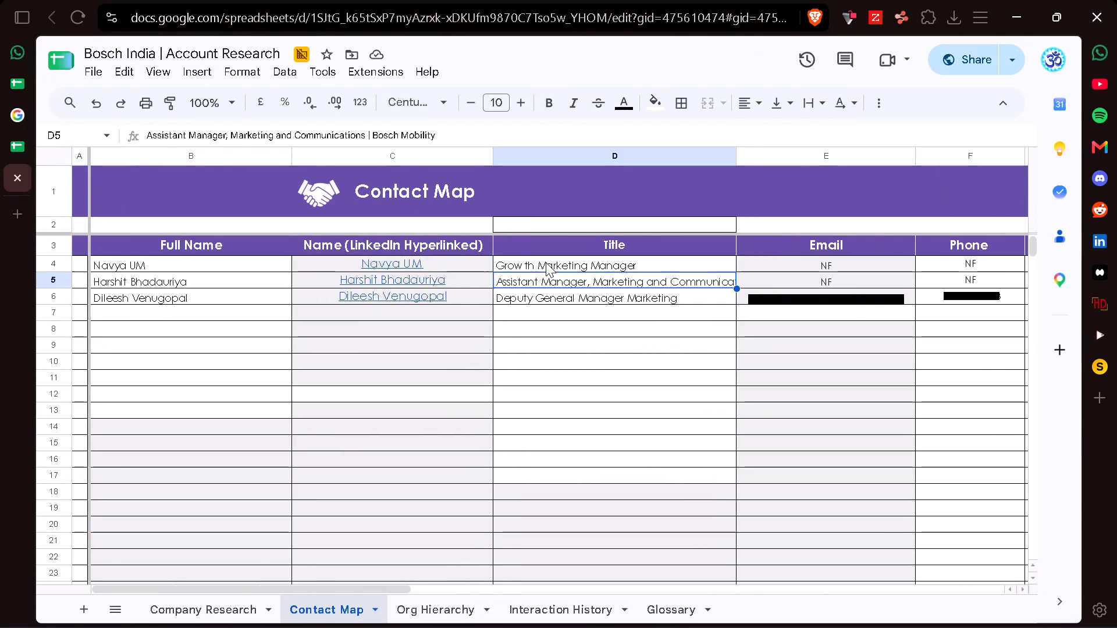
key("Down")
left_click(184, 273)
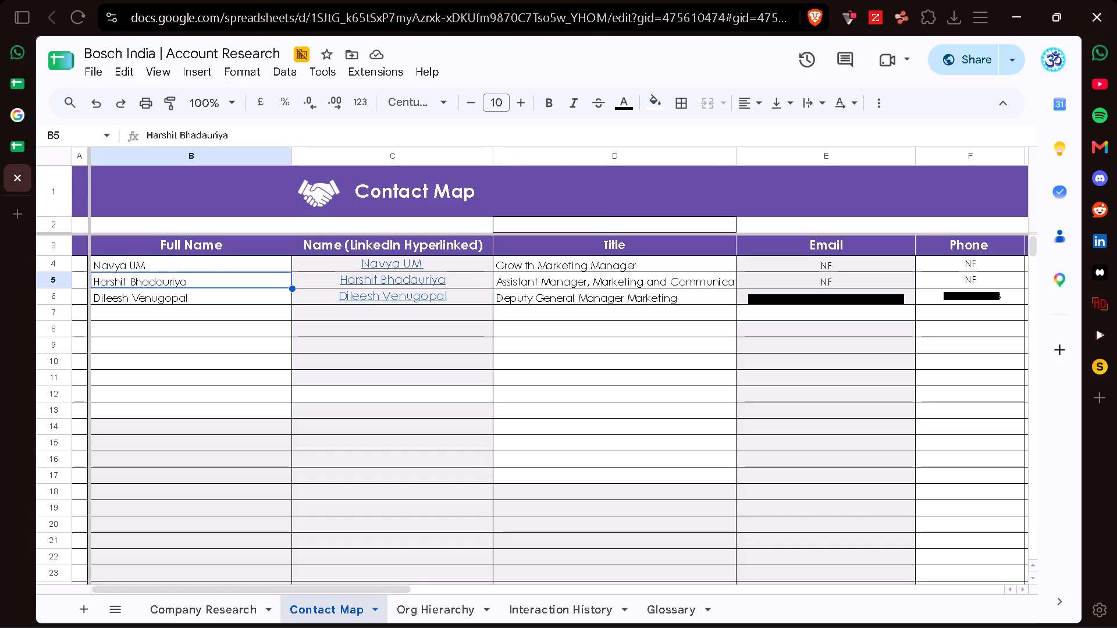
double_click(17, 117)
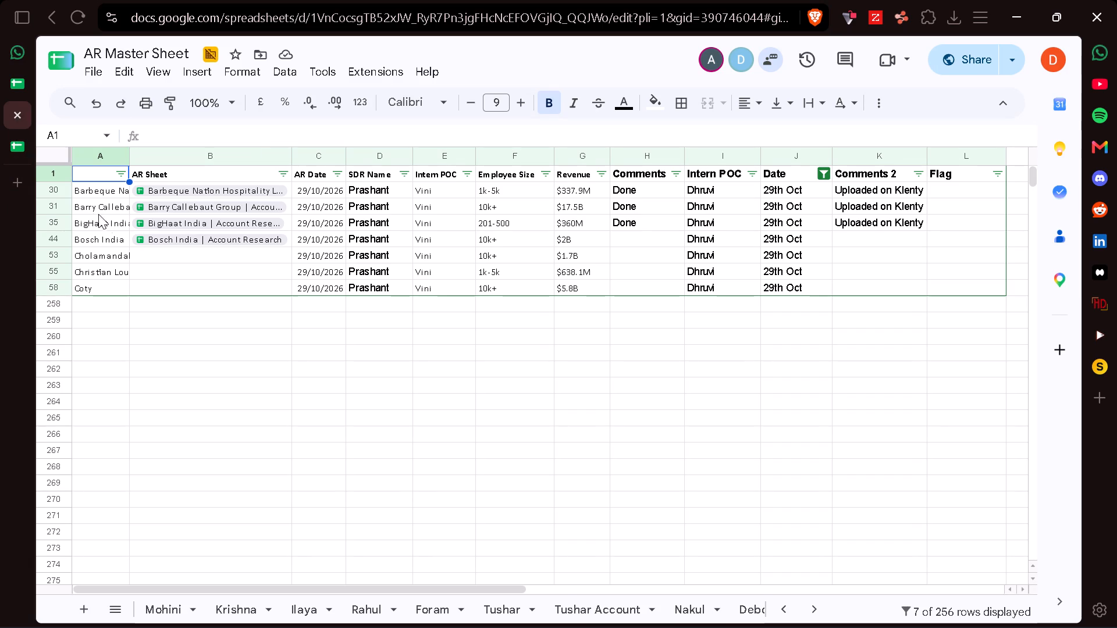
left_click(636, 243)
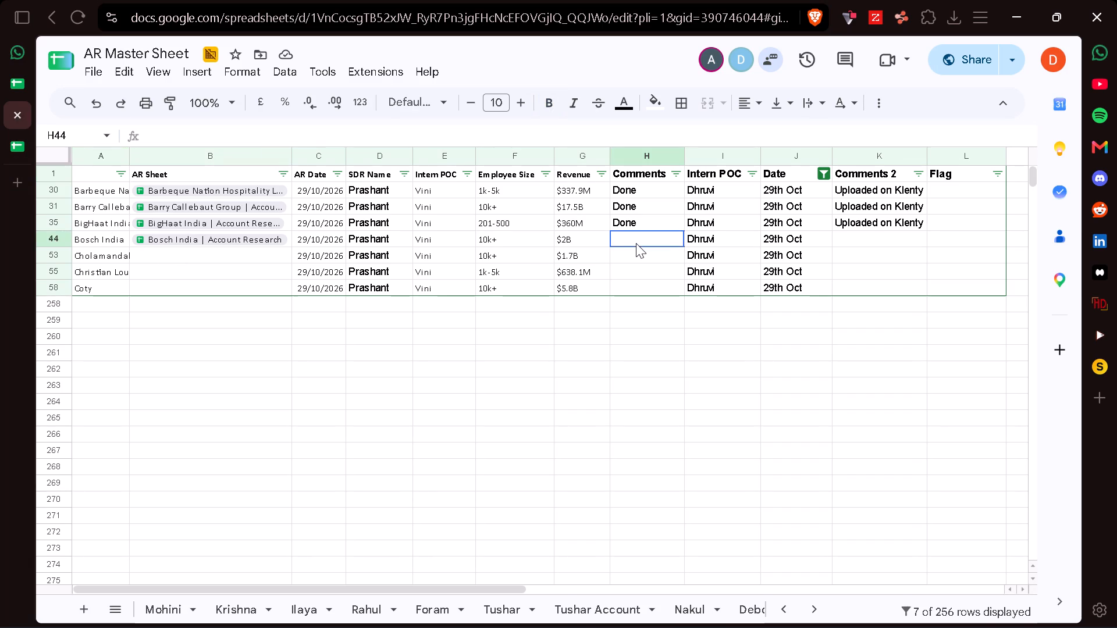
type("do")
key("BackSpace")
key("BackSpace")
type("Done")
key("Right")
key("Right")
key("Right")
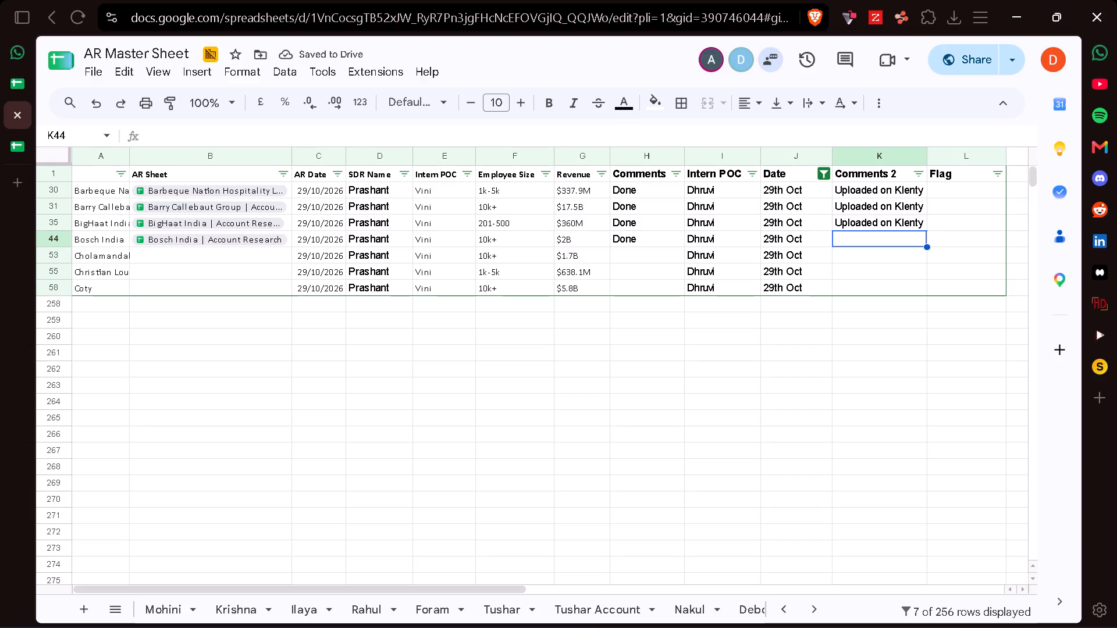
Search the browsing history for "Klenty" and open the Klenty Leads New spreadsheet on its Prashant Leads 29th October sheet.
left_click(9, 149)
left_click(22, 190)
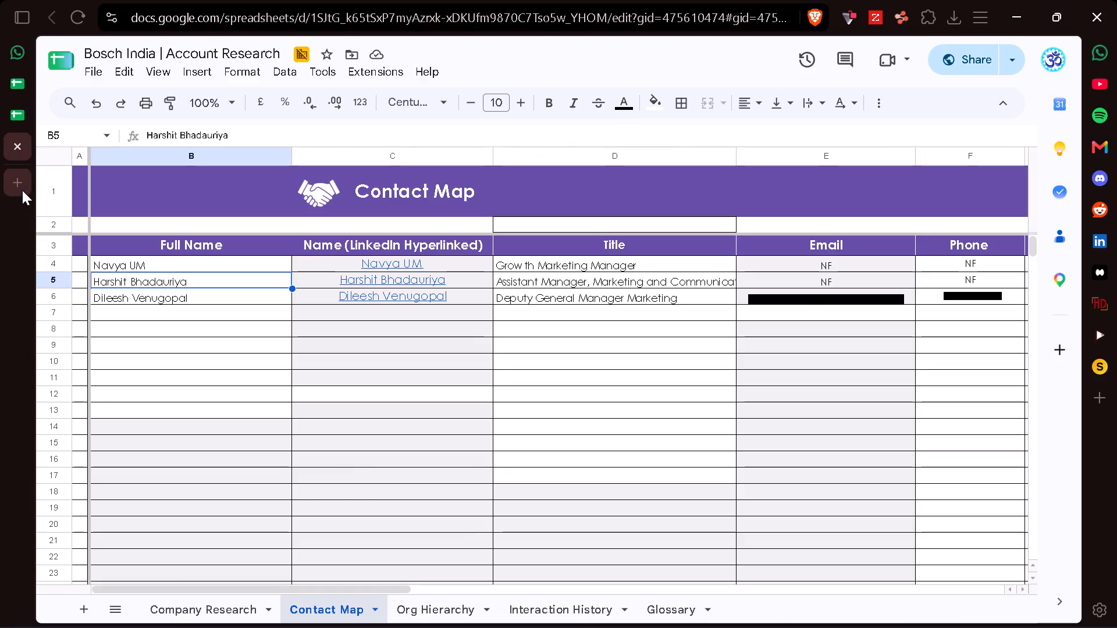
key("ctrl+h")
type("Le")
key("BackSpace")
key("BackSpace")
type("Klenty")
left_click(440, 165)
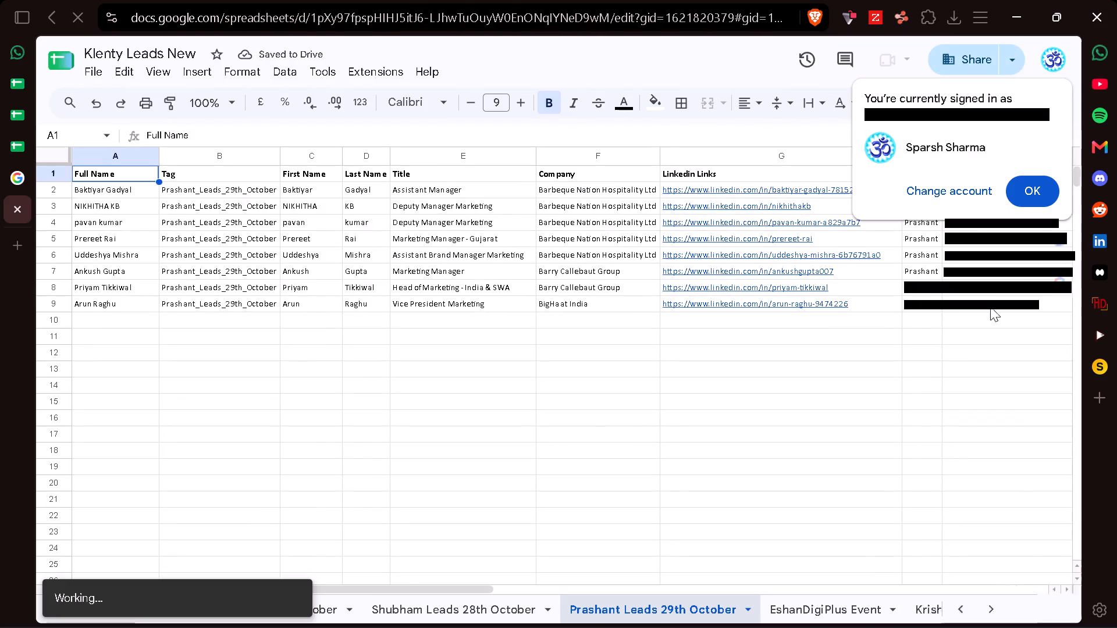
left_click(1029, 197)
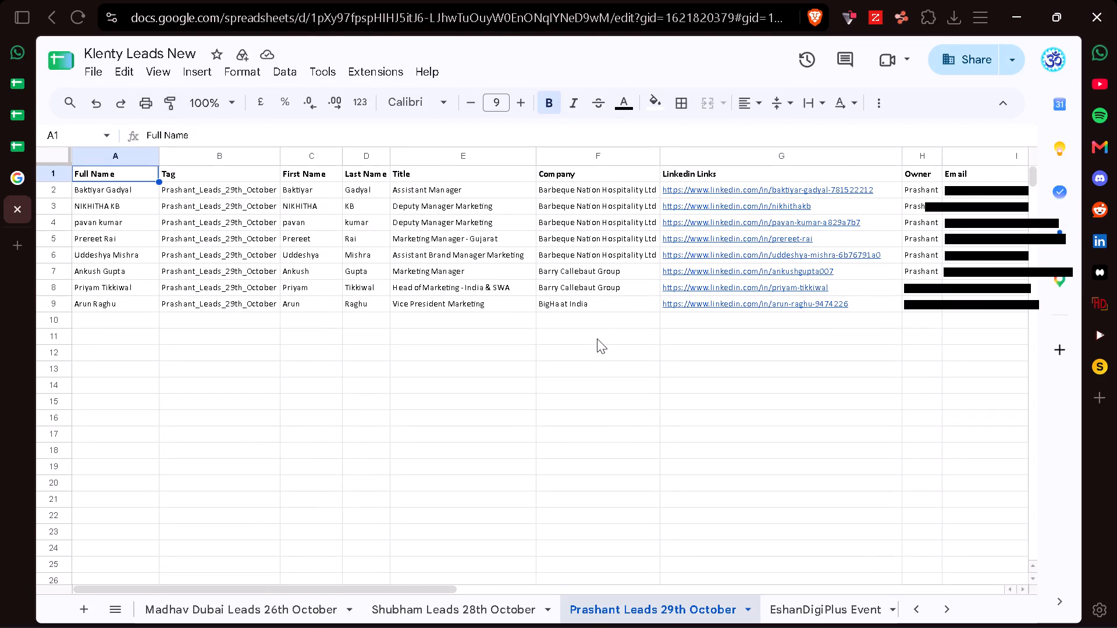
scroll(597, 338, "right", 1)
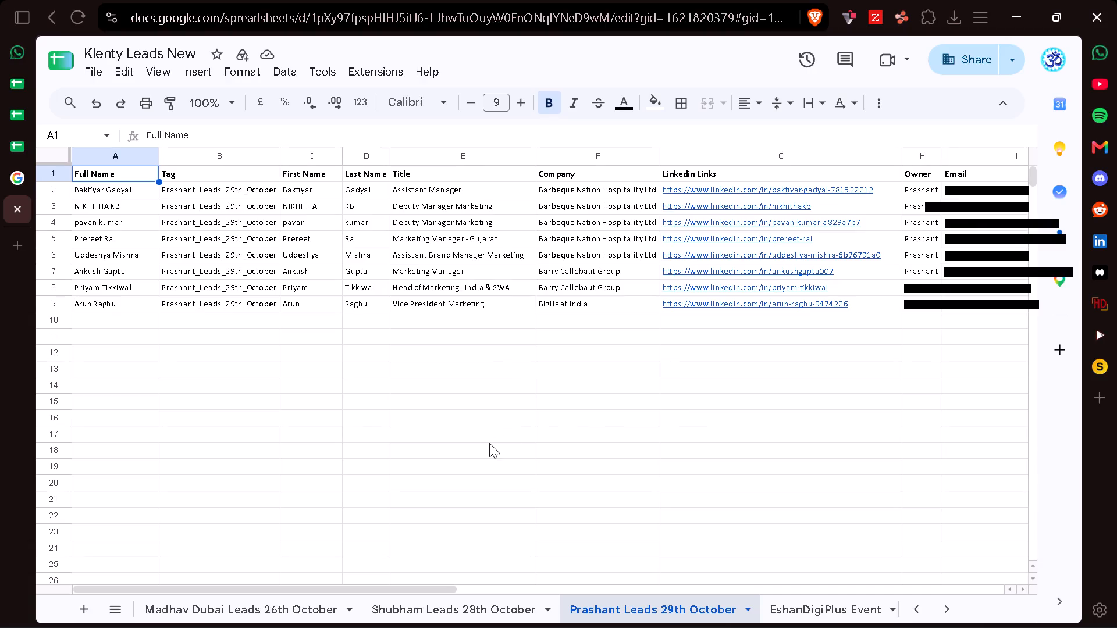
Close the leftover Google browser tab.
left_click(12, 150)
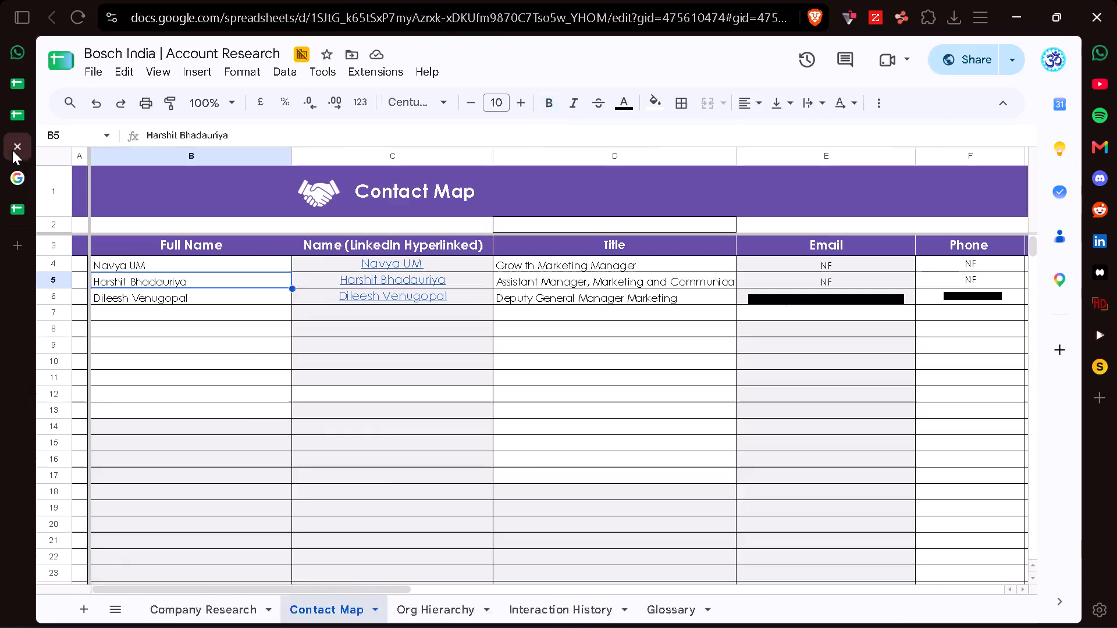
left_click(13, 110)
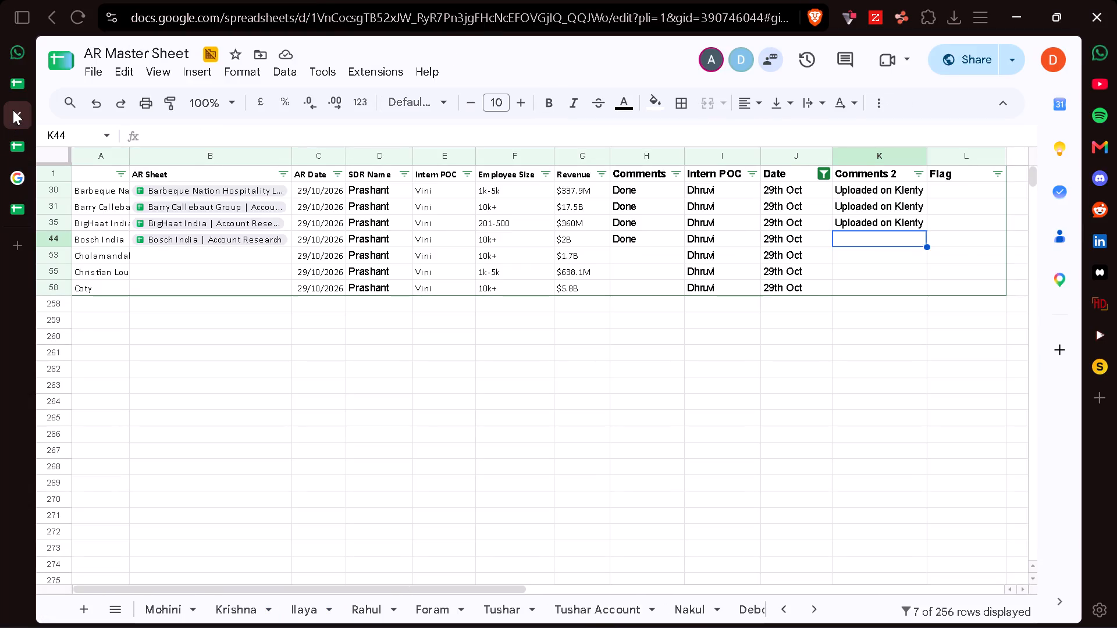
double_click(17, 177)
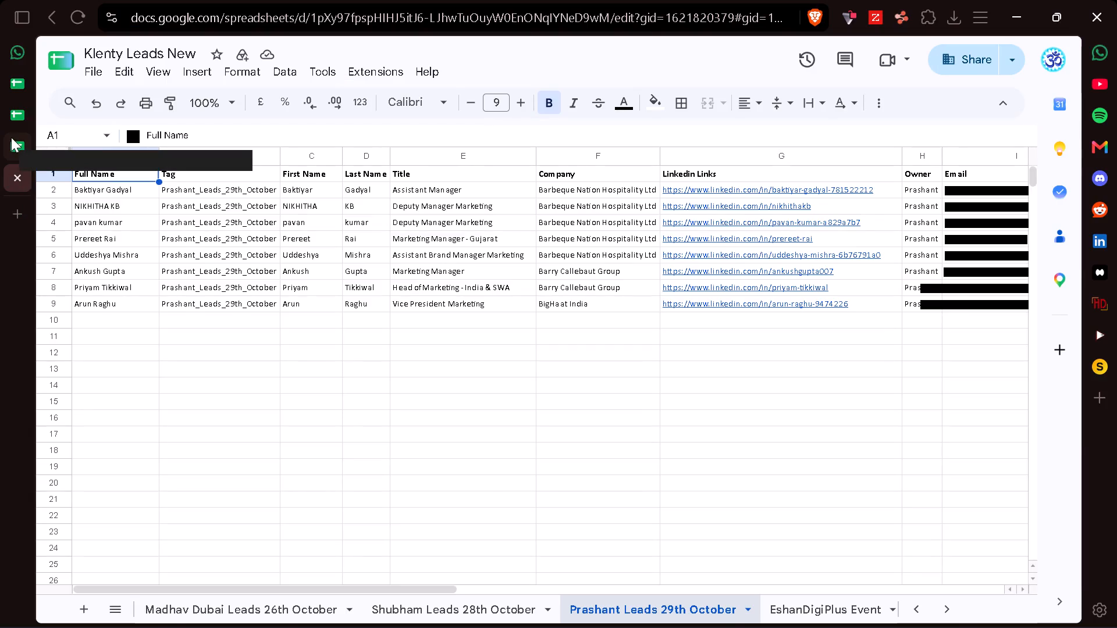
Copy the three full names from the Bosch India Contact Map into Klenty Leads New's Full Name column, starting at A10.
left_click(11, 137)
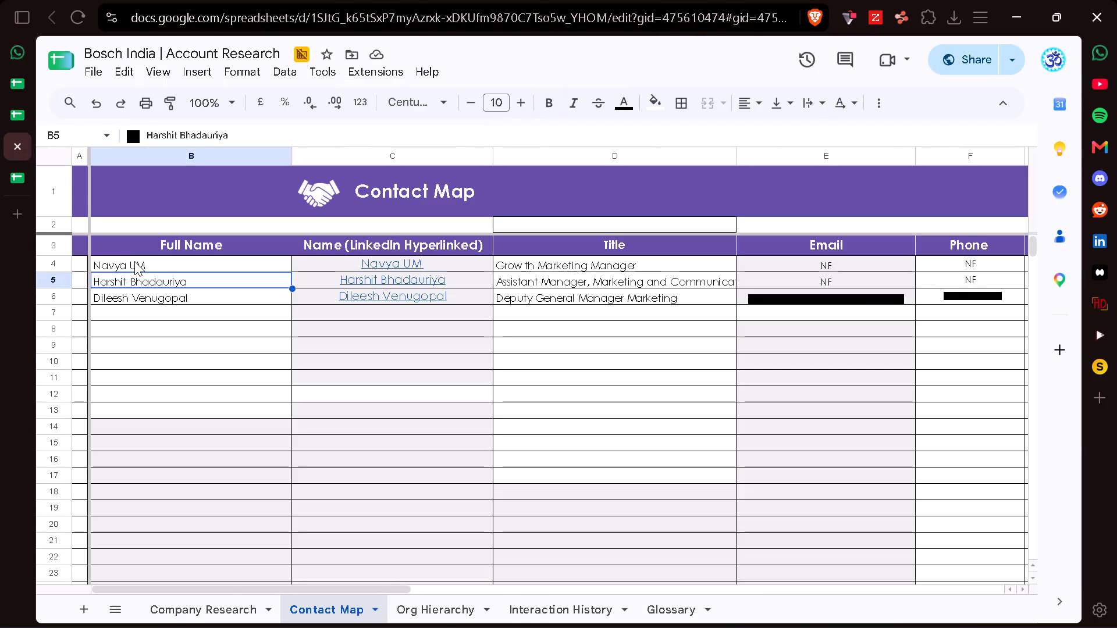
left_click(134, 261)
key("shift+Down")
key("shift+Down")
key("ctrl+c")
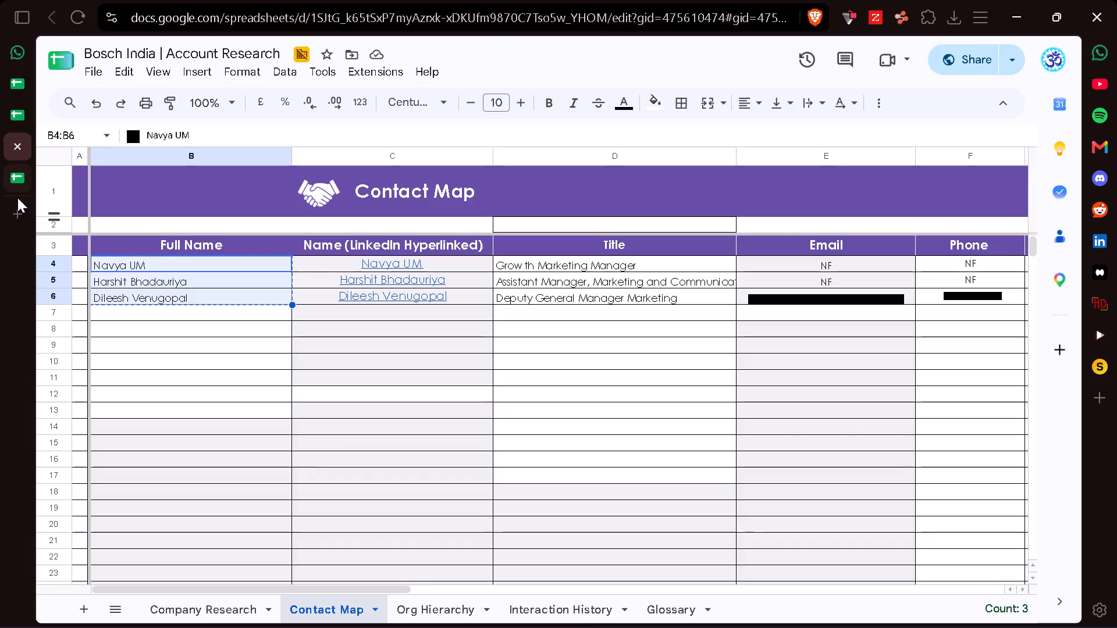
left_click(14, 126)
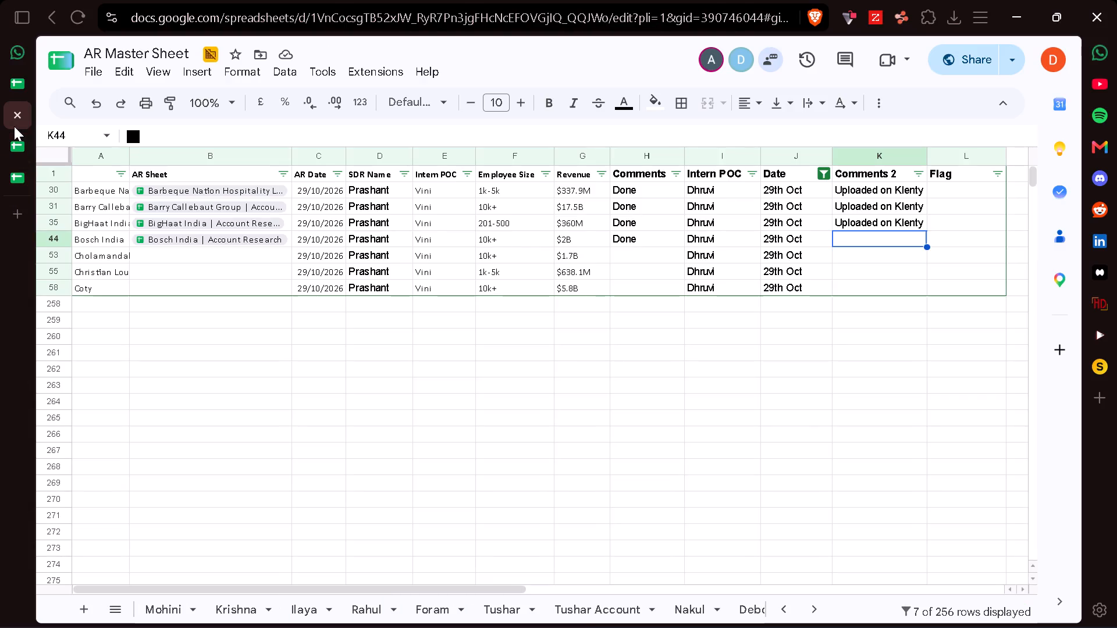
left_click(12, 152)
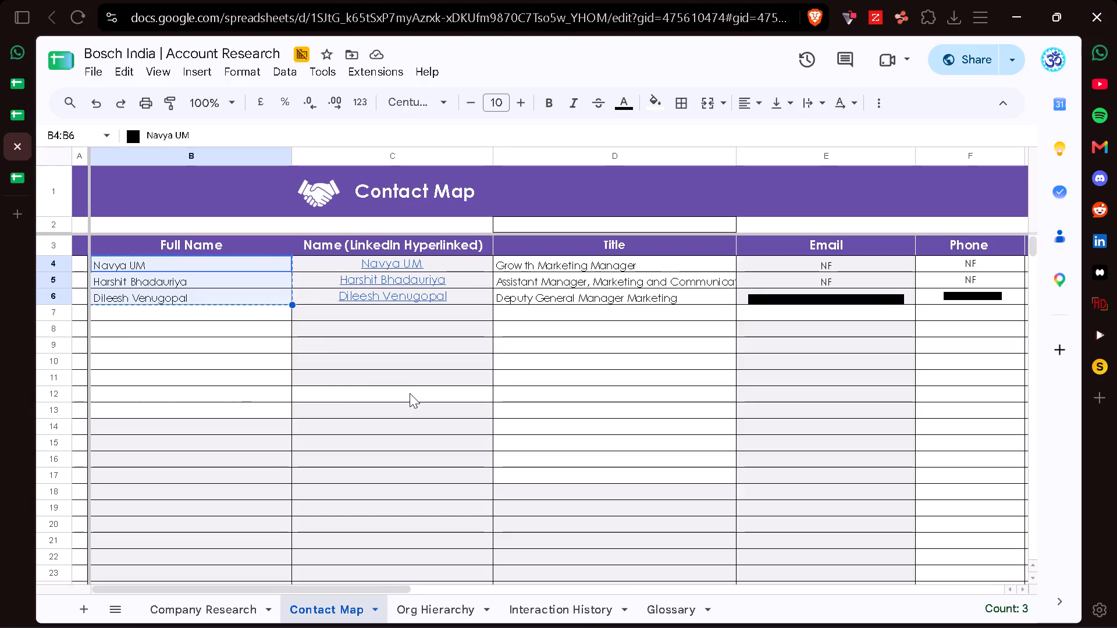
left_click(9, 174)
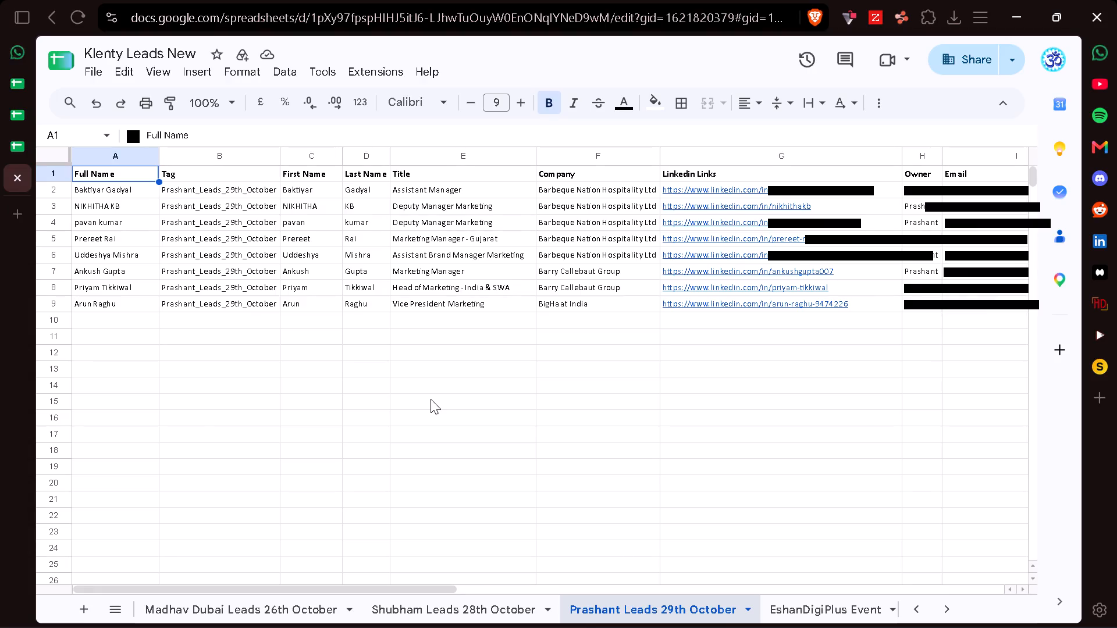
scroll(374, 388, "left", 2)
scroll(374, 388, "right", 5)
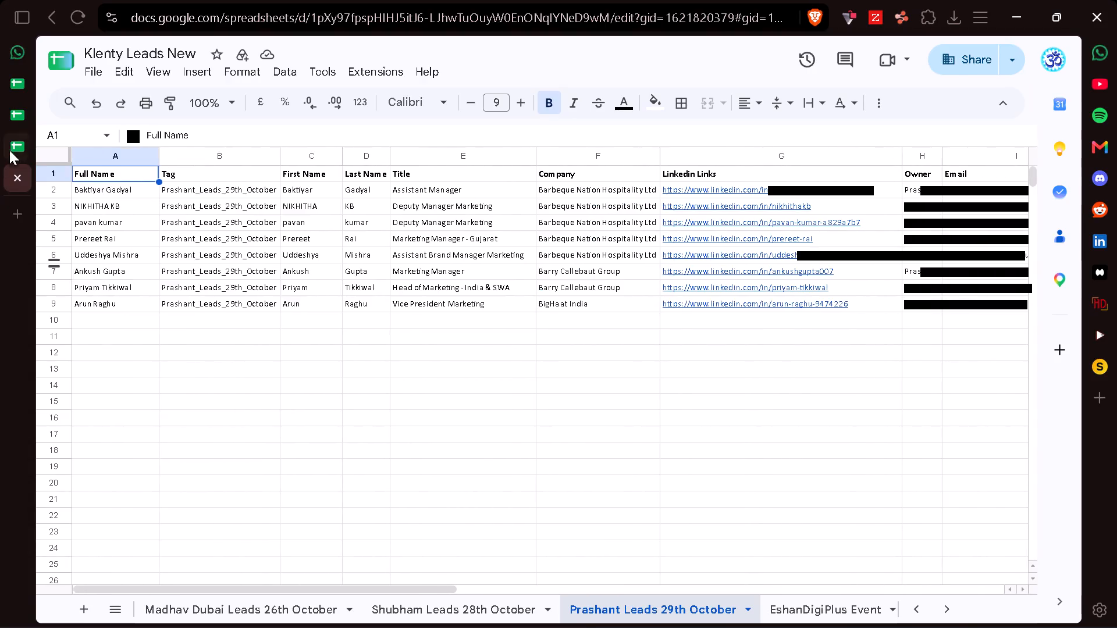
left_click(15, 144)
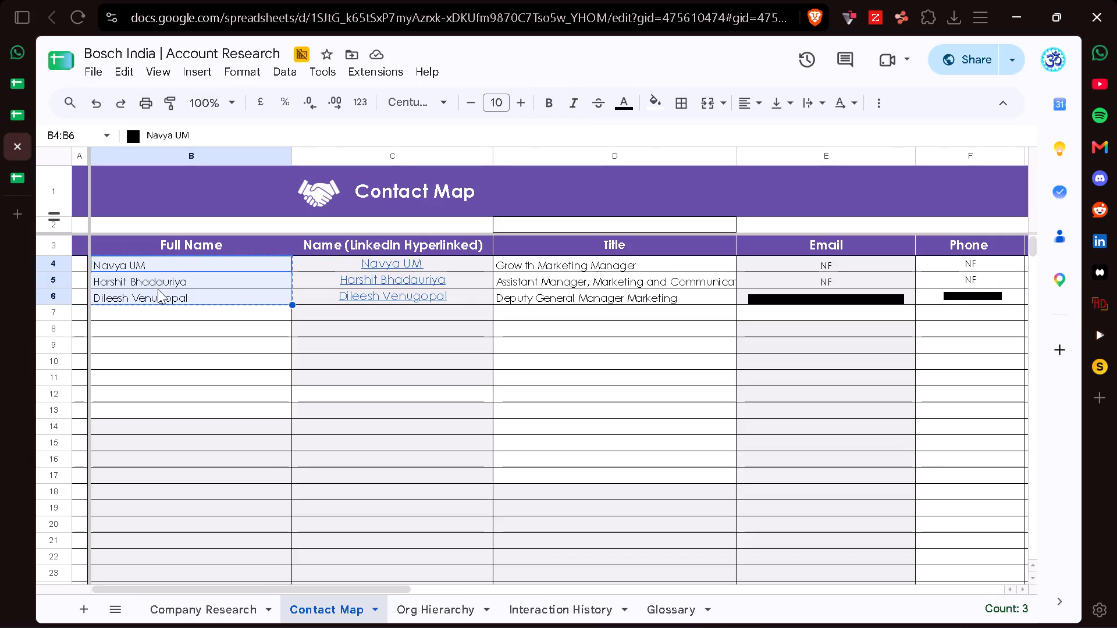
key("ctrl+c")
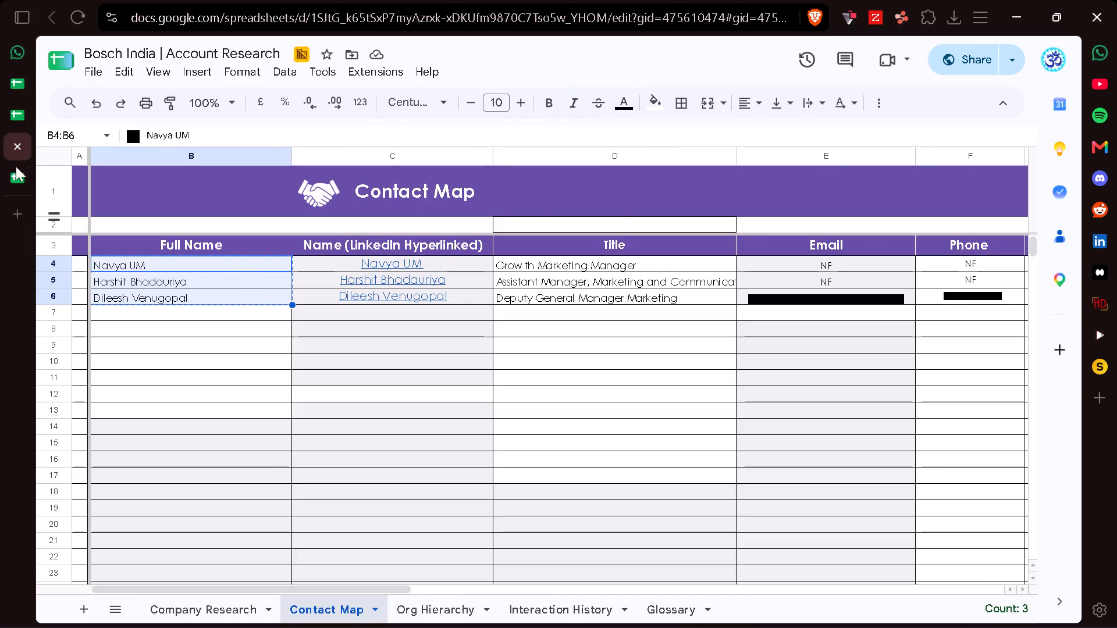
left_click(17, 170)
left_click(101, 322)
key("ctrl+v")
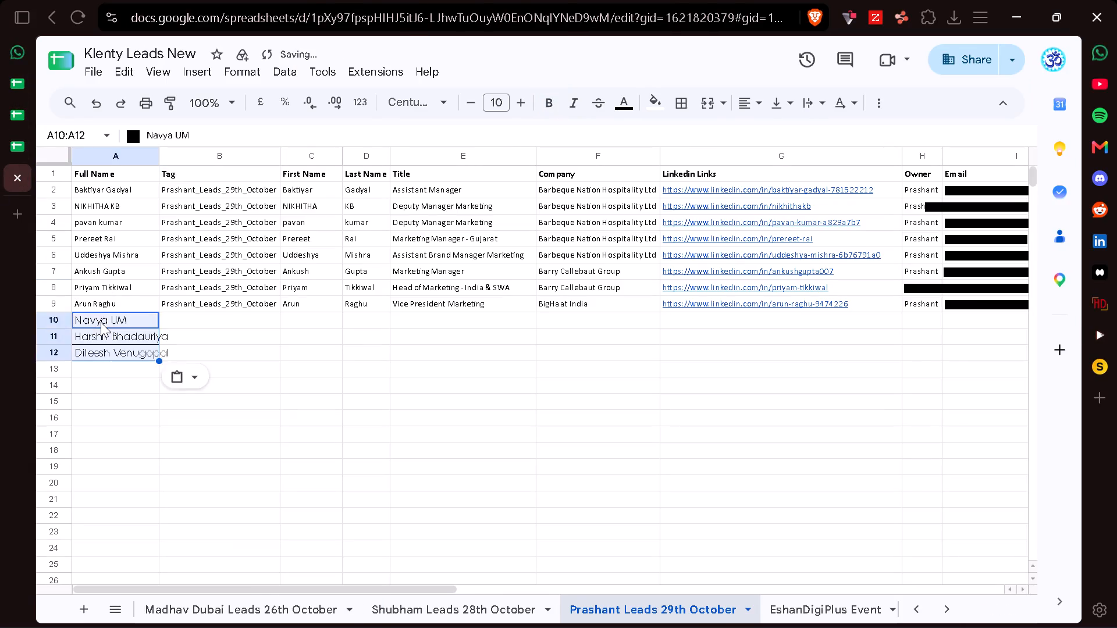
Copy the three contacts' titles from the Bosch India Contact Map into Klenty Leads New's Title column, starting at E10.
key("Right")
key("Right")
key("Right")
key("Left")
key("Right")
key("Right")
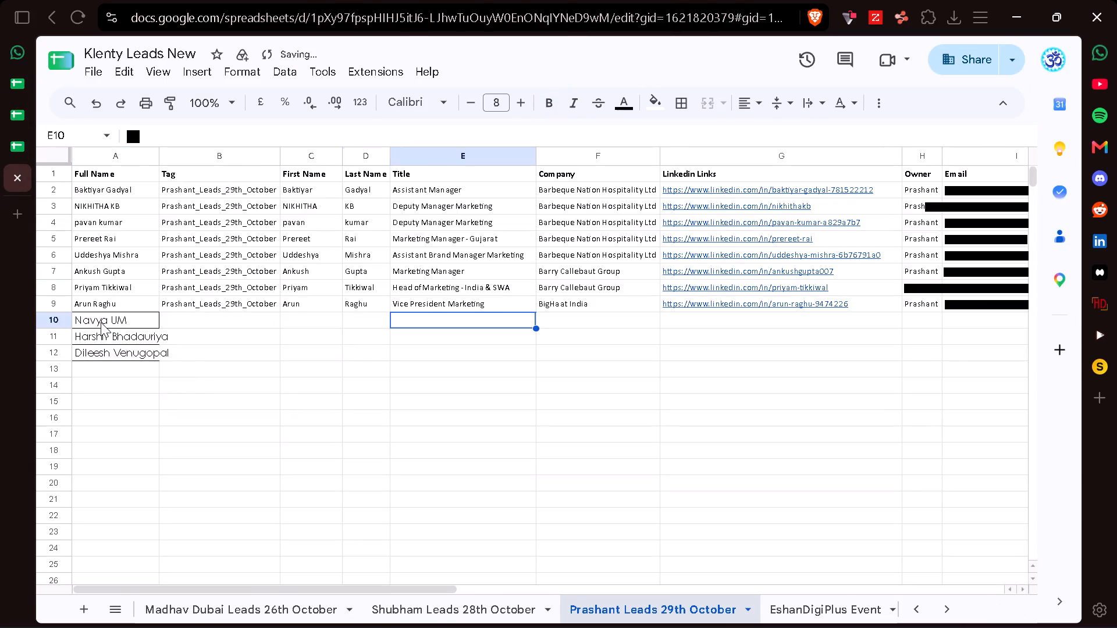
left_click(15, 146)
left_click(537, 261)
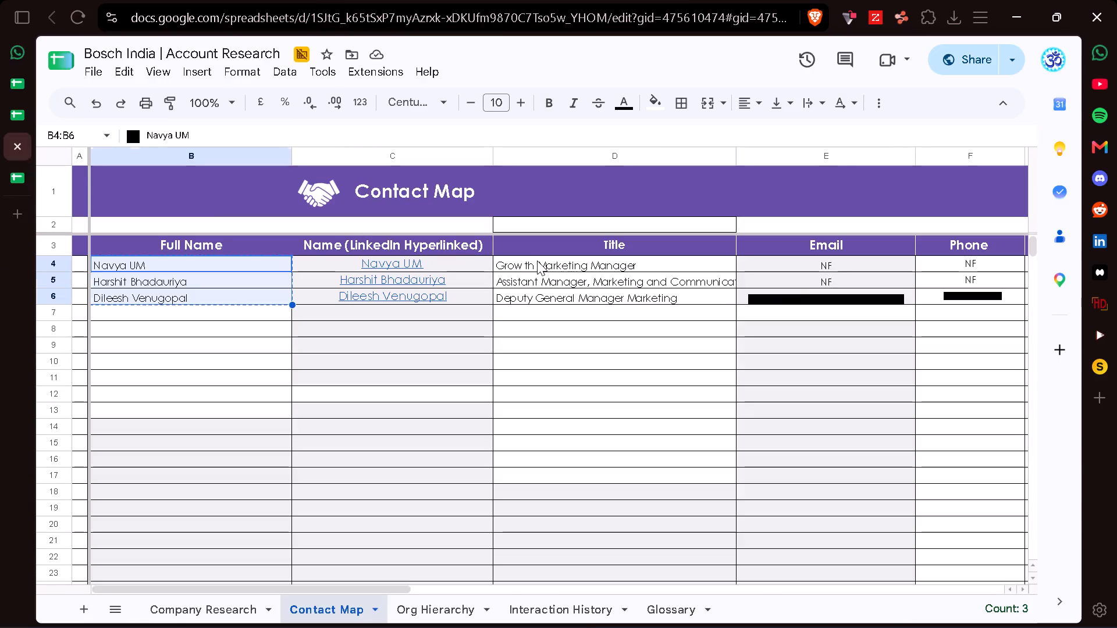
key("ctrl+shift+Down")
key("ctrl+c")
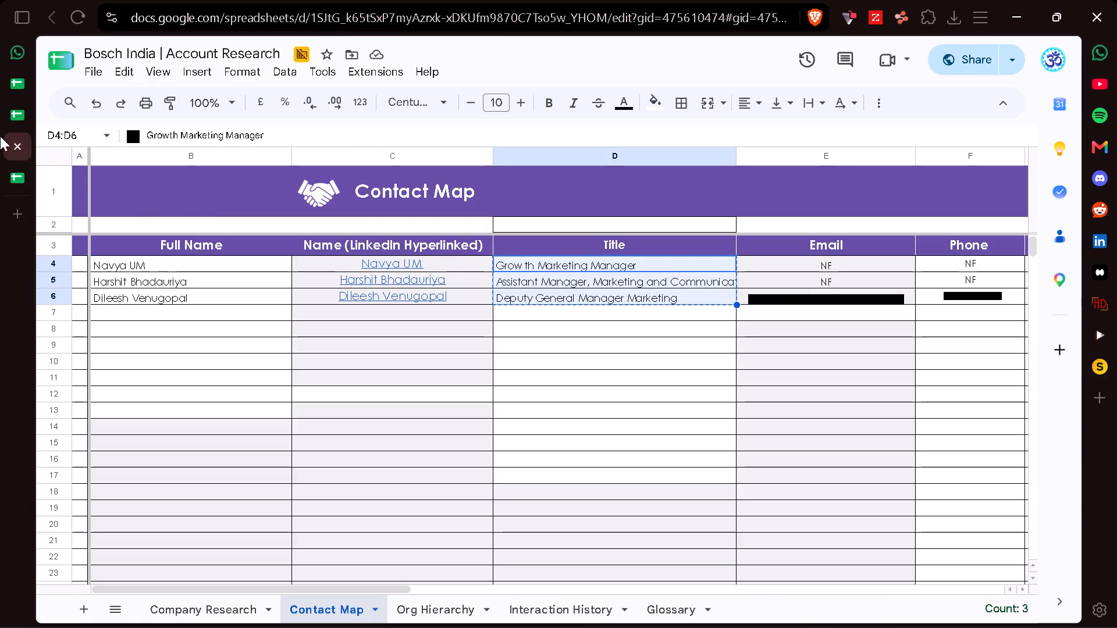
left_click(19, 179)
key("ctrl+v")
Copy "Bosch India" from the account research file's title into Company cell F10 and fill it down to F12.
key("Right")
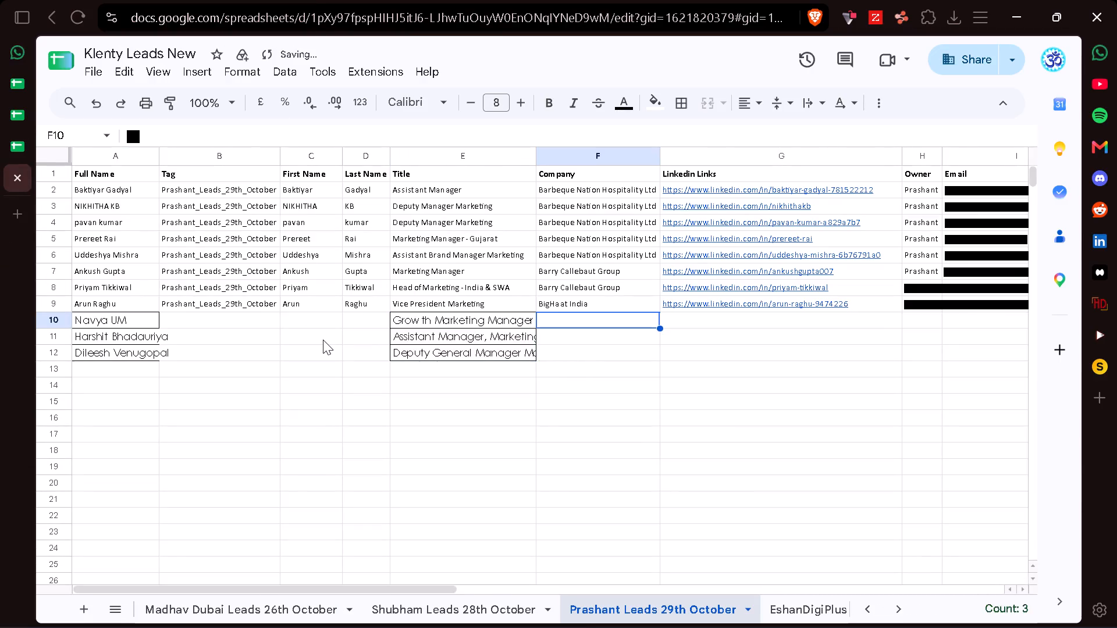
left_click(15, 143)
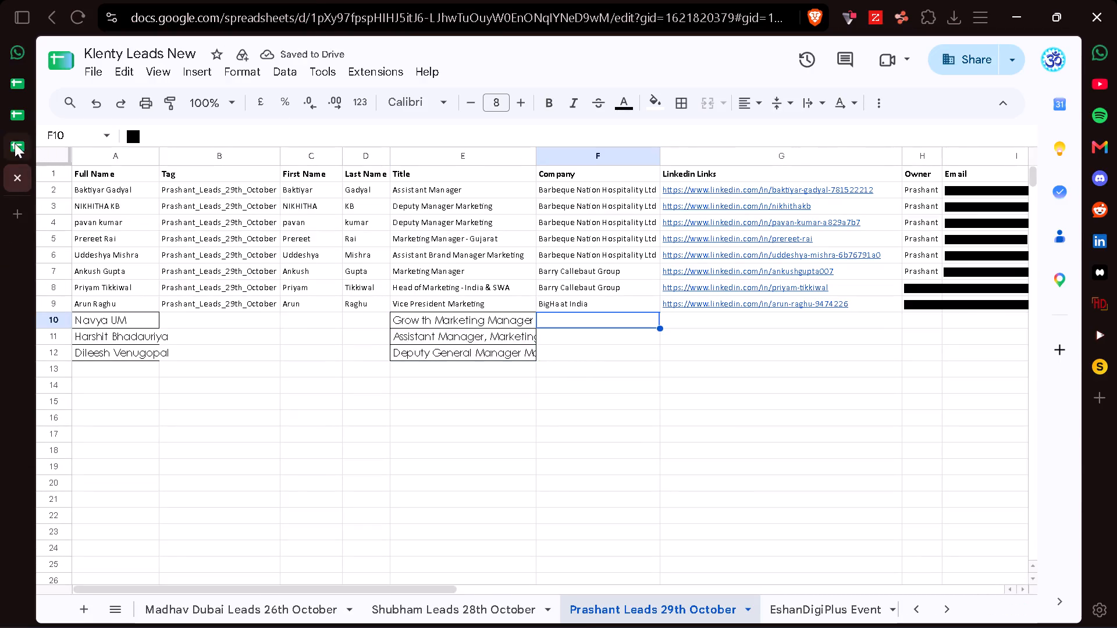
left_click(84, 51)
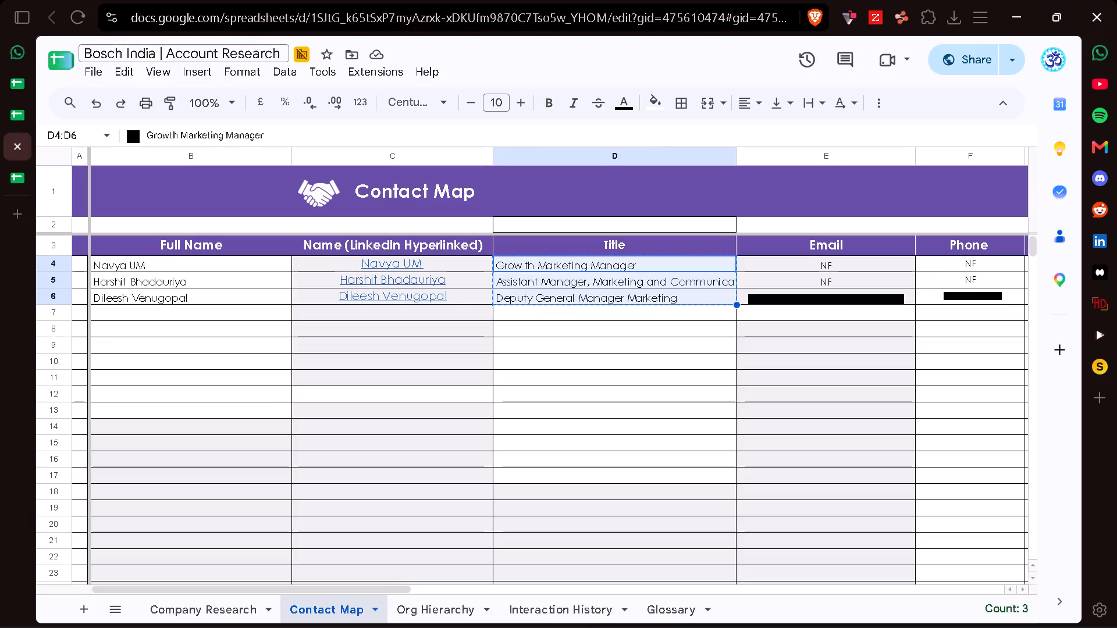
left_click(85, 52)
left_click_drag(86, 53, 131, 55)
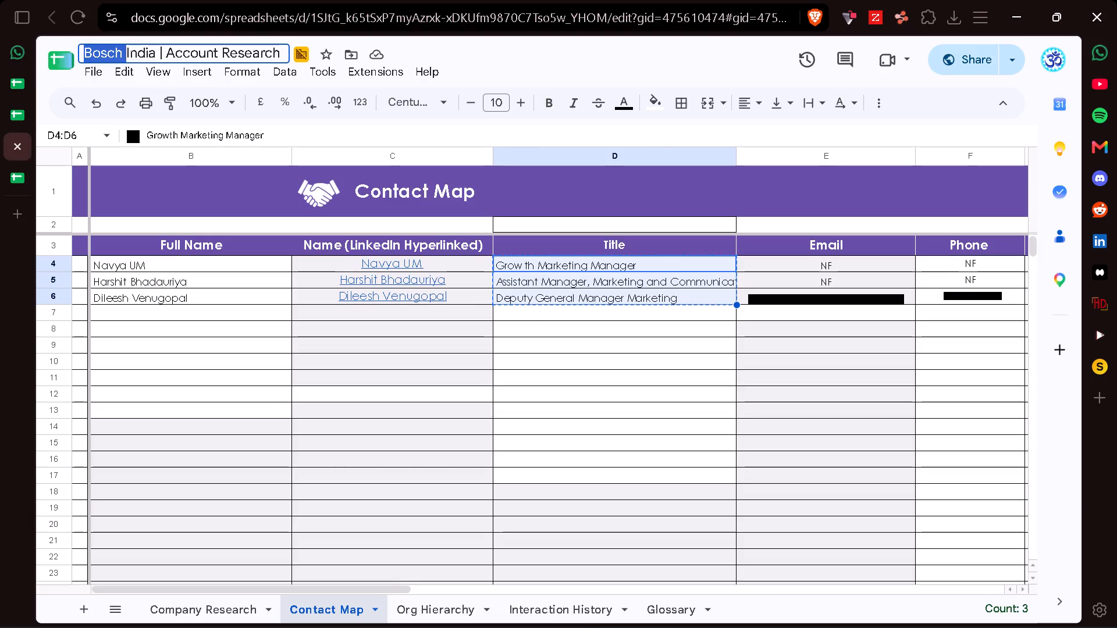
left_click_drag(131, 55, 154, 55)
key("ctrl+c")
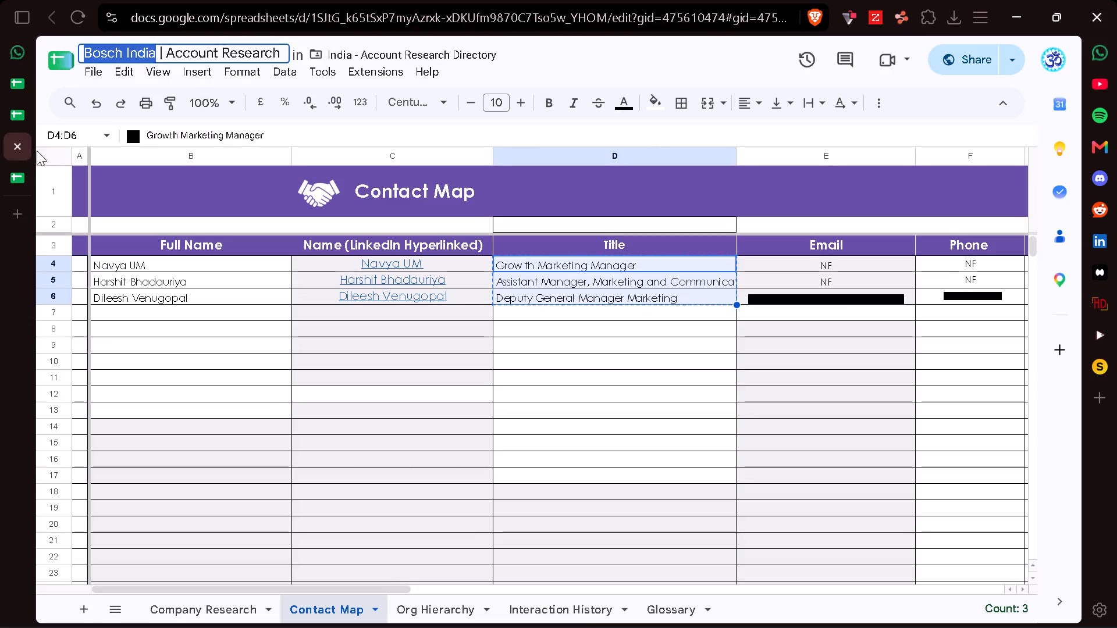
left_click(21, 183)
key("ctrl+v")
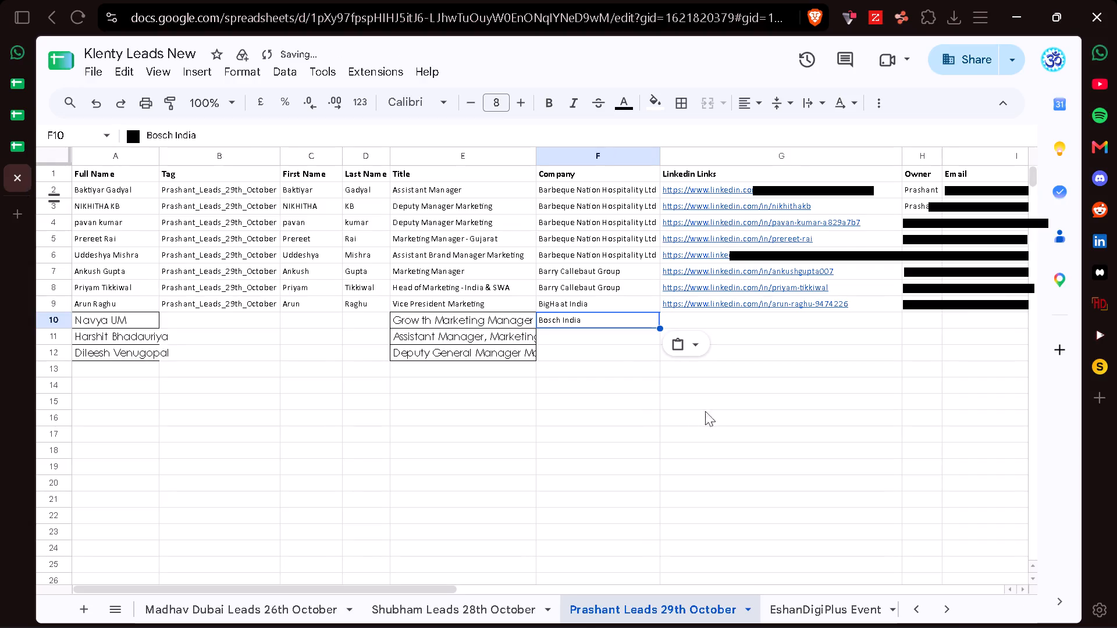
left_click_drag(657, 323, 658, 359)
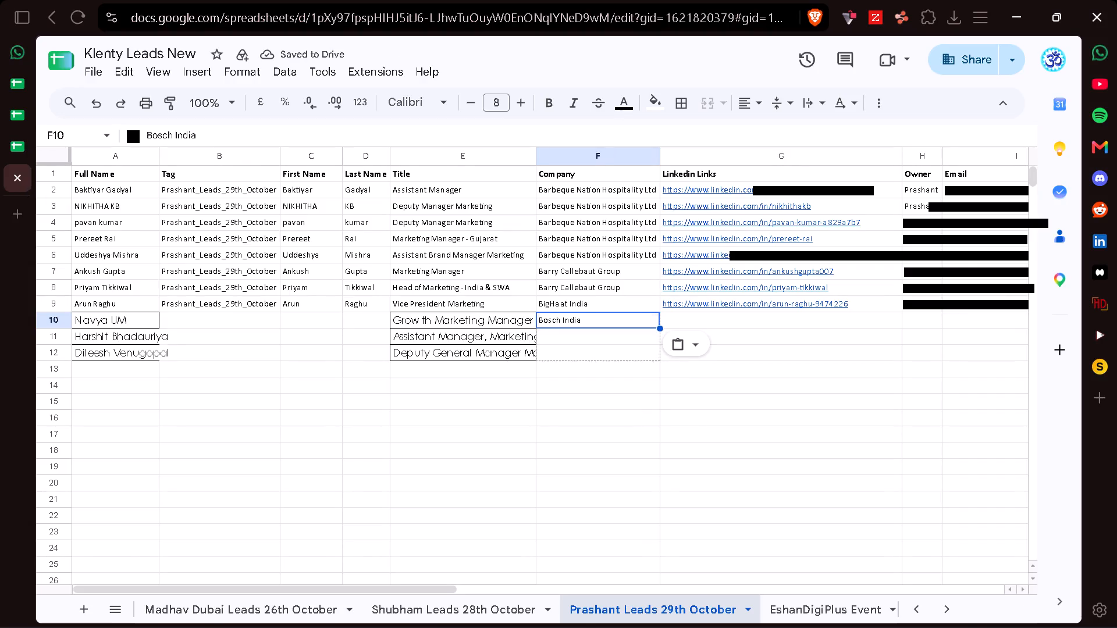
Copy the three contacts' LinkedIn URLs from the Bosch India Contact Map into Klenty Leads New's Linkedin Links column, starting at G10.
left_click(682, 326)
scroll(682, 326, "left", 2)
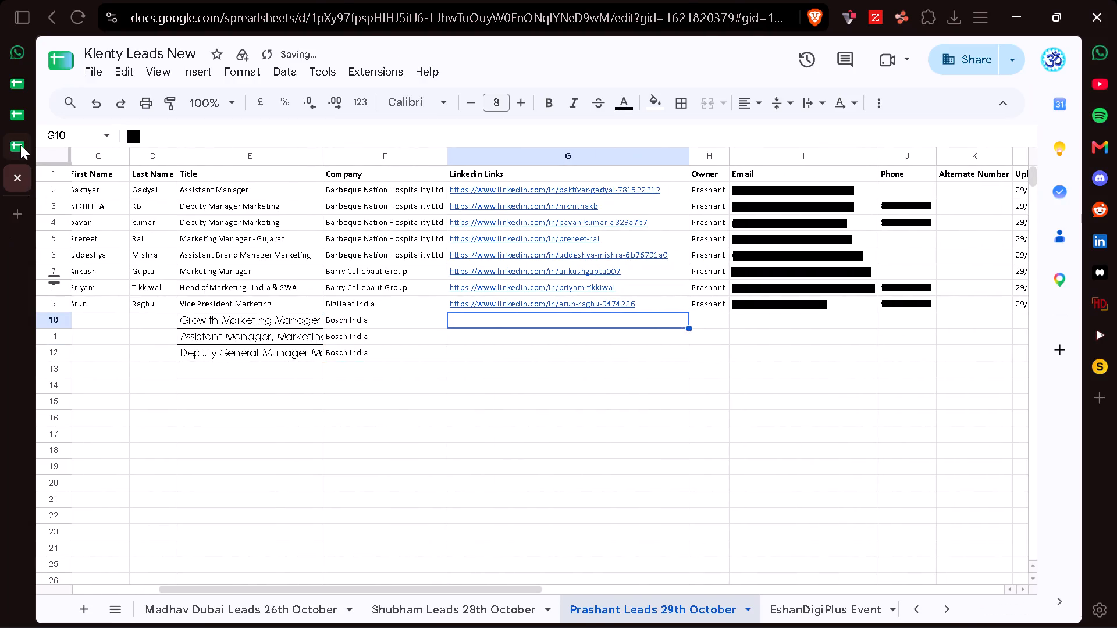
left_click(20, 145)
scroll(775, 350, "left", 5)
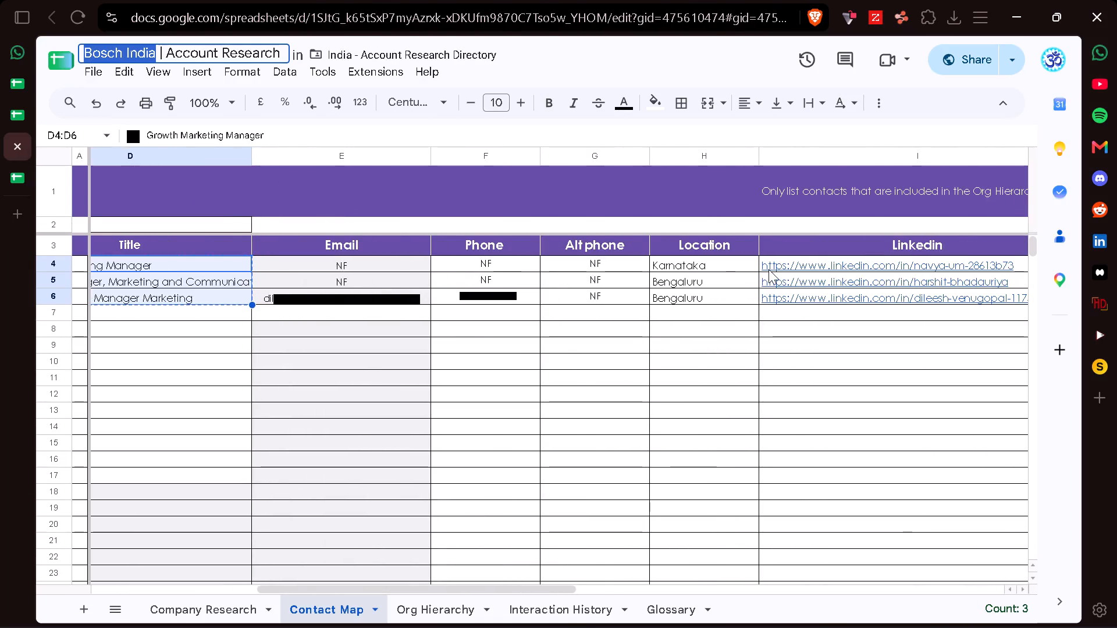
left_click(791, 270)
key("ctrl+shift+Down")
key("ctrl+c")
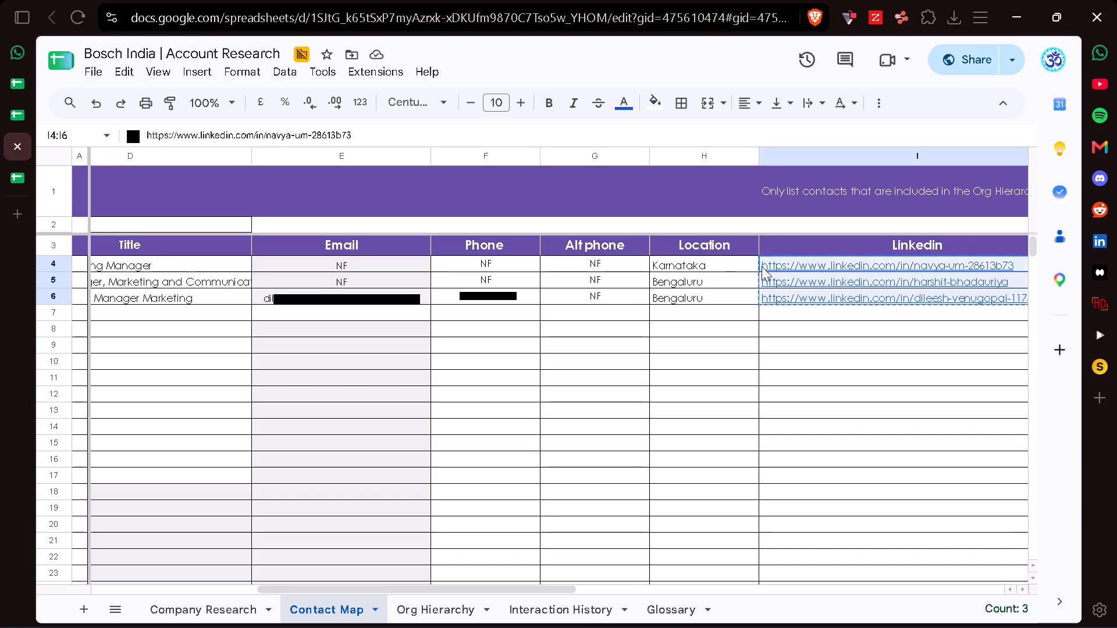
left_click(17, 177)
key("ctrl+v")
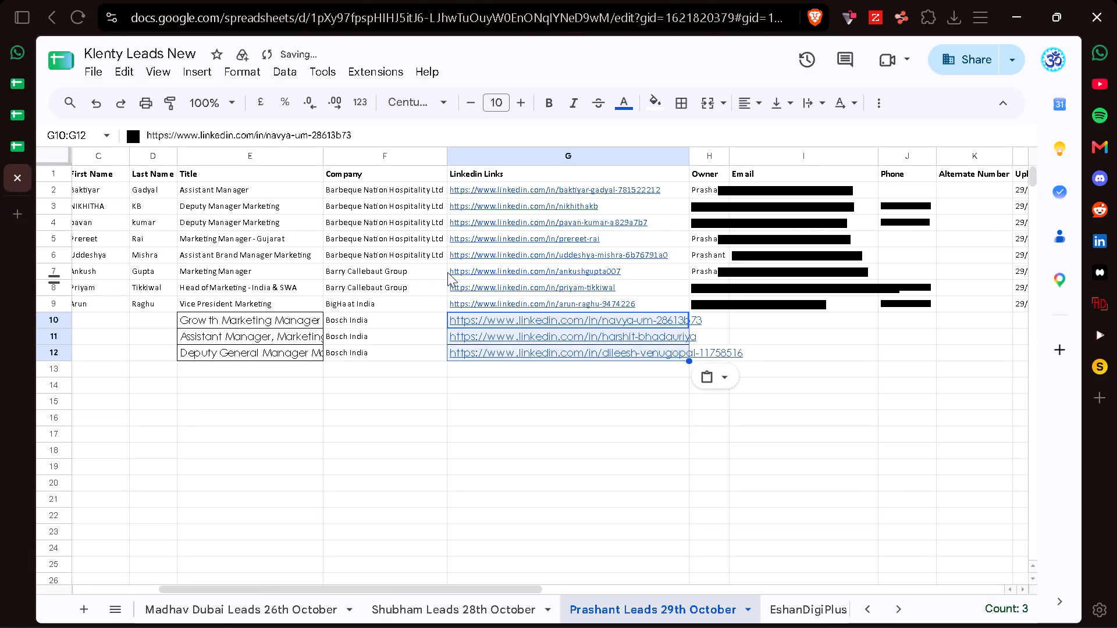
Fill the owner name Prashant from H9 down through H12 for the three Bosch India contacts.
left_click(723, 302)
left_click_drag(729, 308, 728, 347)
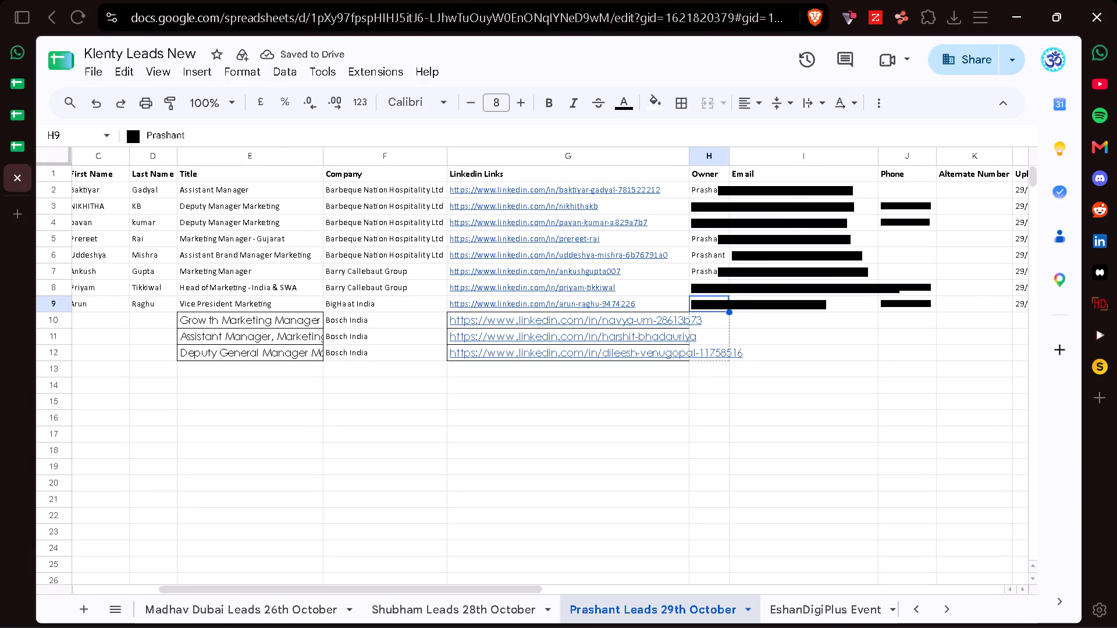
left_click_drag(728, 347, 728, 349)
Copy the three contacts' Email and Phone cells from the Bosch India Contact Map into Klenty Leads New, starting at I10.
left_click(751, 319)
scroll(751, 319, "left", 1)
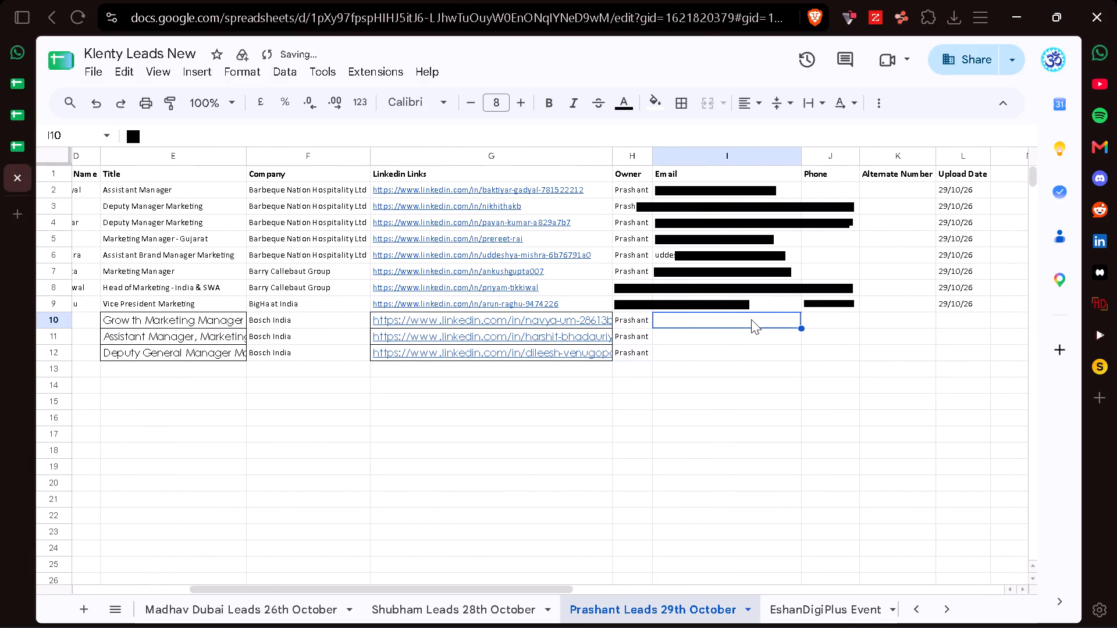
left_click(5, 141)
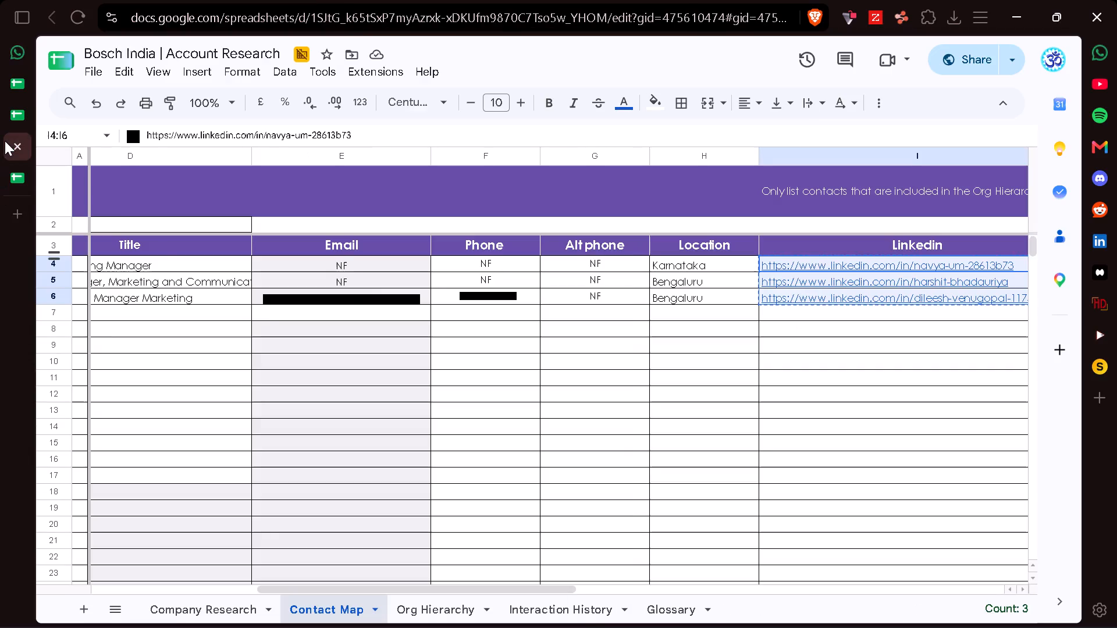
scroll(261, 317, "right", 2)
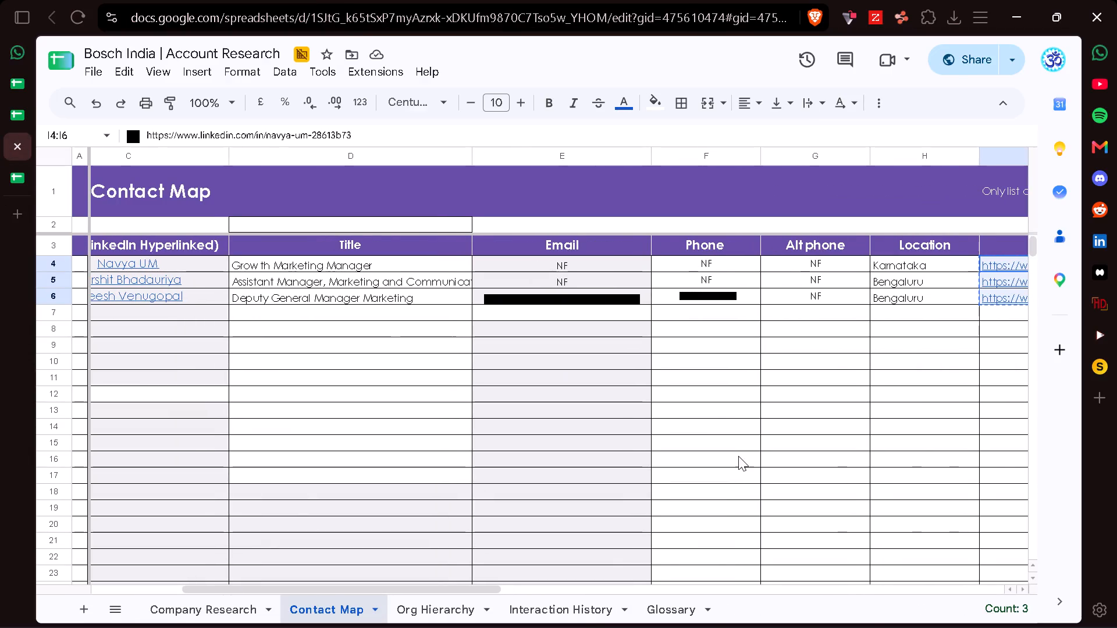
left_click(528, 263)
key("shift+Right")
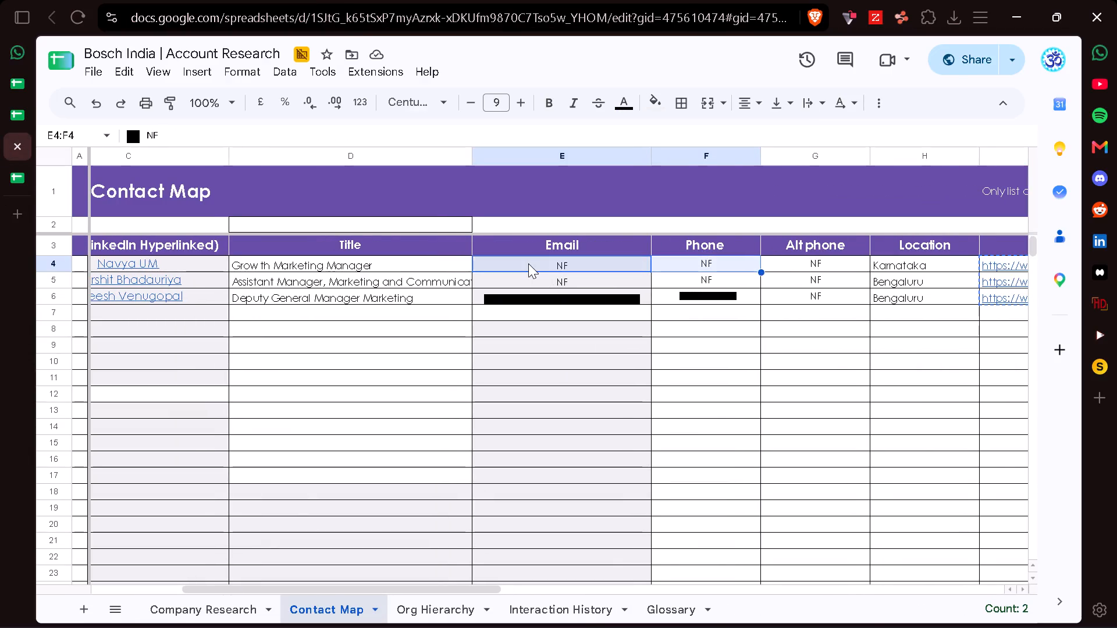
key("ctrl+shift+Down")
key("ctrl+c")
left_click(15, 174)
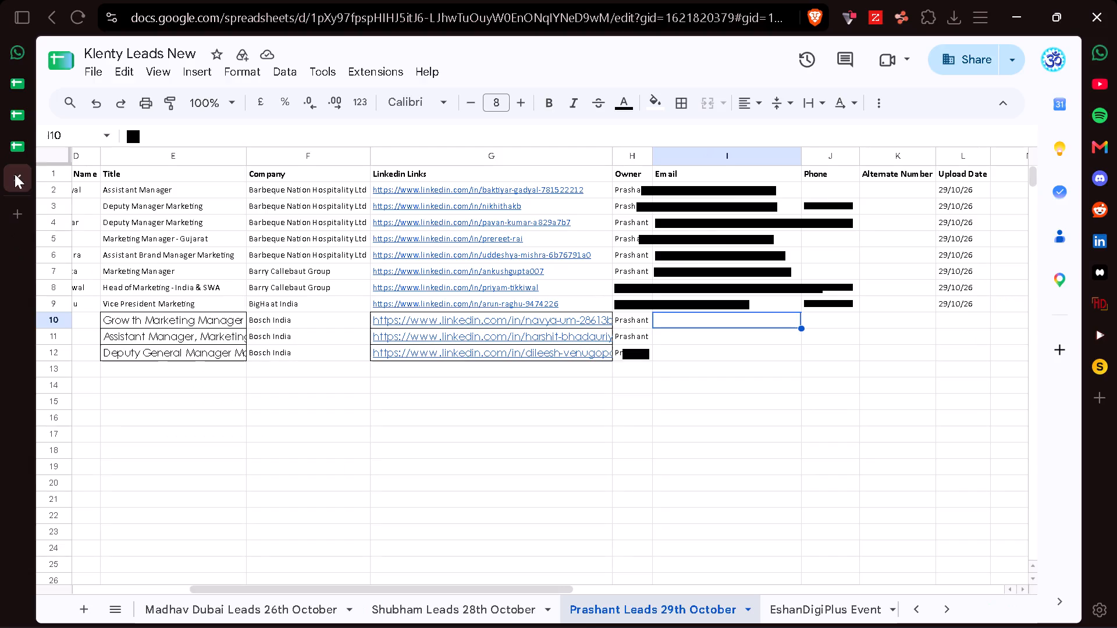
key("ctrl+v")
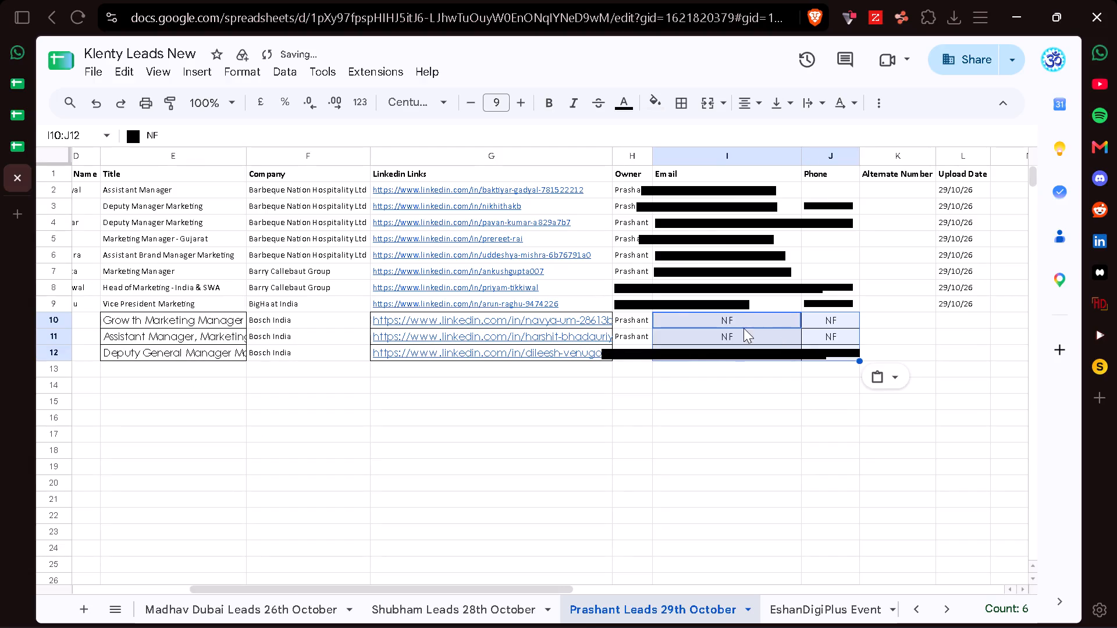
Clear the NF entries from the Email and Phone cells I10:J11.
key("shift+Right")
key("shift+Left")
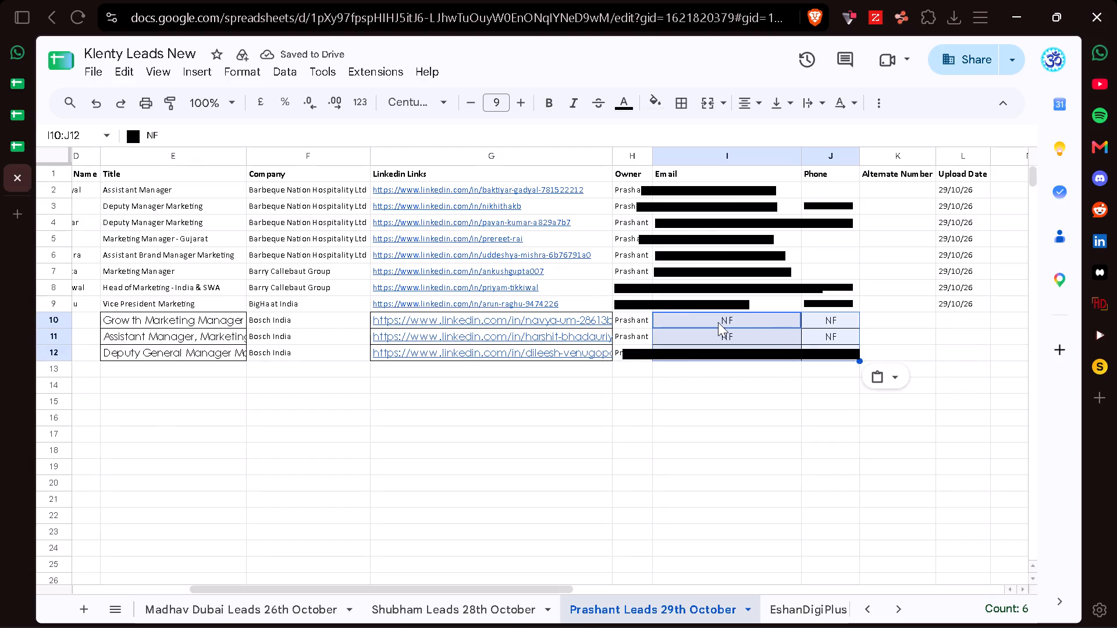
key("shift+Down")
left_click(718, 322)
key("shift+Right")
key("shift+Down")
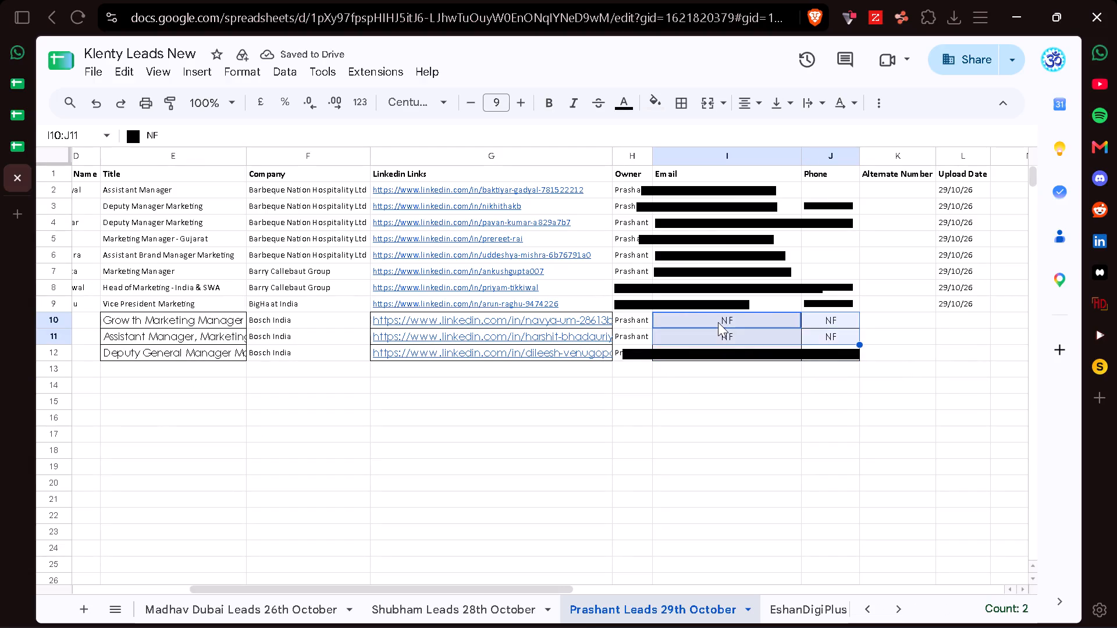
key("BackSpace")
Copy the upload date 29/10/26 from L9 into Upload Date cells L10 to L12.
left_click(972, 305)
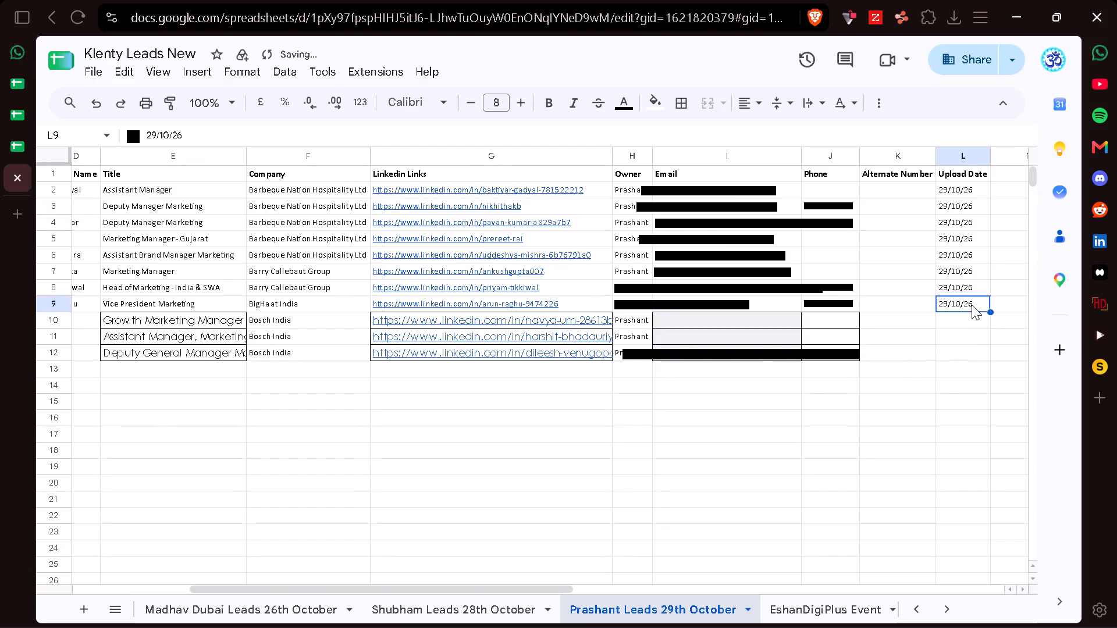
key("ctrl+c")
key("Down")
key("shift+Down")
key("shift+Down")
key("ctrl+v")
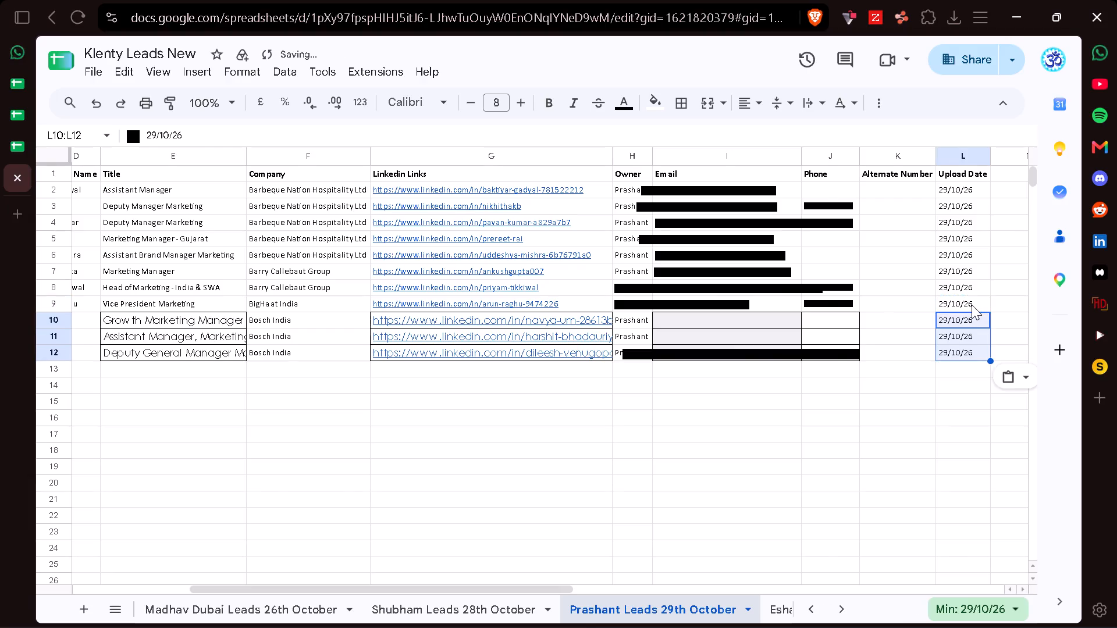
Extend the name-splitting formula from First Name cell C9 down to C12.
scroll(668, 408, "right", 4)
left_click(321, 302)
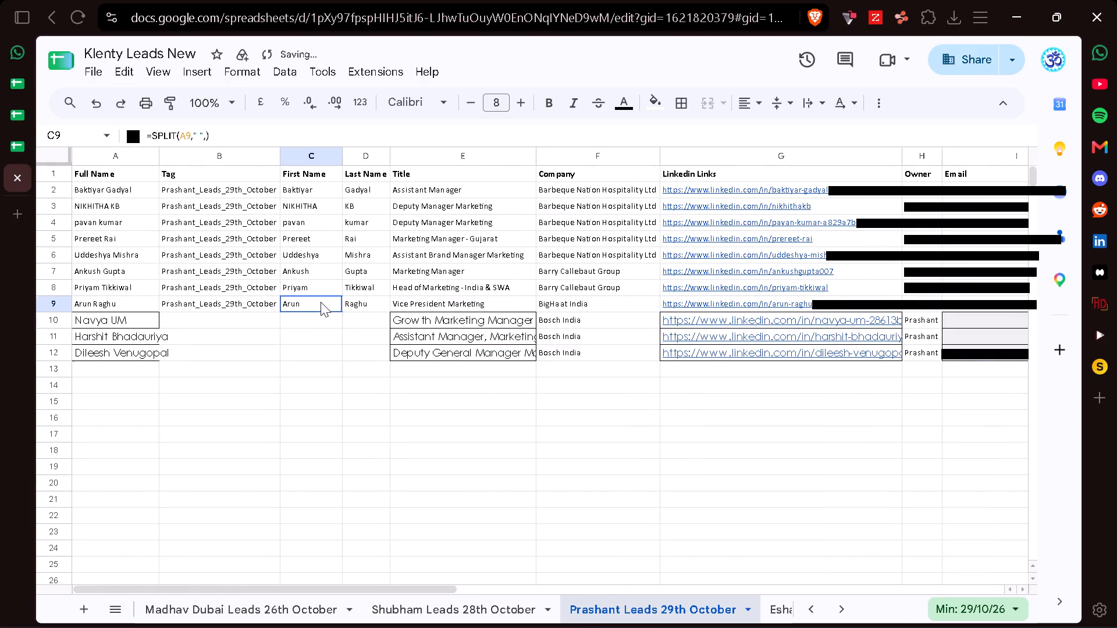
left_click_drag(343, 311, 343, 354)
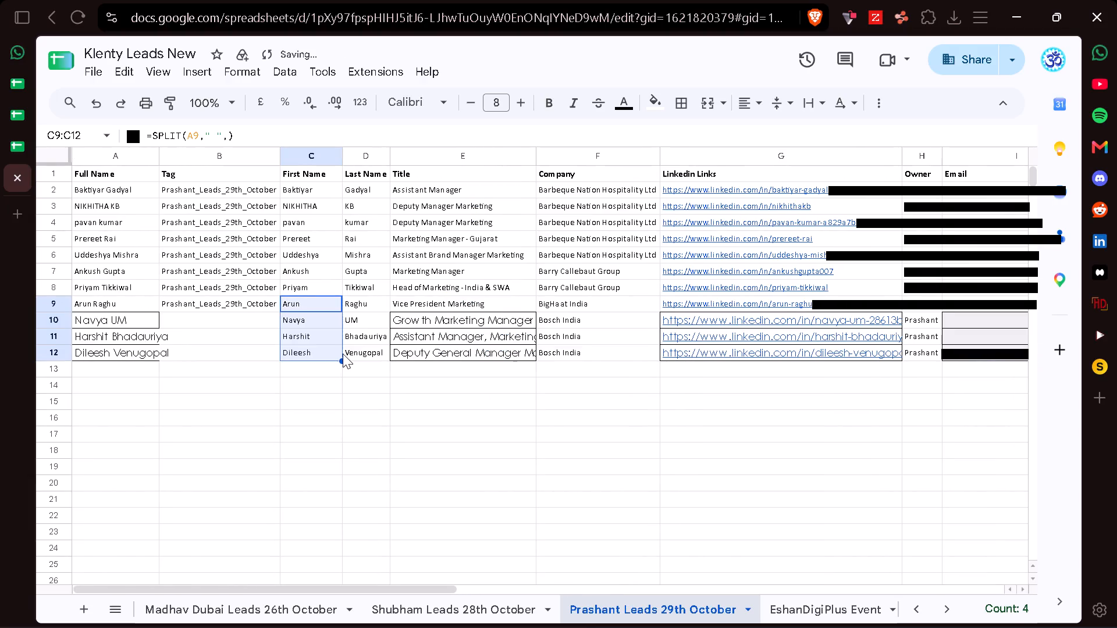
Copy the tag Prashant_Leads_29th_October from B9 into Tag cells B10 to B12.
left_click(260, 311)
key("ctrl+c")
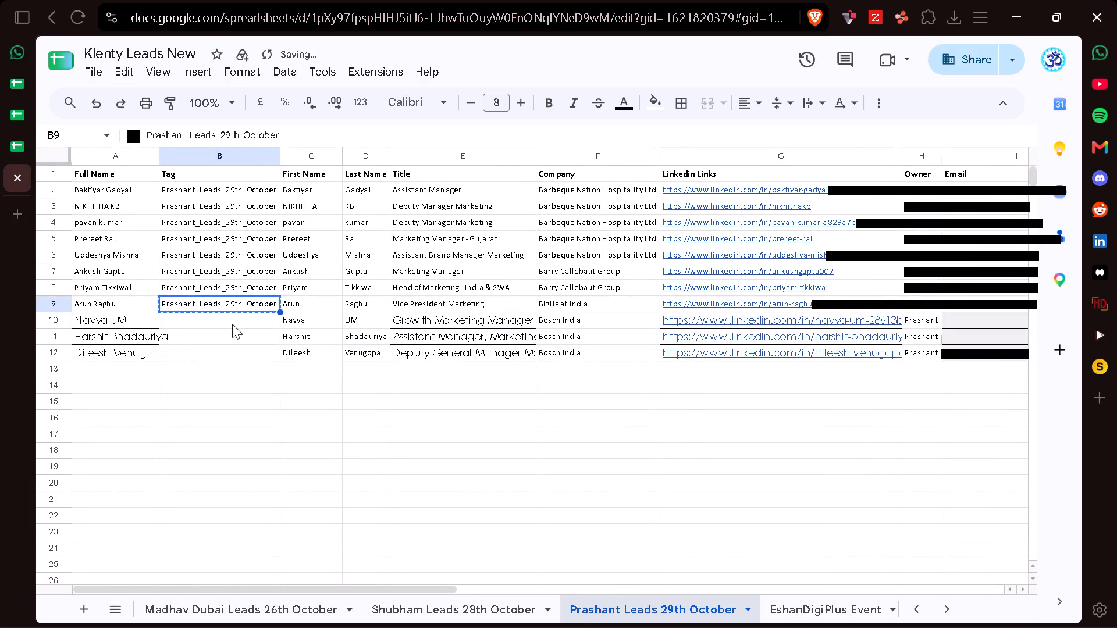
left_click(232, 324)
key("shift+Down")
key("shift+Down")
key("ctrl+v")
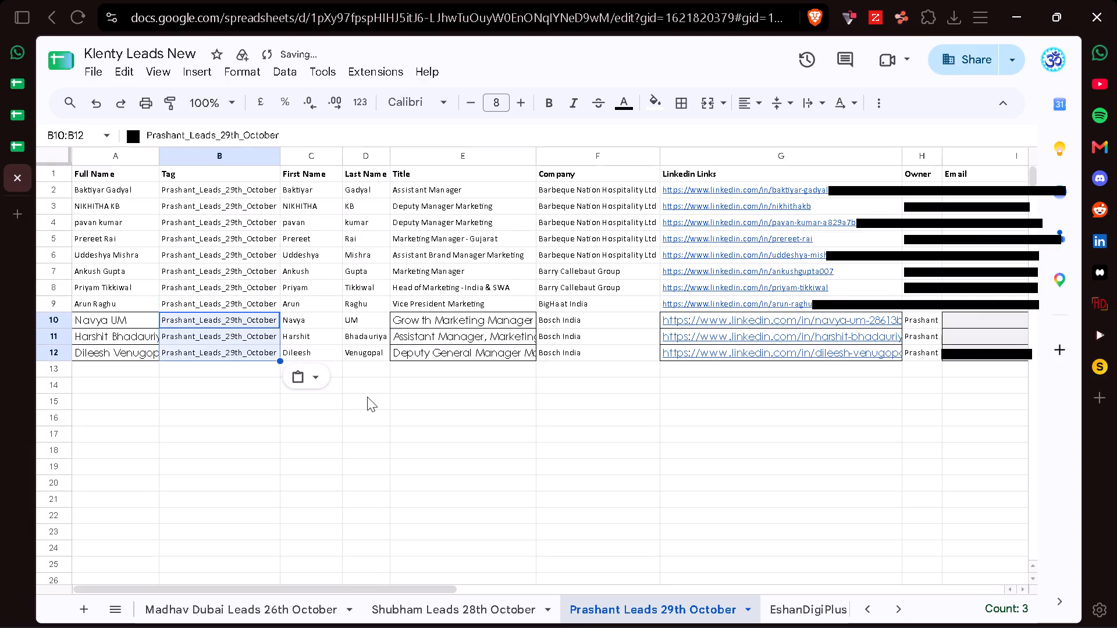
Check the new Bosch India rows across all columns and close the Bosch India account research file.
scroll(367, 397, "left", 1)
scroll(367, 397, "right", 4)
scroll(293, 372, "left", 3)
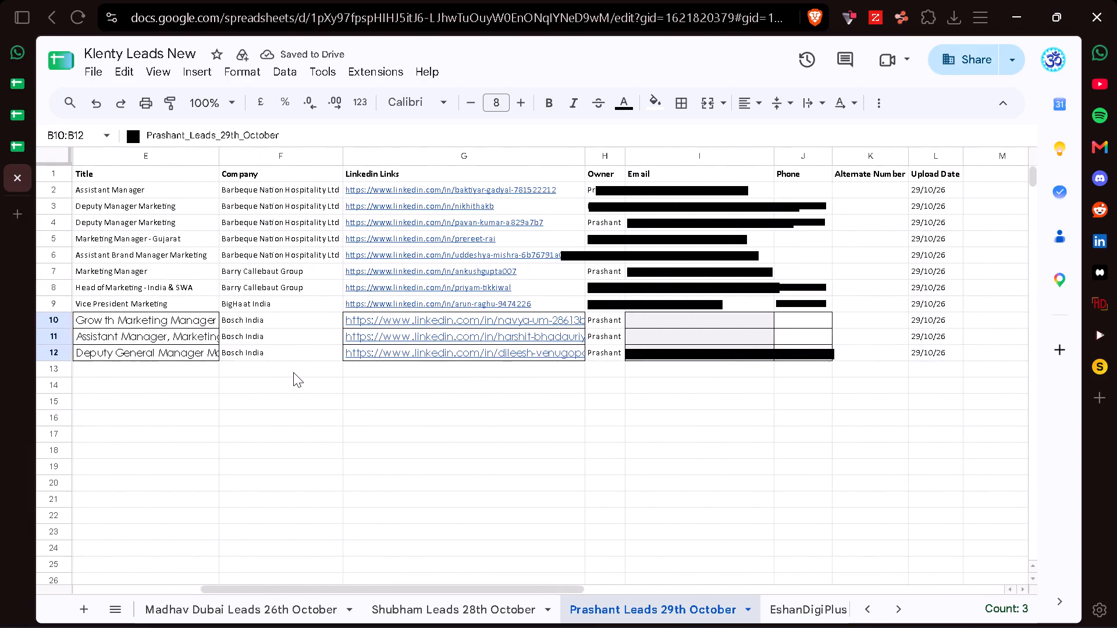
scroll(293, 372, "right", 7)
left_click(14, 148)
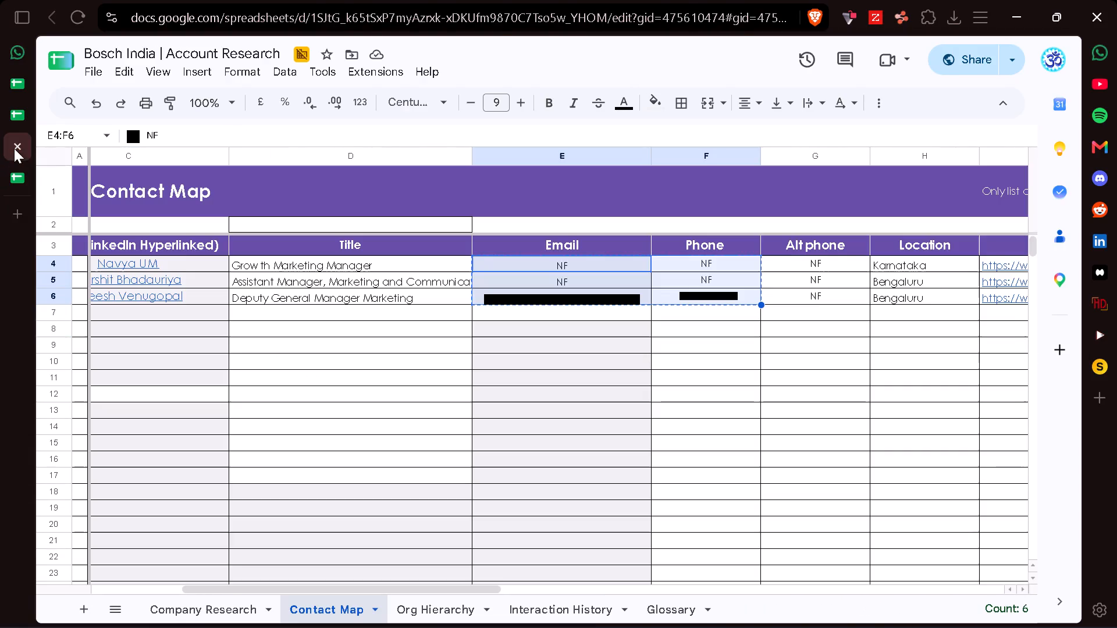
left_click(18, 144)
Mark Bosch India as "Uploaded on Klenty" in the AR Master Sheet's Comments 2 column, K44, and close that sheet.
left_click(21, 114)
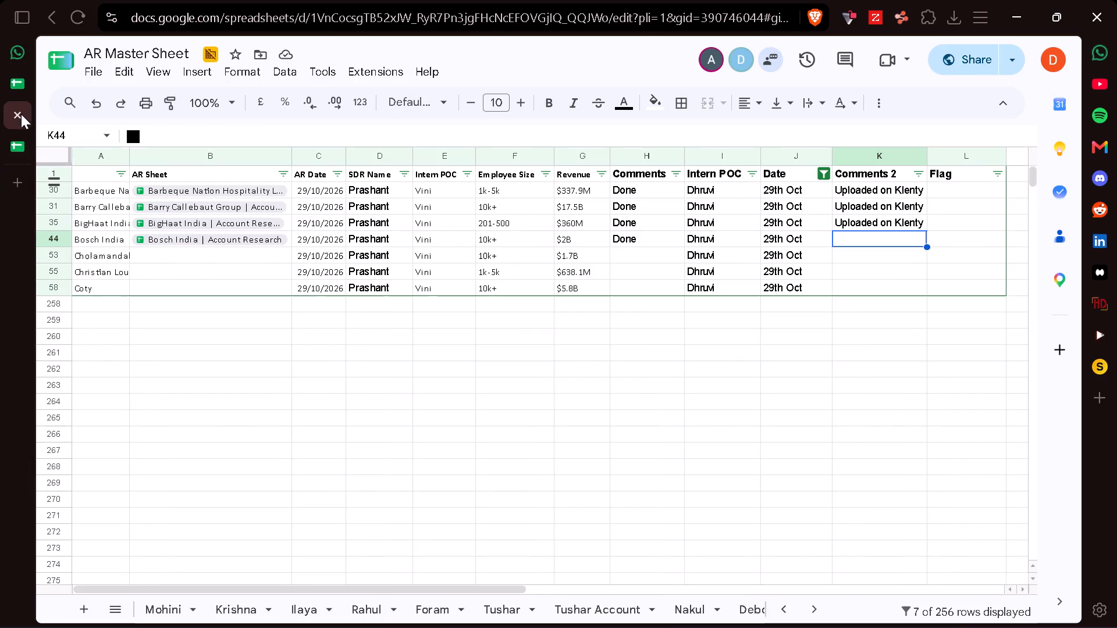
key("Up")
key("ctrl+c")
key("Down")
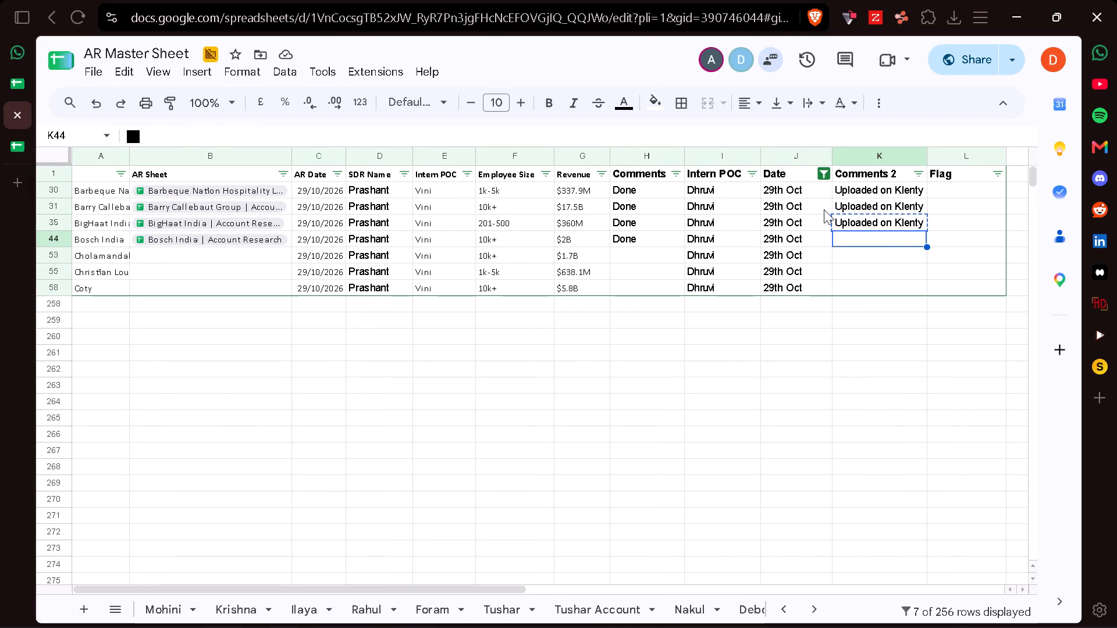
key("ctrl+v")
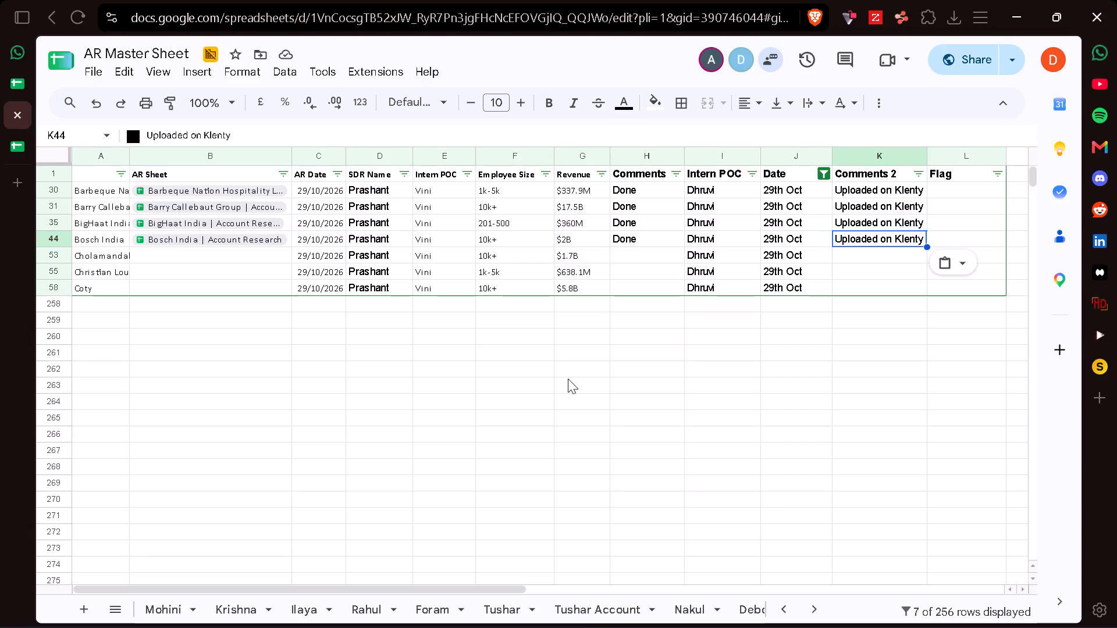
left_click(15, 115)
Sort the Bosch India rows A10:L12 in Klenty Leads New alphabetically by full name.
left_click(99, 334)
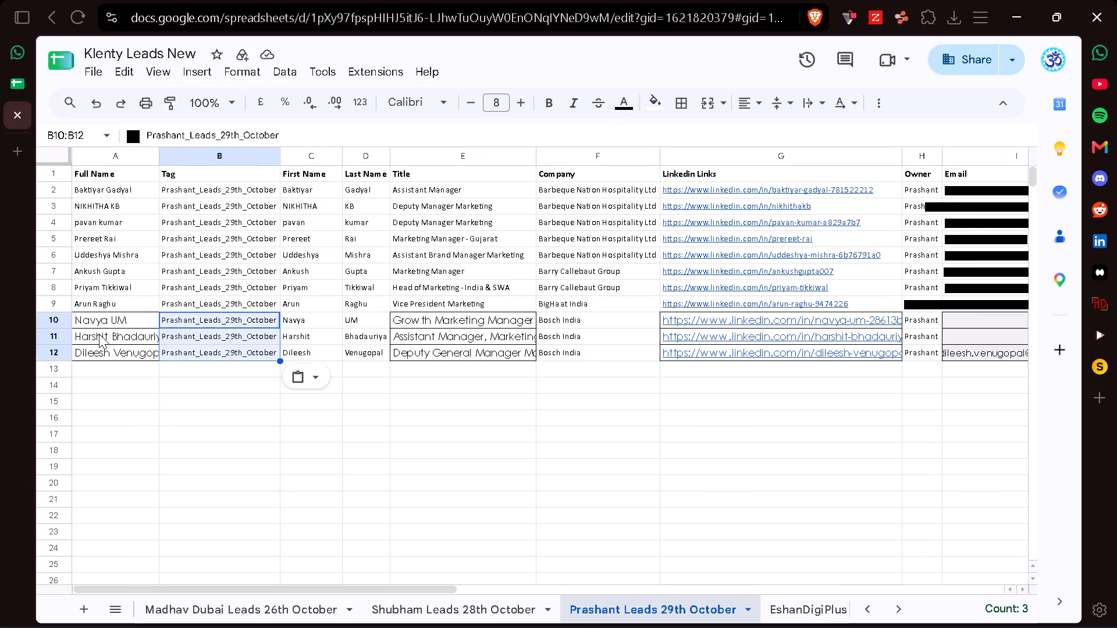
key("Up")
key("ctrl+shift+Down")
key("ctrl+shift+Right")
key("ctrl+shift+Right")
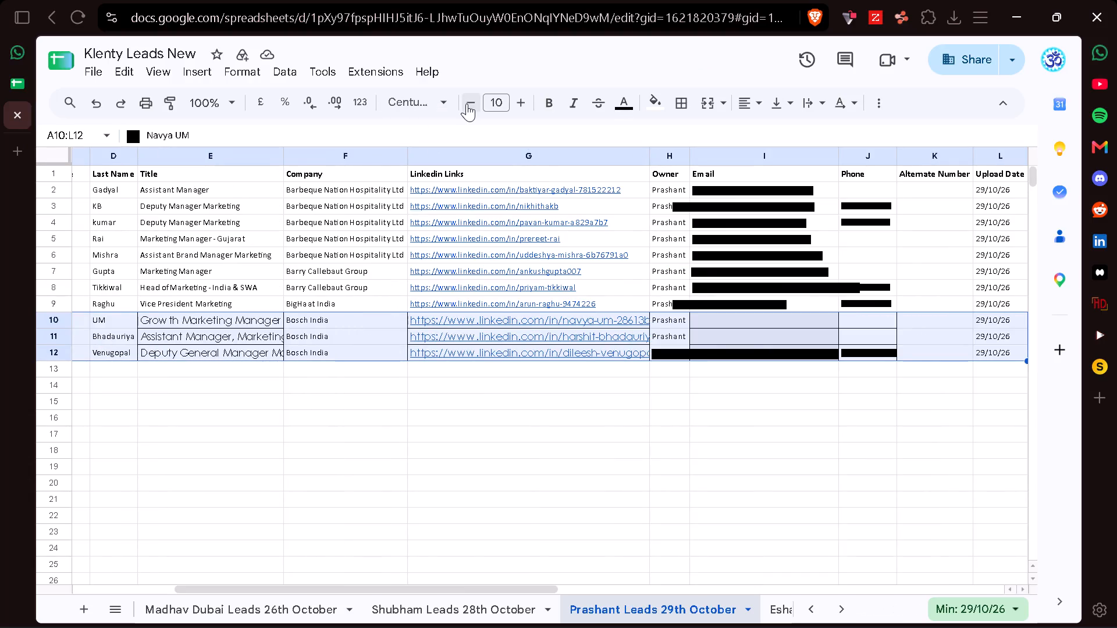
right_click(471, 348)
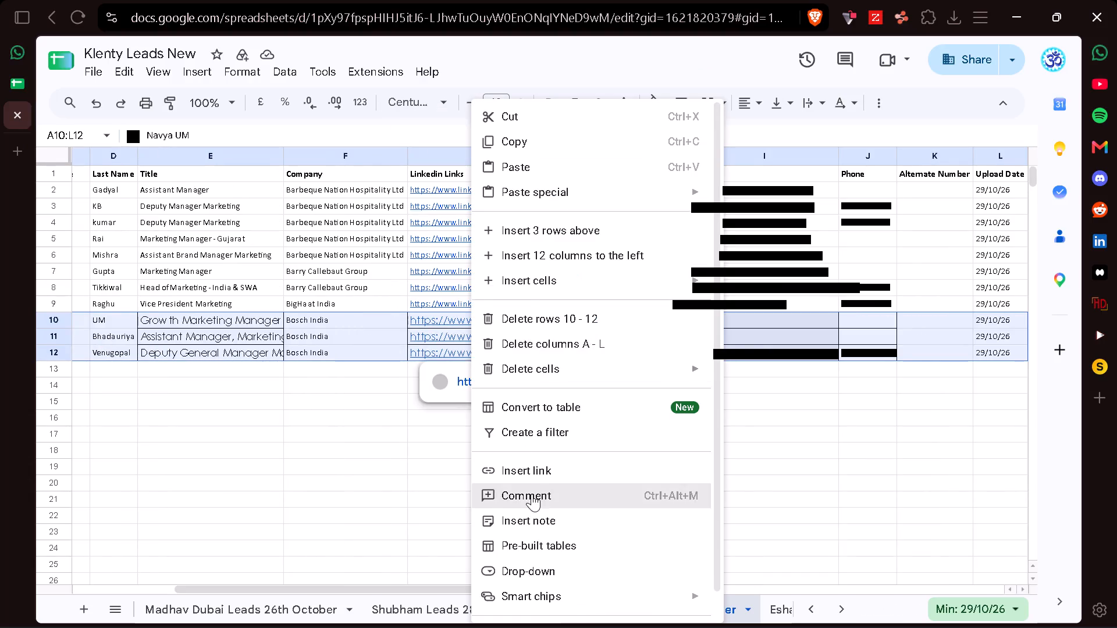
scroll(532, 494, "down", 2)
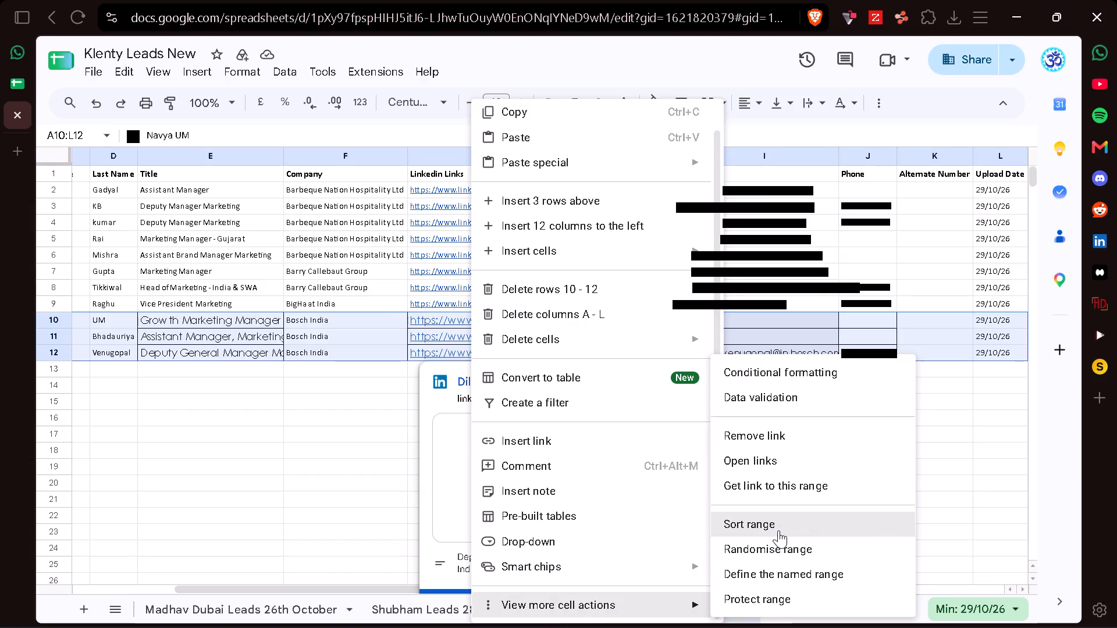
left_click(778, 530)
left_click(718, 404)
Set the text of the Bosch India rows A10:L12 to Calibri, size 8.
scroll(434, 457, "right", 2)
scroll(205, 411, "right", 4)
scroll(205, 411, "left", 2)
double_click(472, 105)
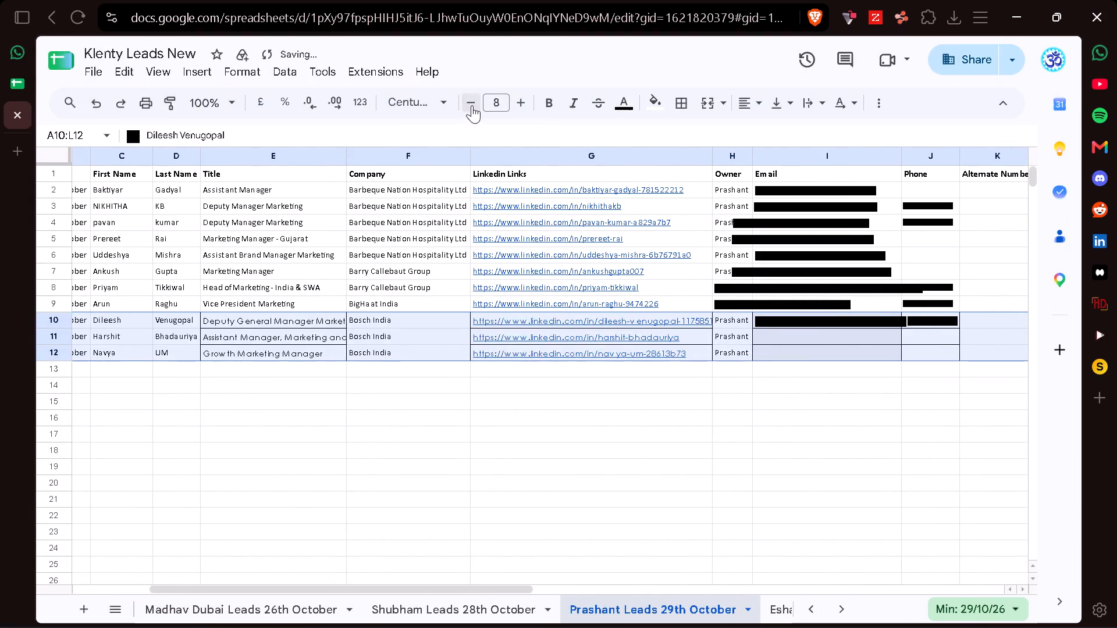
left_click_drag(439, 101, 439, 263)
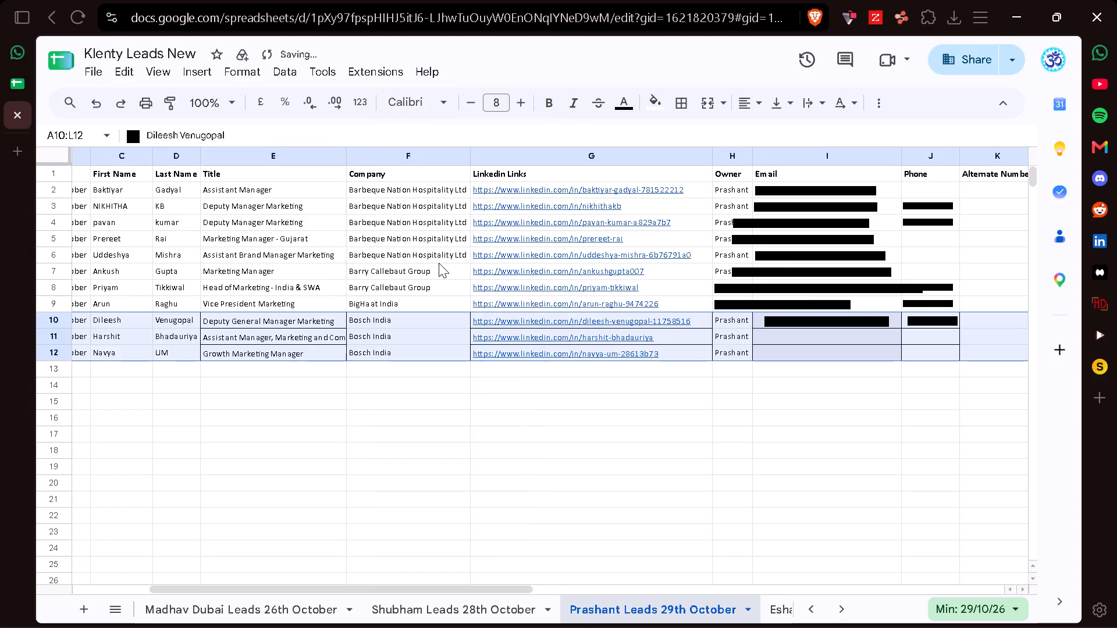
Remove all borders from A10:L12 and reset the cells' fill colour.
left_click(677, 106)
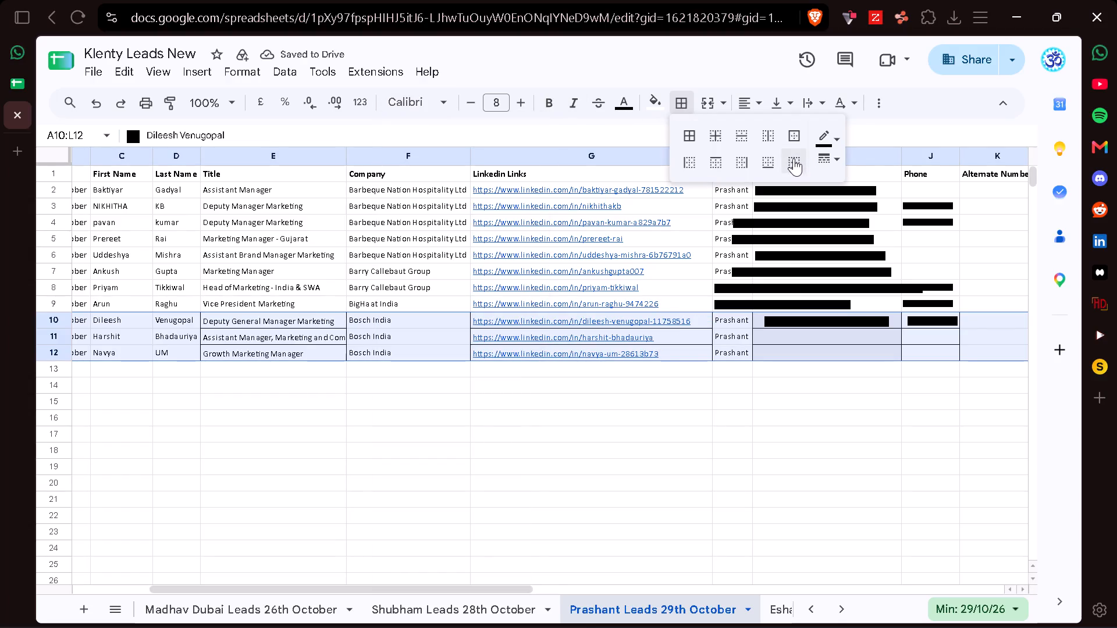
left_click(792, 159)
left_click(655, 99)
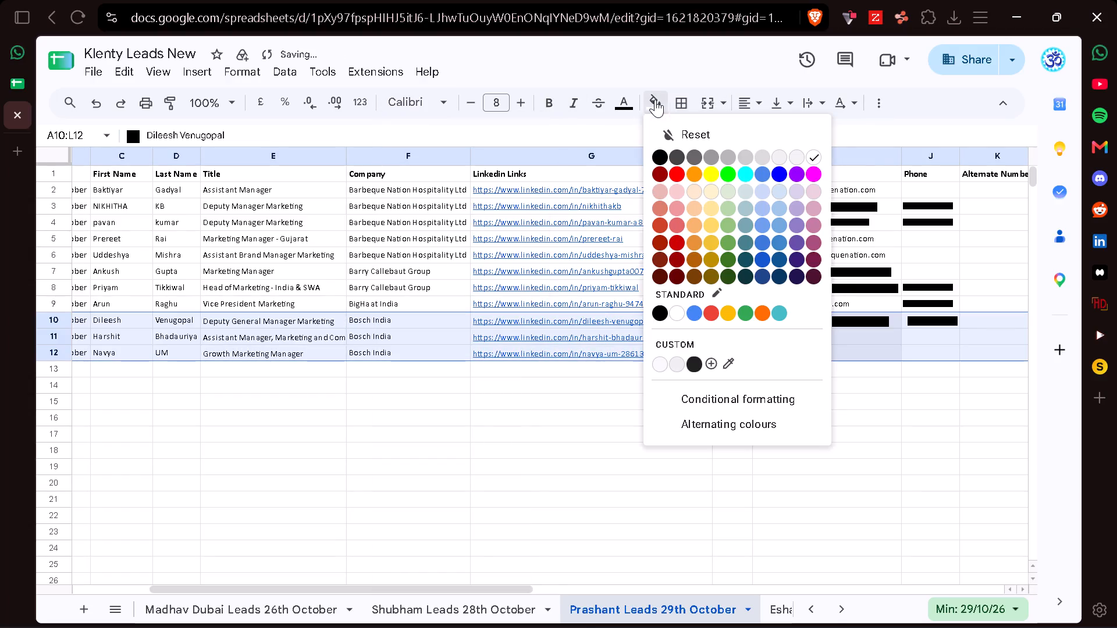
left_click(672, 123)
Auto-fit the widths of all columns in the Prashant Leads 29th October sheet to their contents.
scroll(432, 424, "right", 1)
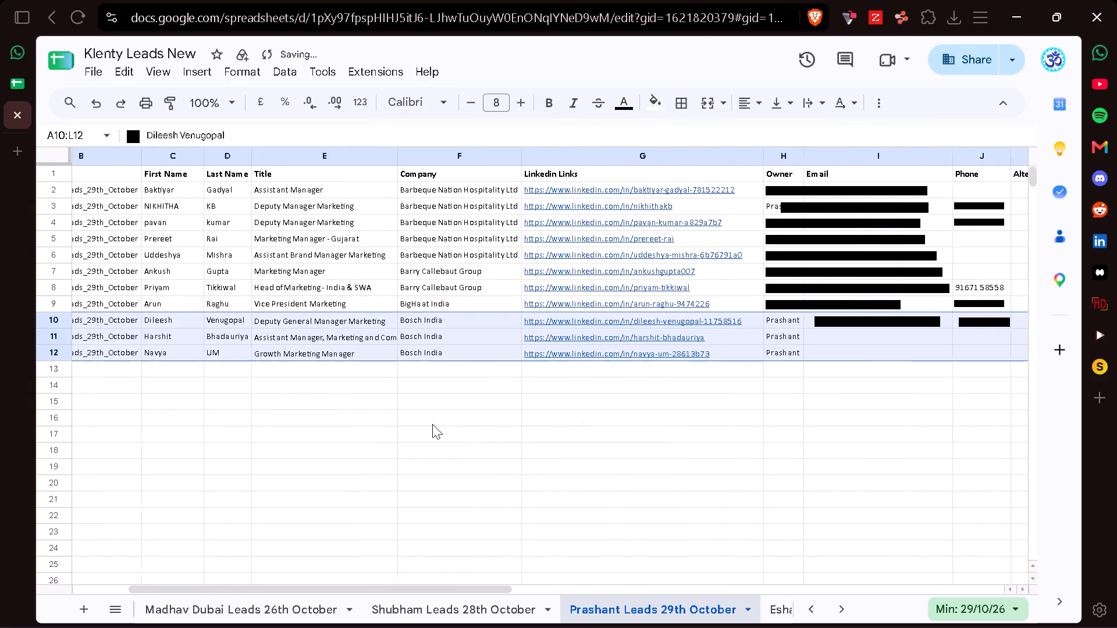
scroll(432, 424, "right", 3)
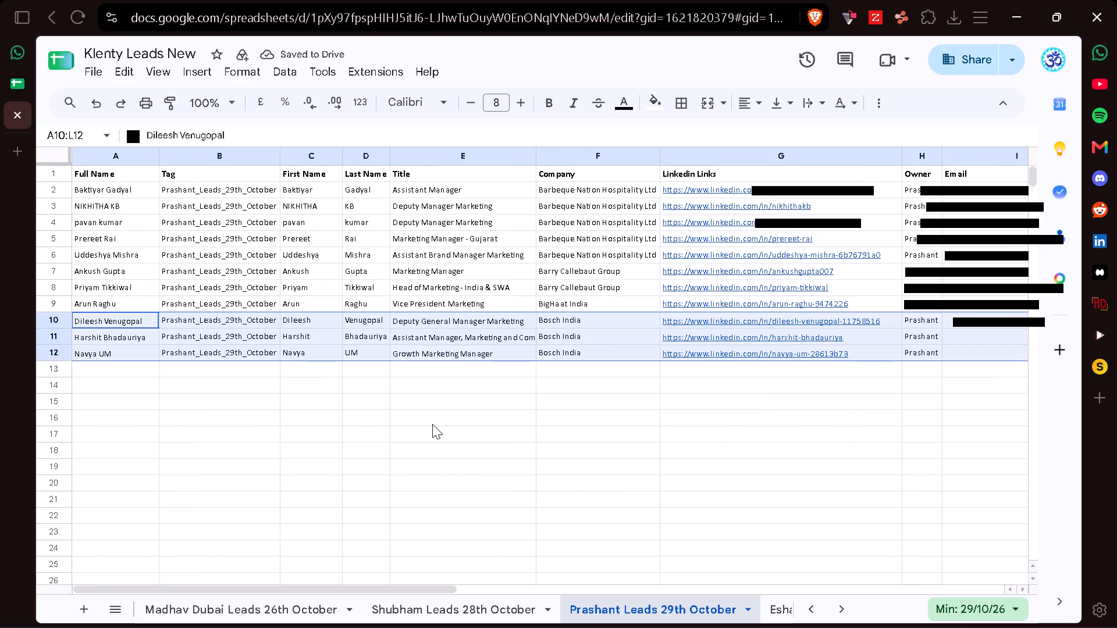
left_click(51, 156)
double_click(156, 157)
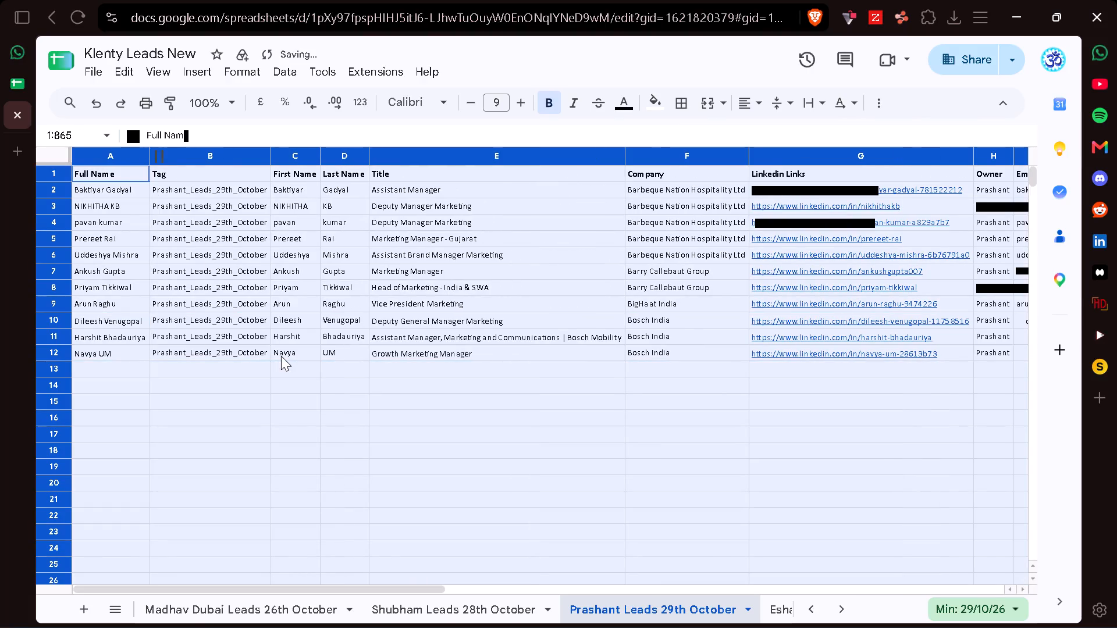
Try to trim extra characters from the start of the email in cell I10.
scroll(281, 356, "left", 4)
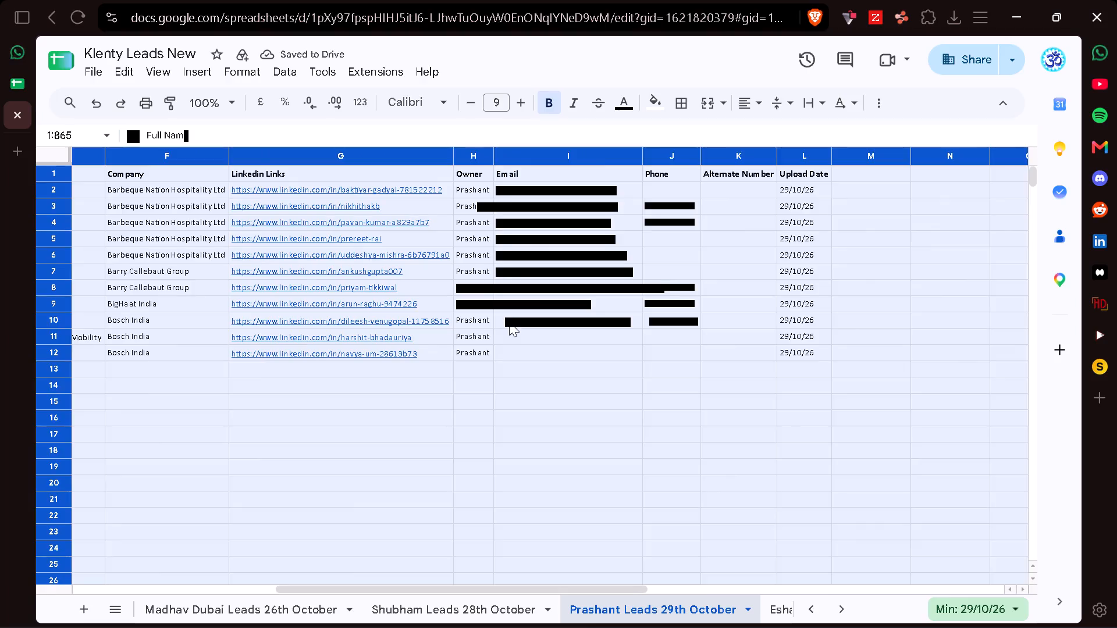
left_click(509, 322)
left_click(148, 138)
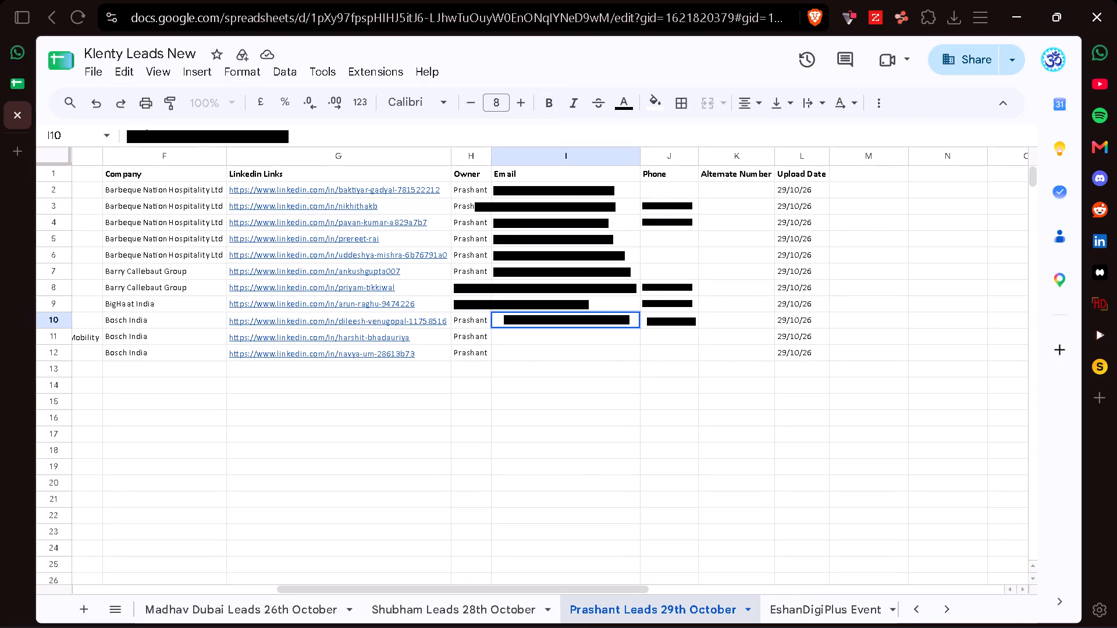
key("BackSpace")
key("BackSpace")
key("BackSpace")
key("Return")
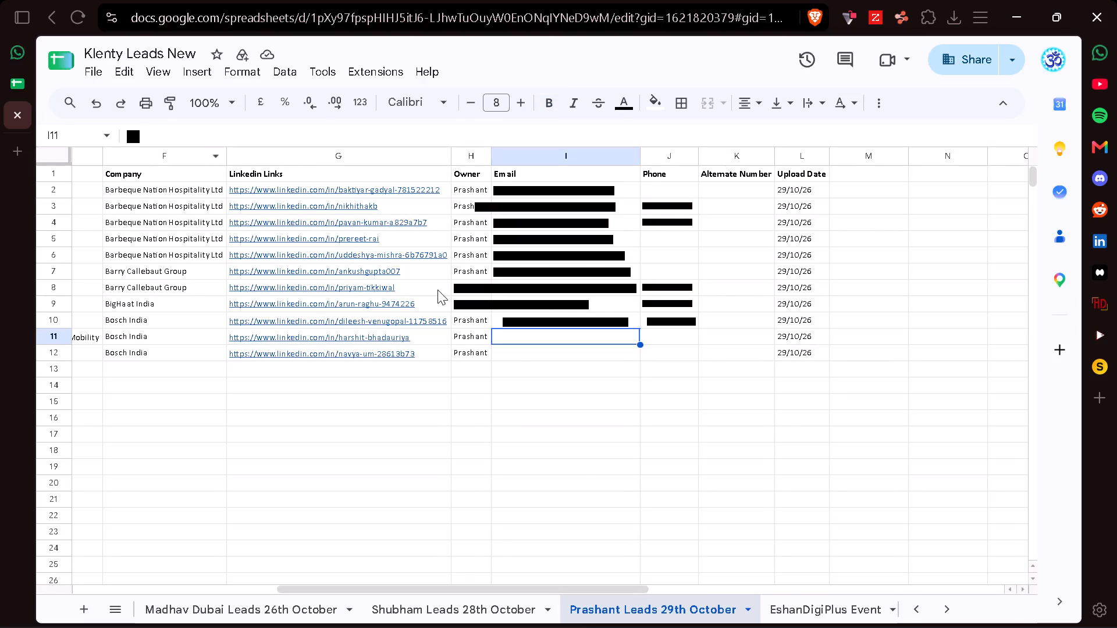
Left-align the Email and Phone cells I10:J865 in the Prashant Leads 29th October sheet.
left_click(538, 326)
key("Up")
key("shift+Right")
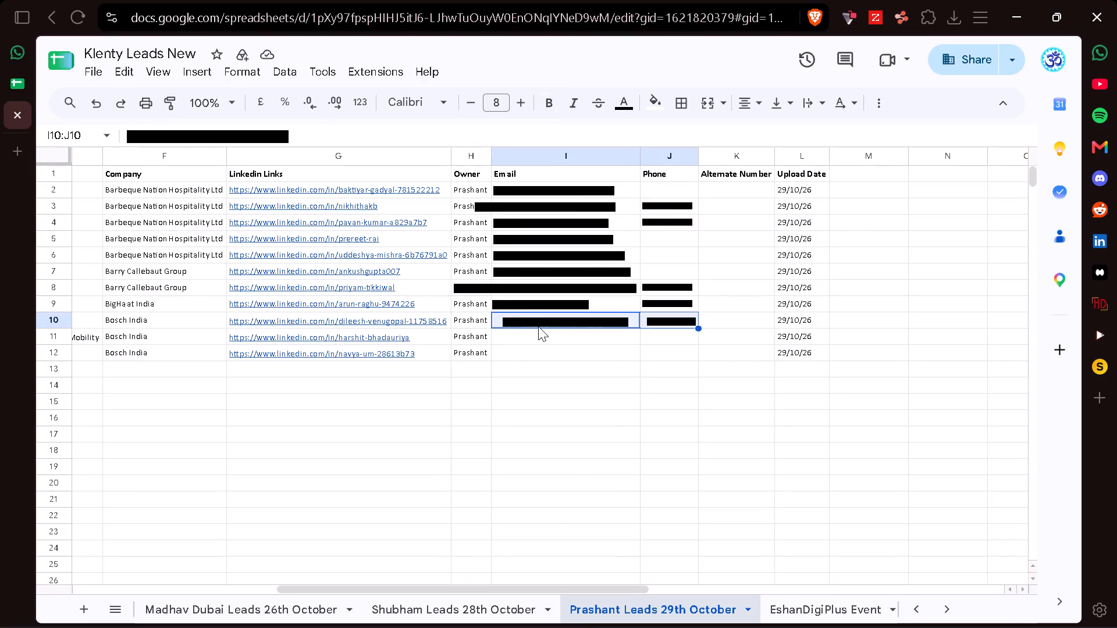
key("shift+Down")
key("ctrl+shift+Down")
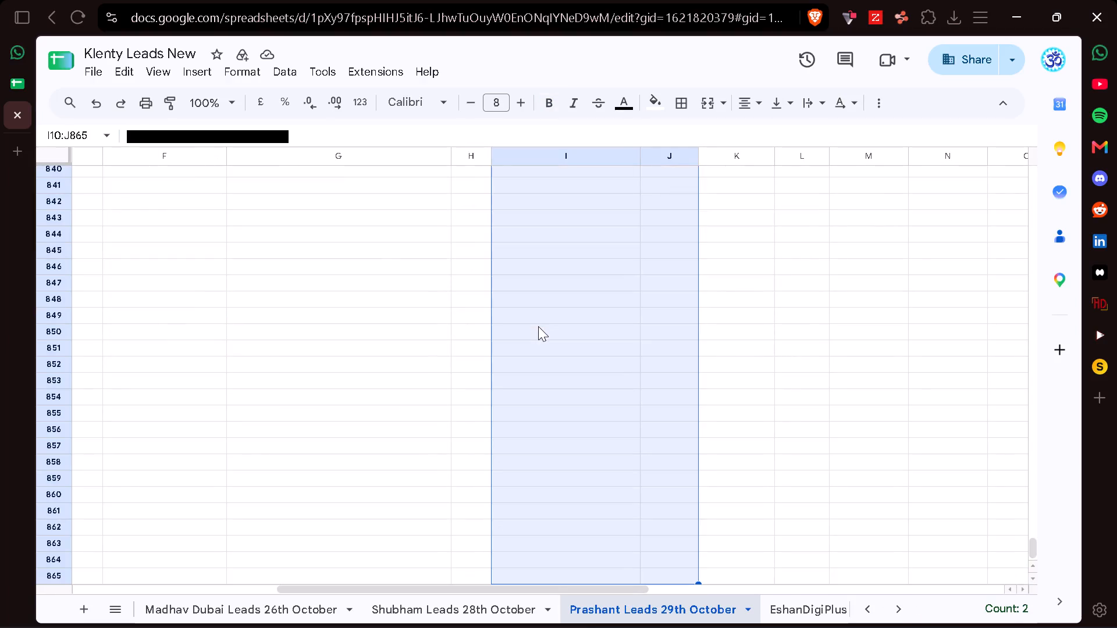
left_click(744, 106)
left_click(747, 120)
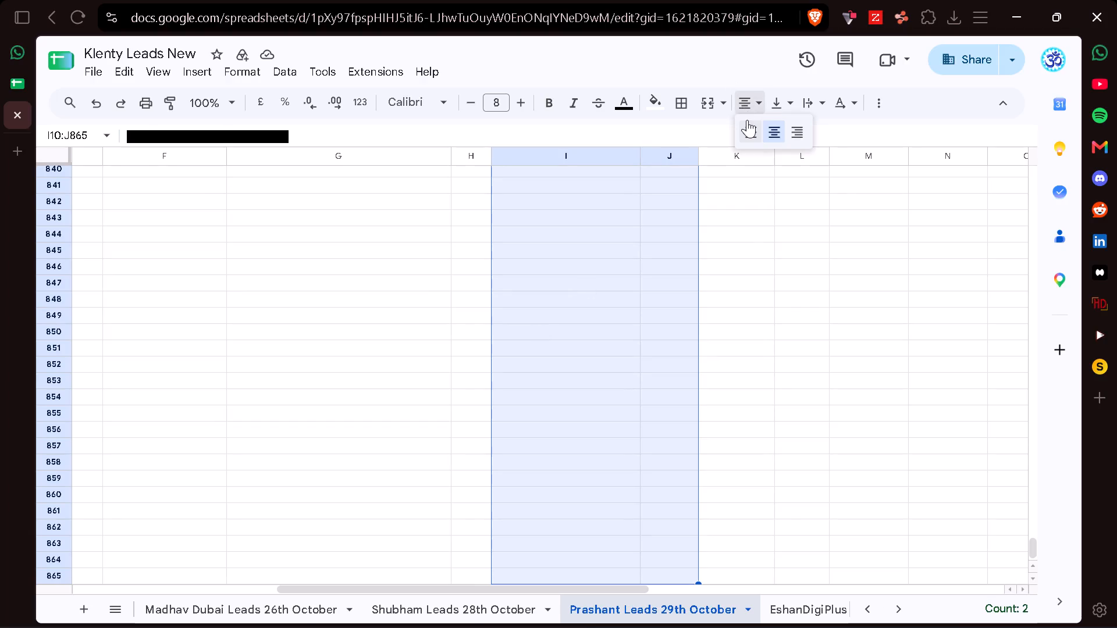
scroll(534, 249, "up", 20)
scroll(534, 249, "up", 11)
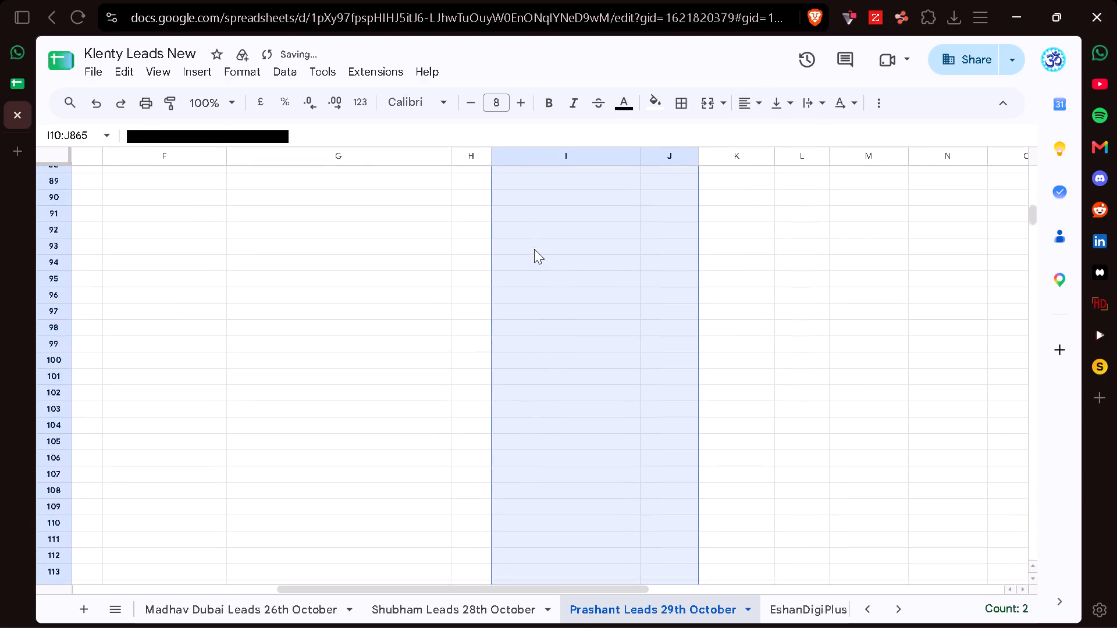
scroll(534, 249, "up", 4)
Remove the extra leading characters from the phone number in cell J10.
left_click(652, 318)
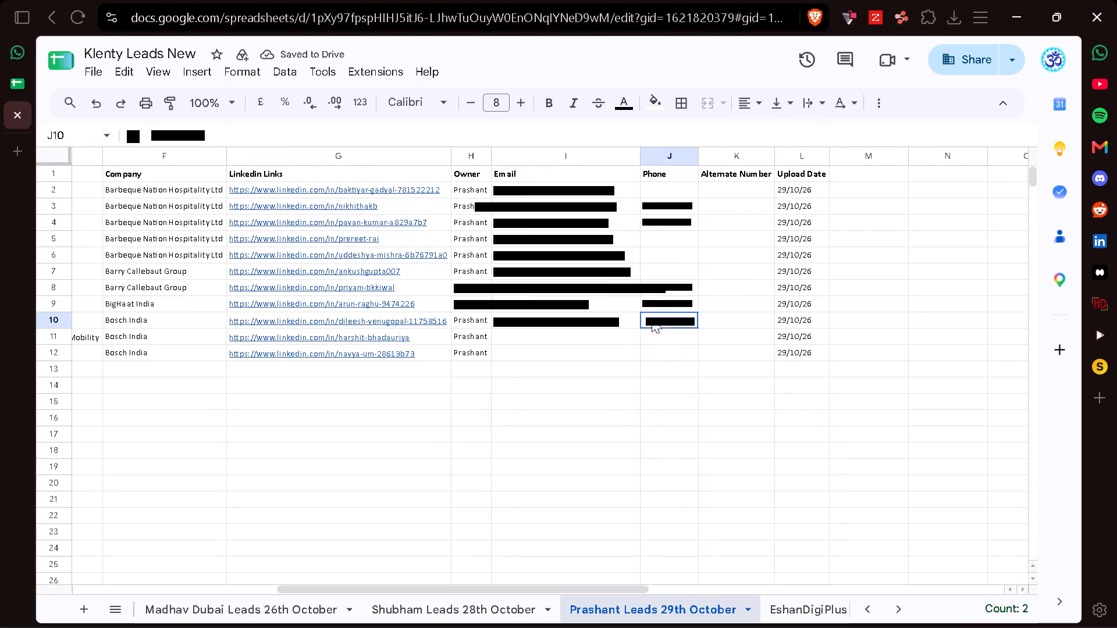
left_click(151, 138)
key("BackSpace")
key("BackSpace")
key("BackSpace")
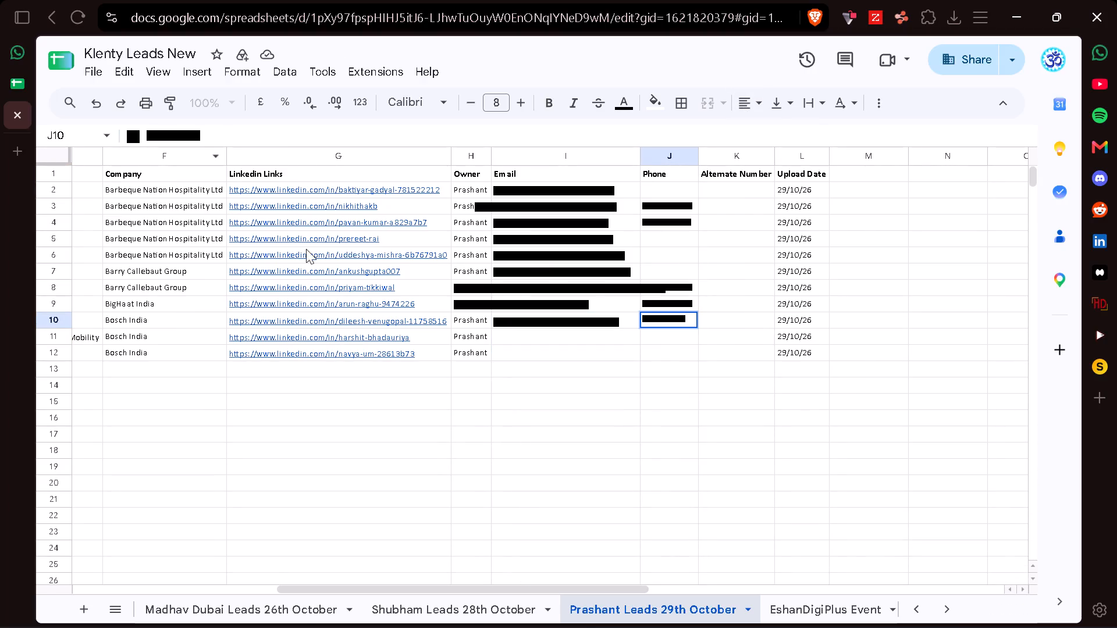
key("BackSpace")
key("BackSpace")
key("Return")
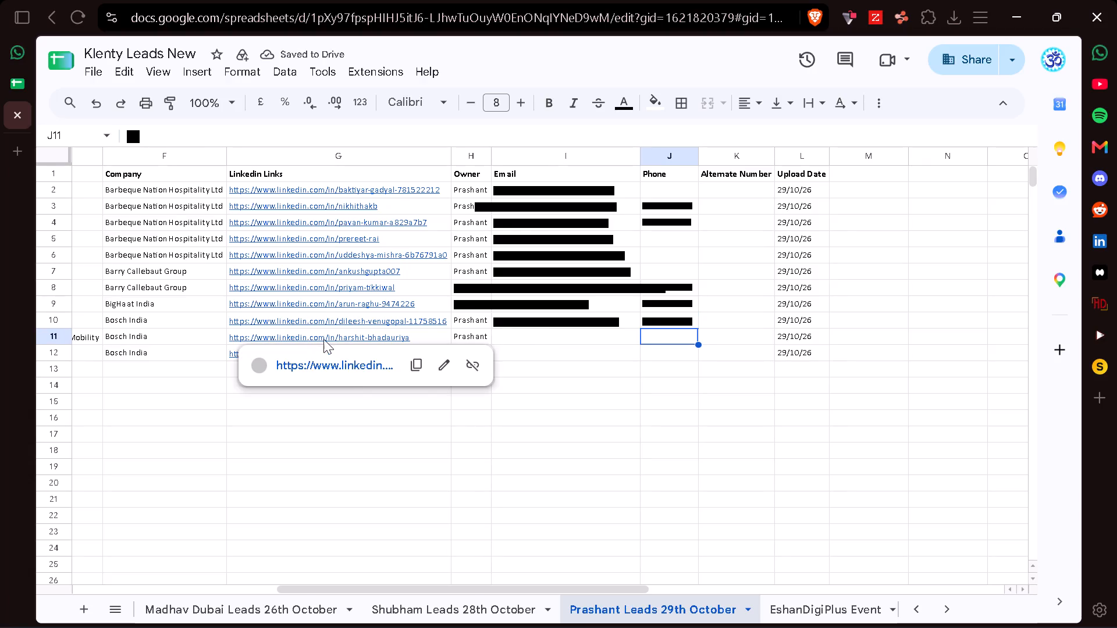
Open the row 11 LinkedIn profile with the SMARTe extension and send a connection request without a note.
left_click(353, 368)
left_click(899, 20)
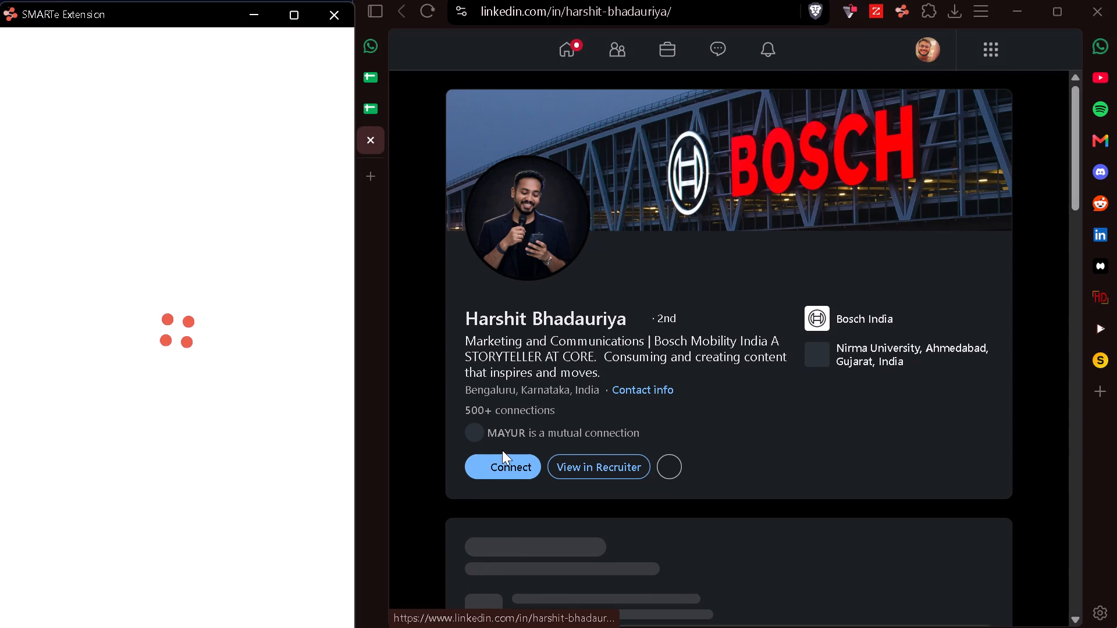
left_click(499, 472)
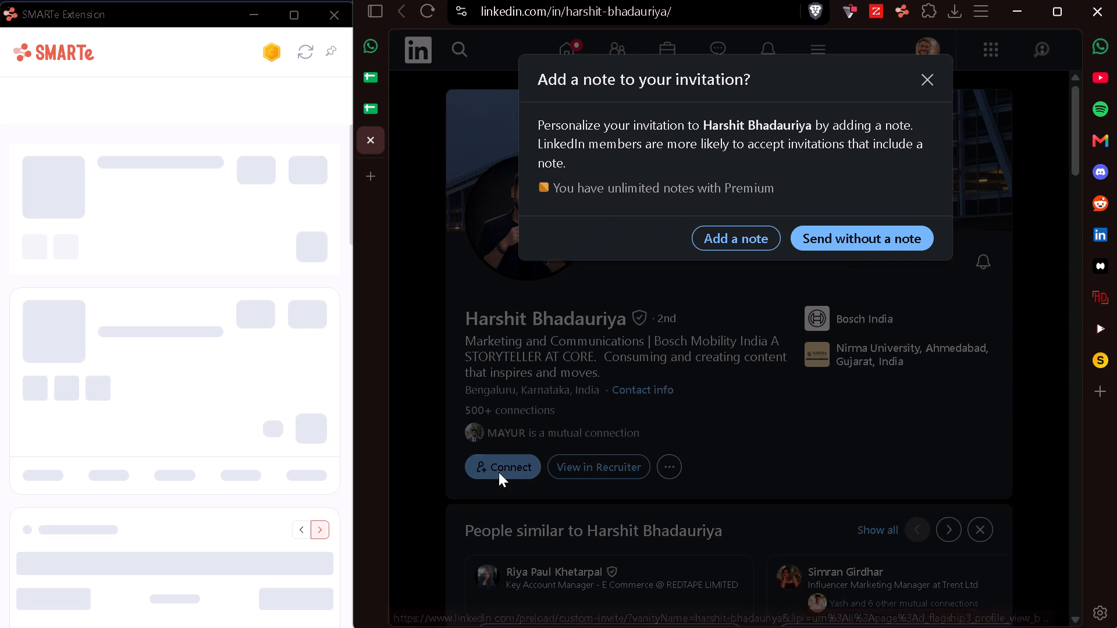
left_click(851, 243)
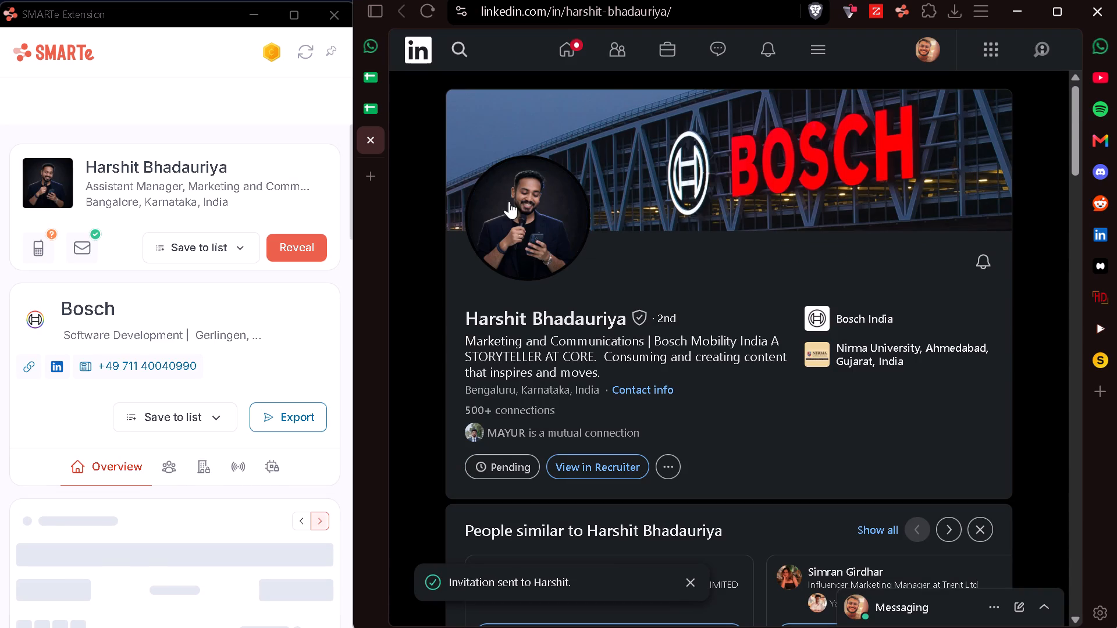
Reveal the row 11 contact's details in SMARTe and copy the email into cell I11 of the leads sheet.
left_click(303, 251)
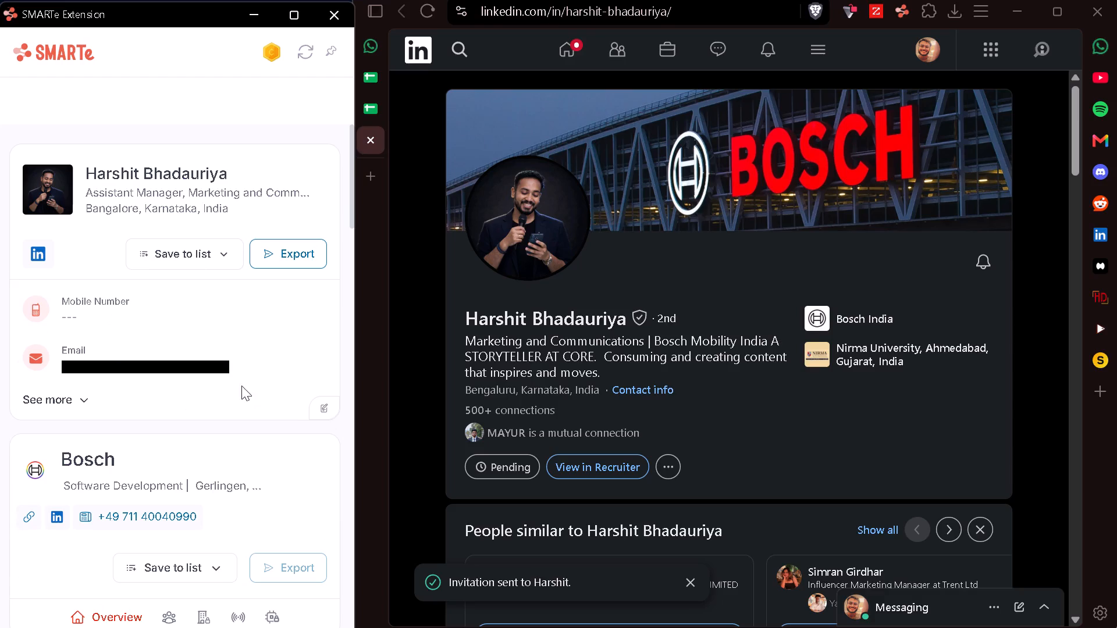
left_click(250, 366)
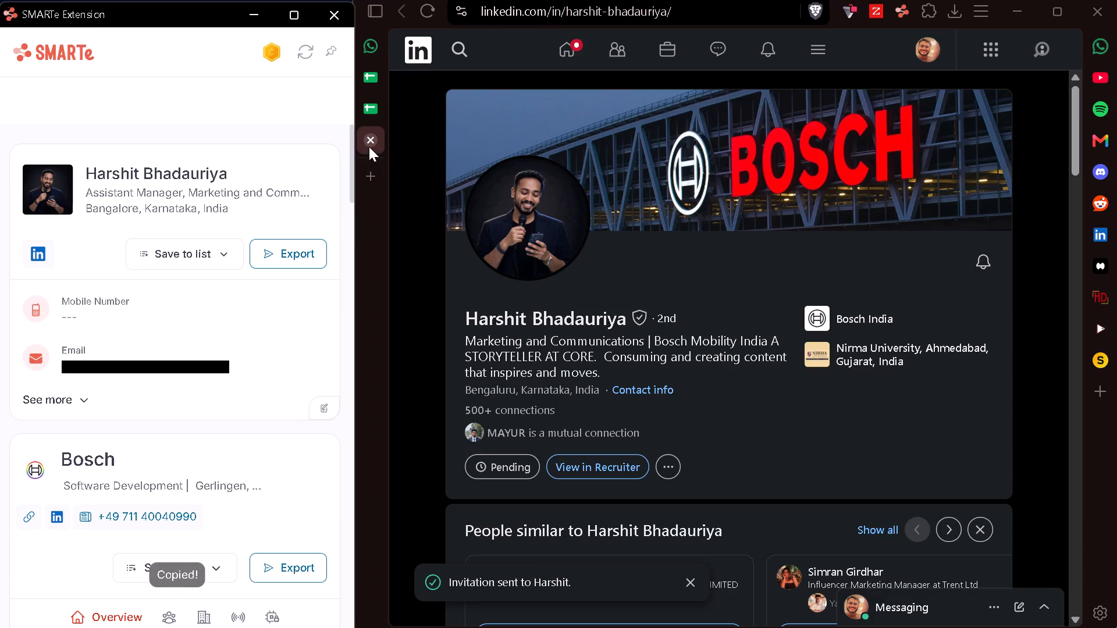
left_click(369, 147)
scroll(776, 367, "left", 1)
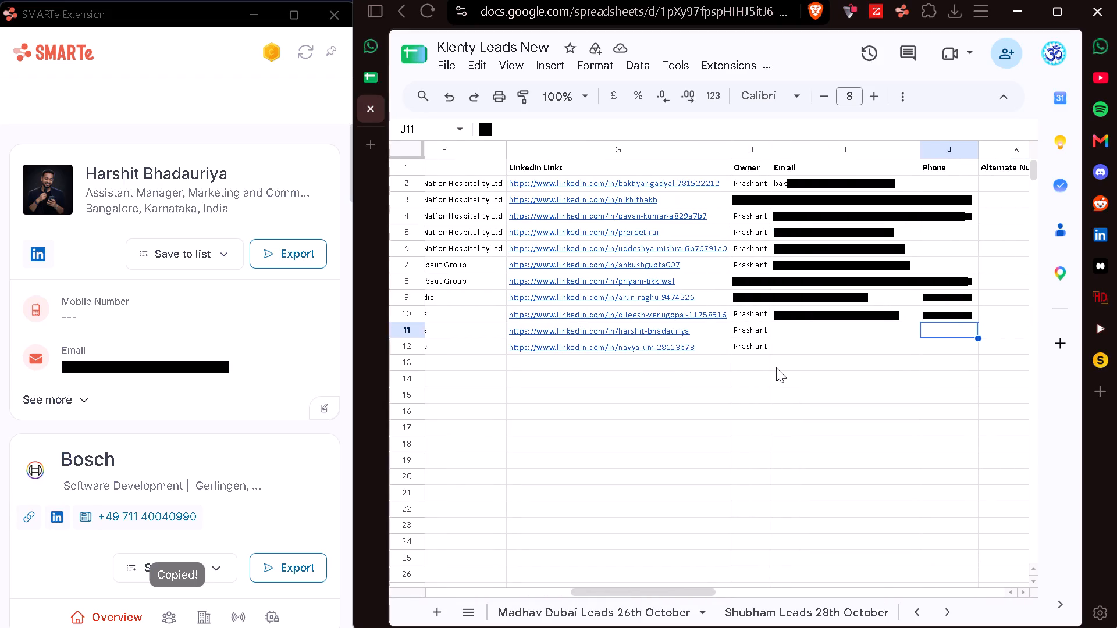
key("Left")
key("ctrl+v")
key("Down")
Open the row 12 LinkedIn profile, send a connection request without a note, and close the profile.
scroll(776, 367, "left", 1)
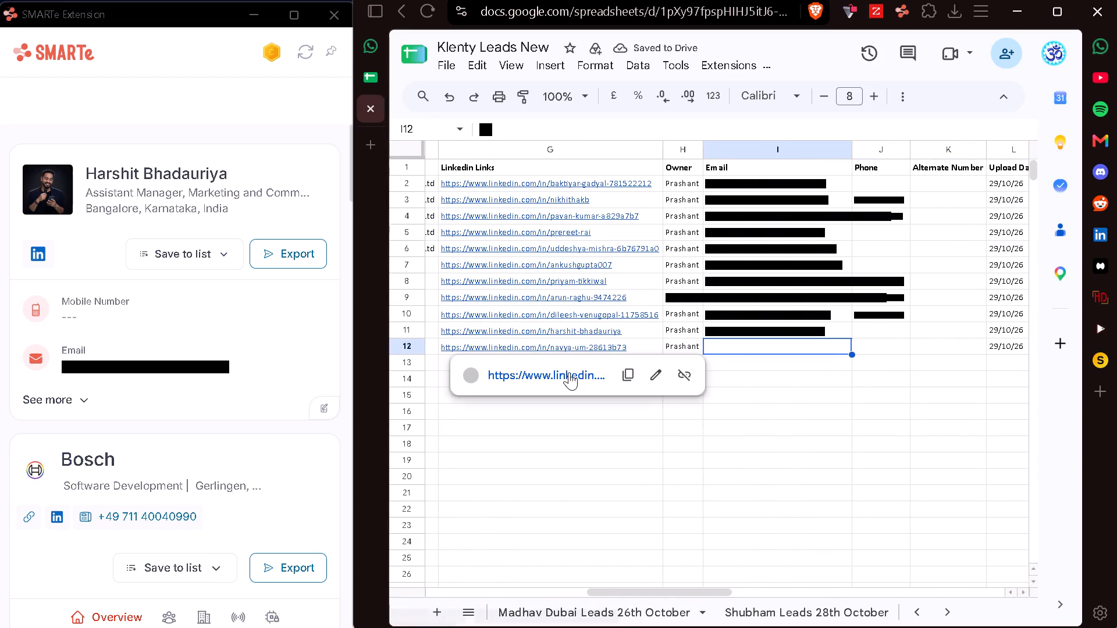
left_click(569, 372)
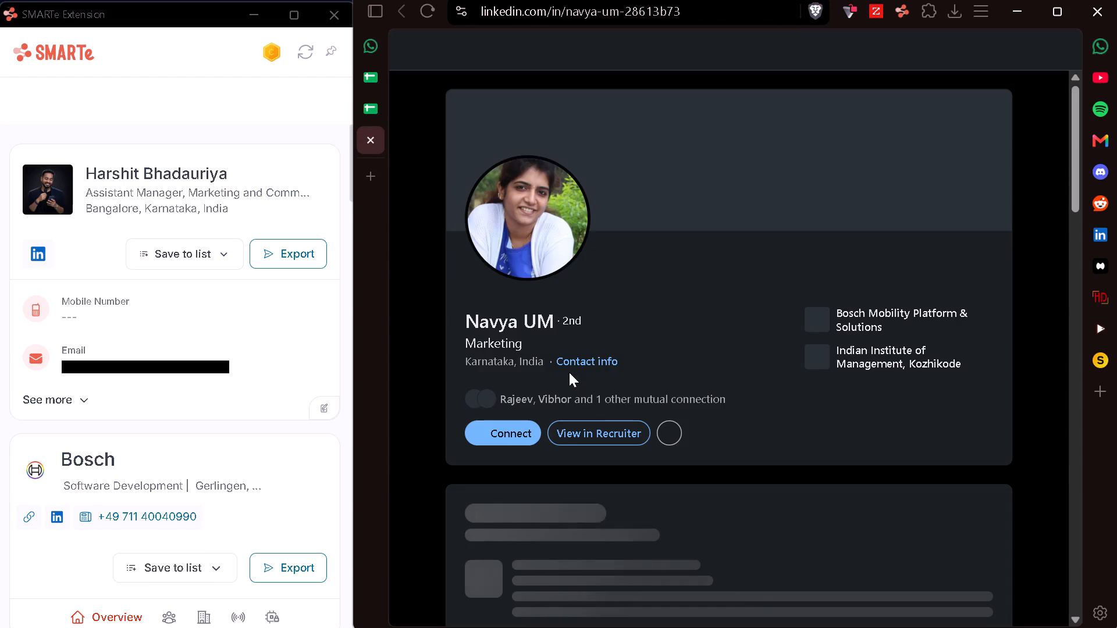
left_click(489, 426)
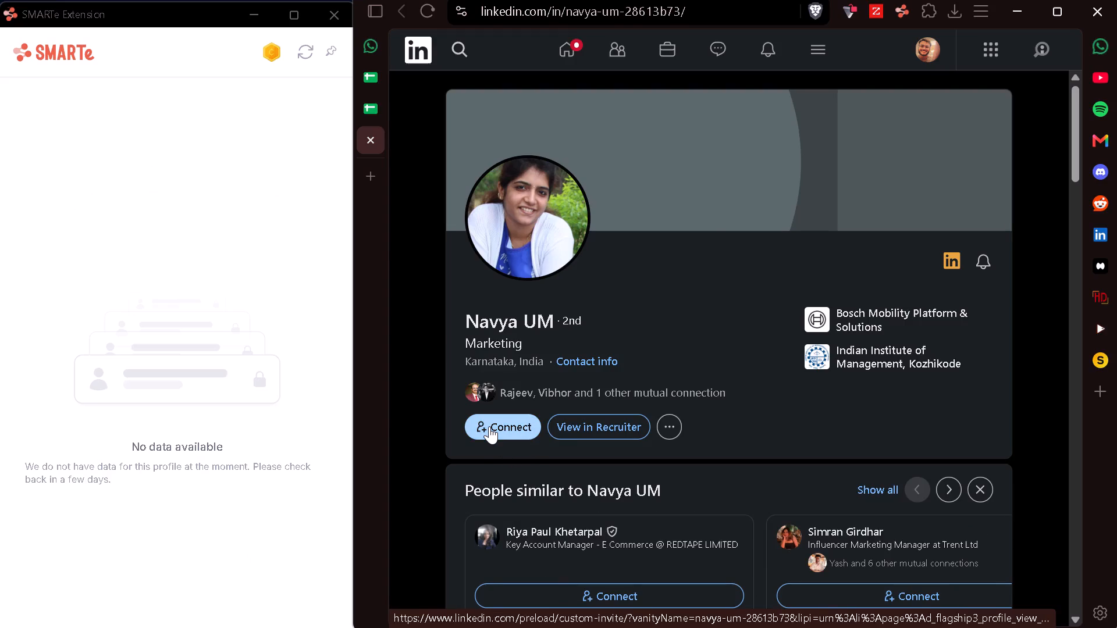
left_click(489, 426)
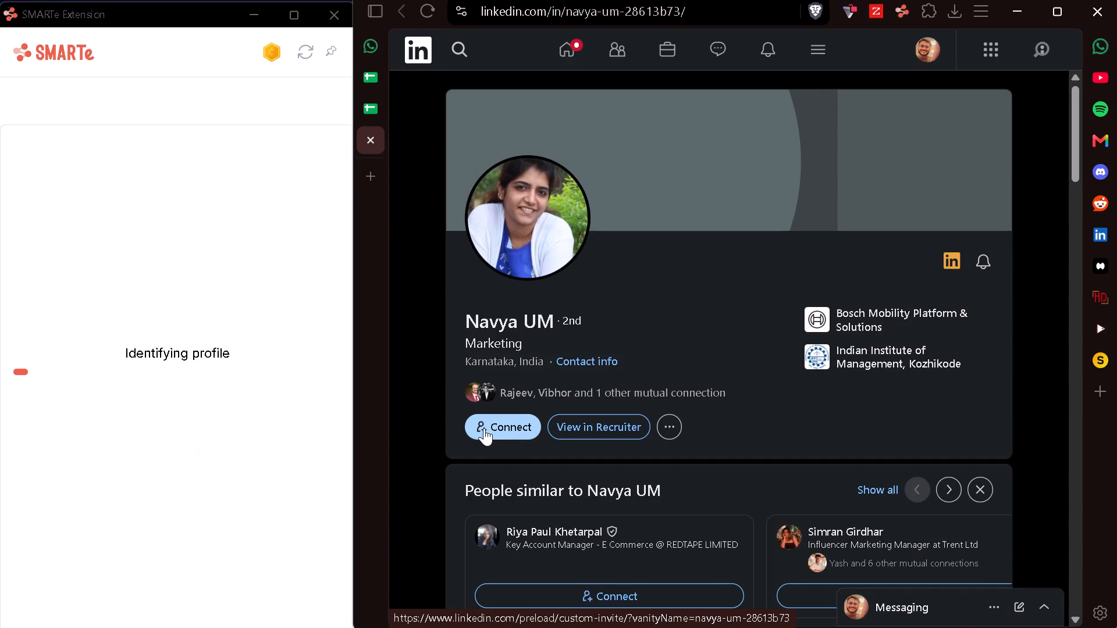
left_click(484, 428)
left_click(903, 215)
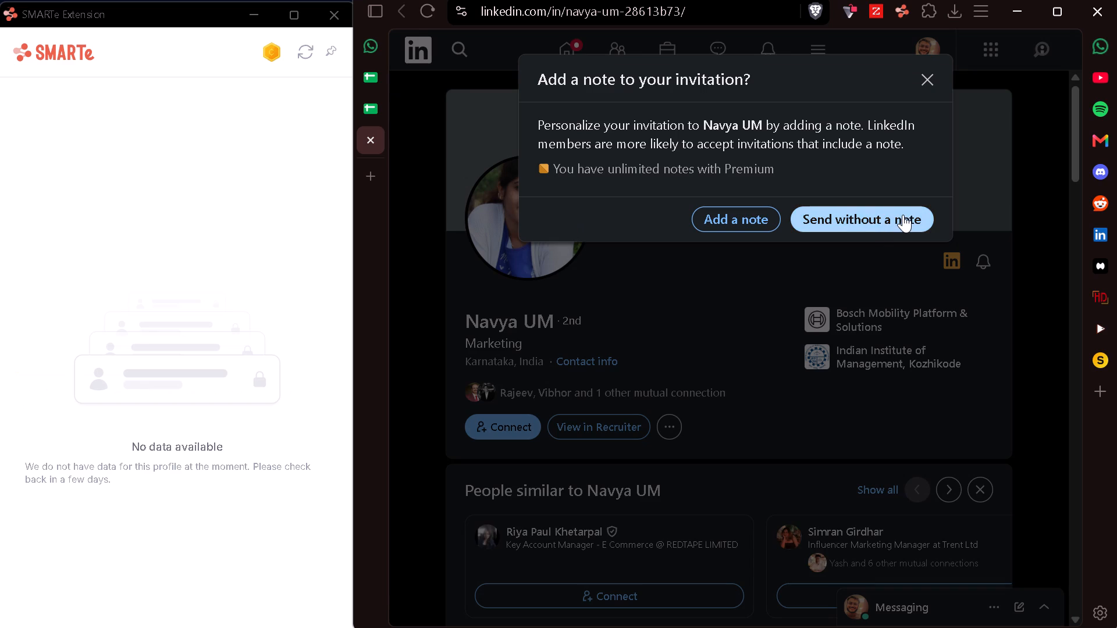
scroll(729, 402, "down", 3)
scroll(645, 483, "down", 4)
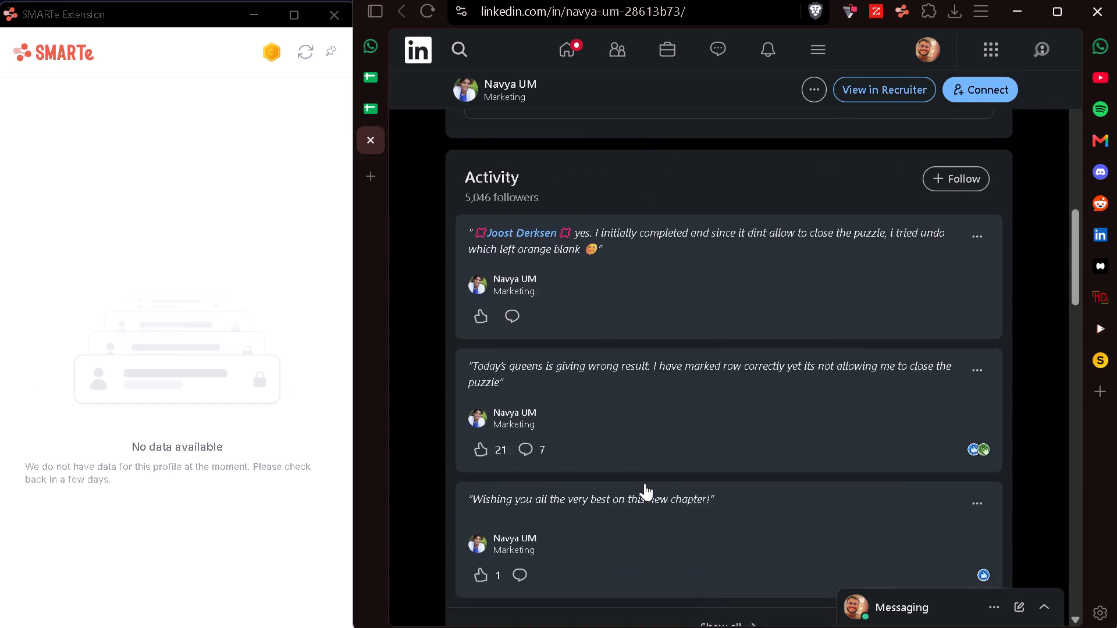
scroll(645, 483, "down", 3)
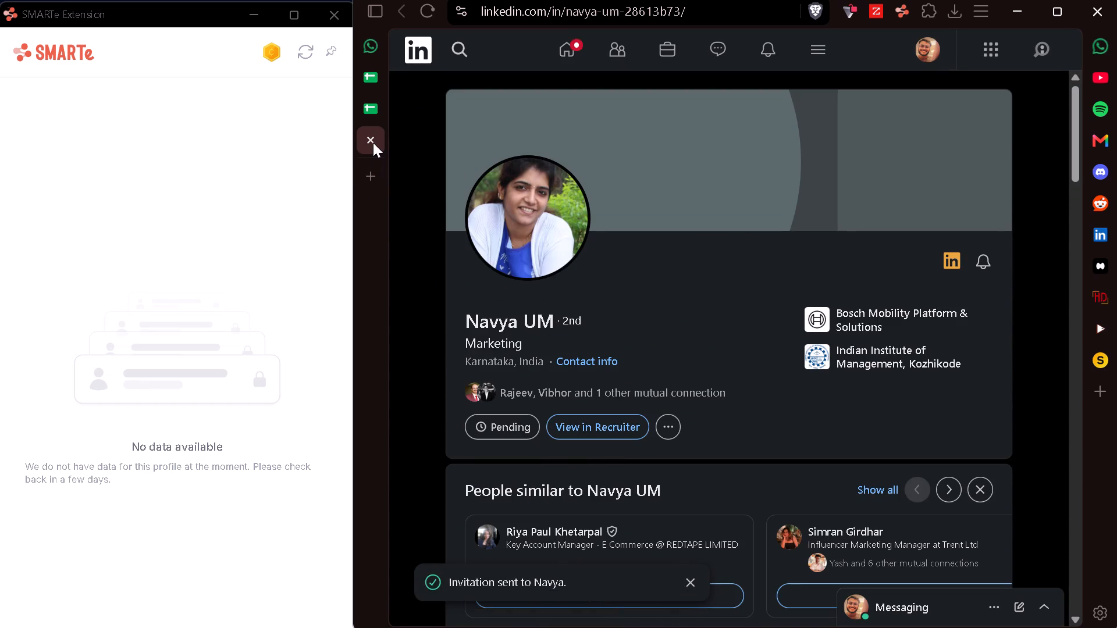
left_click(373, 142)
Close the SMARTe extension window and the Klenty Leads New spreadsheet.
left_click(725, 428)
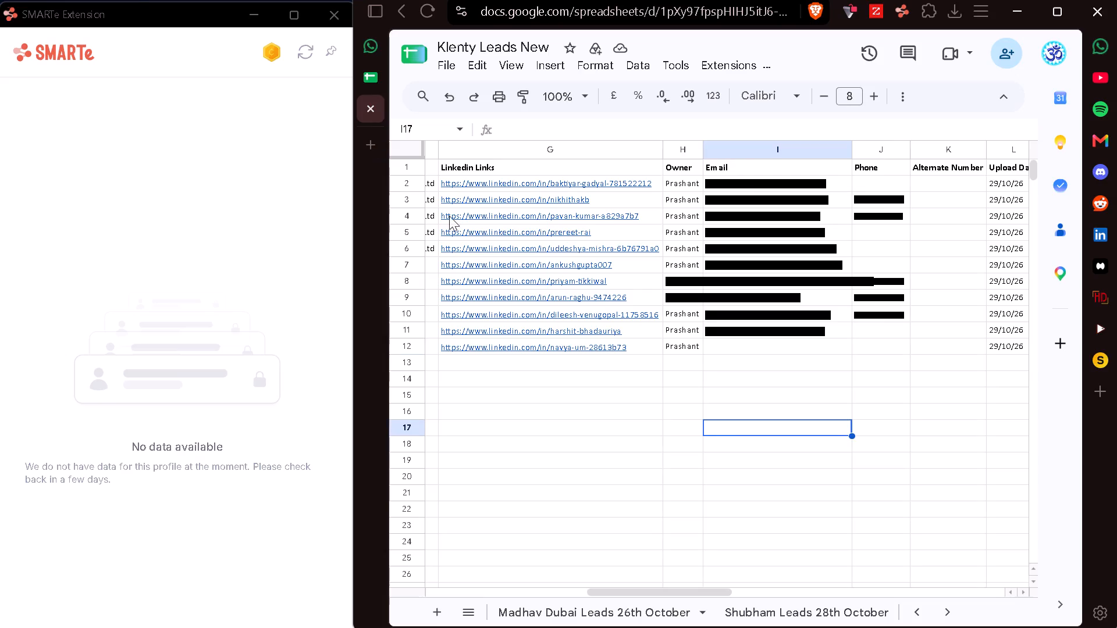
left_click_drag(350, 27, 339, 19)
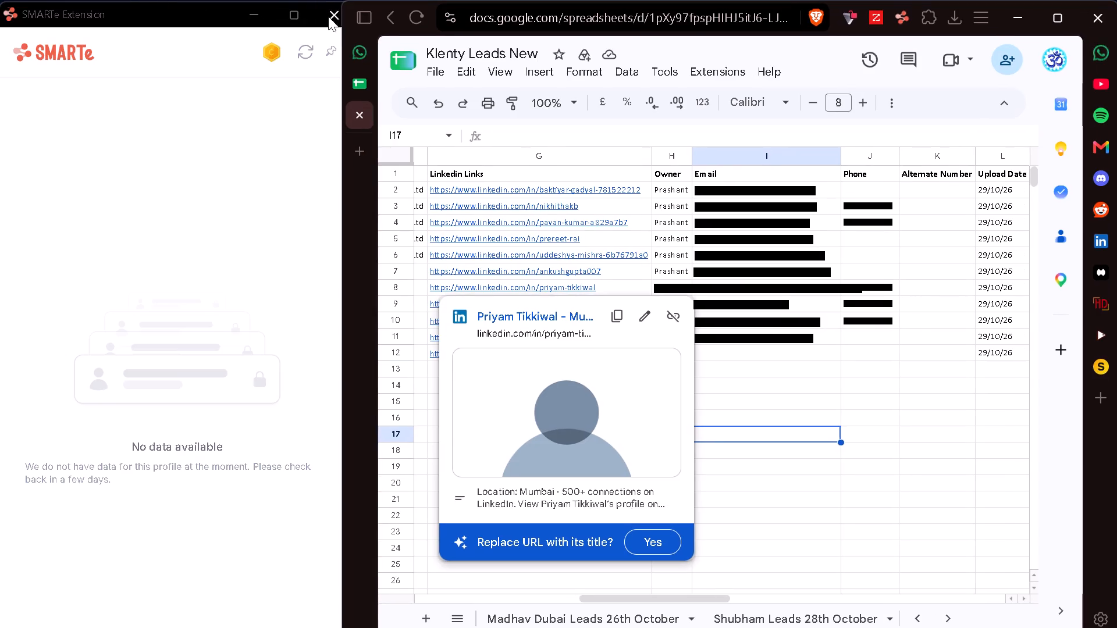
left_click(324, 16)
scroll(699, 391, "right", 3)
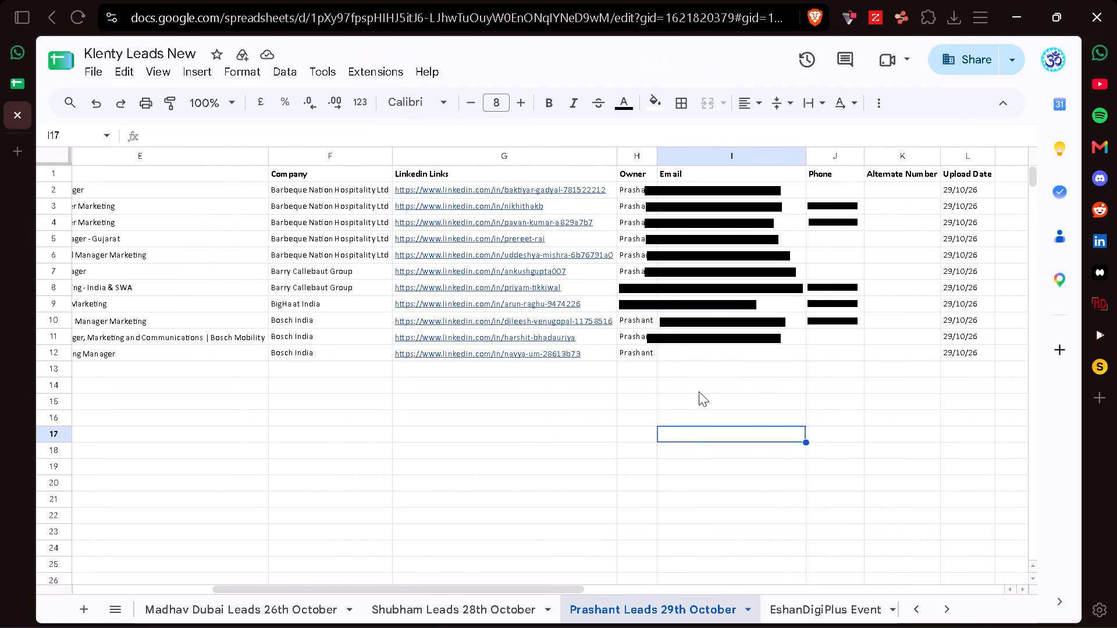
scroll(699, 391, "right", 3)
left_click(106, 376)
scroll(424, 406, "up", 1)
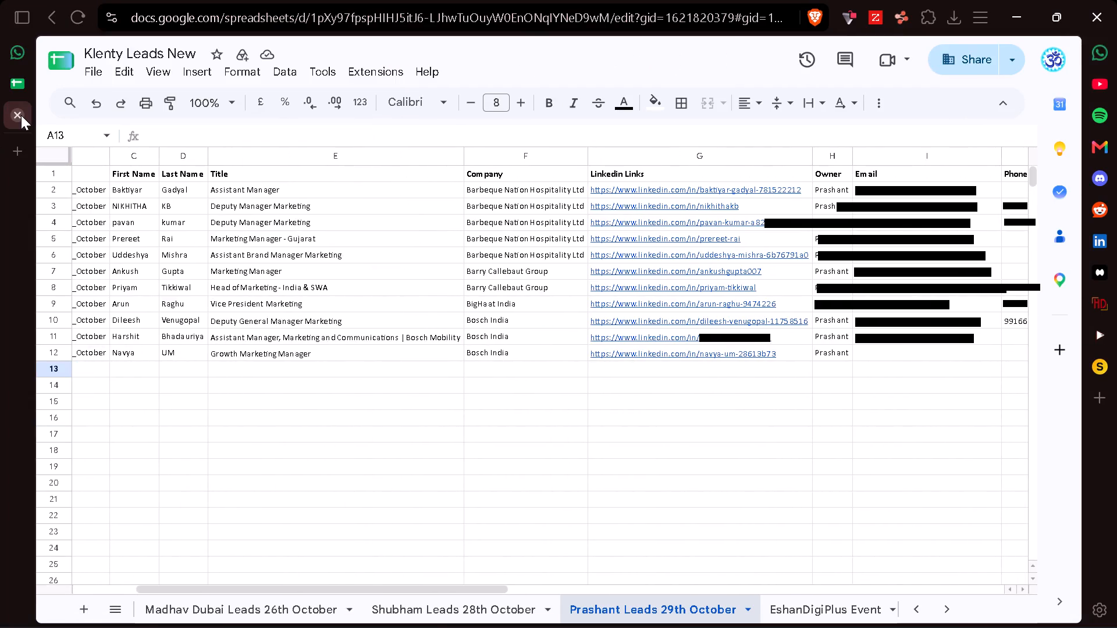
left_click(21, 115)
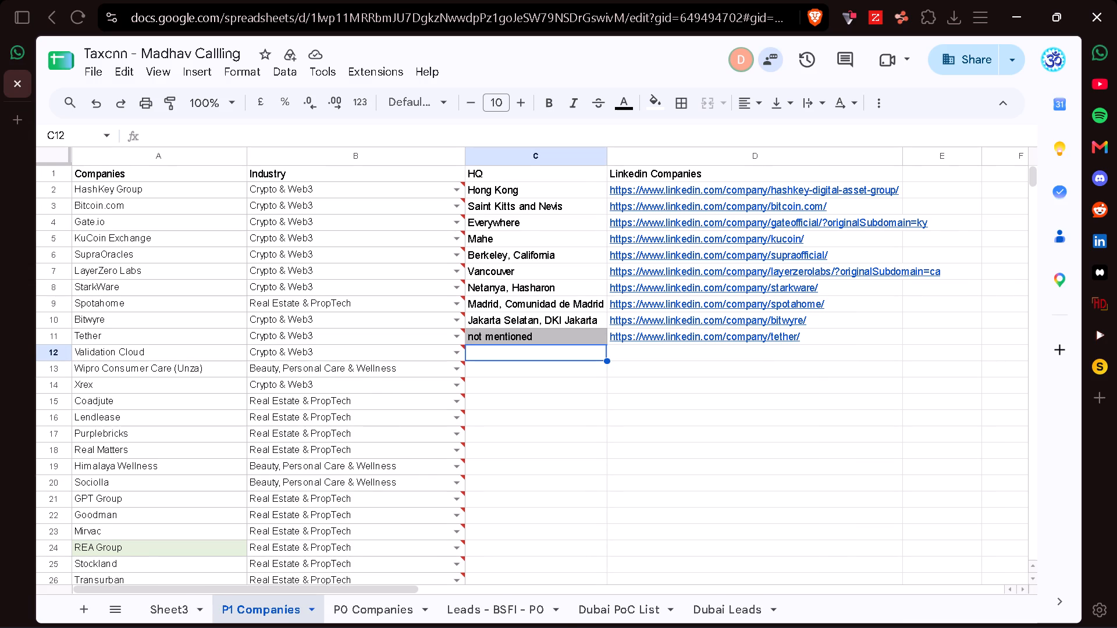
Open the Downloads folder from the browser's full download history and delete the October'26 PDF.
left_click(956, 13)
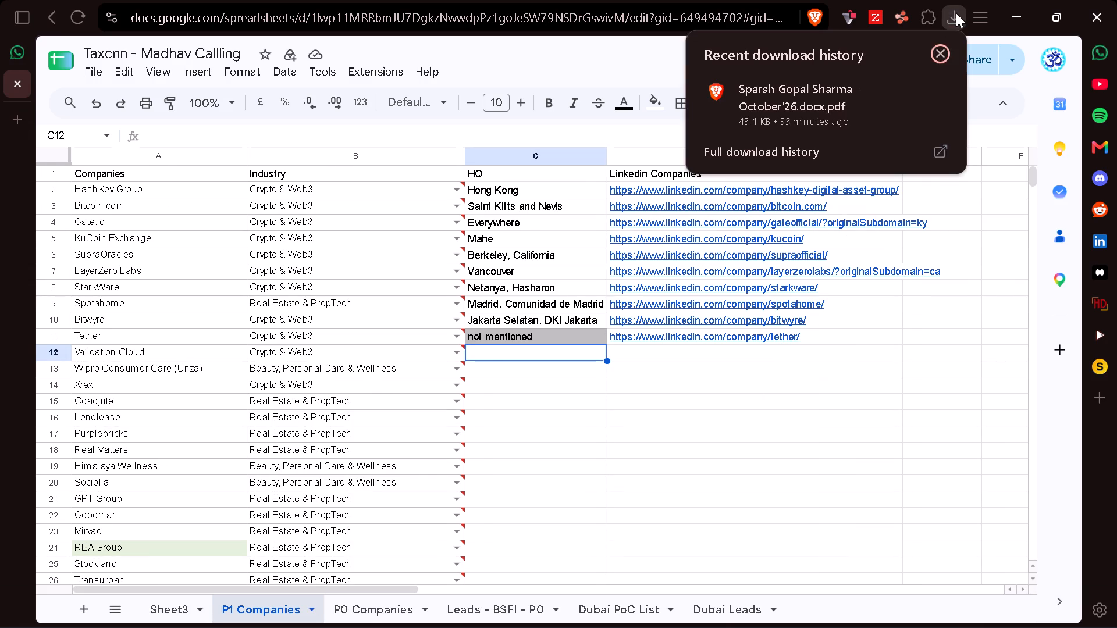
left_click(782, 149)
left_click(780, 151)
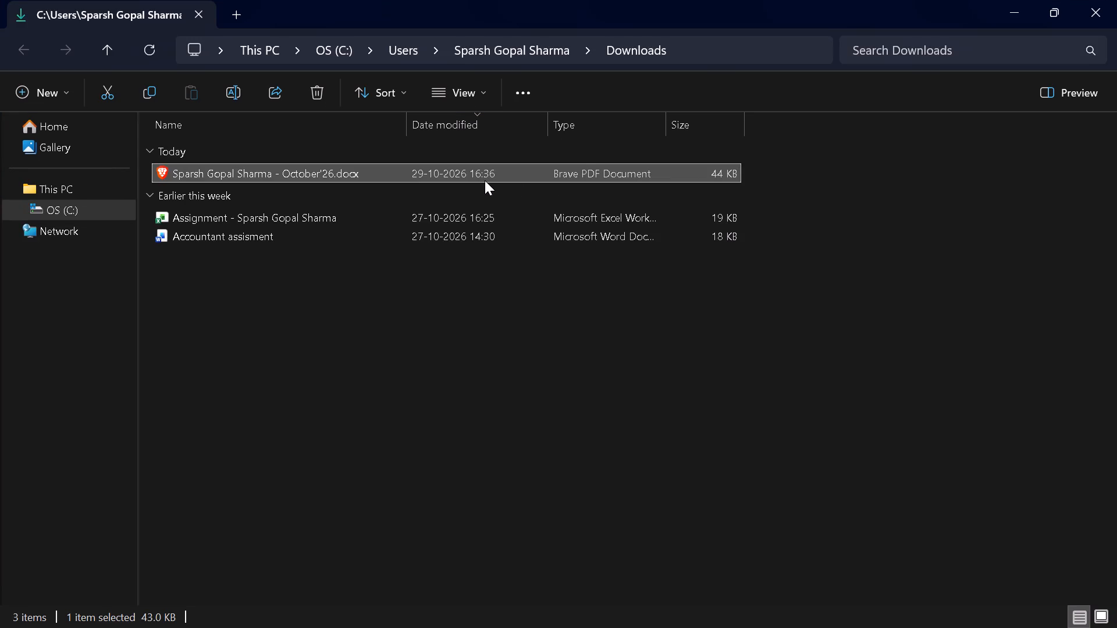
key("Delete")
Empty the Recycle Bin to permanently delete the October'26 PDF, and close the file window.
left_click(212, 45)
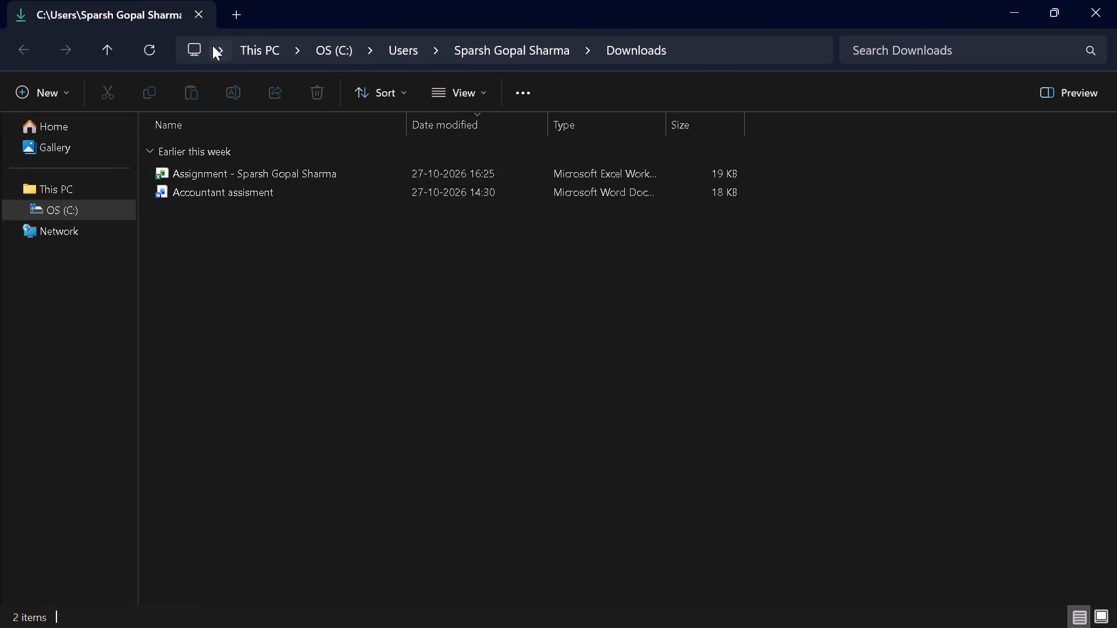
scroll(297, 274, "down", 2)
left_click(266, 295)
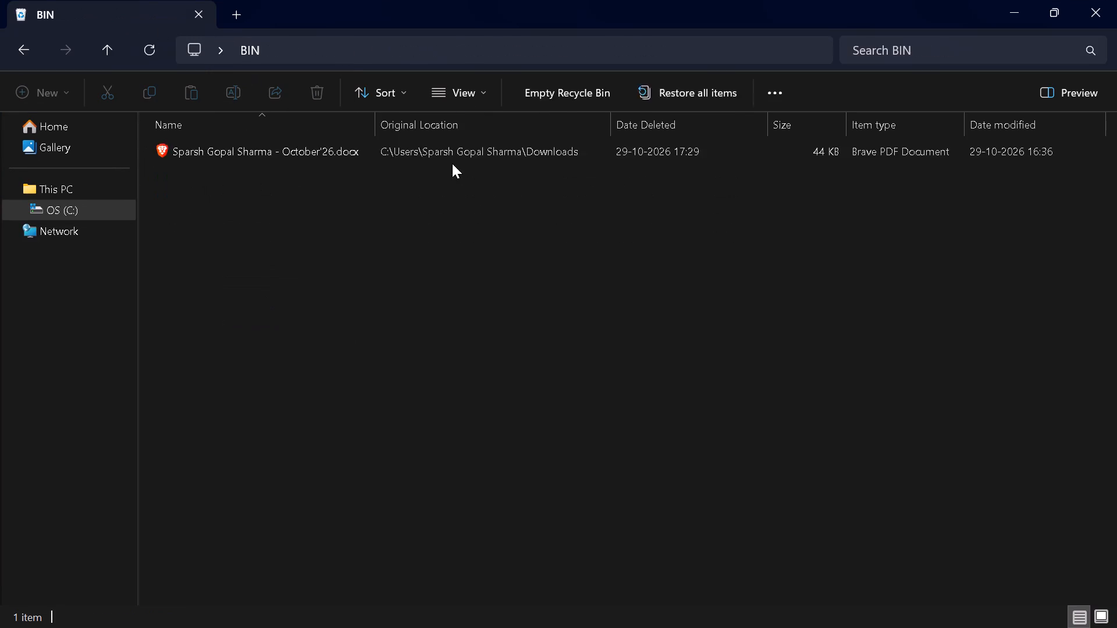
left_click(581, 97)
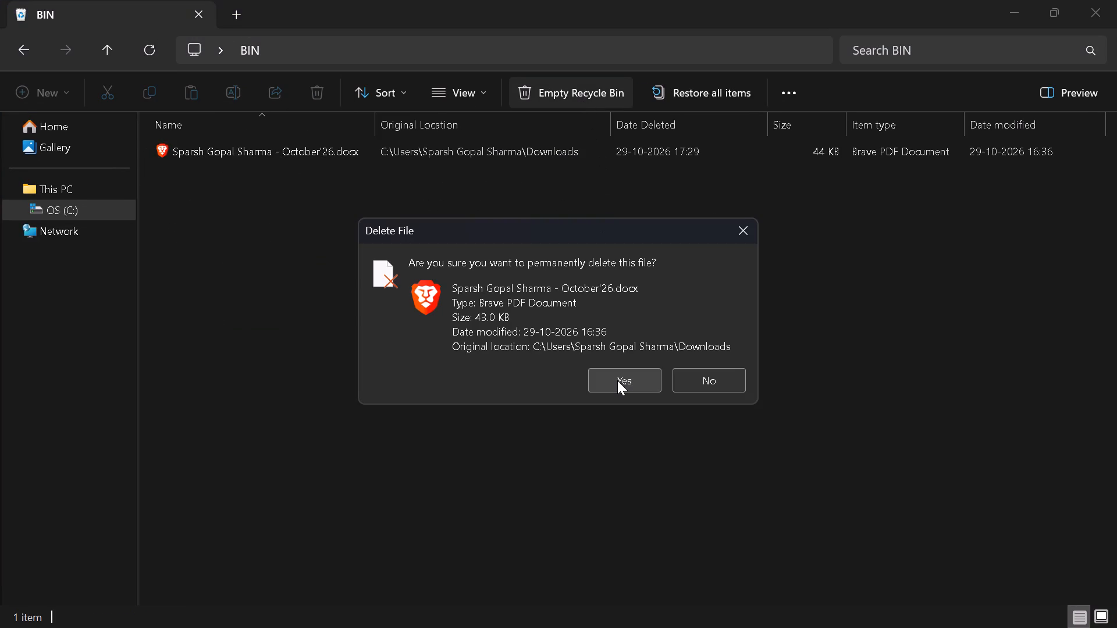
left_click(617, 380)
left_click(1108, 0)
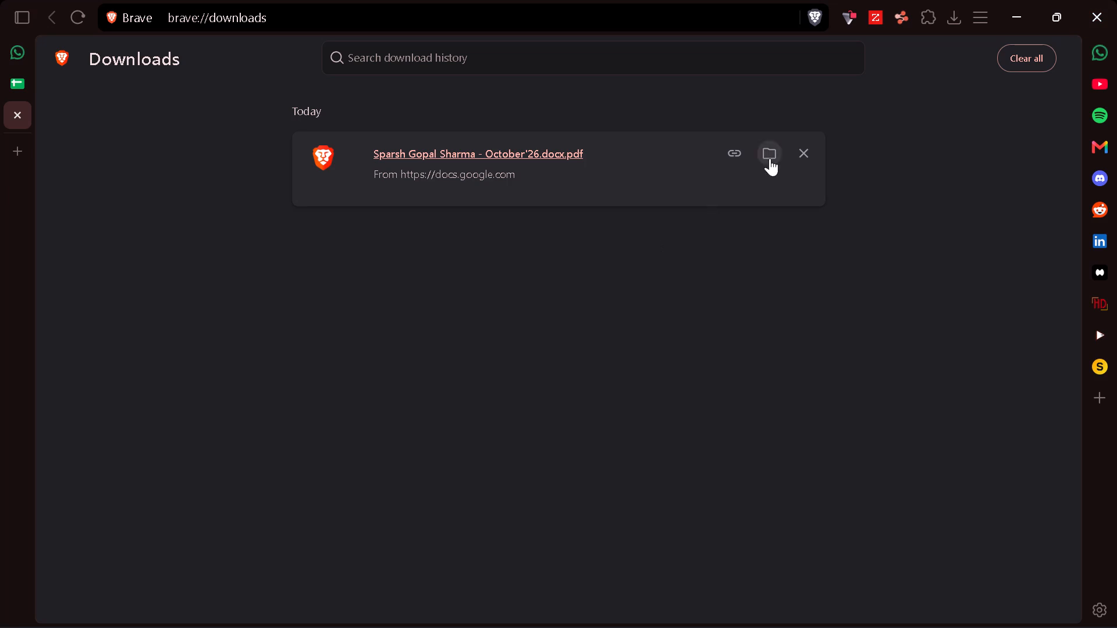
Remove the October'26 PDF from the browser's download history and return to the P1 Companies sheet.
left_click(797, 152)
left_click(6, 89)
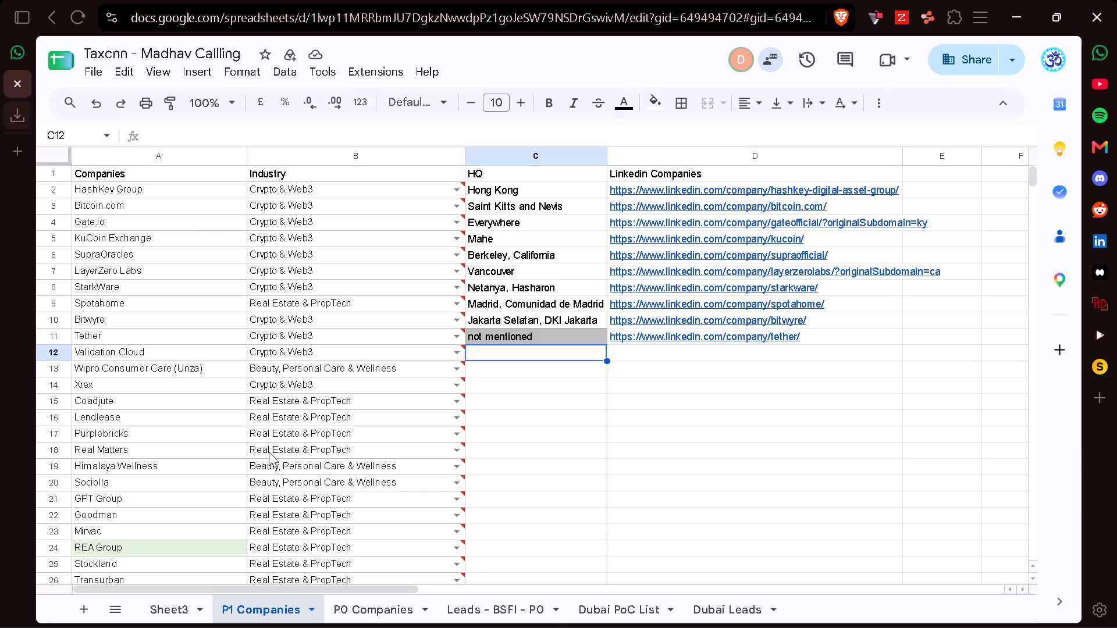